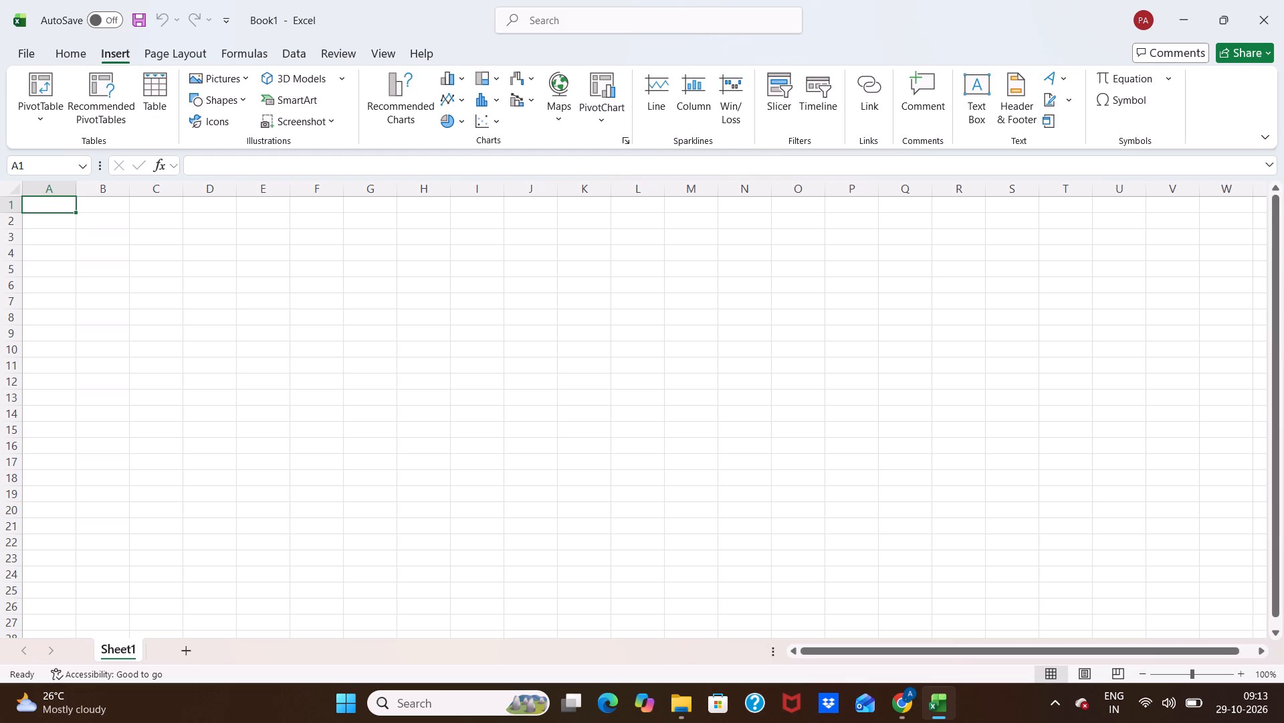
Enter the column heading "S.NO" in cell A1 of the blank sheet.
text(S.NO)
click(90, 204)
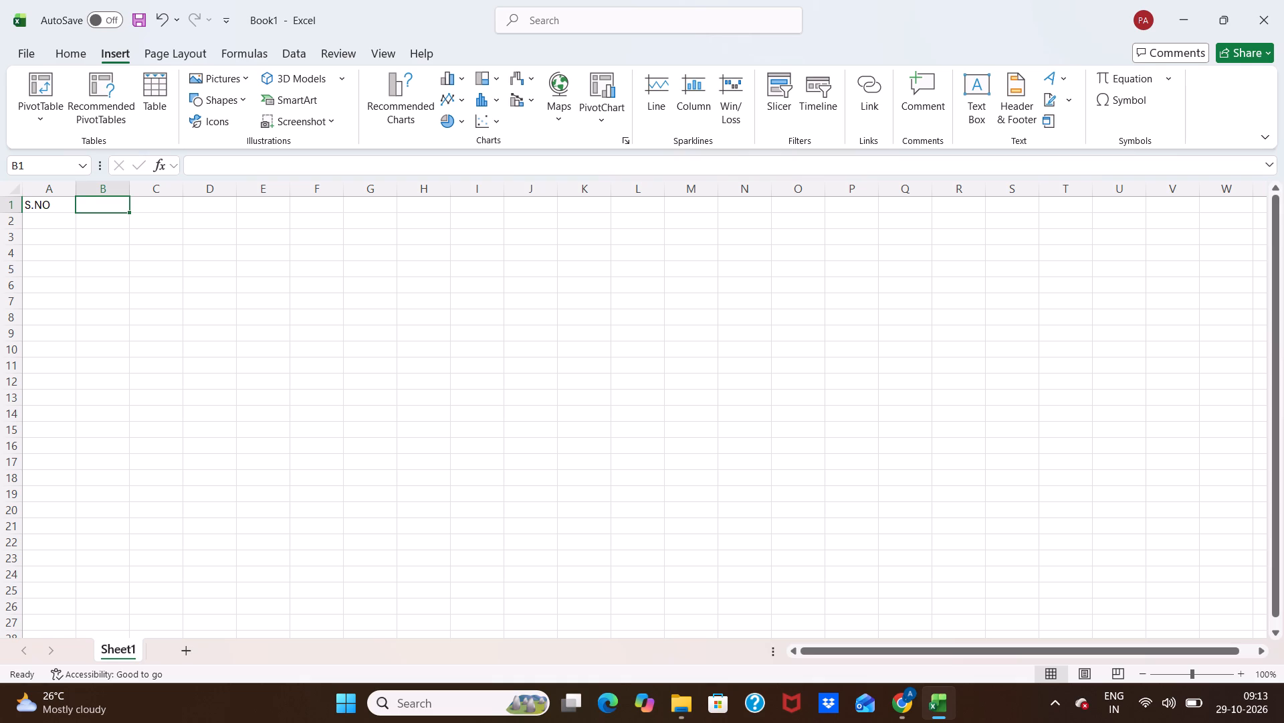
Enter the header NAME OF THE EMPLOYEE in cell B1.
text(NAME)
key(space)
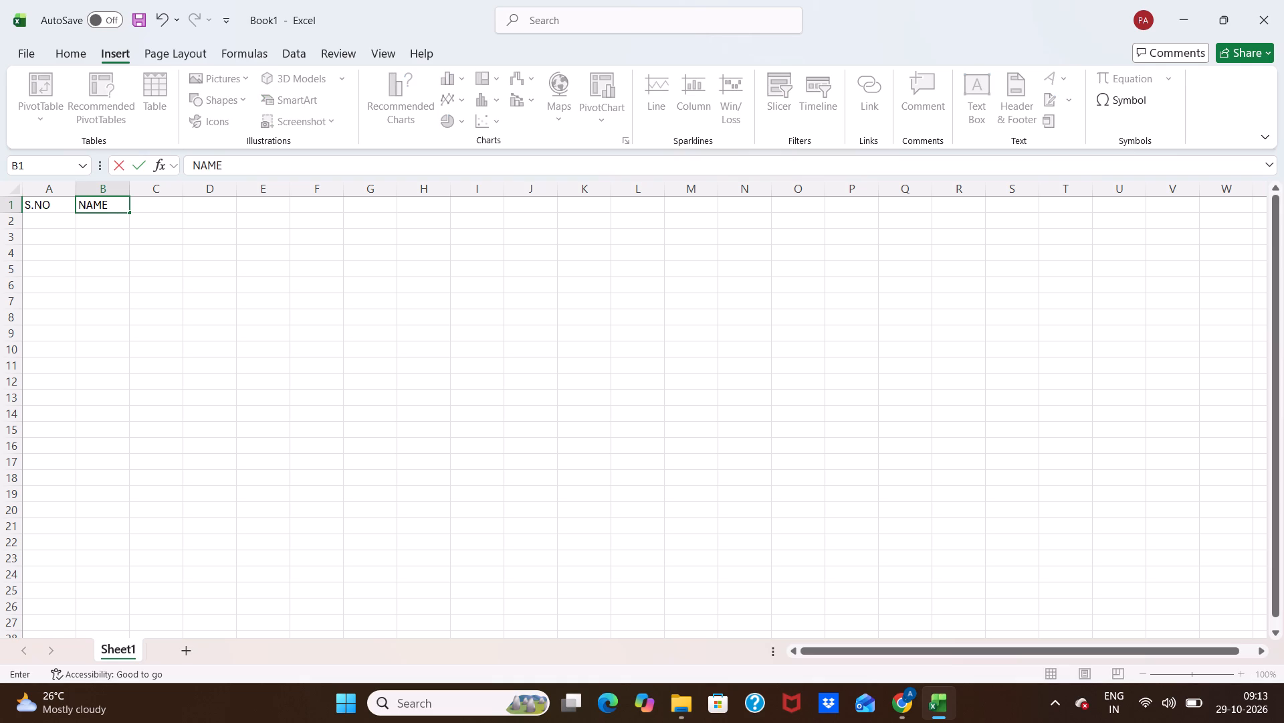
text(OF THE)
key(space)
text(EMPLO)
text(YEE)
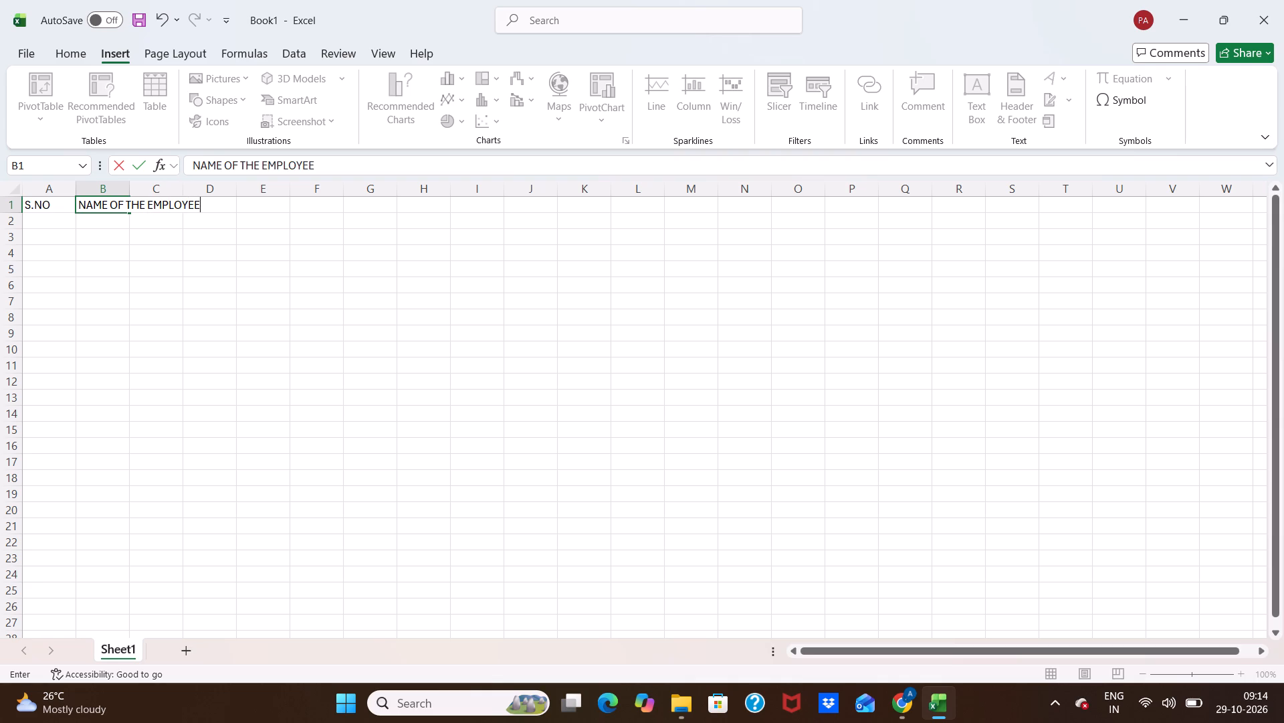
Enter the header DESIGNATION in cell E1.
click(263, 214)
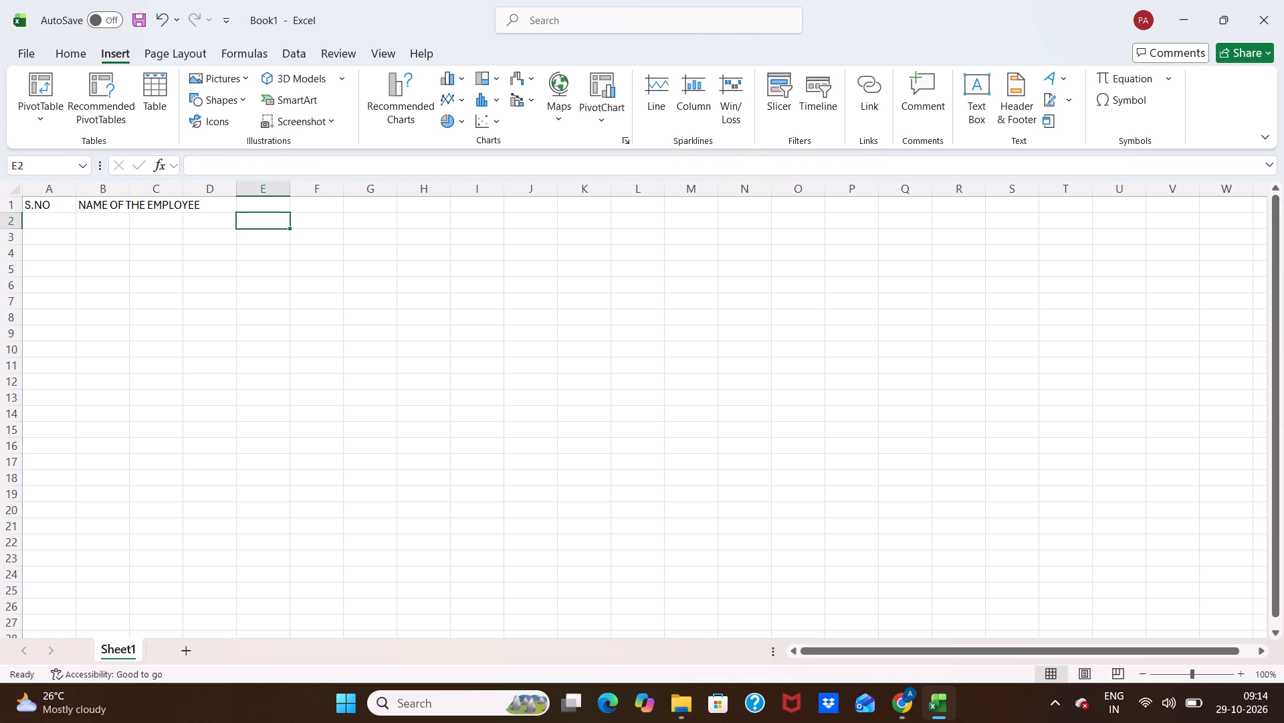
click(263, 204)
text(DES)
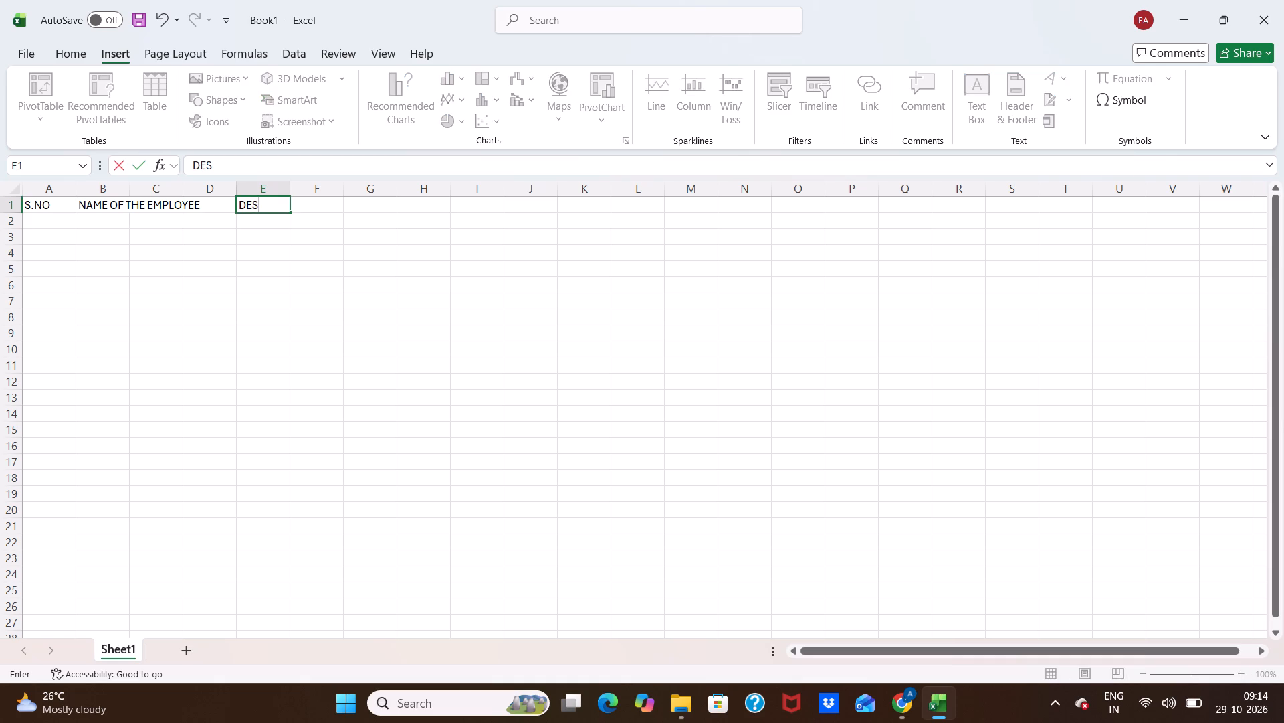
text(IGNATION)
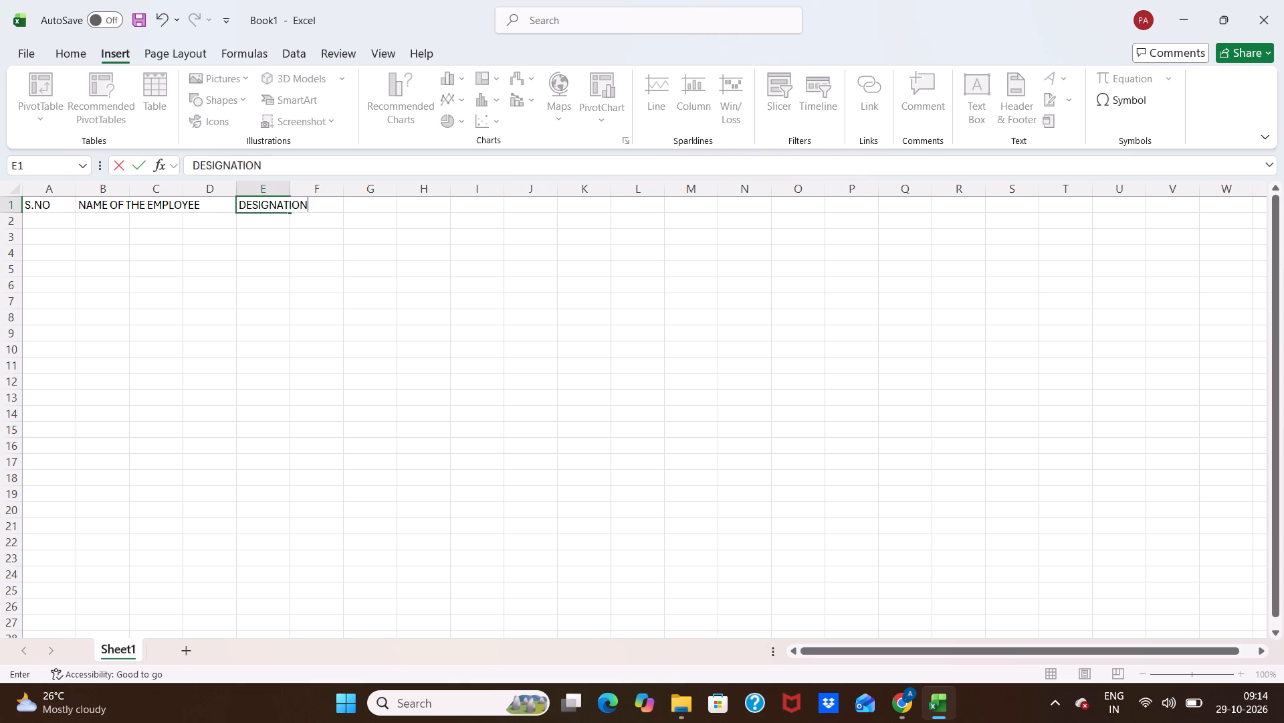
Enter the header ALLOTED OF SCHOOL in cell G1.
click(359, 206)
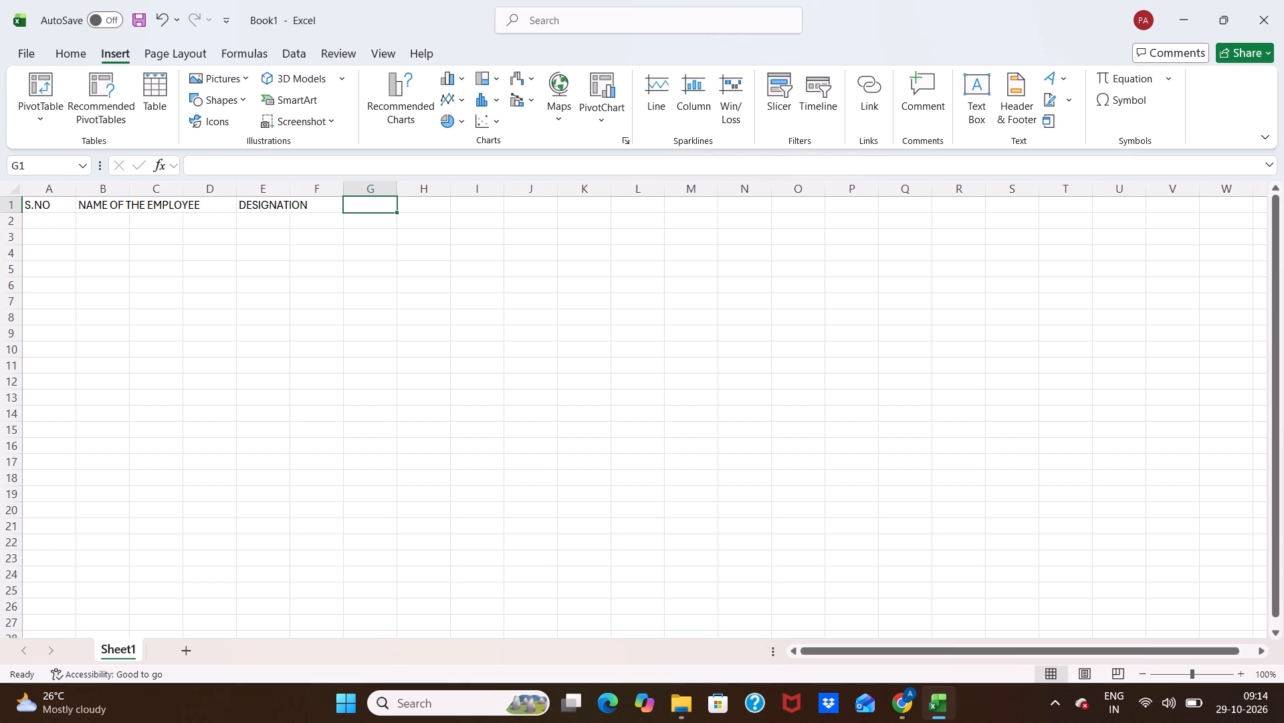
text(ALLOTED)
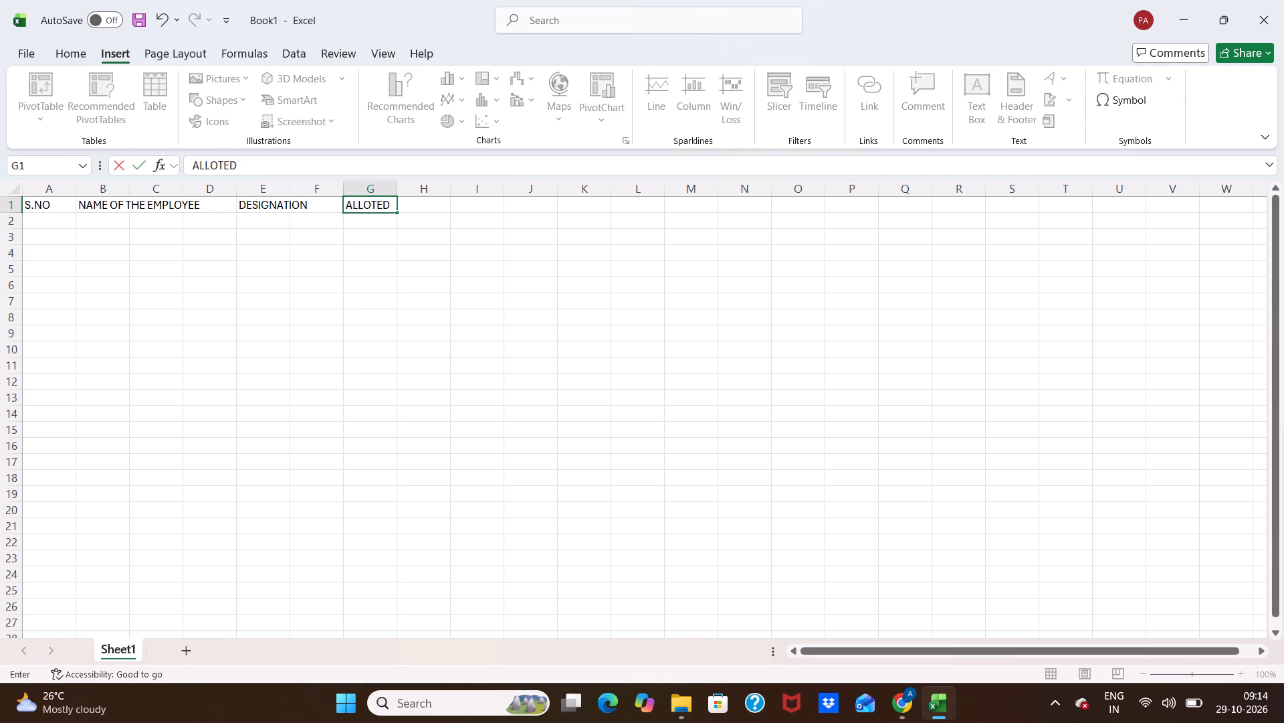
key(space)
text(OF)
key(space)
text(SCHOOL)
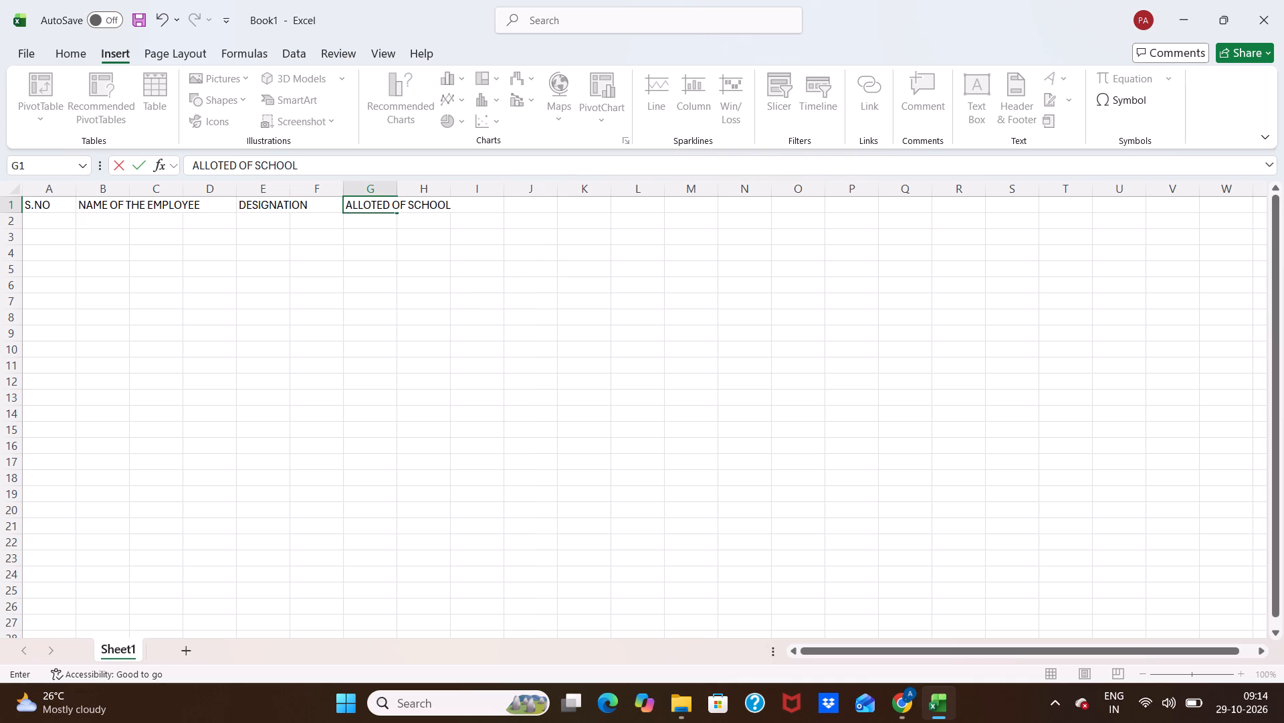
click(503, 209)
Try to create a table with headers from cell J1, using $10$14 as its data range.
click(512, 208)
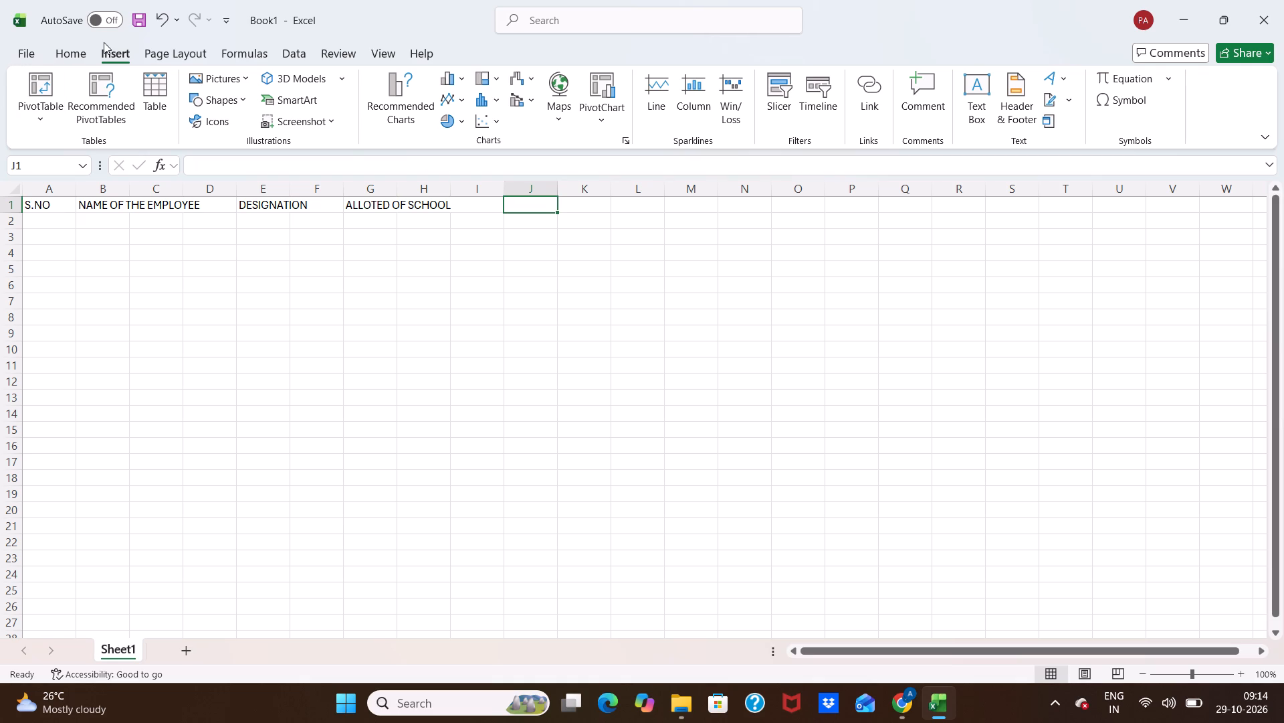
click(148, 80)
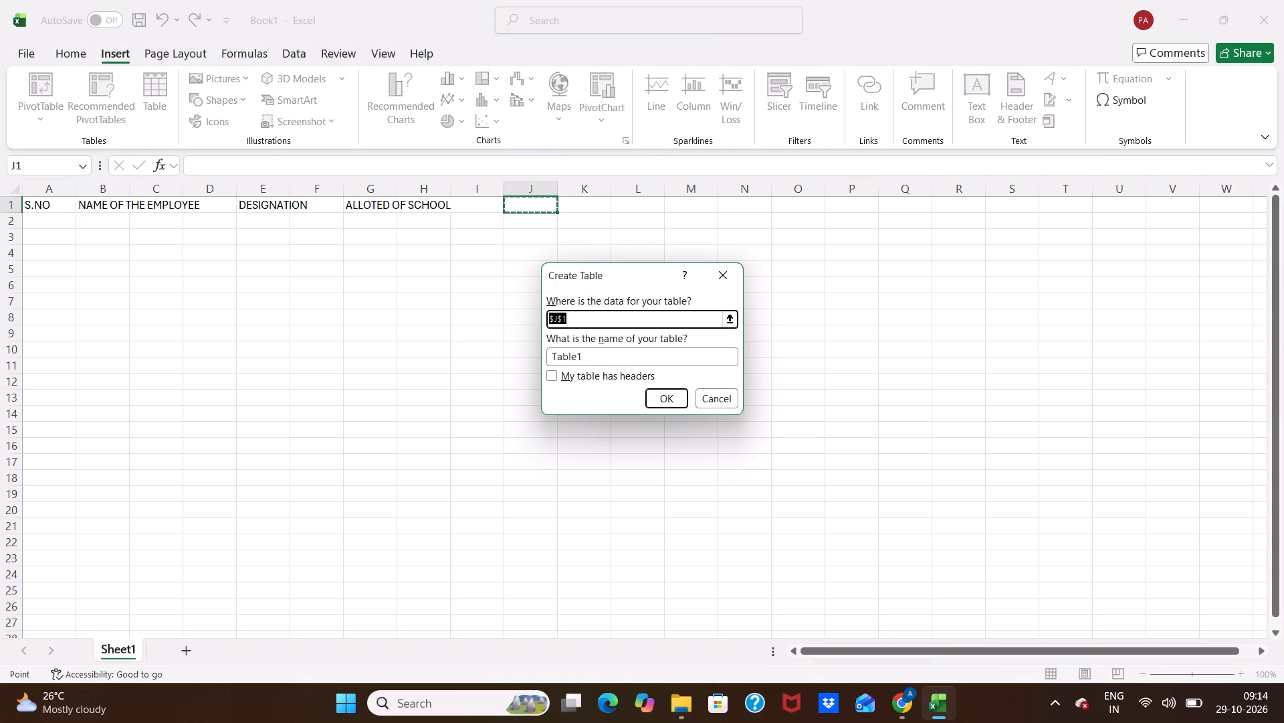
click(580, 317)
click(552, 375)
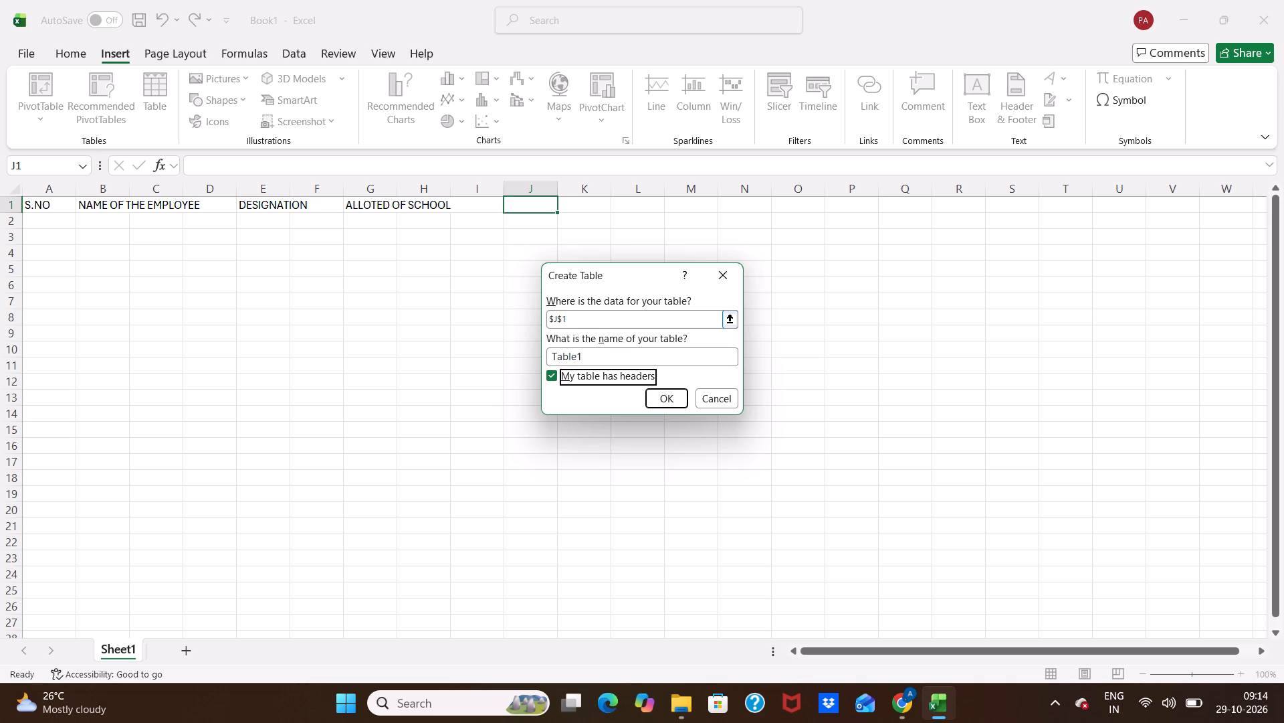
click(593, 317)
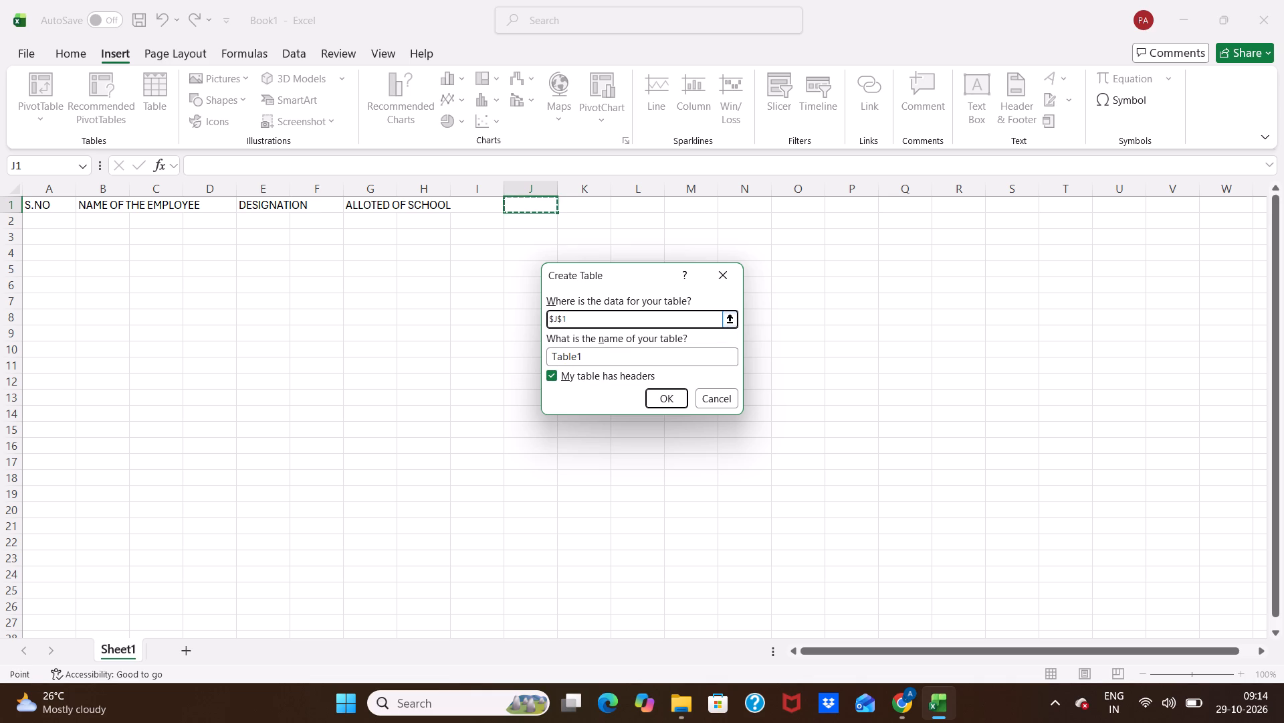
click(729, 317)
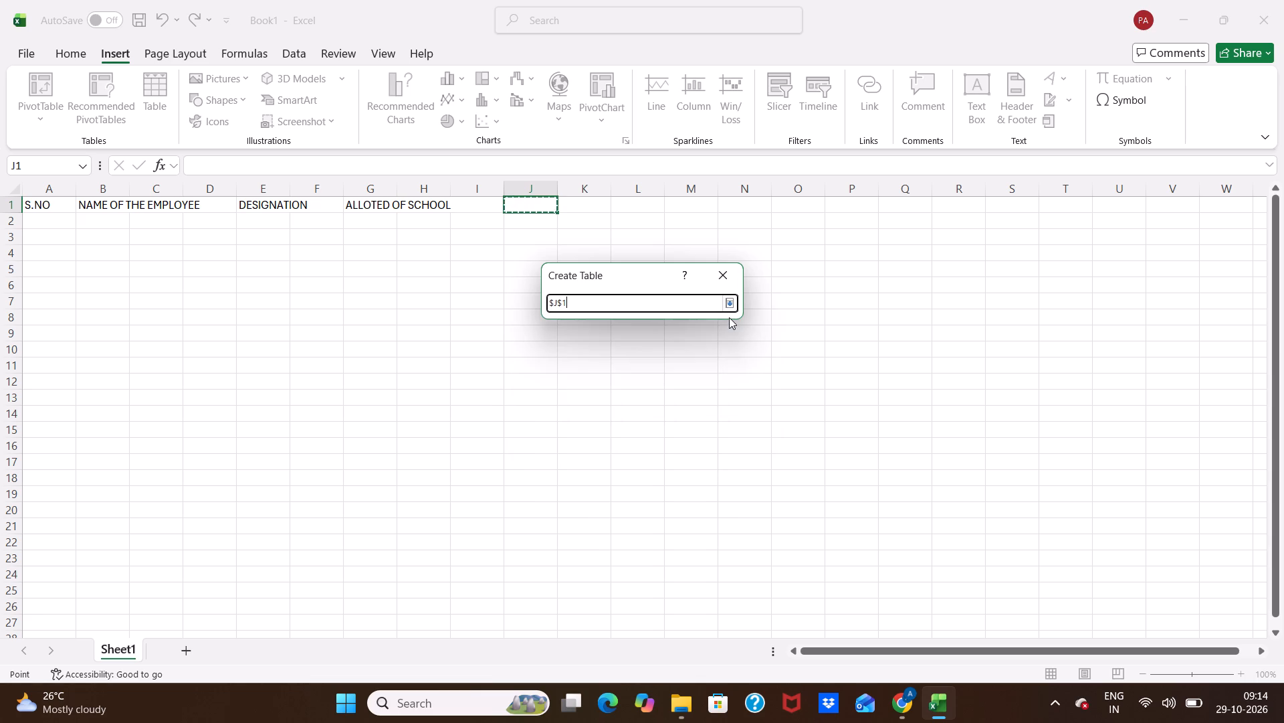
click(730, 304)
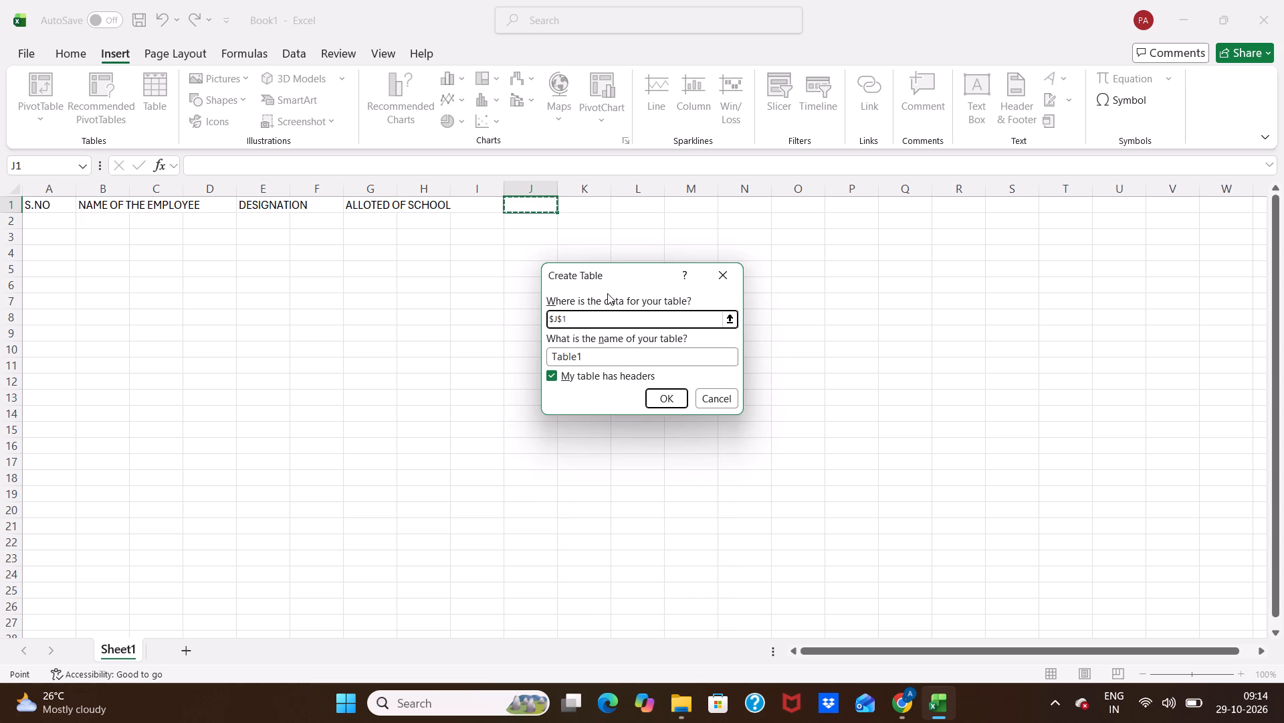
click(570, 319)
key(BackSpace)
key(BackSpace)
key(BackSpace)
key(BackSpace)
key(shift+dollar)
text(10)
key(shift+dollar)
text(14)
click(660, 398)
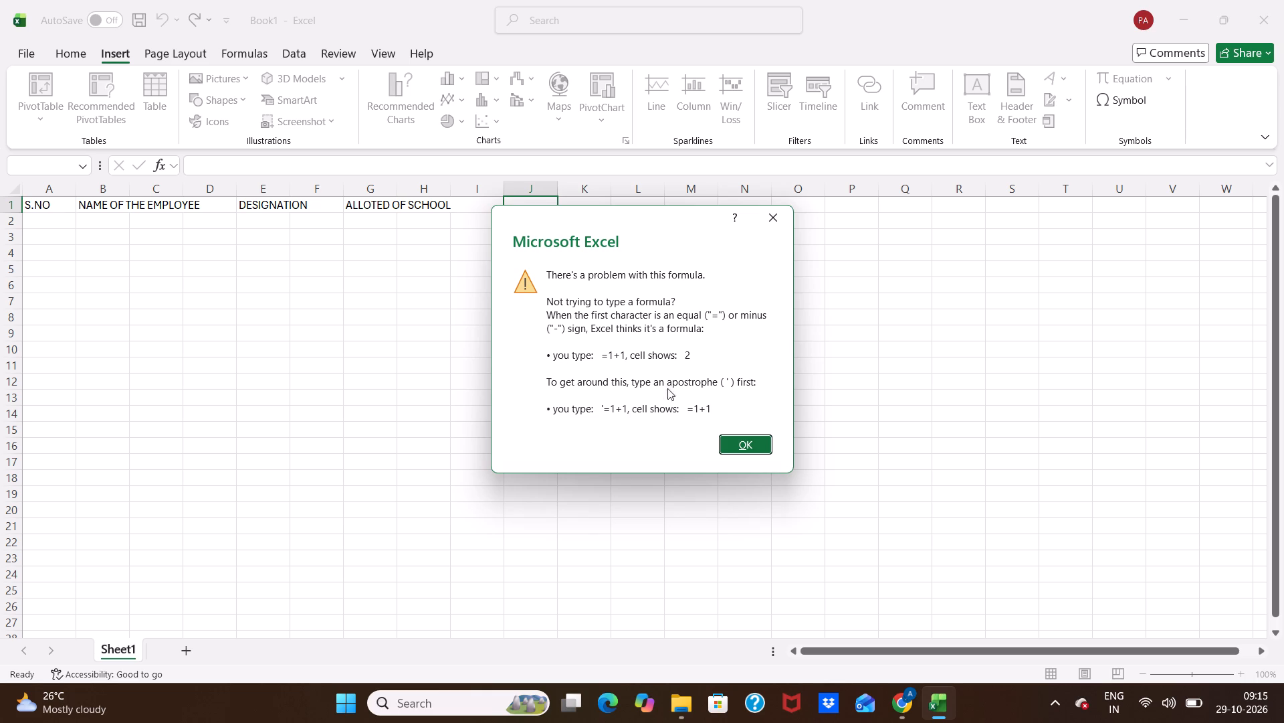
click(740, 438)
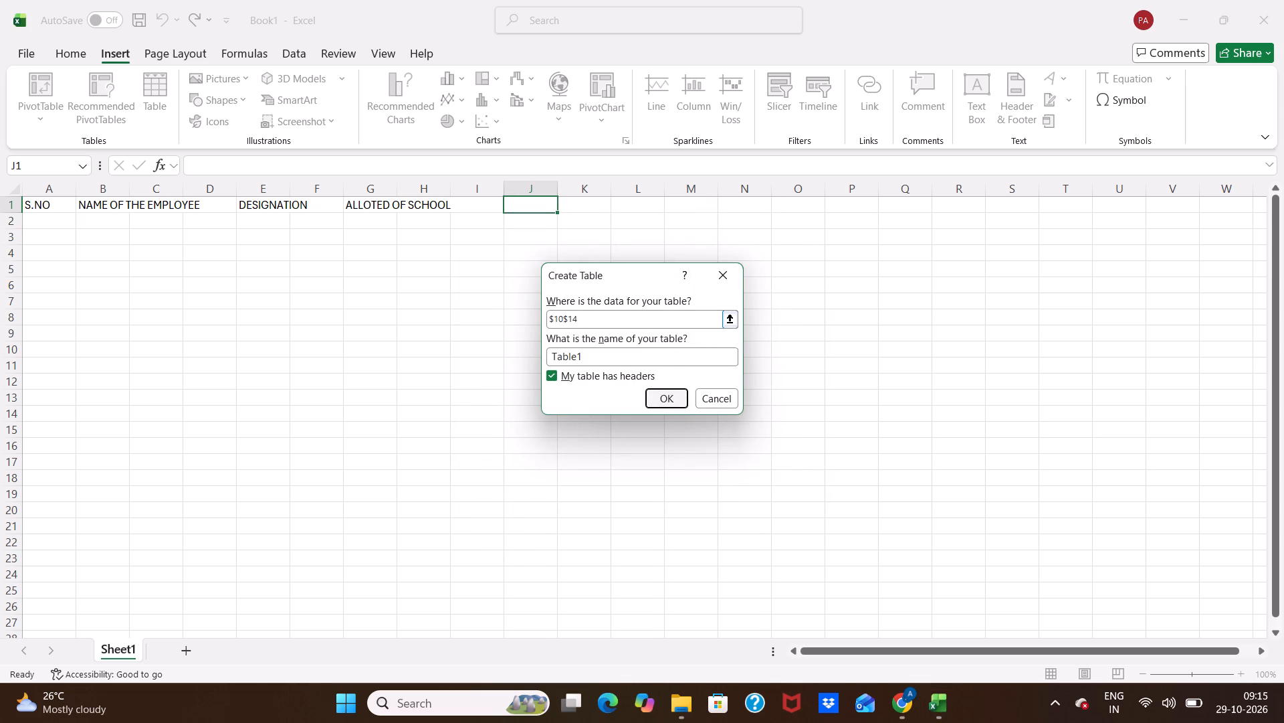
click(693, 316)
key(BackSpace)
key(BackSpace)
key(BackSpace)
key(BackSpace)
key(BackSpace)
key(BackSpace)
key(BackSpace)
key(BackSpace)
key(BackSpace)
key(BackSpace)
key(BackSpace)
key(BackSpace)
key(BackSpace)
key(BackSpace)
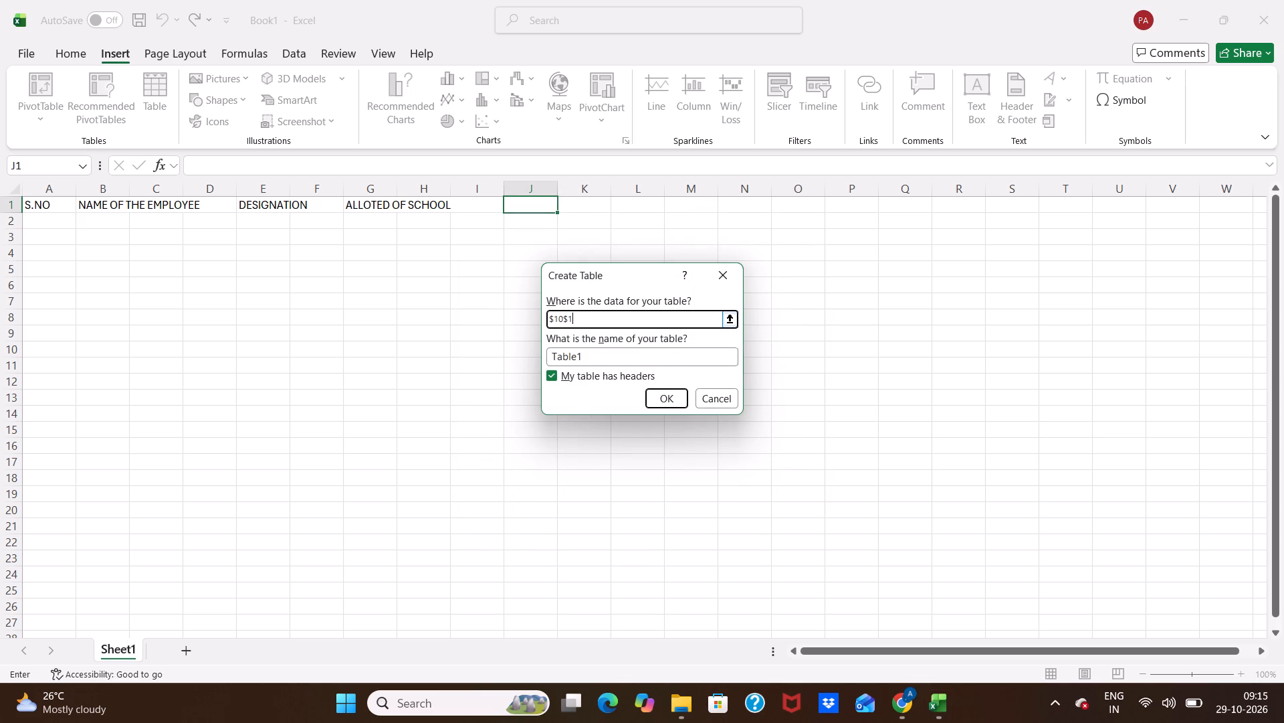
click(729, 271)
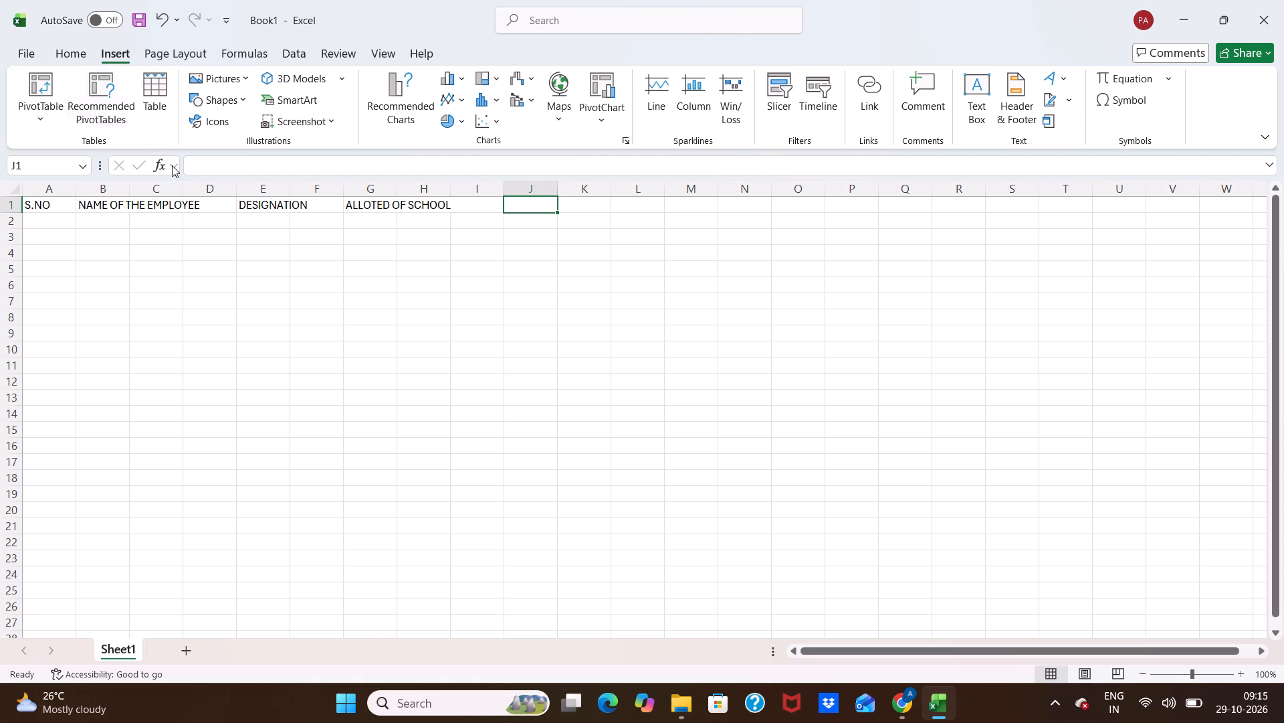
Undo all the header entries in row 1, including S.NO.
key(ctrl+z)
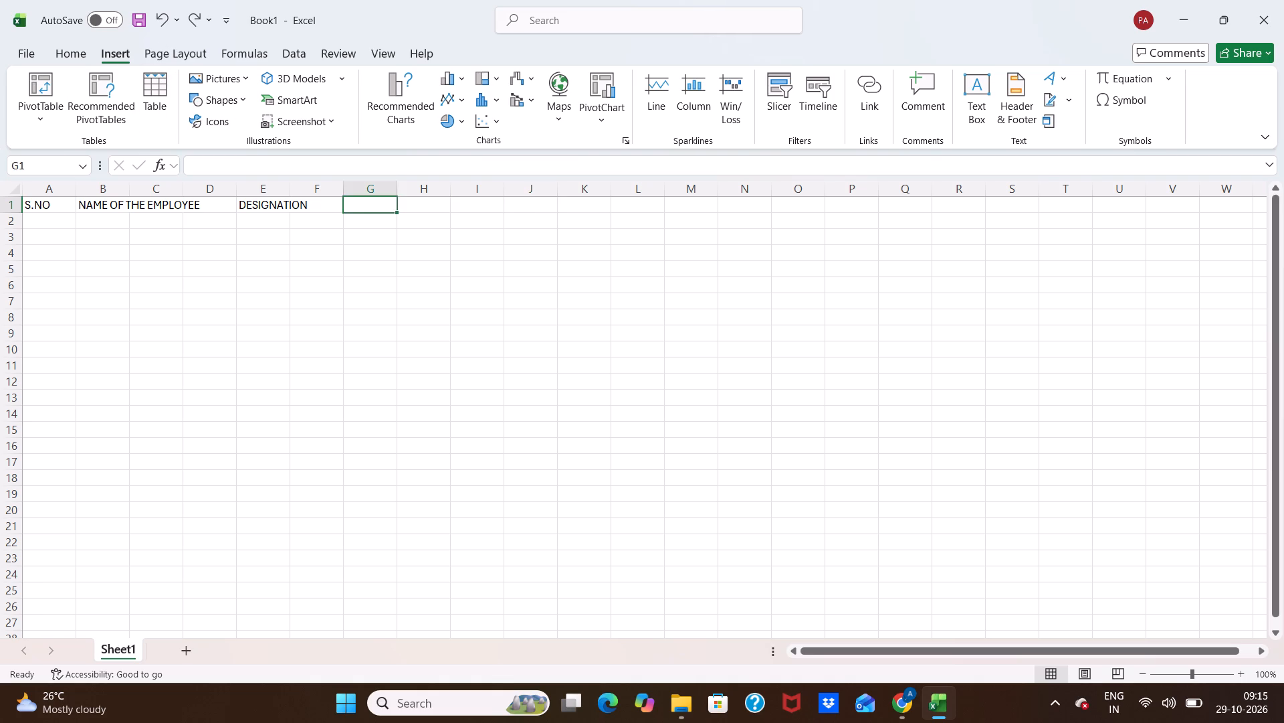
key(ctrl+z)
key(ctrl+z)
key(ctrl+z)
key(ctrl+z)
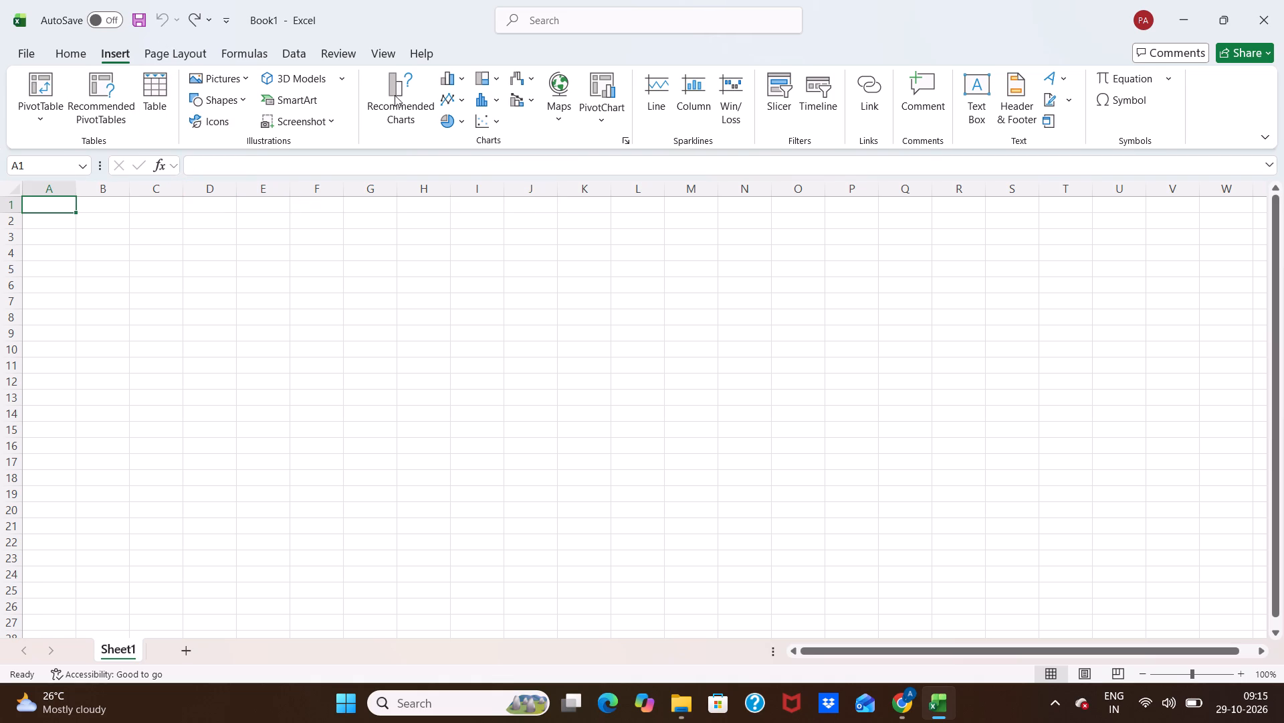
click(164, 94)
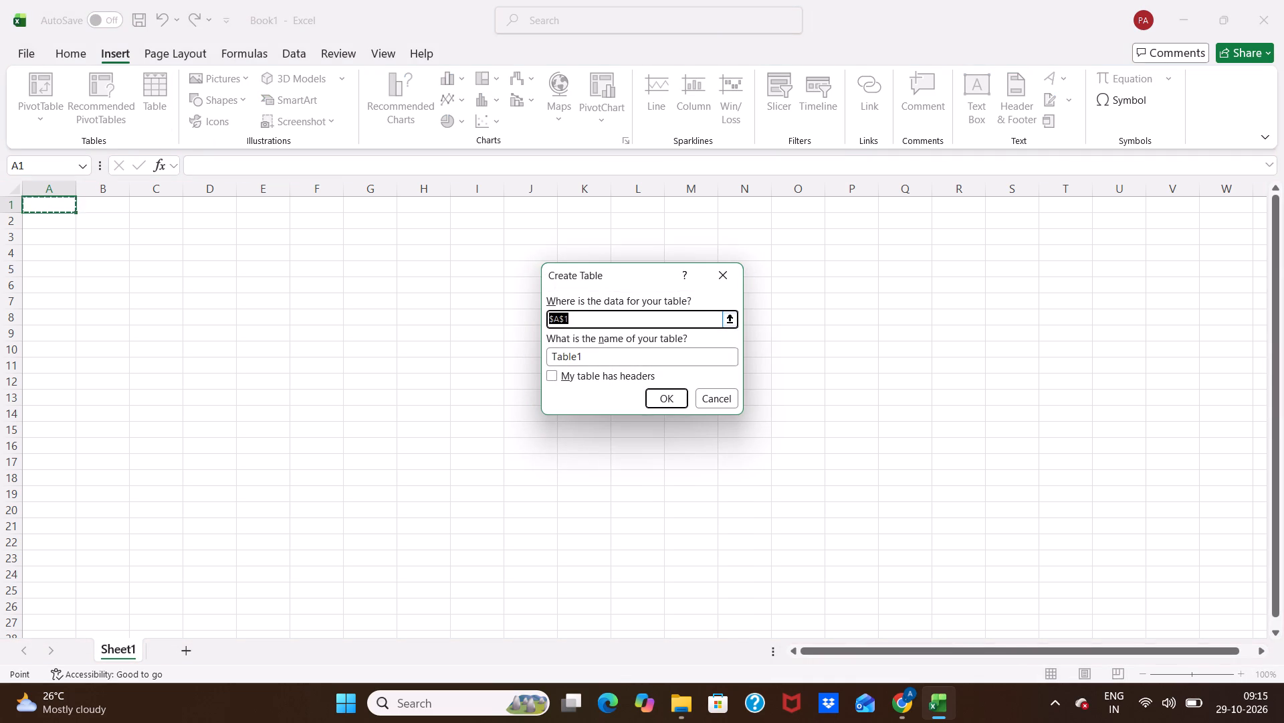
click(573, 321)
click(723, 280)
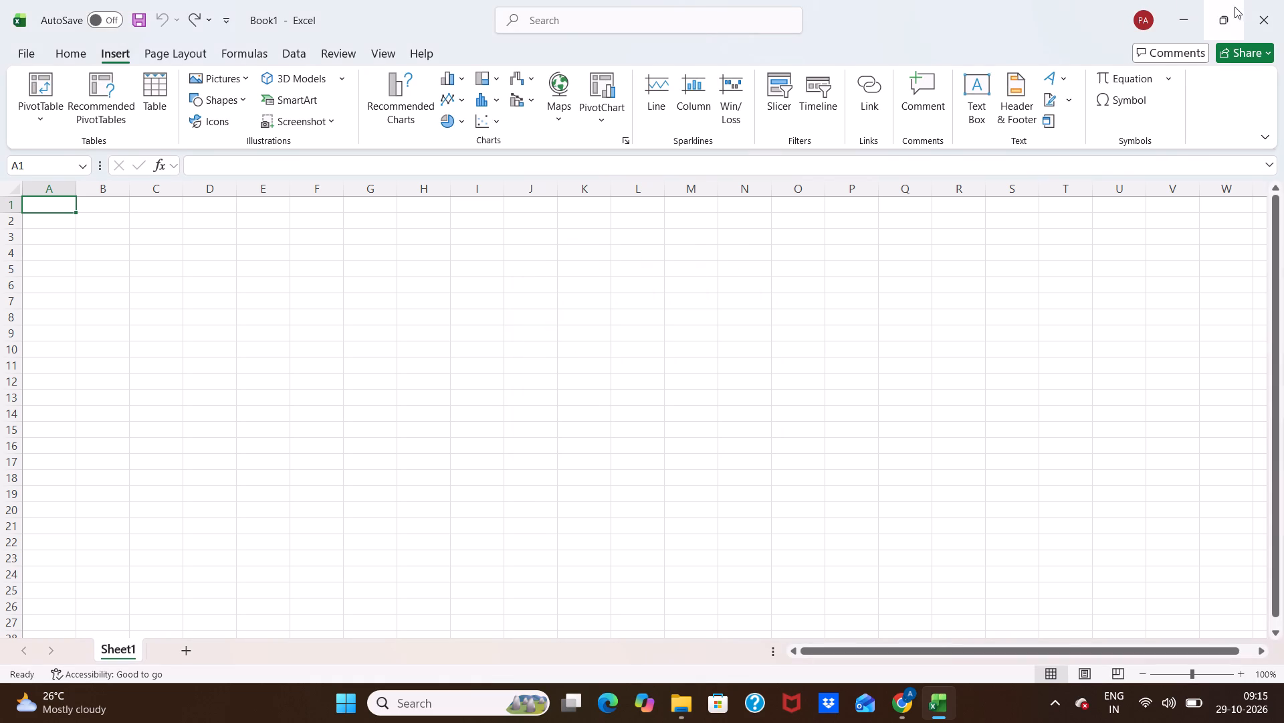
Close the Book1 workbook without saving its changes.
click(1279, 4)
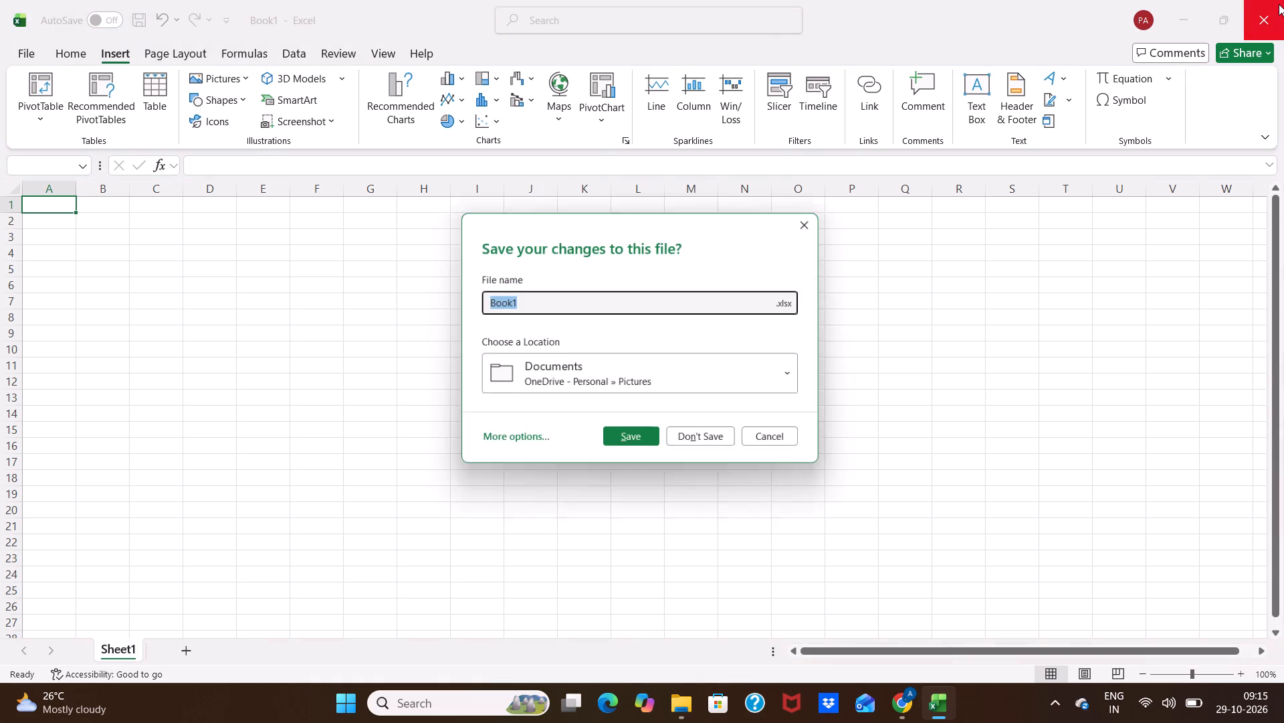
click(712, 451)
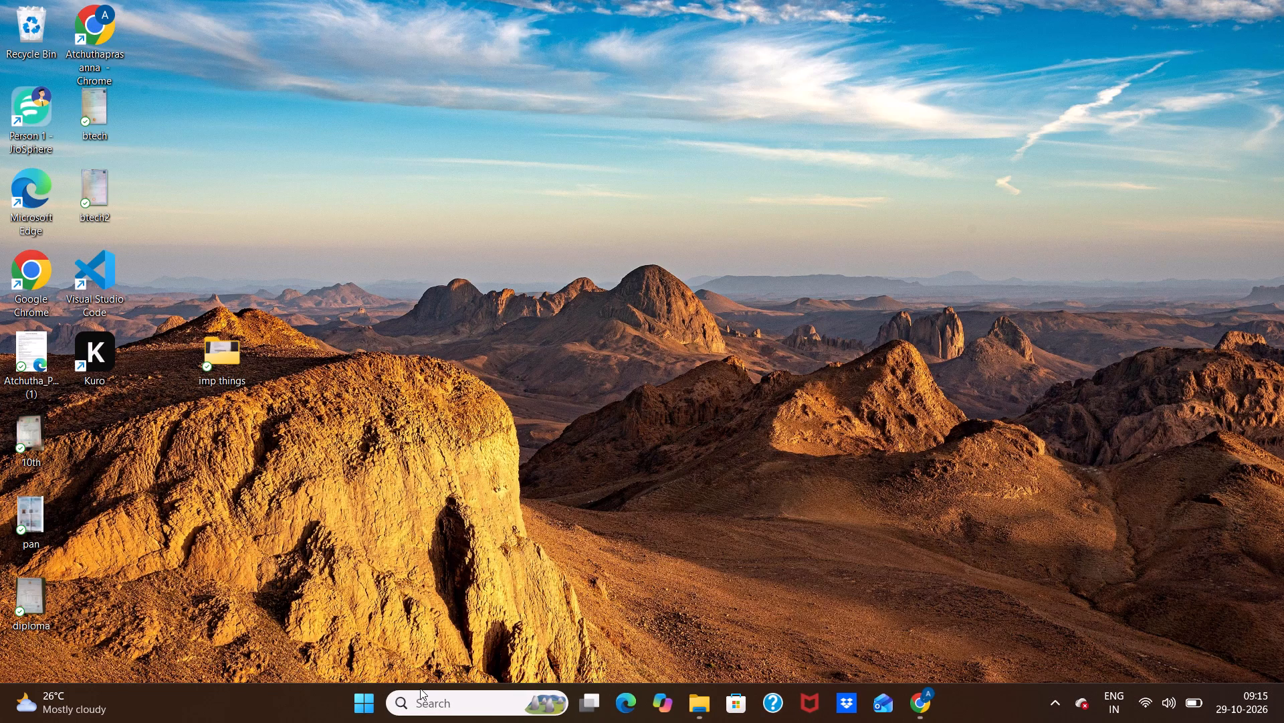
Search Windows for MICR to find a Microsoft app.
click(420, 688)
click(420, 690)
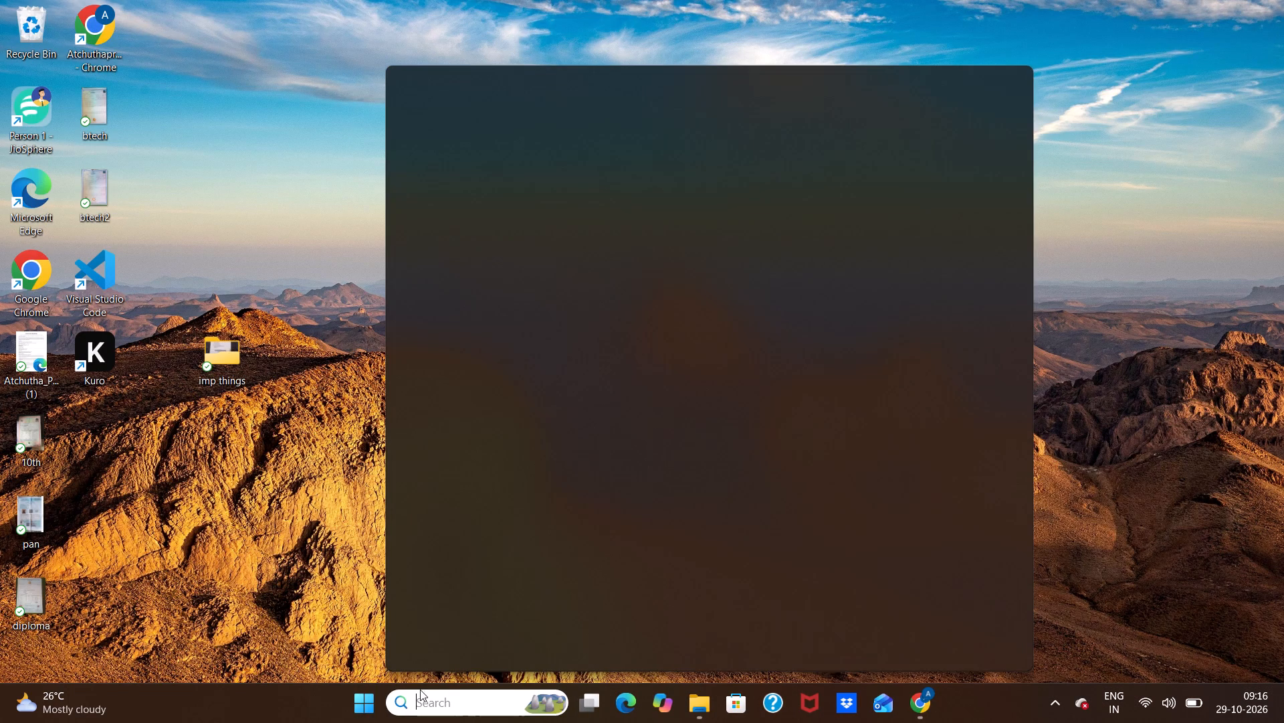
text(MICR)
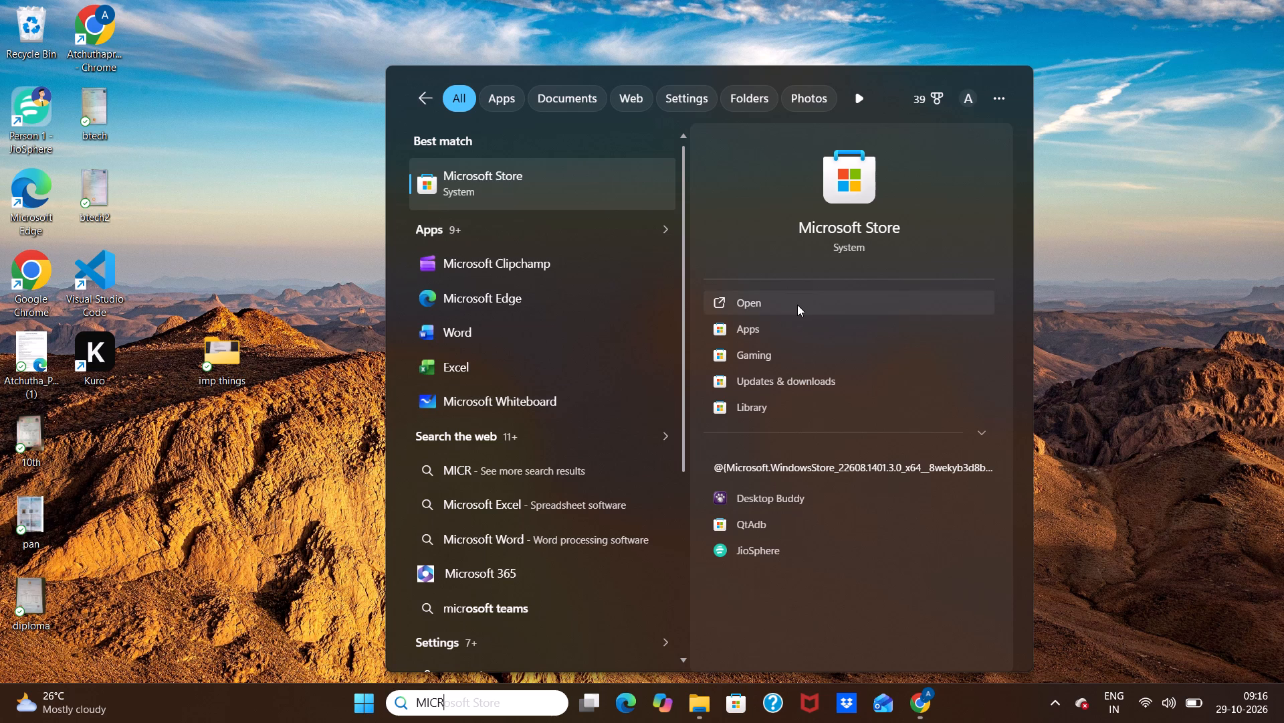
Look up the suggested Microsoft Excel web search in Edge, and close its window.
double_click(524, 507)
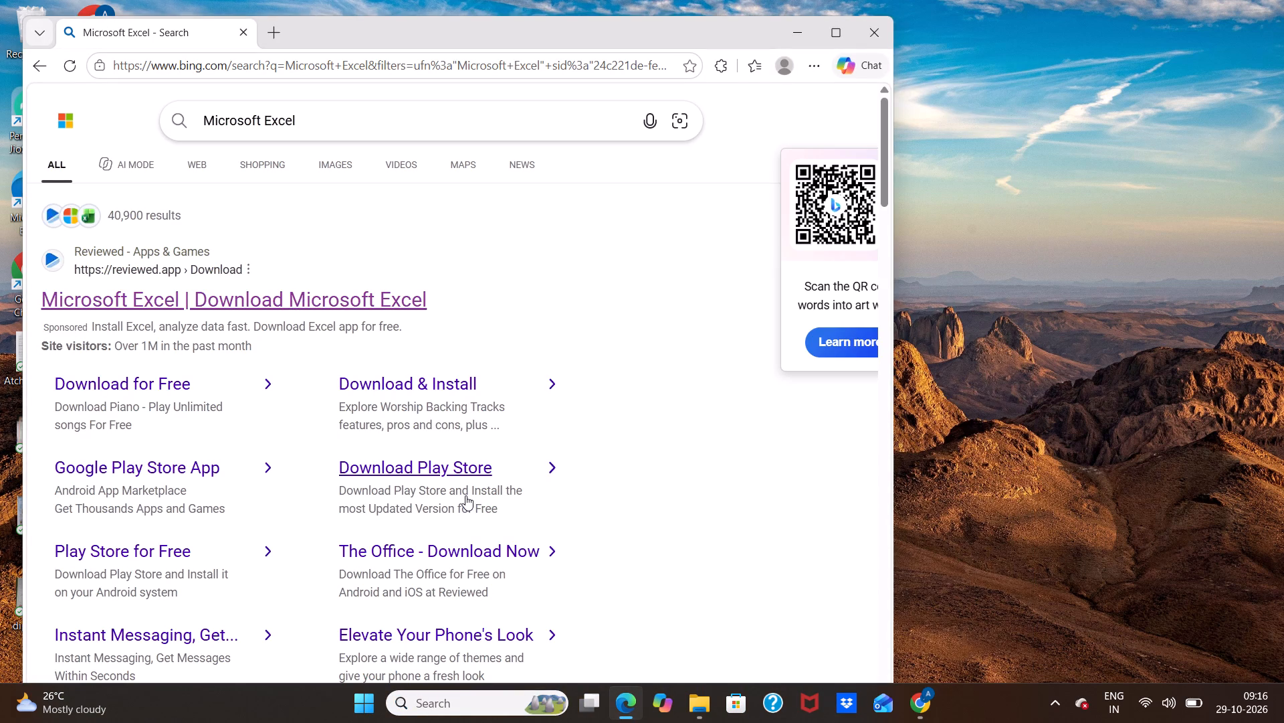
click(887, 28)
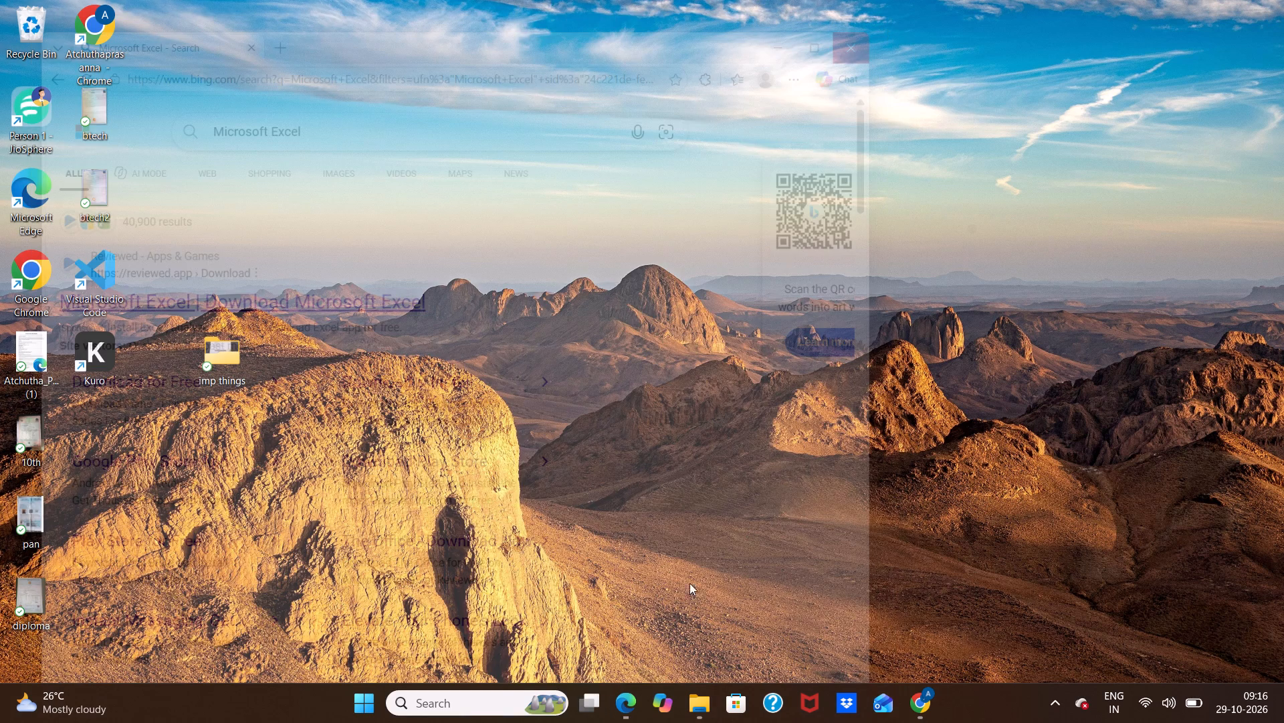
Open Google Chrome from the desktop and maximize its window.
double_click(91, 35)
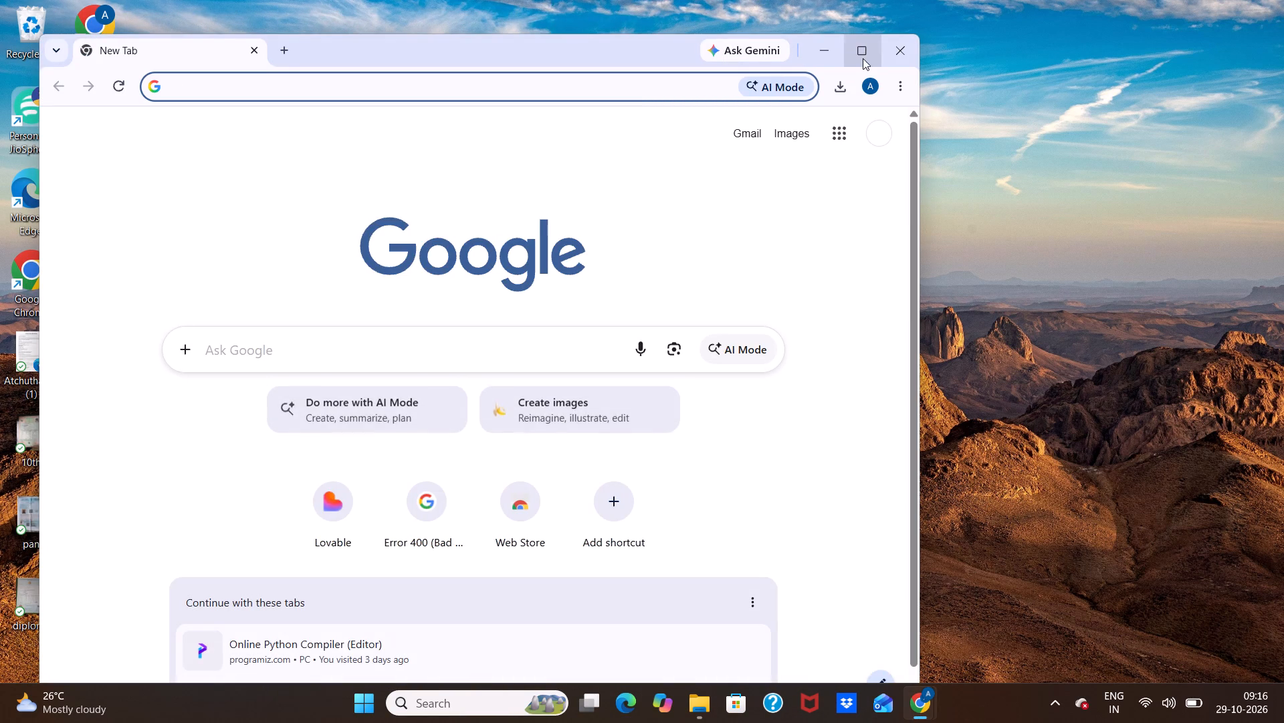
click(863, 58)
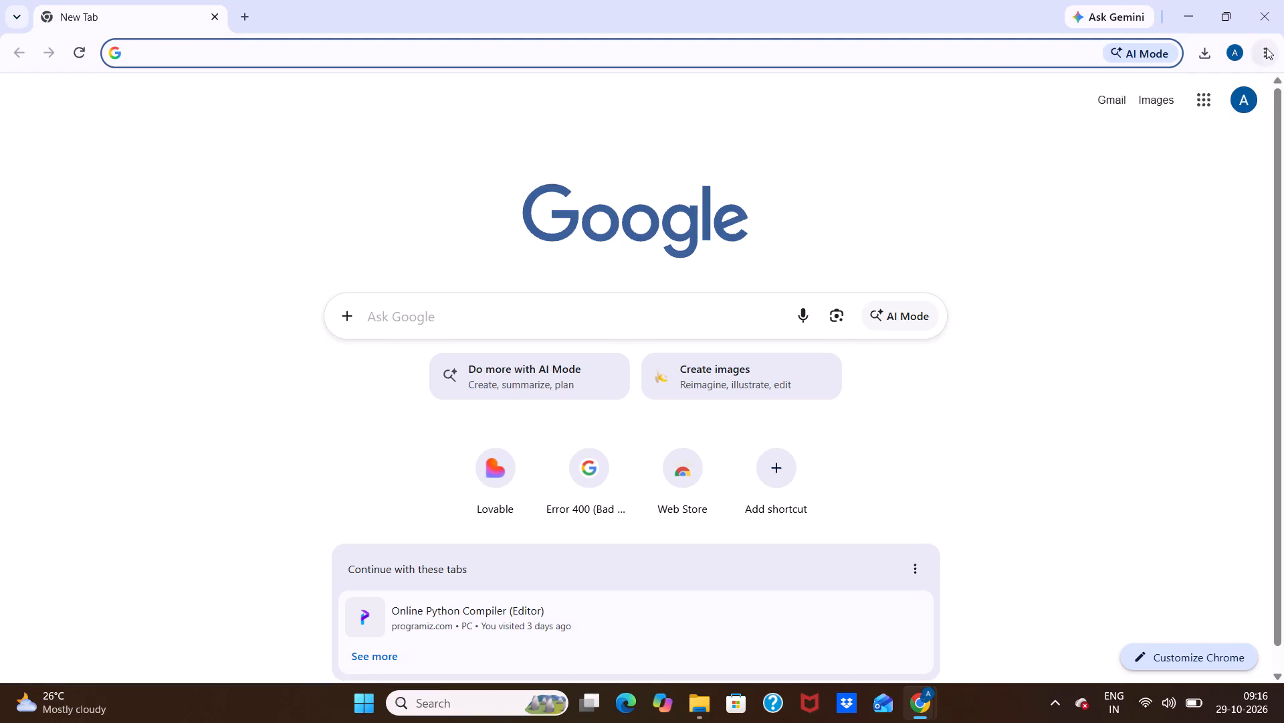
Open the Google apps list from Chrome's new tab page.
click(1266, 48)
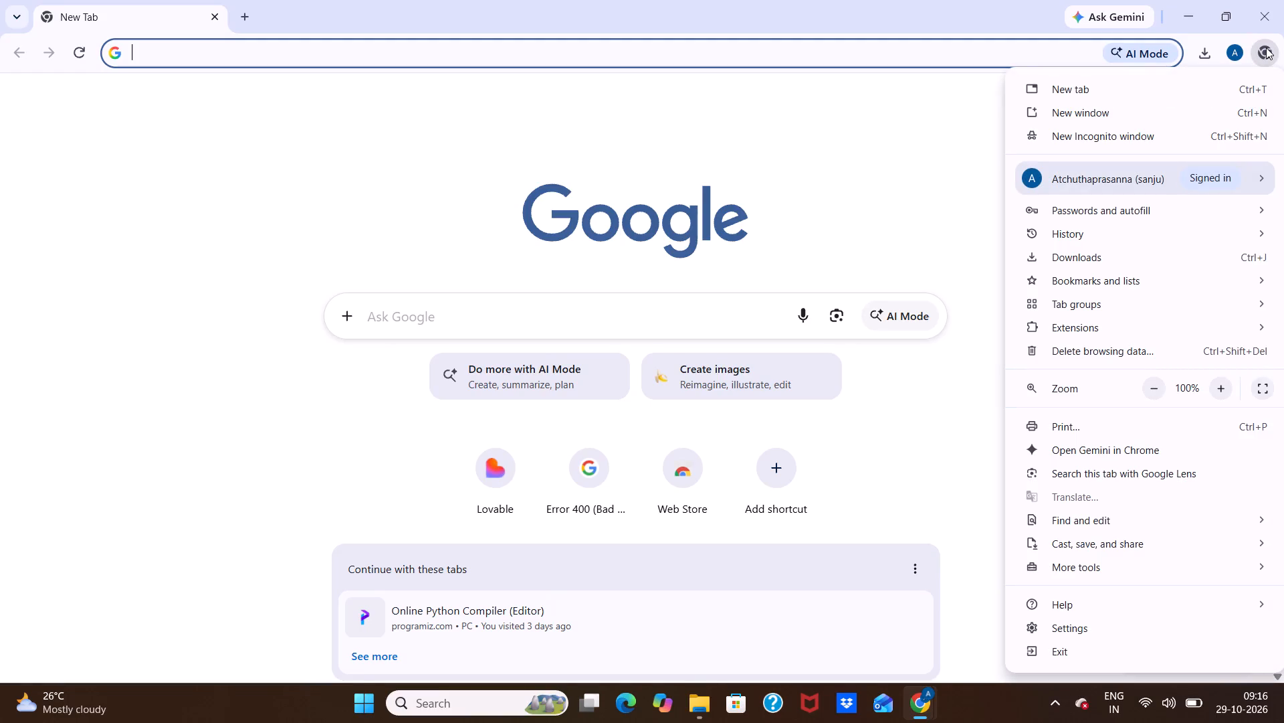
click(979, 129)
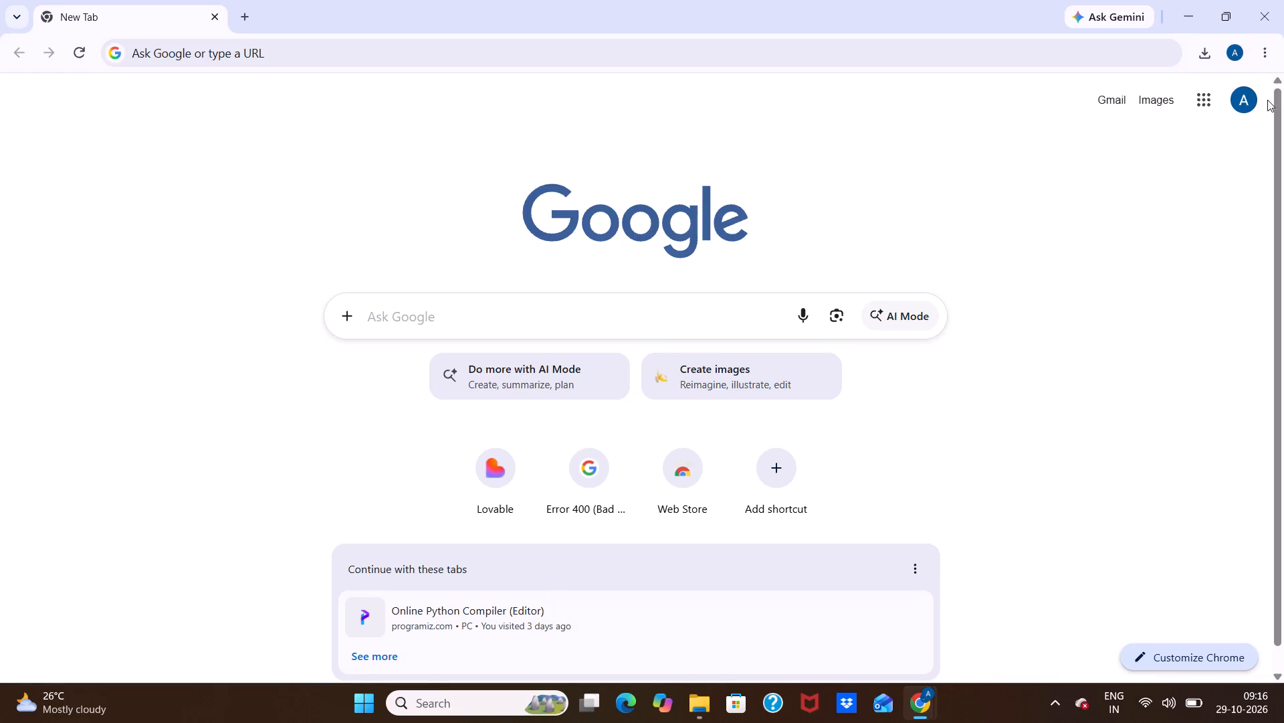
click(1201, 95)
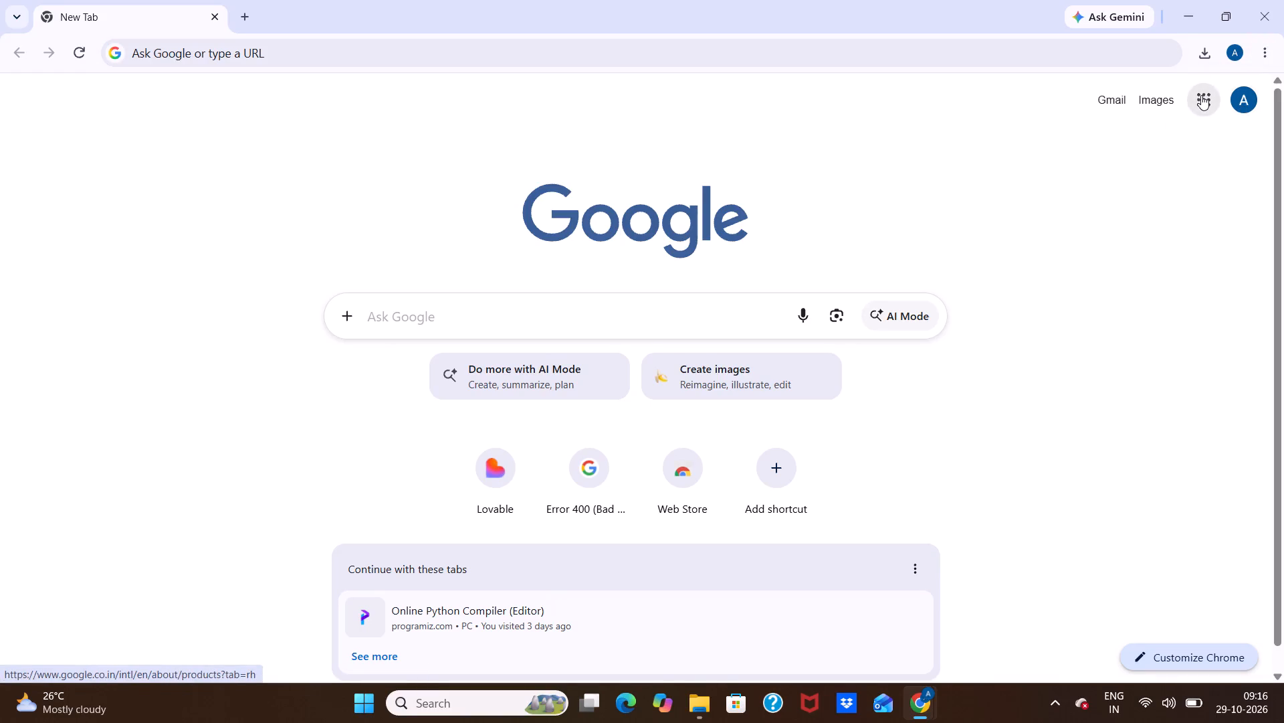
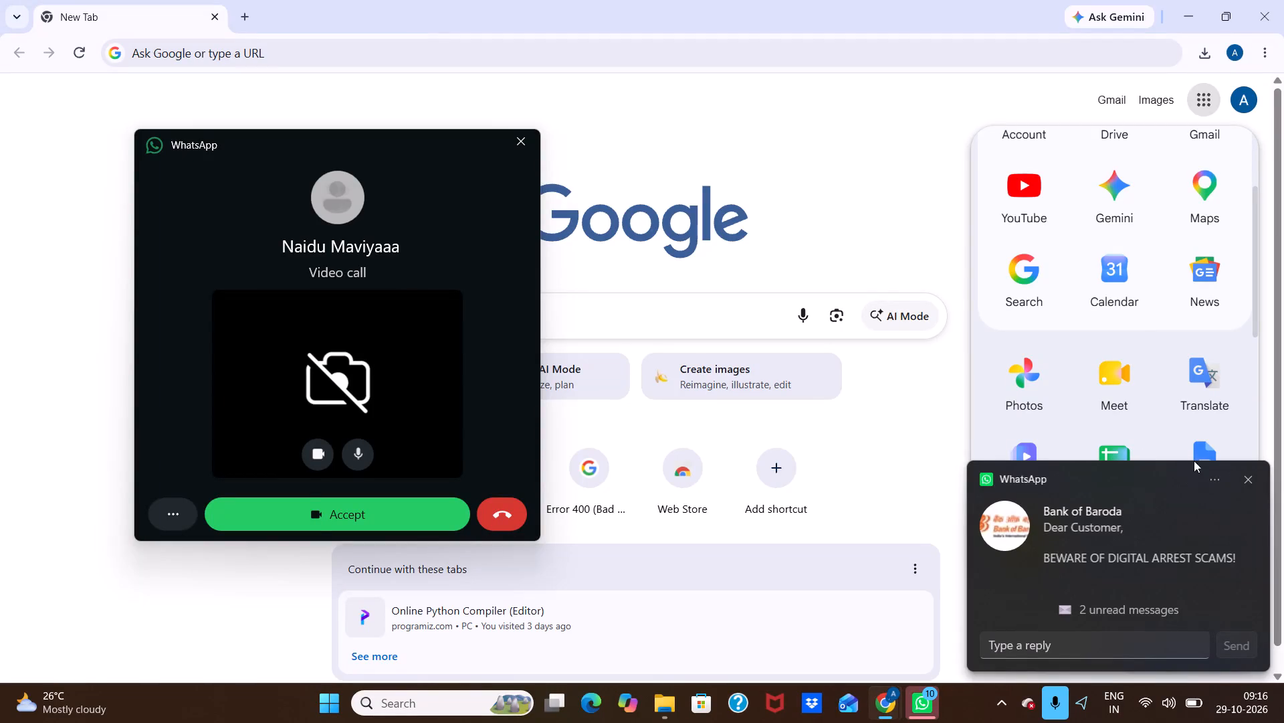
Dismiss the WhatsApp message notification, open Google Sheets from the Google apps, and create a blank spreadsheet.
click(1247, 479)
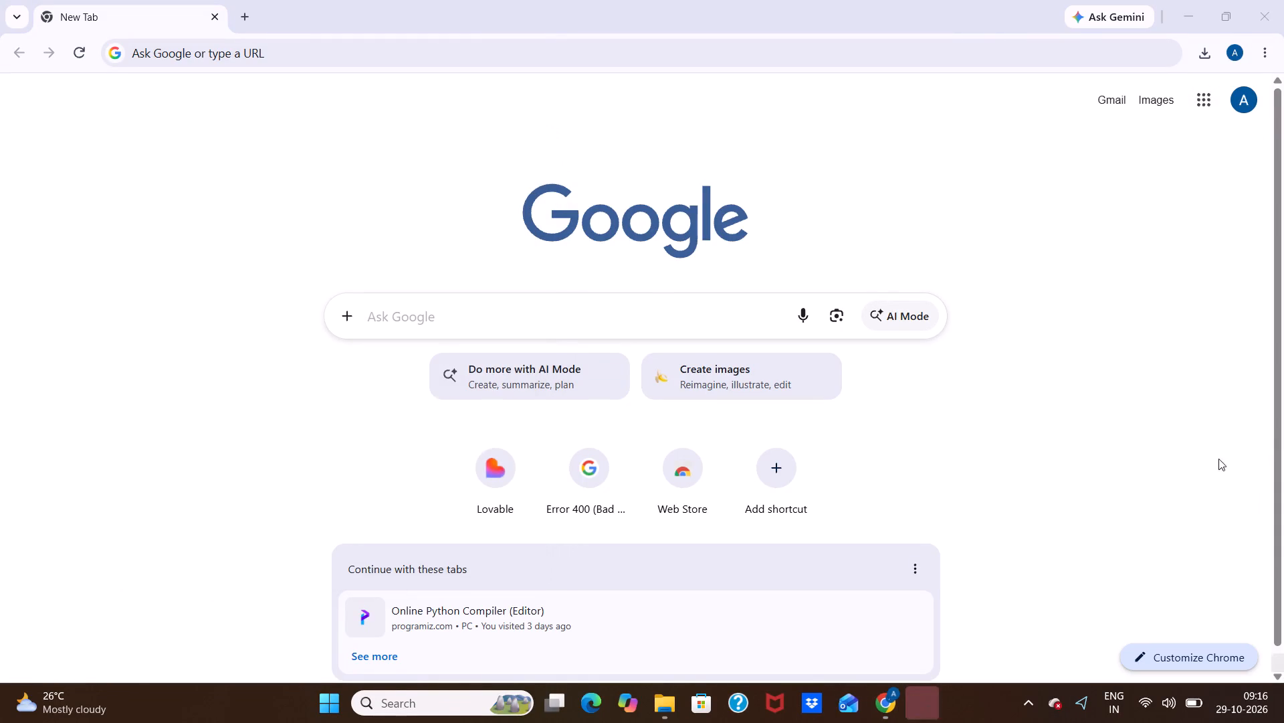
click(1217, 112)
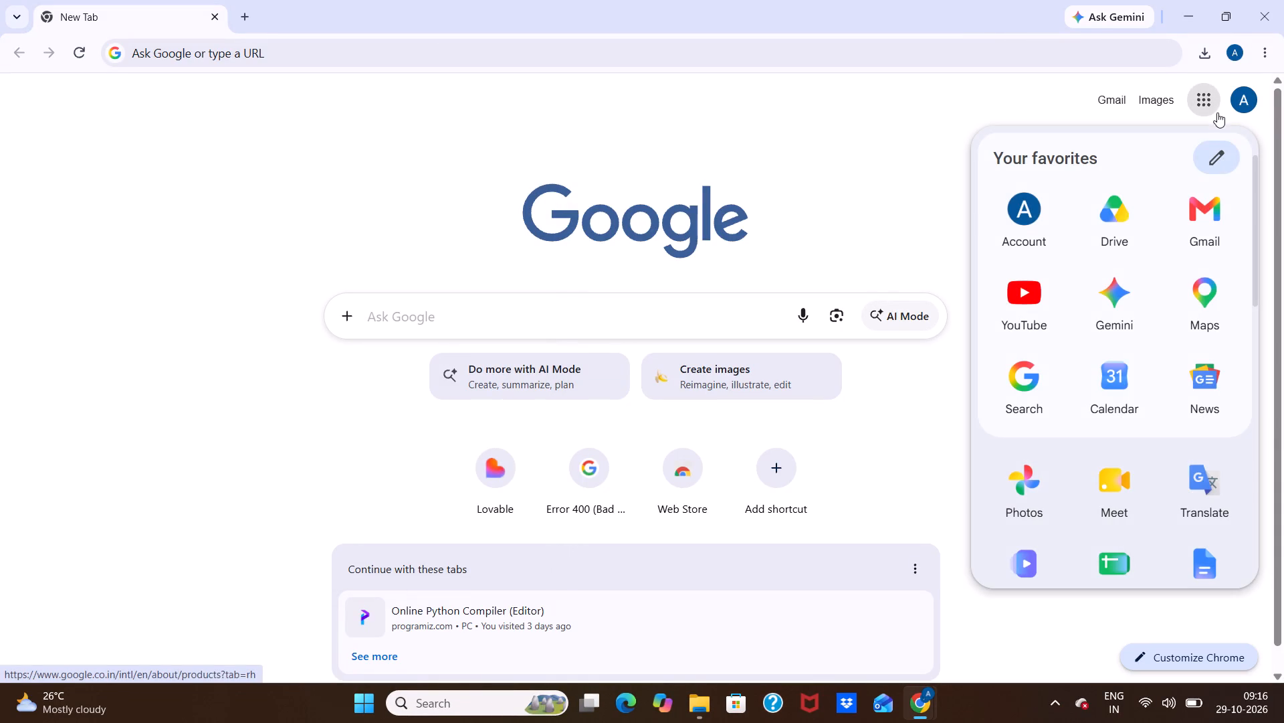
click(1117, 546)
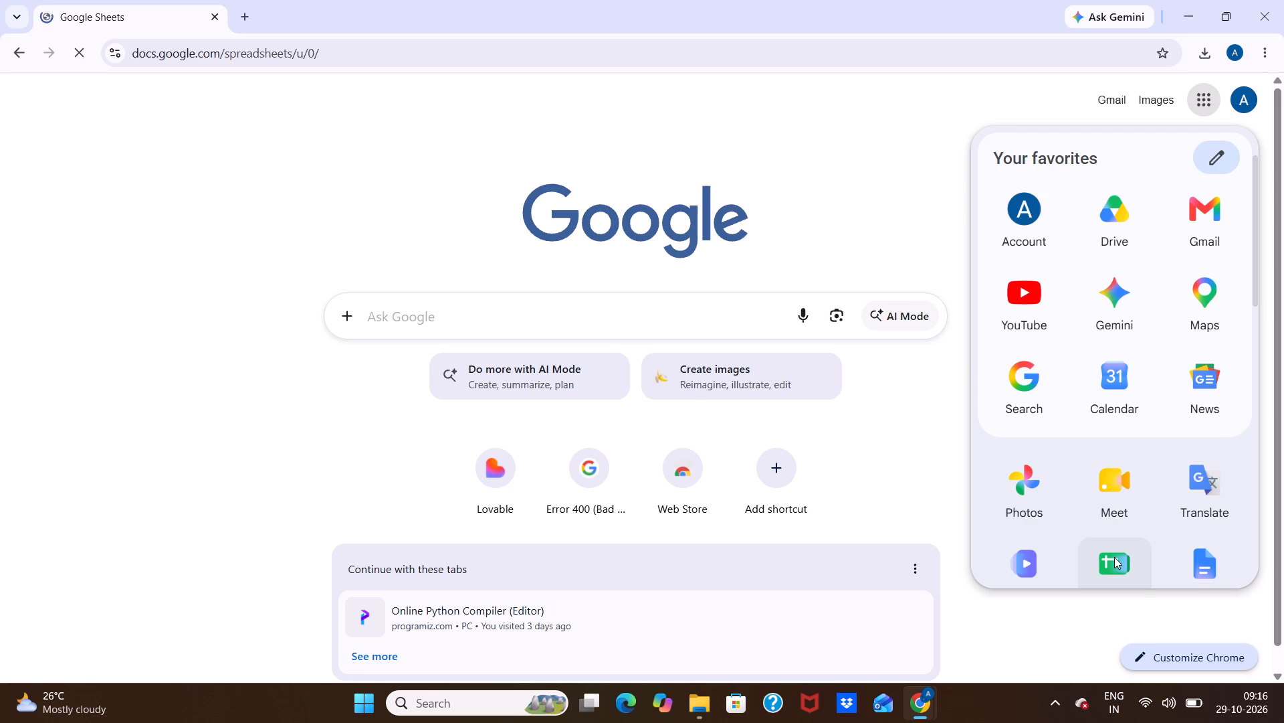
click(1114, 557)
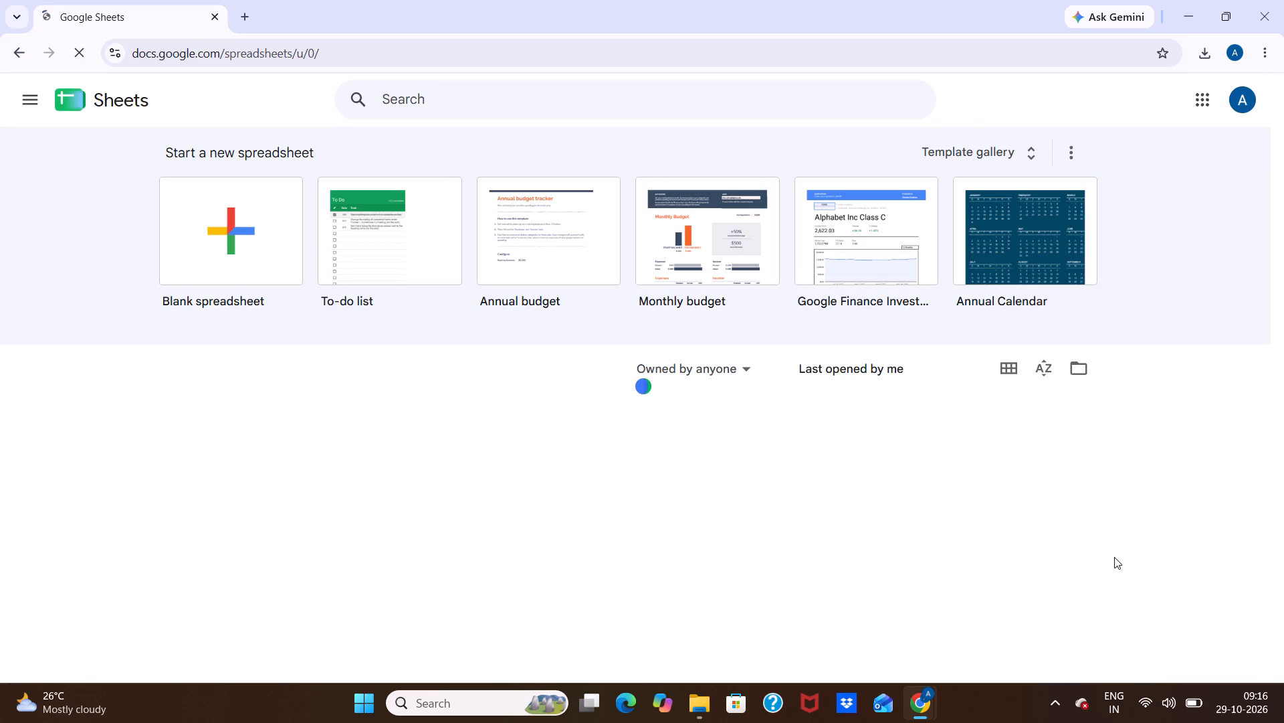
click(254, 223)
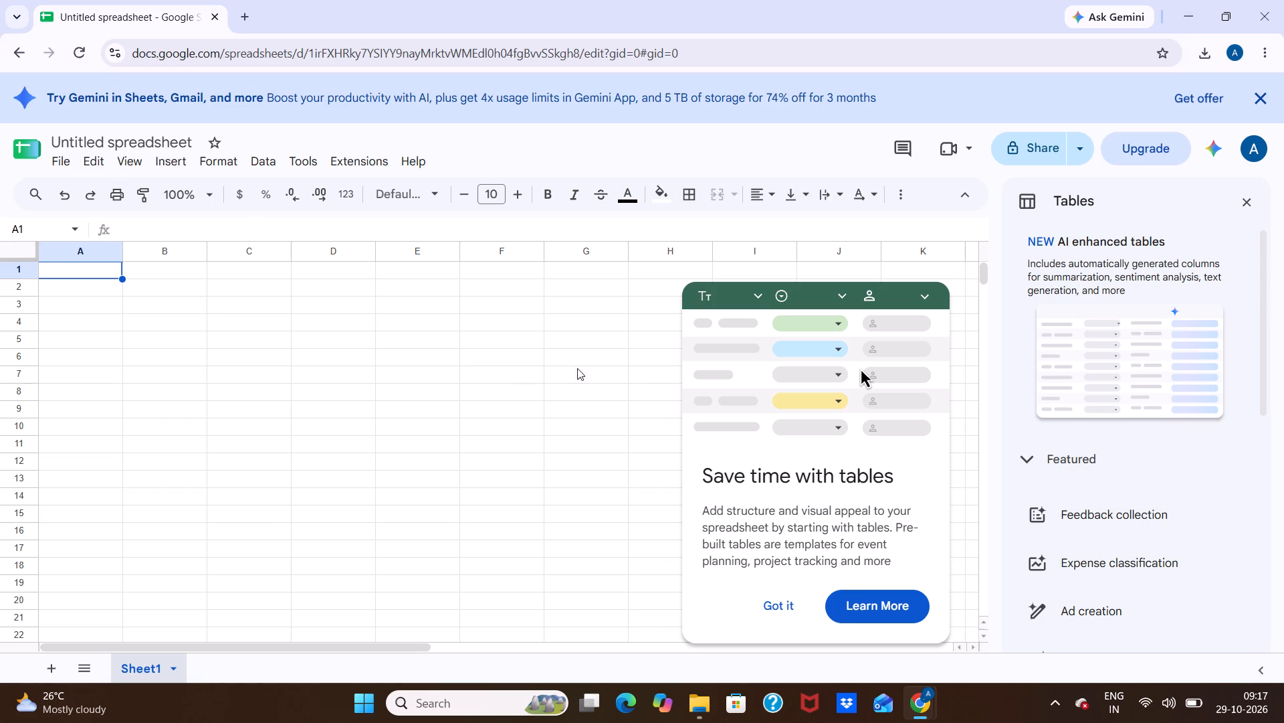
Dismiss the "Save time with tables" introduction in the blank Google Sheets spreadsheet.
click(770, 605)
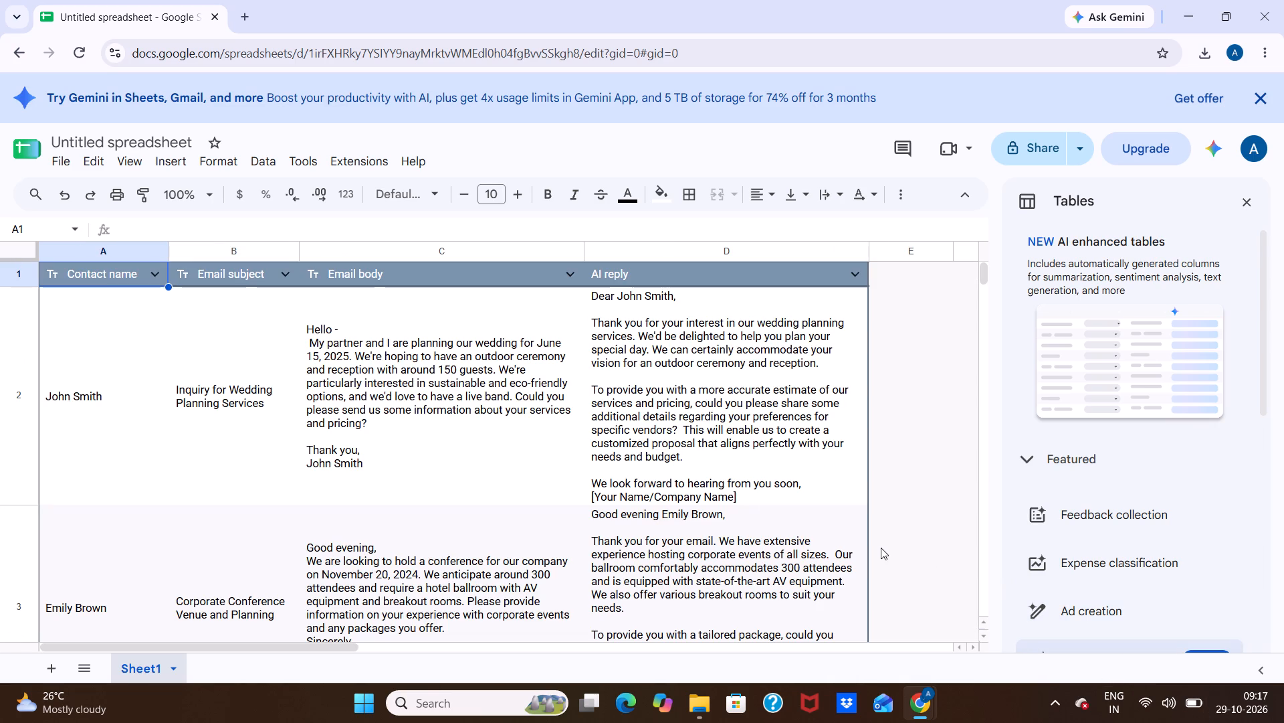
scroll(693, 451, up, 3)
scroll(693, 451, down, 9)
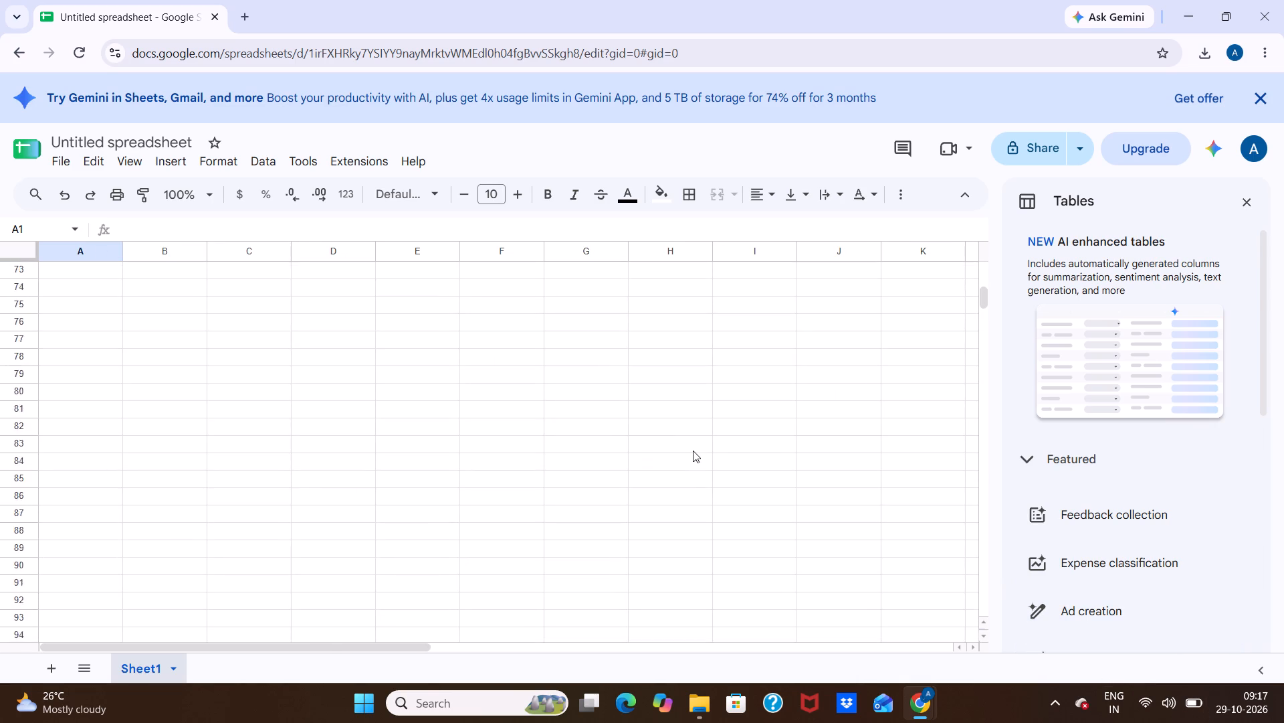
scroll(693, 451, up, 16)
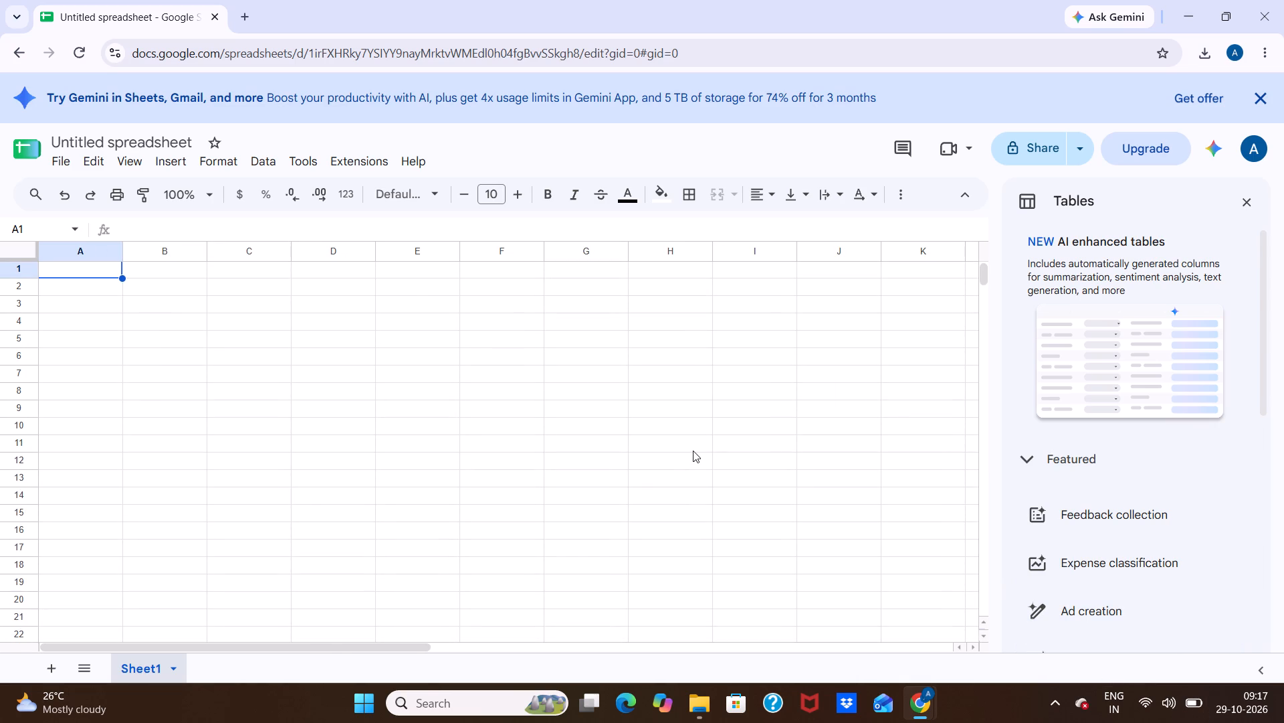
Enter the column header S.NO in cell A1 of the blank spreadsheet.
click(75, 270)
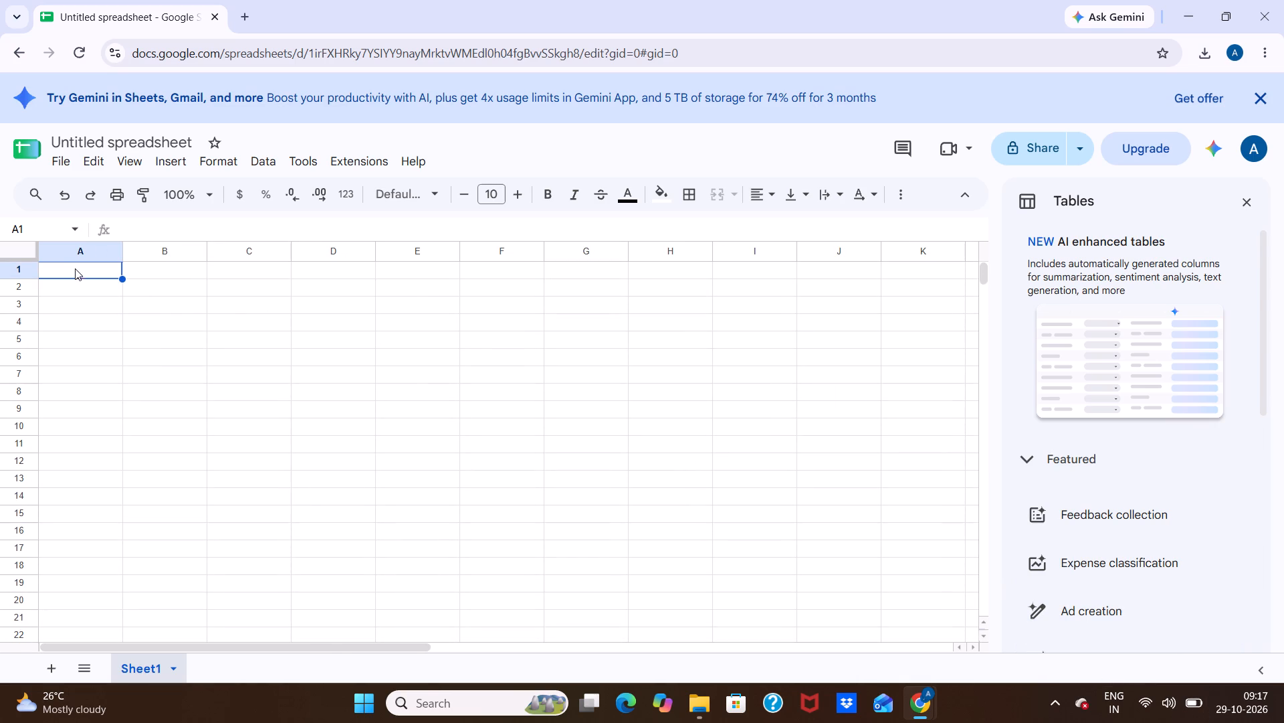
click(79, 265)
double_click(79, 265)
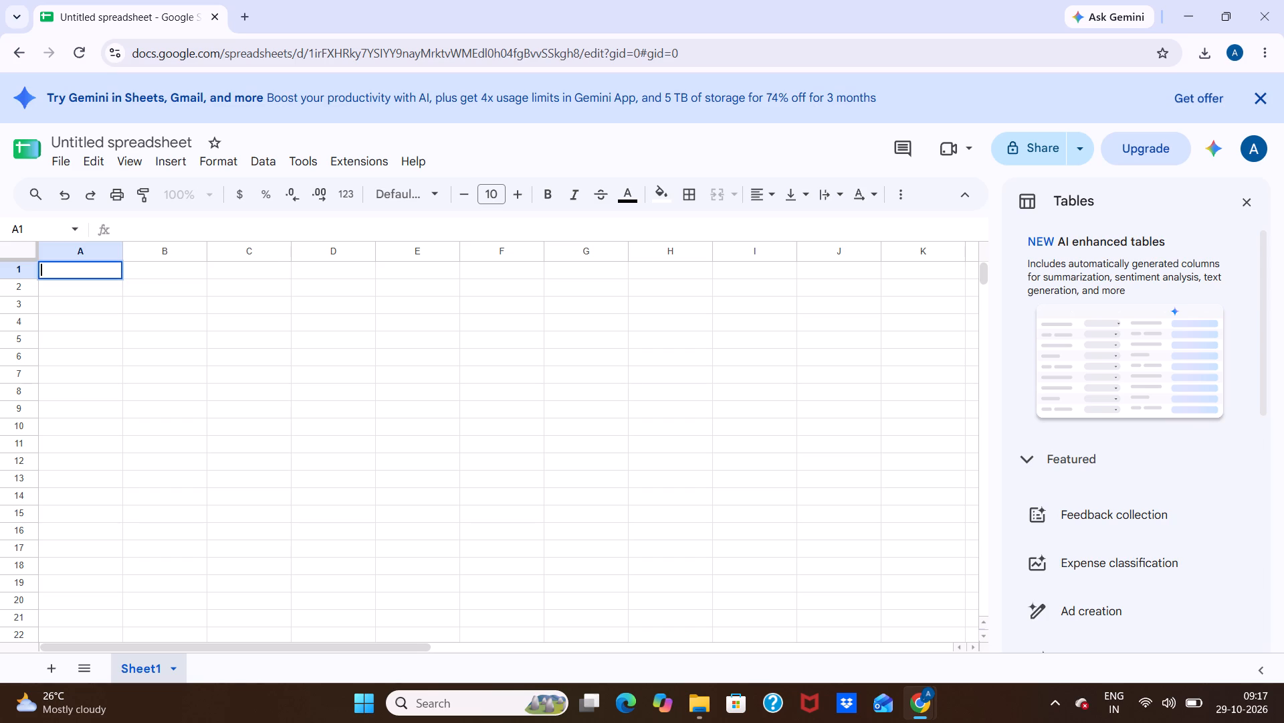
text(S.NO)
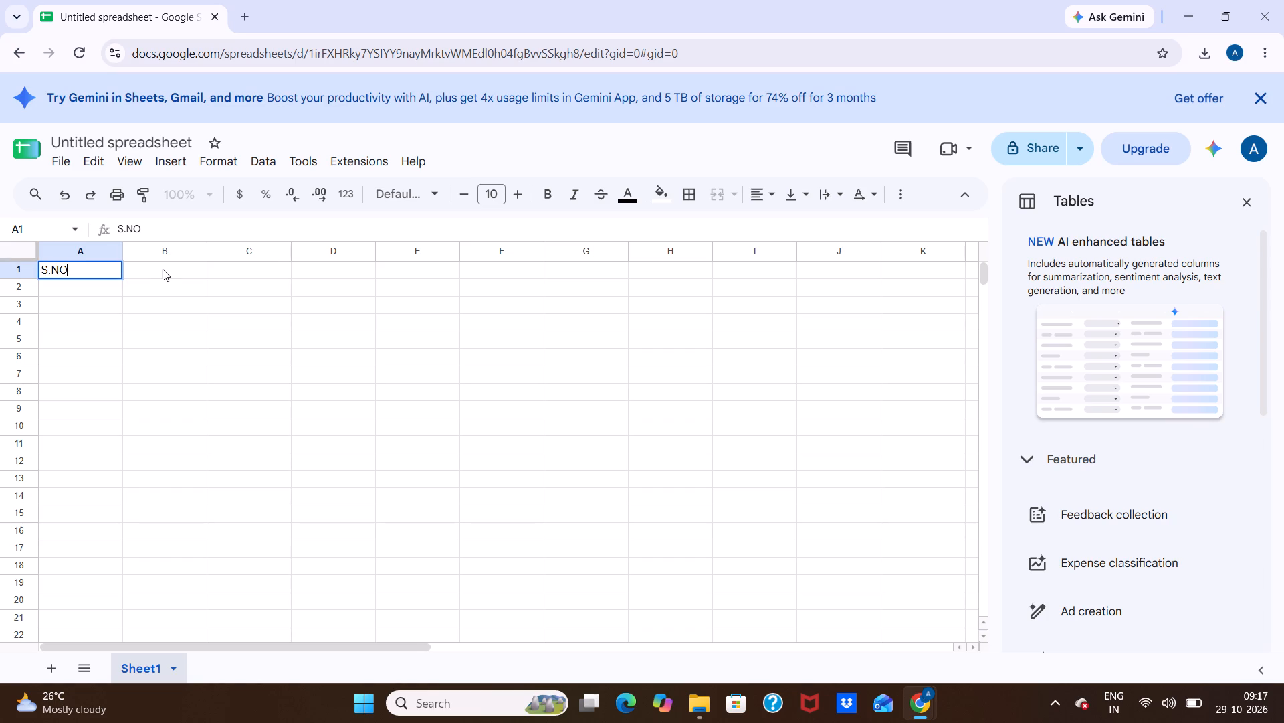
Begin the second column header in cell B1 with the letters NA, correcting any mistyped characters.
click(163, 269)
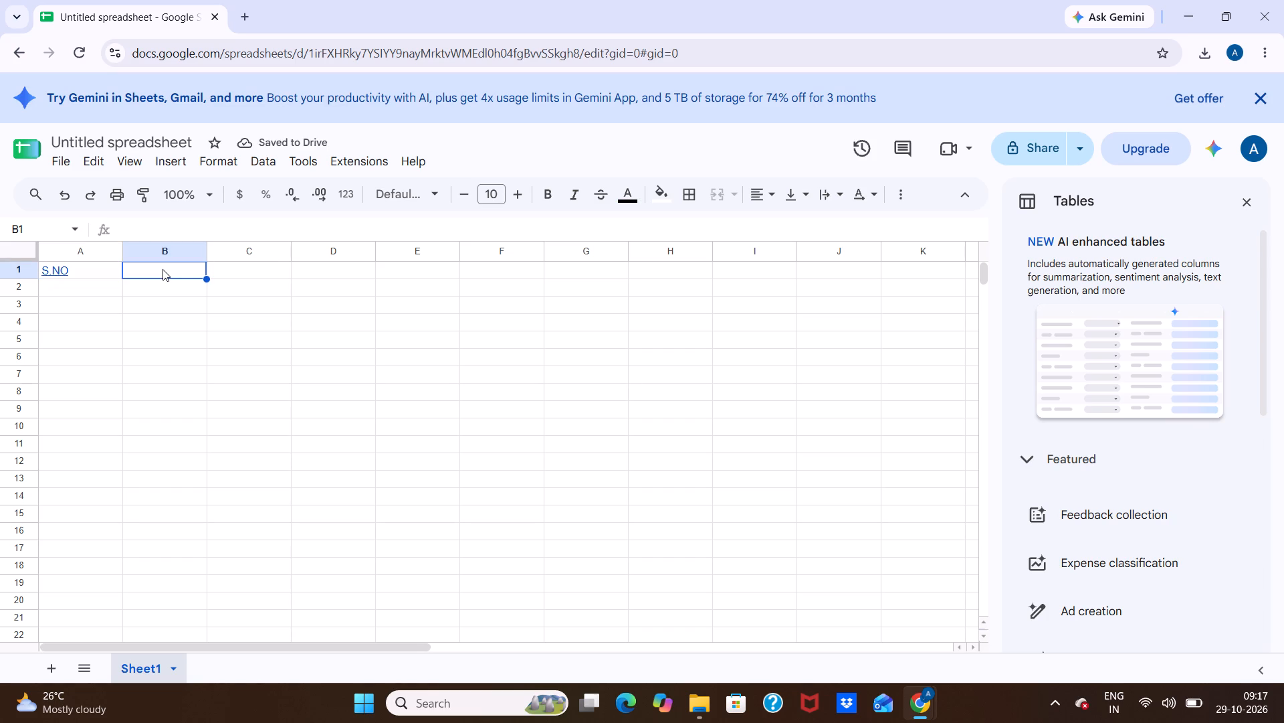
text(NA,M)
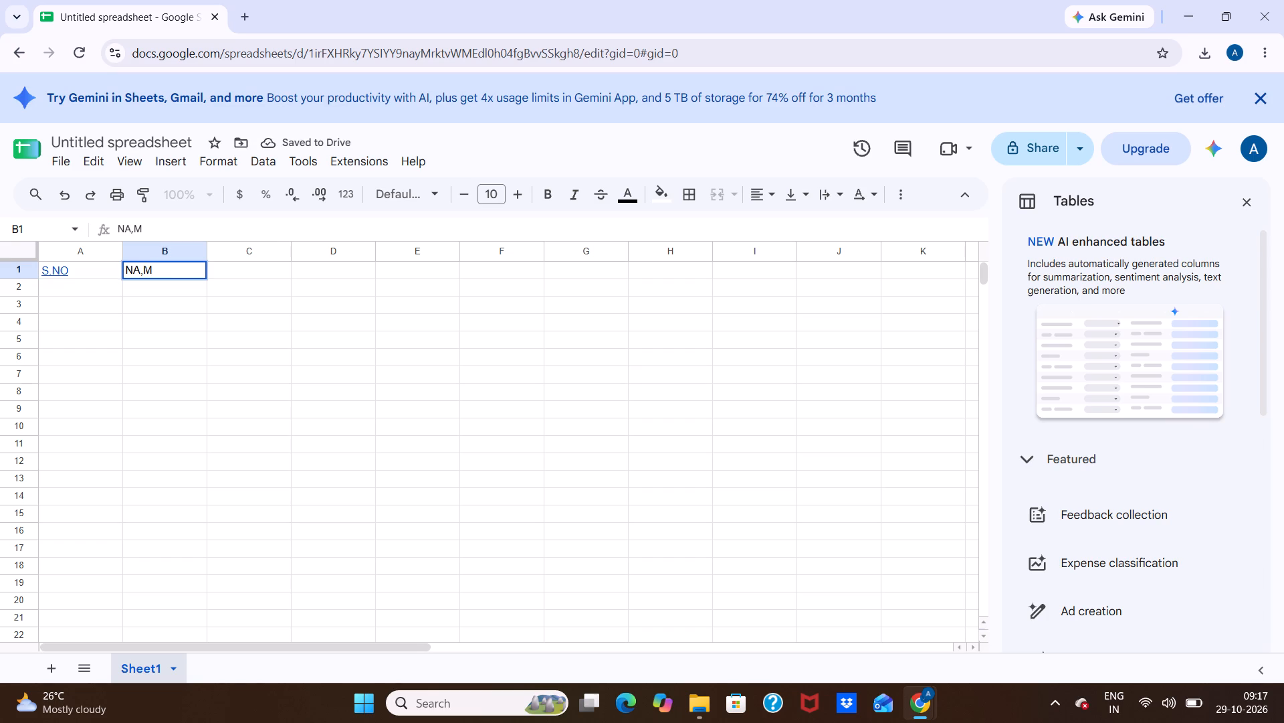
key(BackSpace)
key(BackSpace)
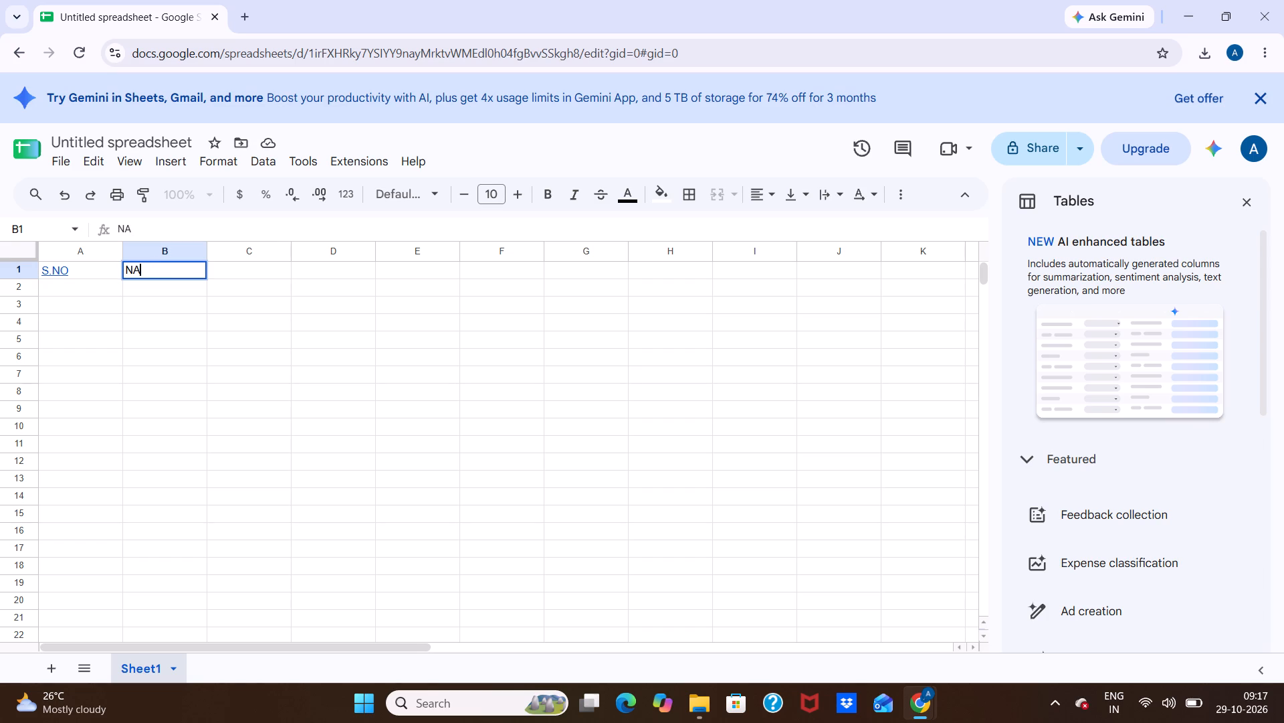
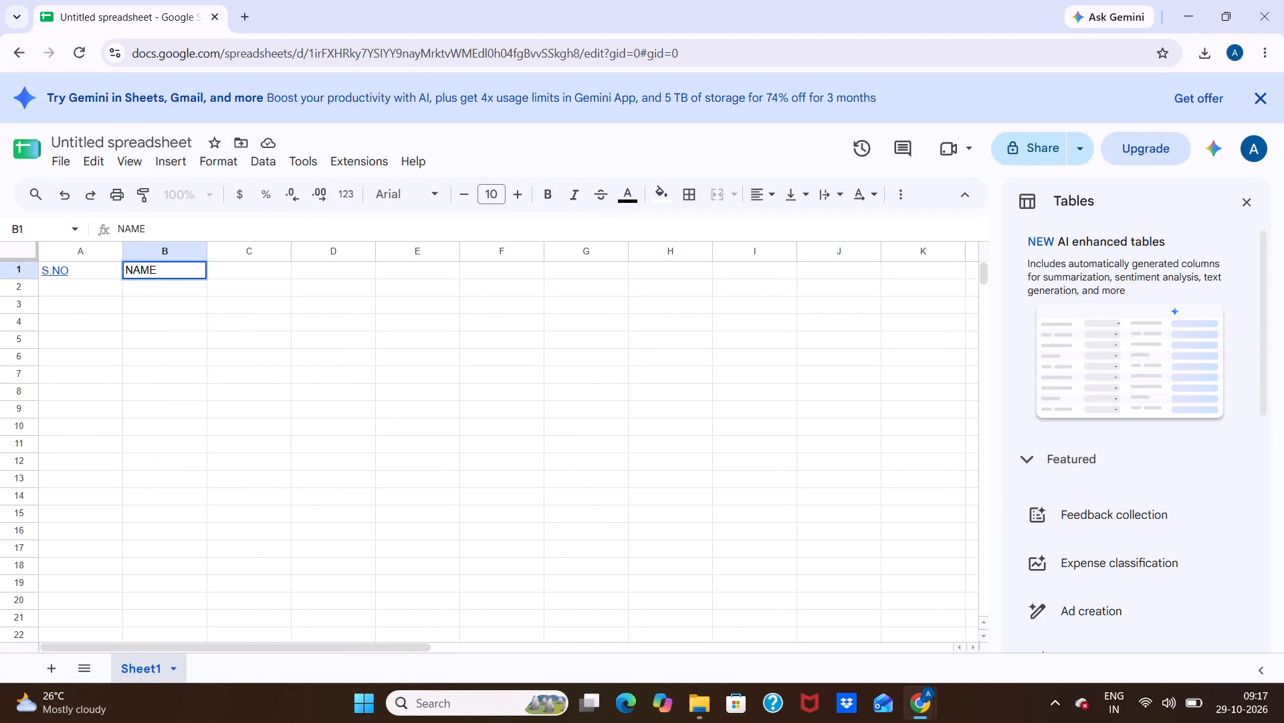
Complete the column header in cell B1 as NAME OF THE EMPLOYEE.
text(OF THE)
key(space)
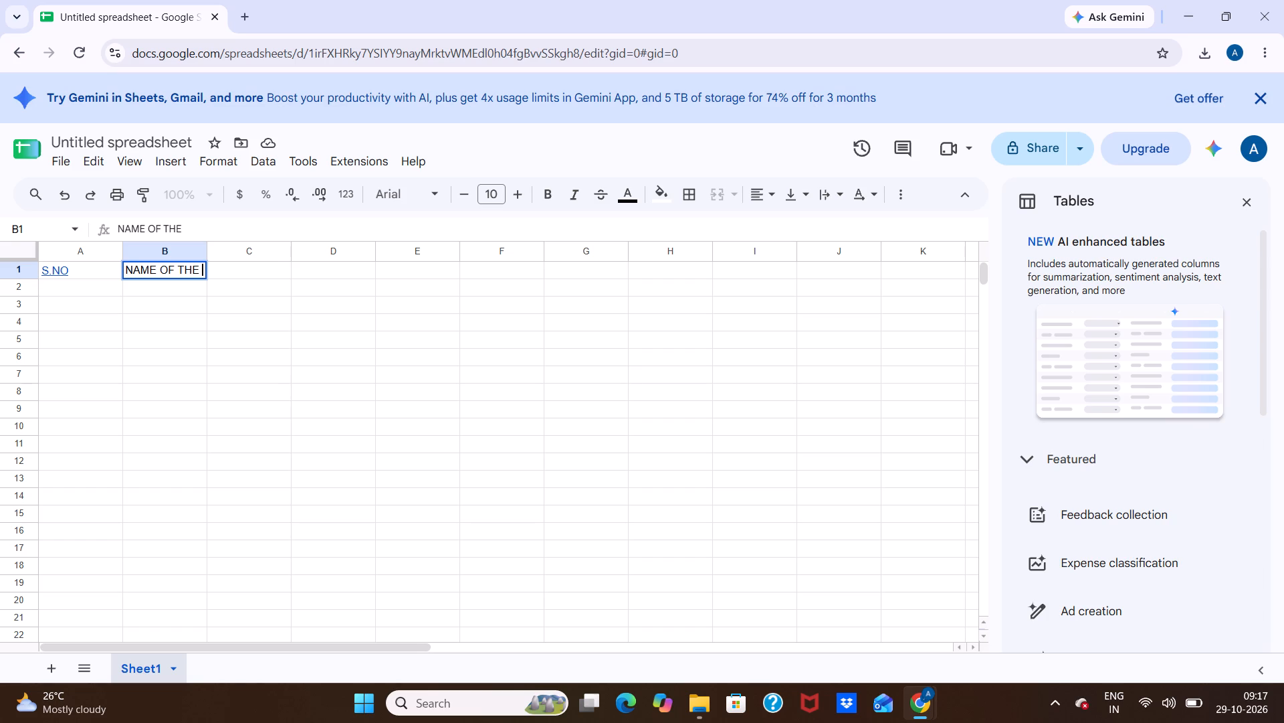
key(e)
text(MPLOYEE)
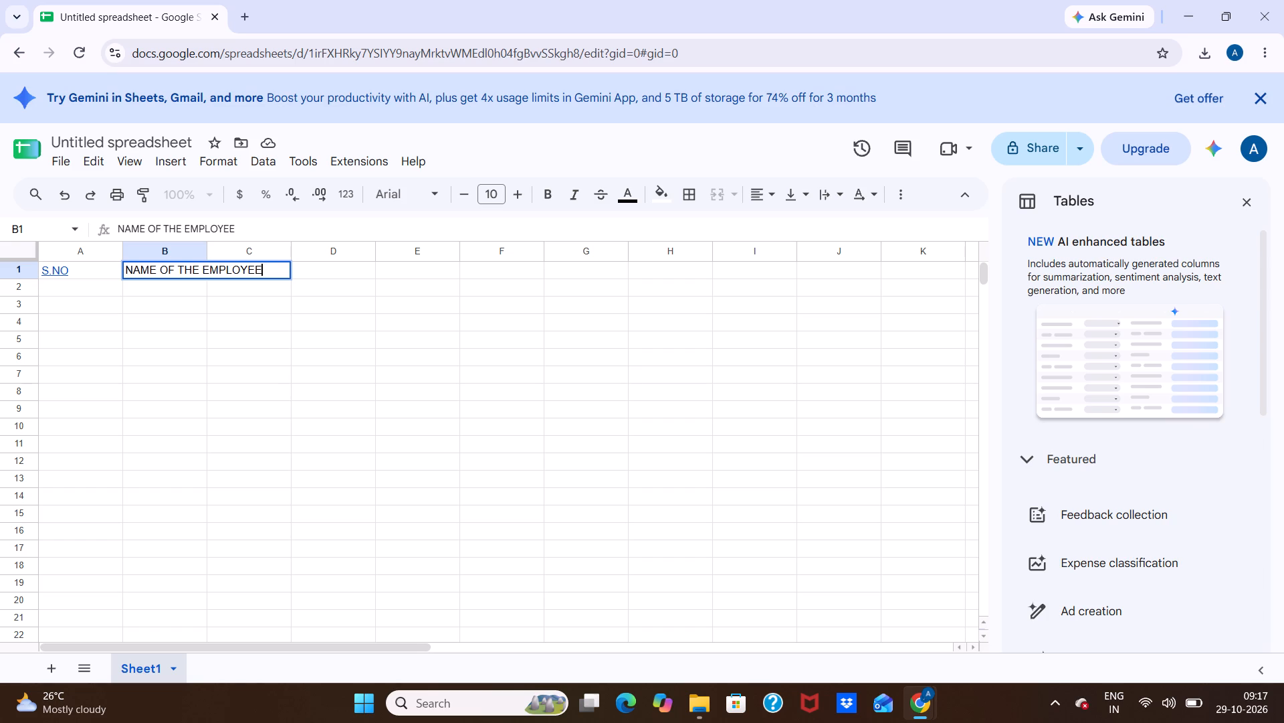
Begin the next column header in cell D1 with the text DESIGNI.
click(316, 268)
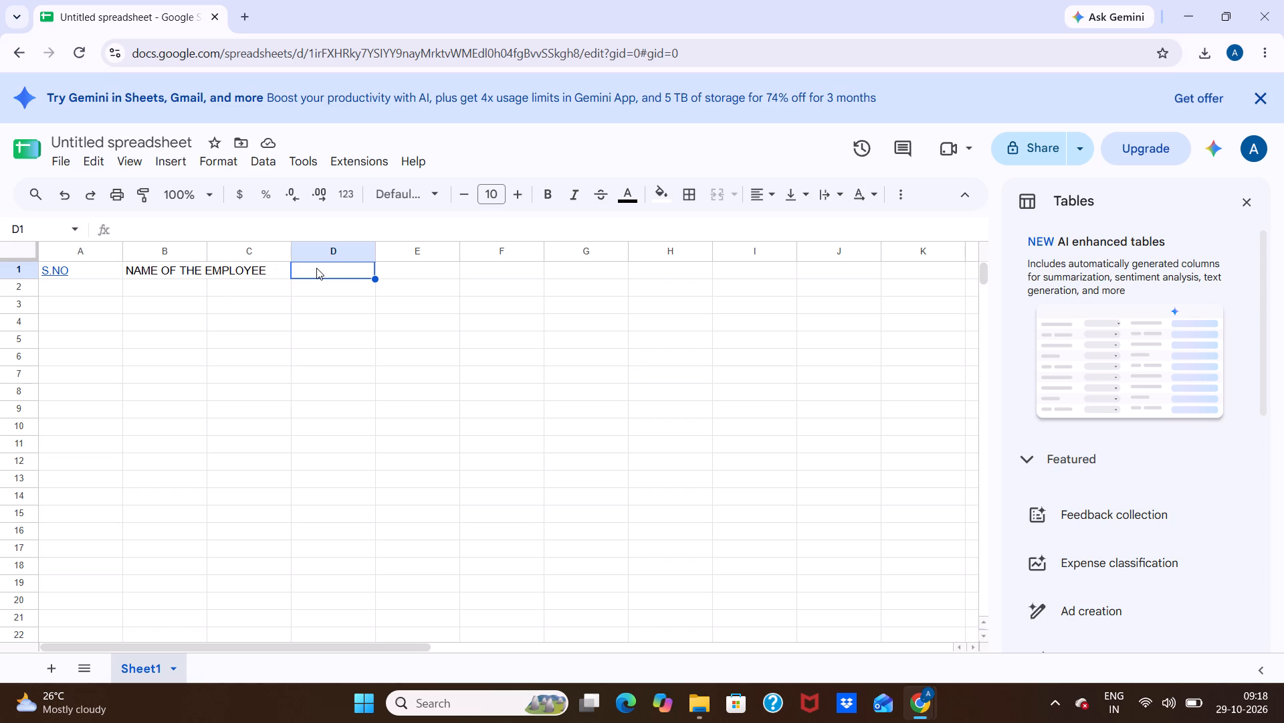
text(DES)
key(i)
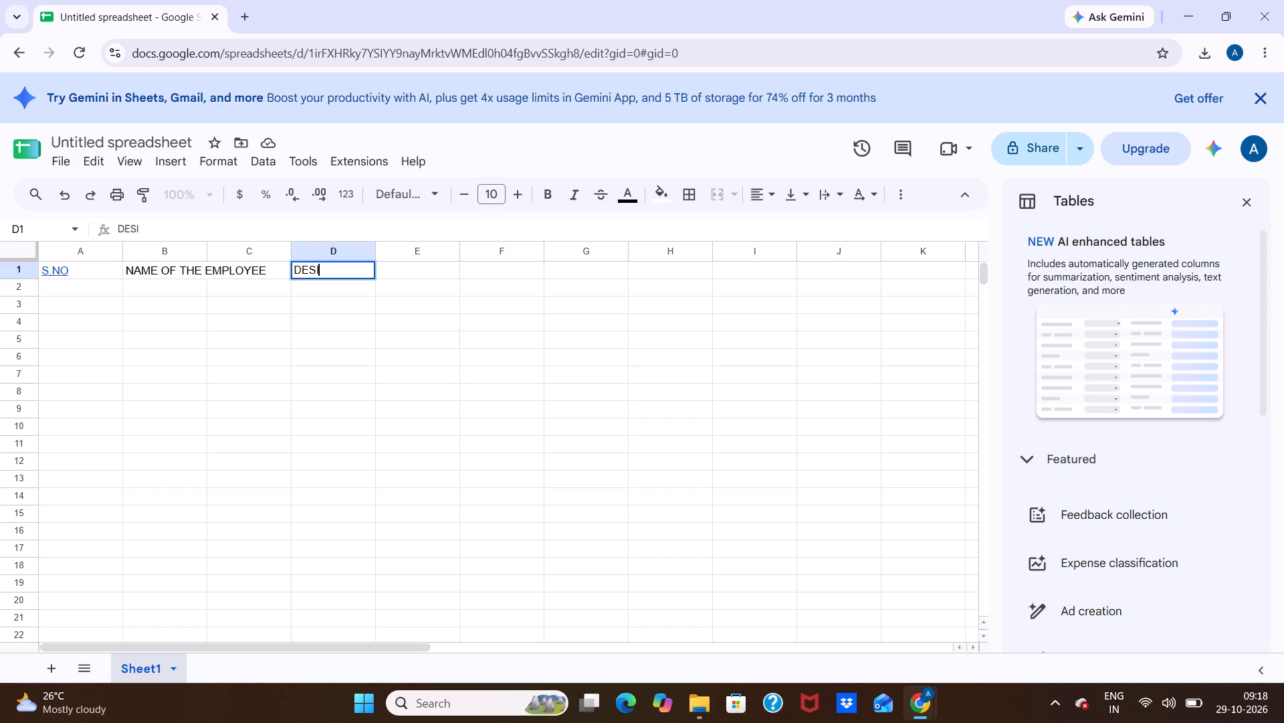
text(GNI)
Open Windows search.
click(478, 704)
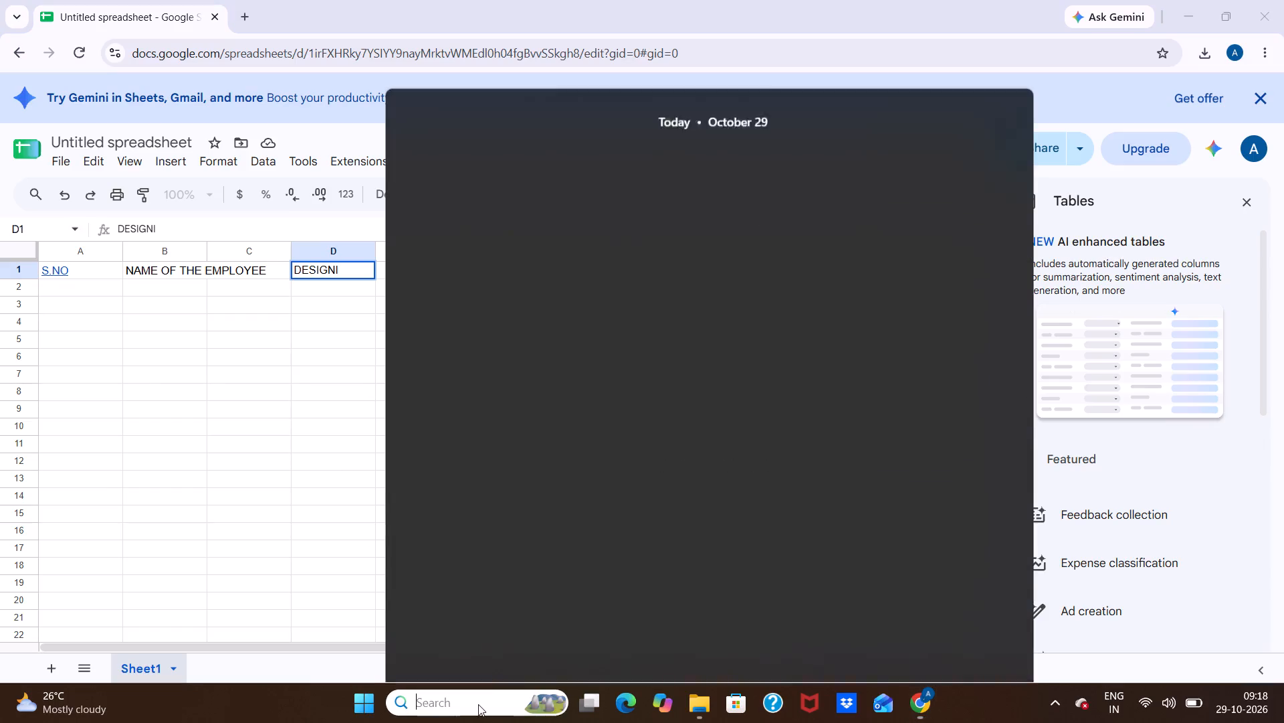
Switch to Microsoft Word and create a blank document in a maximized window.
text(WORD)
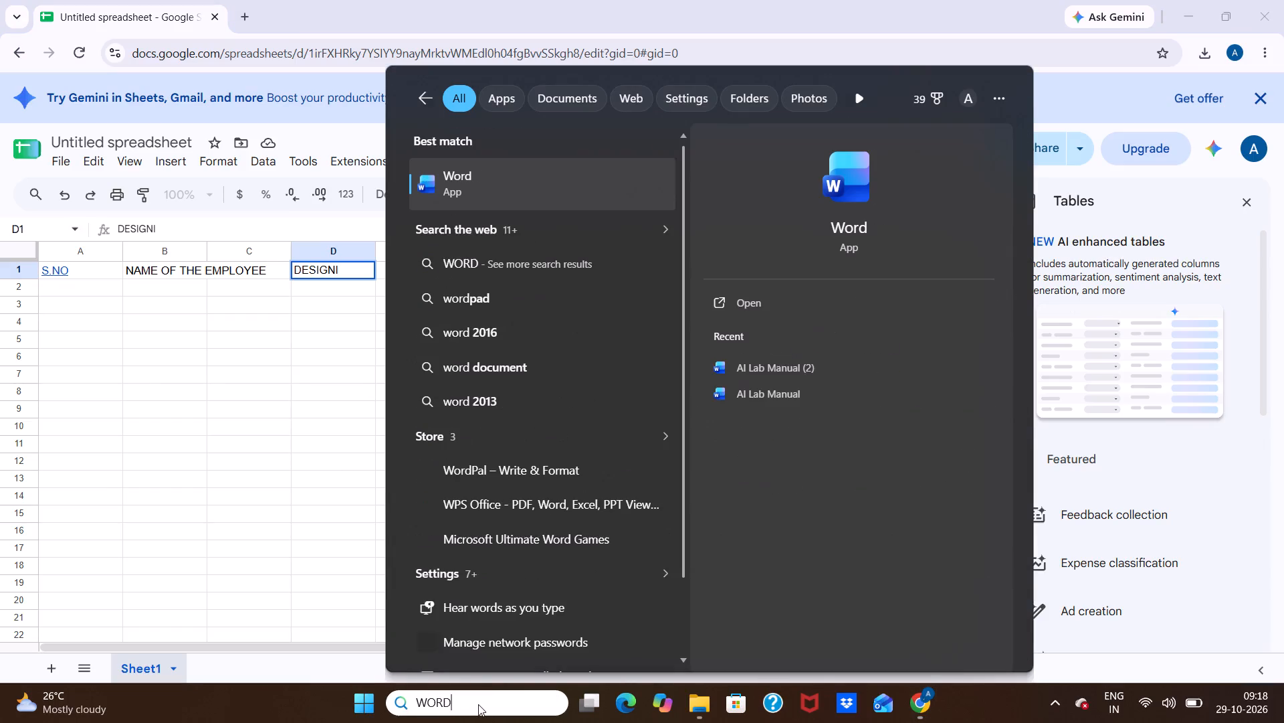
double_click(737, 309)
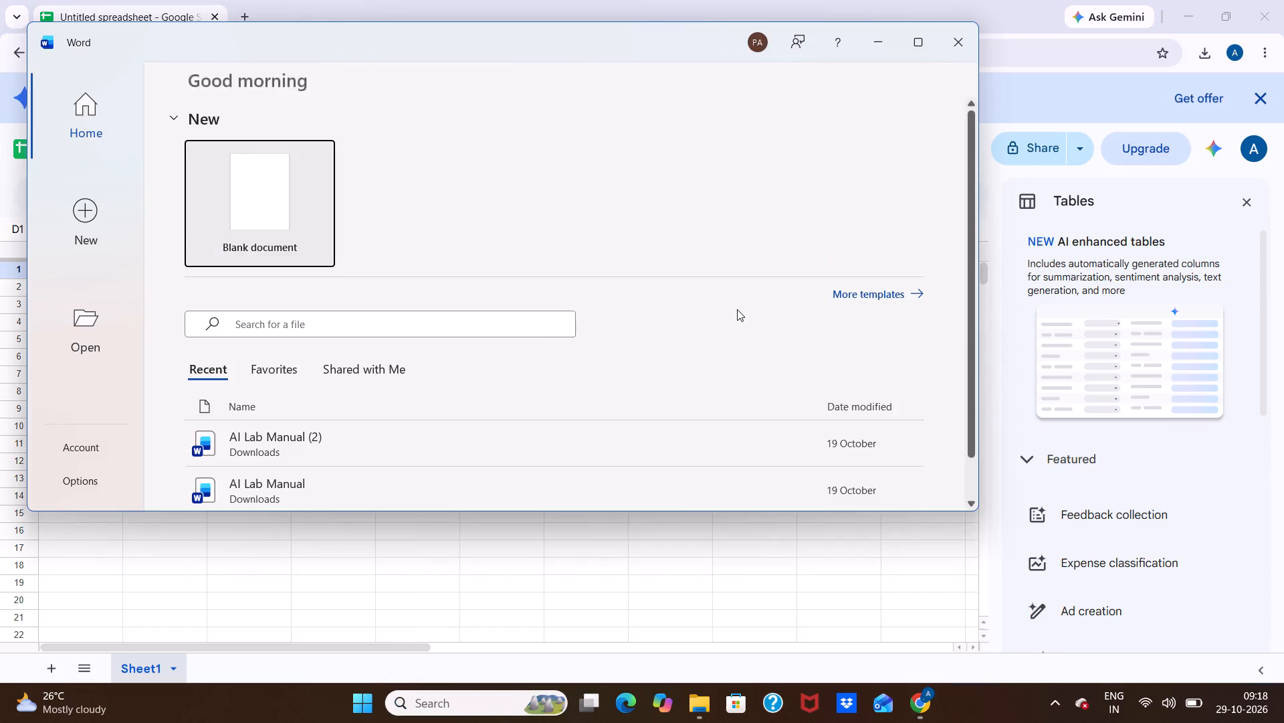
triple_click(201, 204)
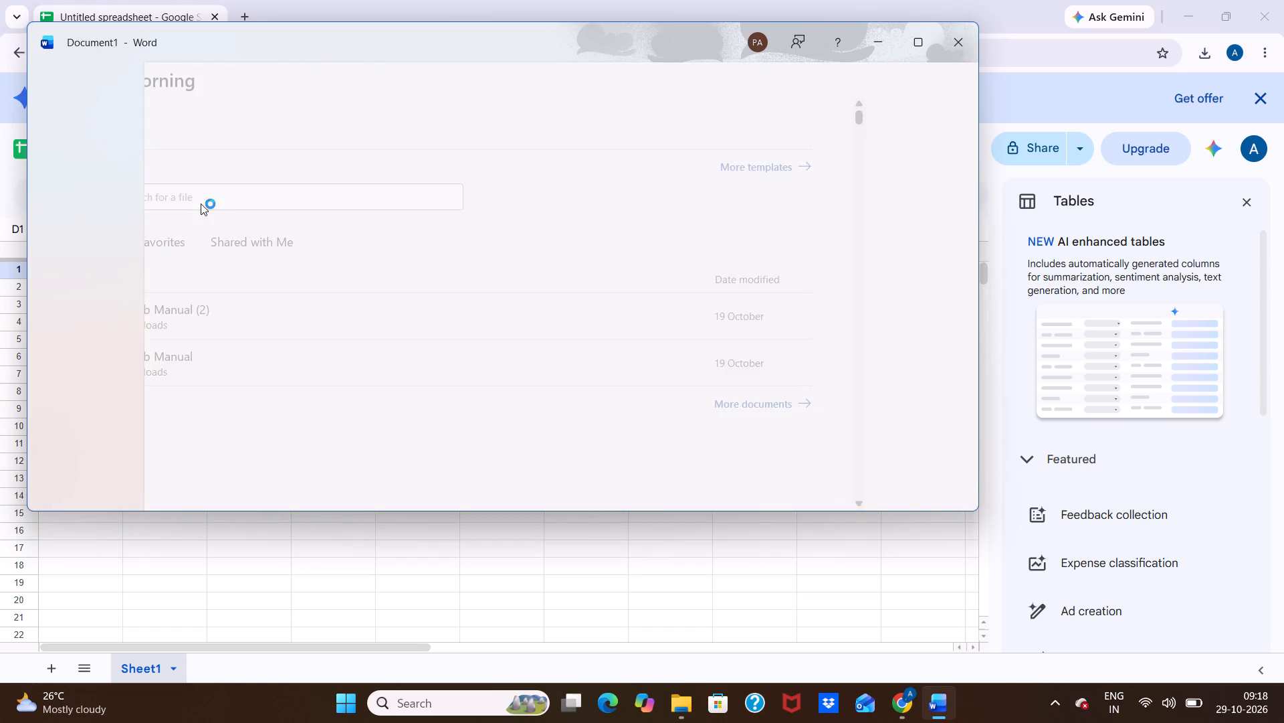
click(902, 47)
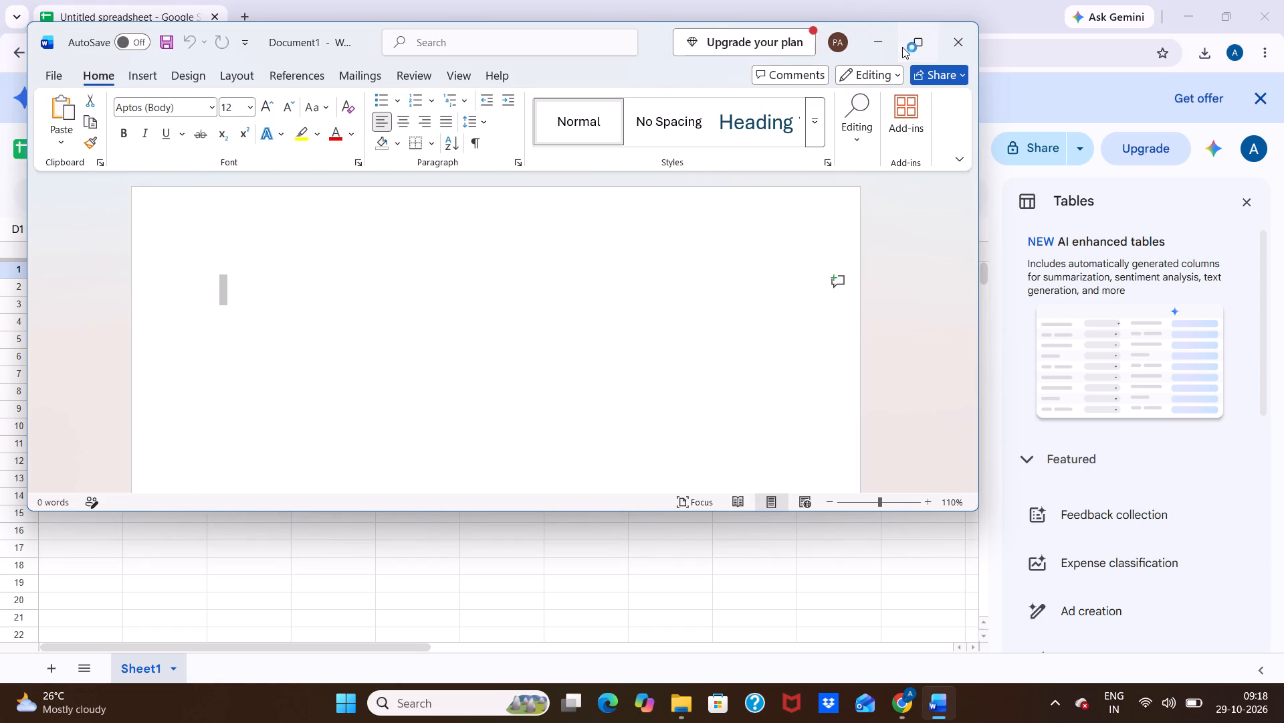
Insert a table with 15 columns and 10 rows in the blank document, keeping the automatic fixed column width.
click(110, 52)
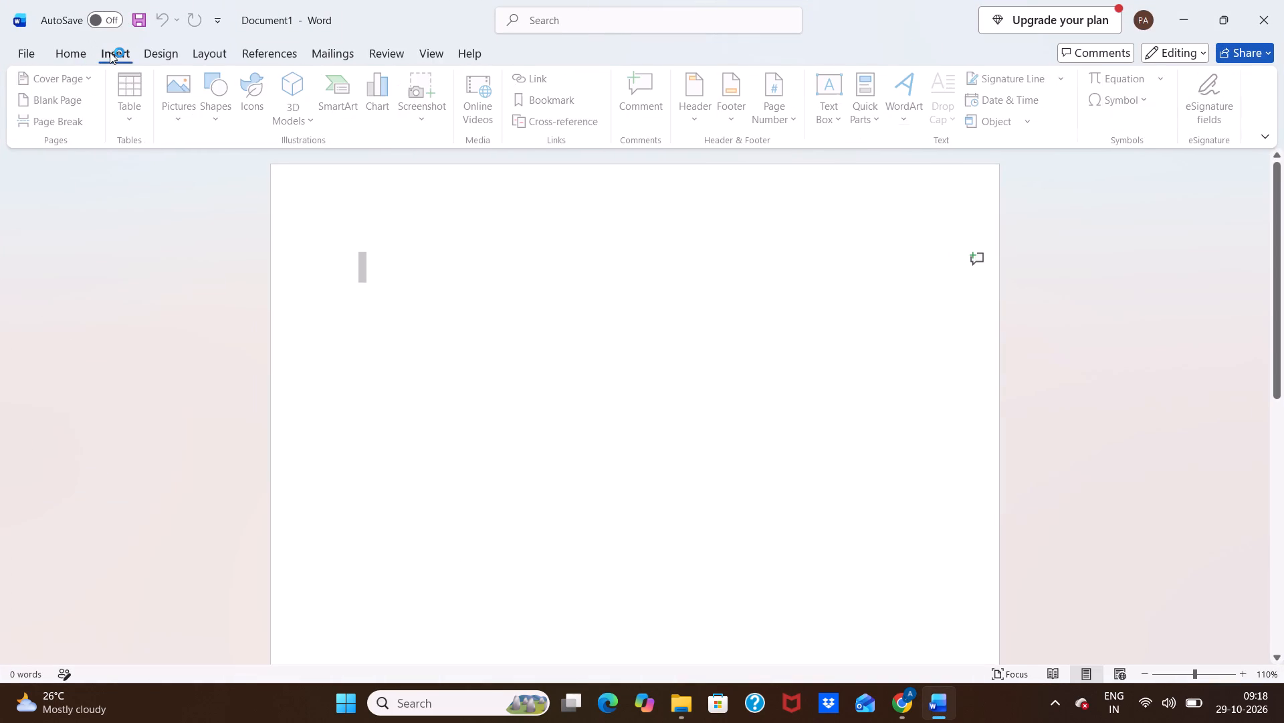
click(130, 72)
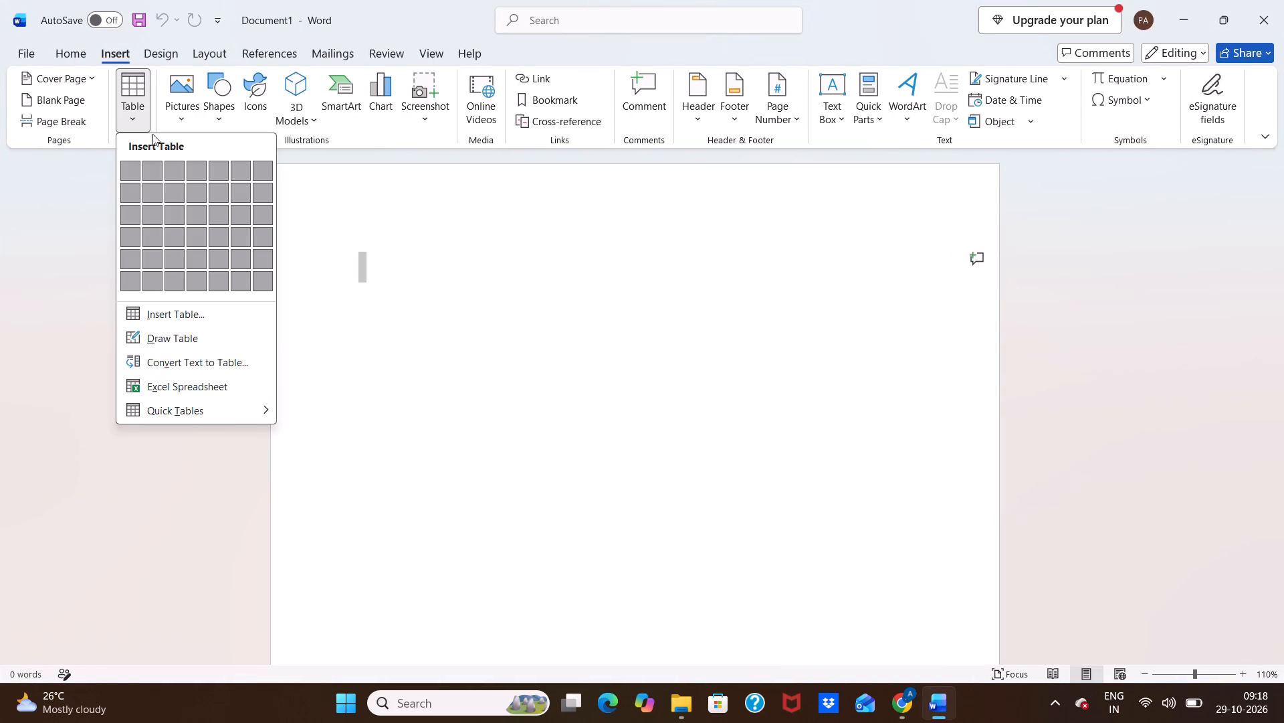
click(189, 315)
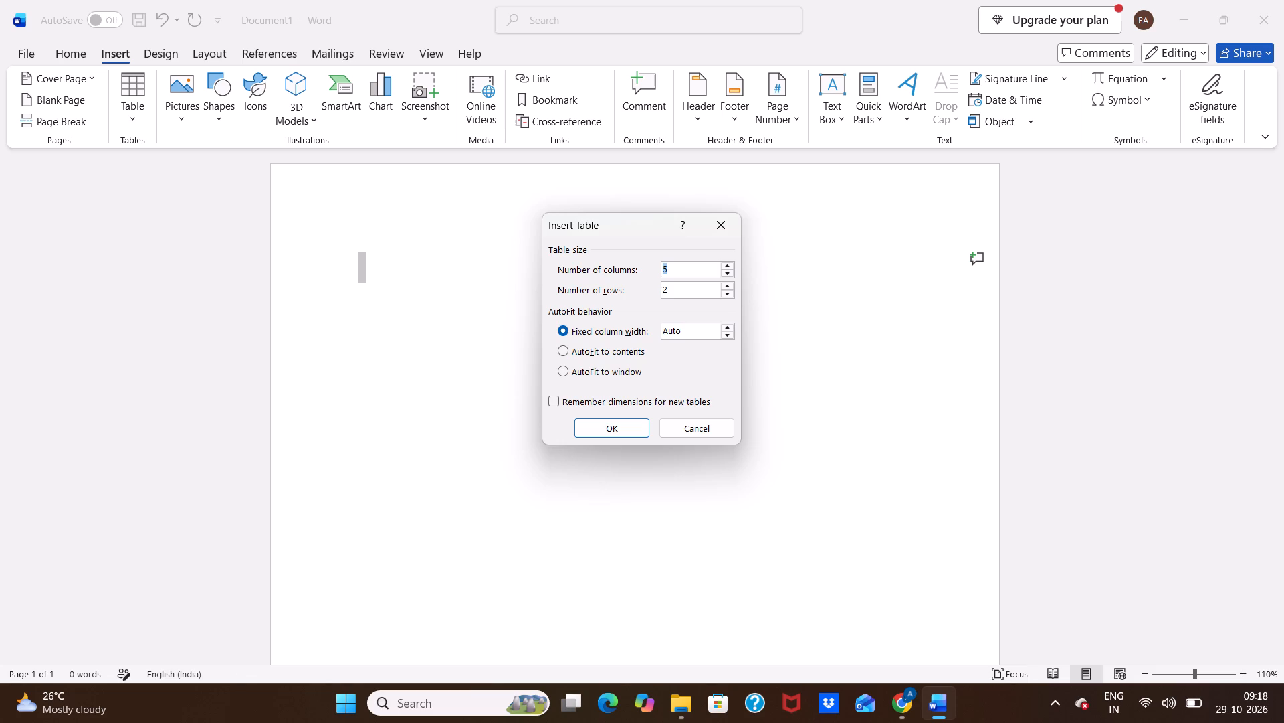
key(BackSpace)
text(15)
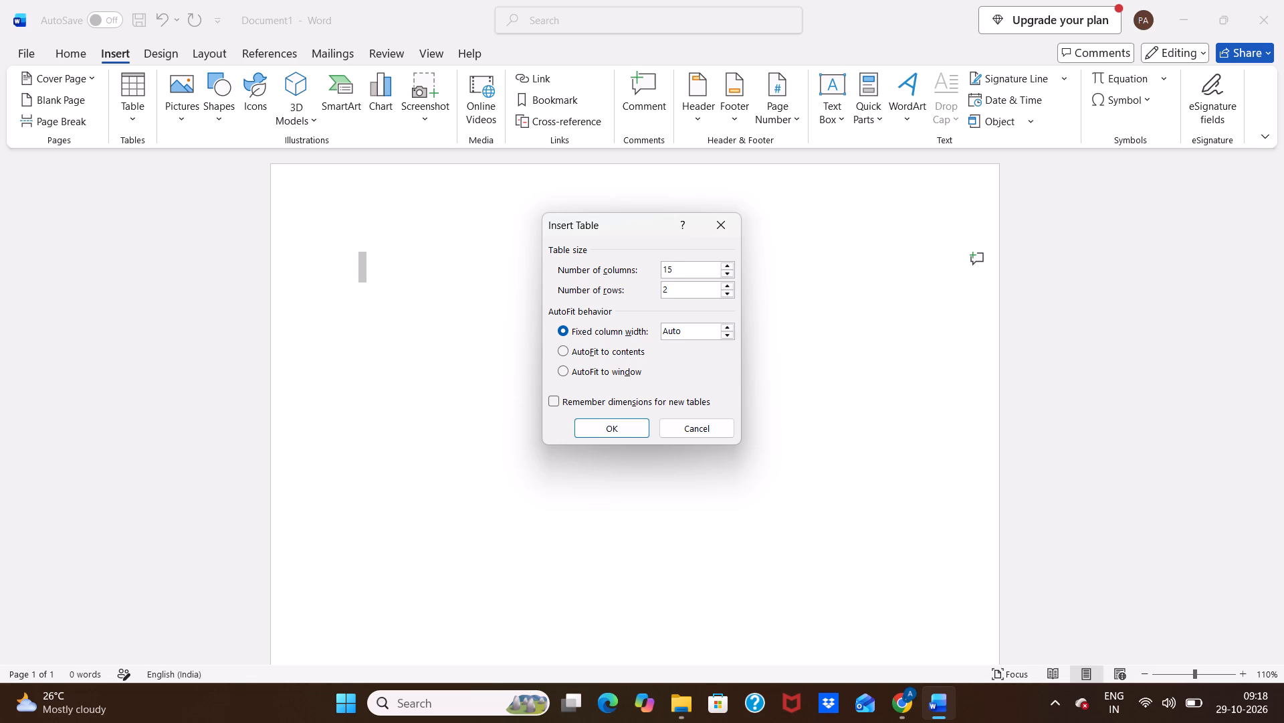
click(695, 291)
key(BackSpace)
text(10)
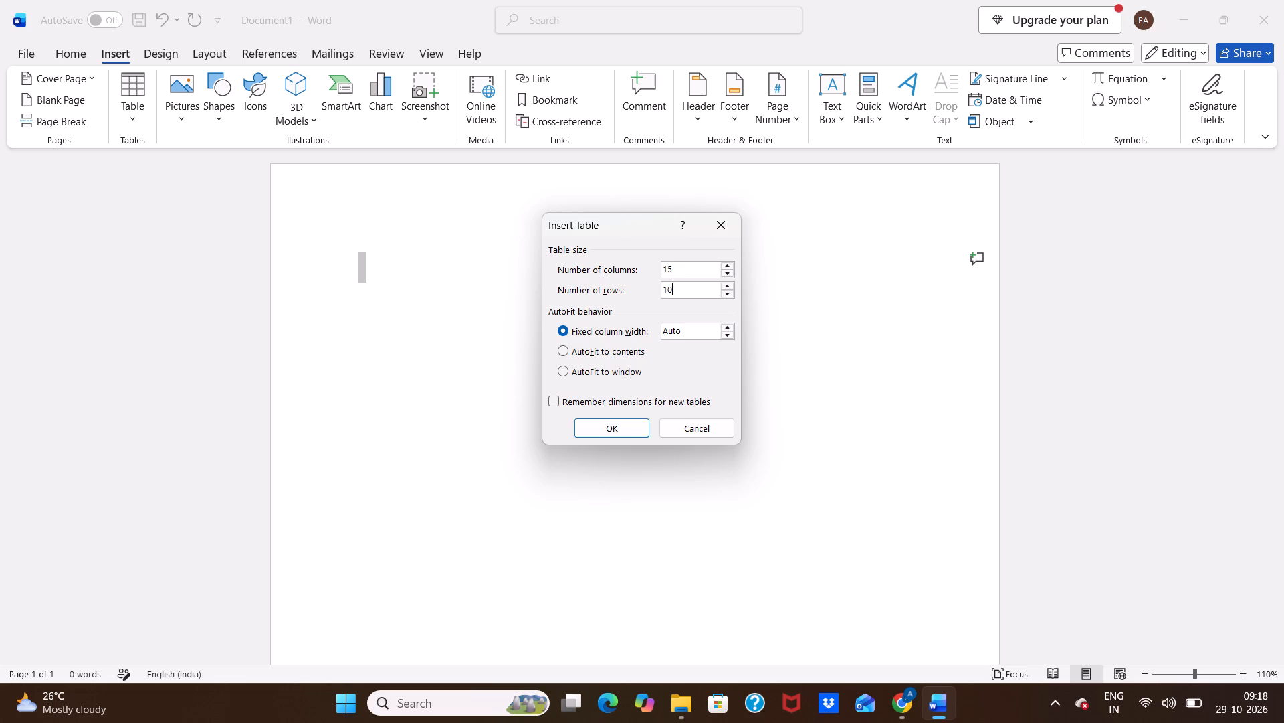
Create the table with the 15 columns and 10 rows already set in the blank document.
click(616, 428)
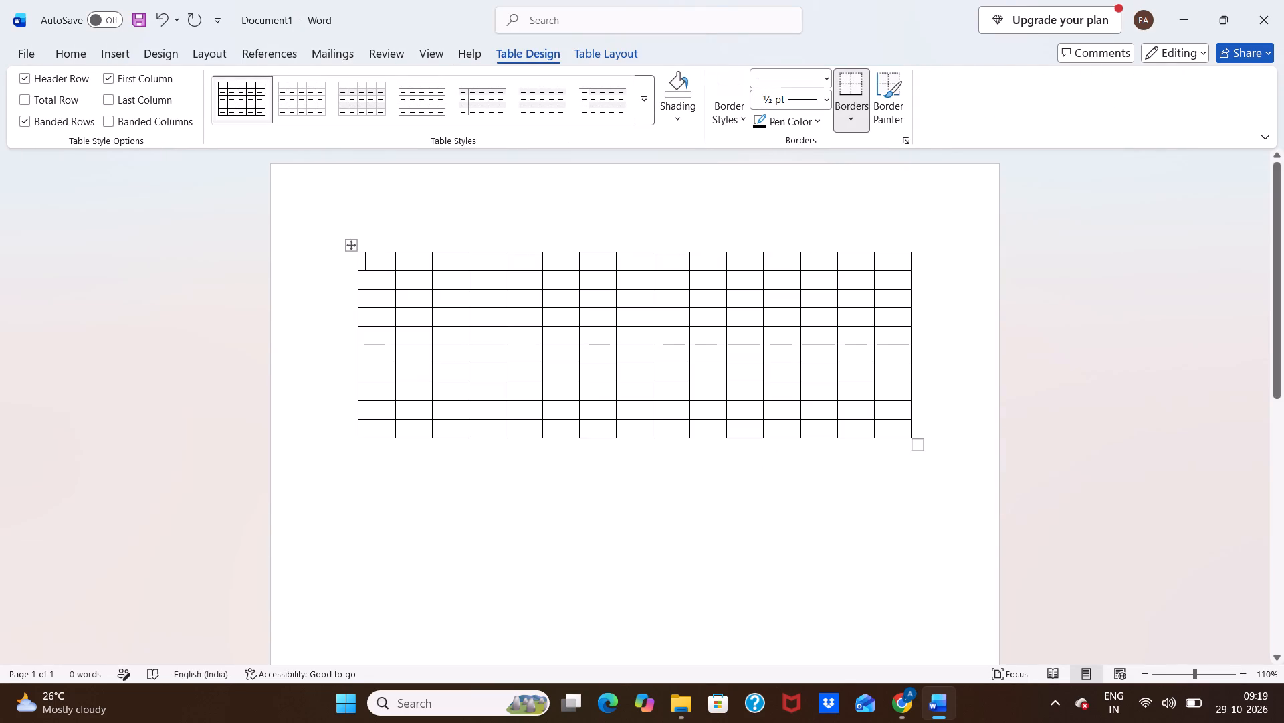
Enter the headers S.NO and NAME in the first two cells of the table's top row.
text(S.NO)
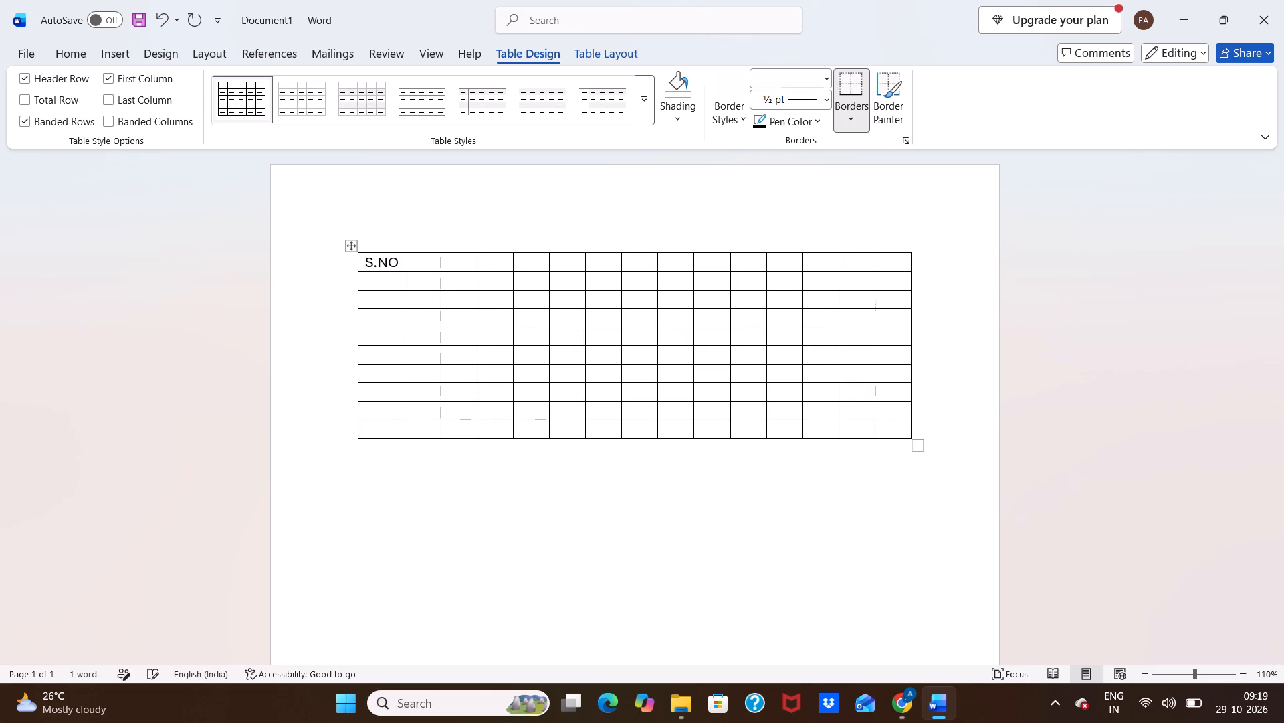
click(420, 262)
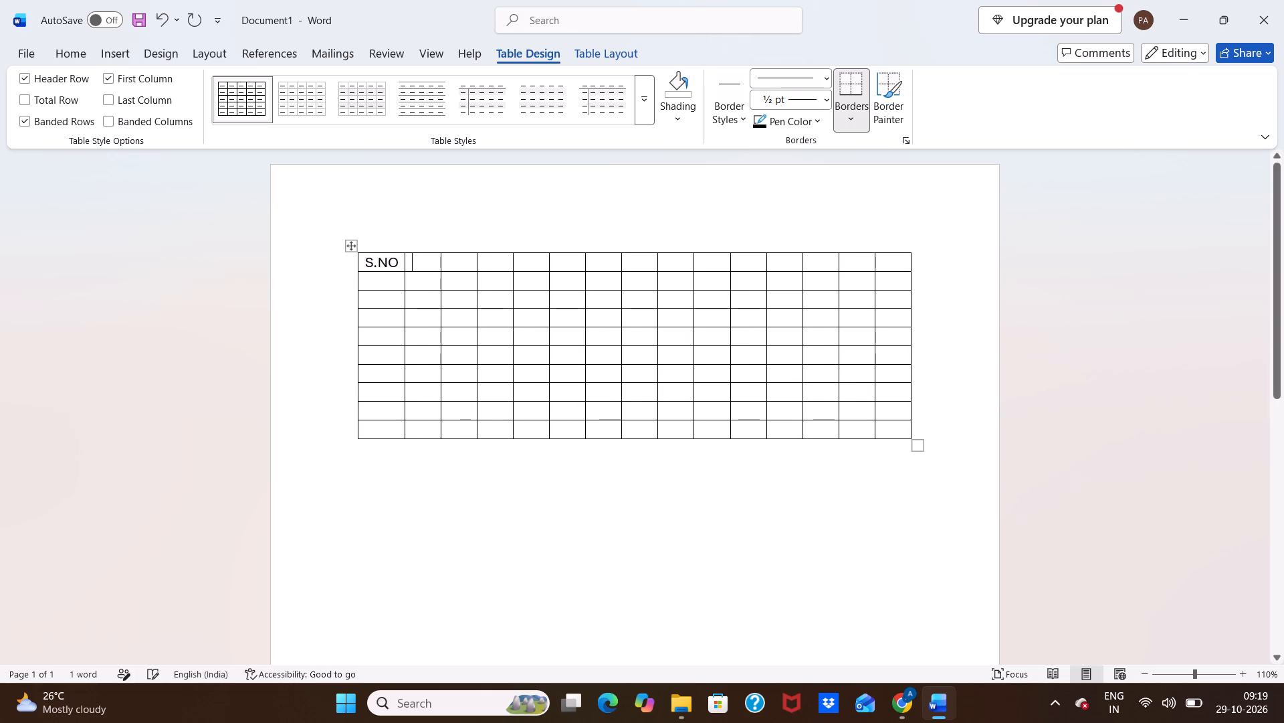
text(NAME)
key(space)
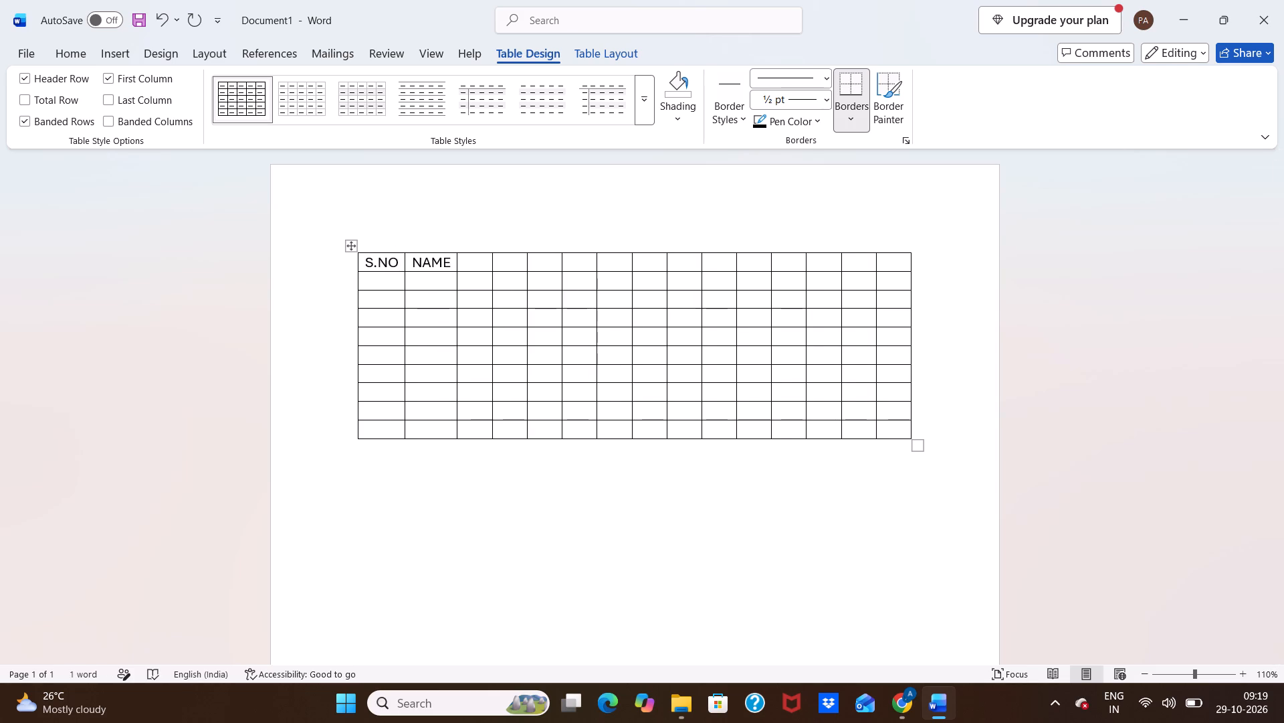
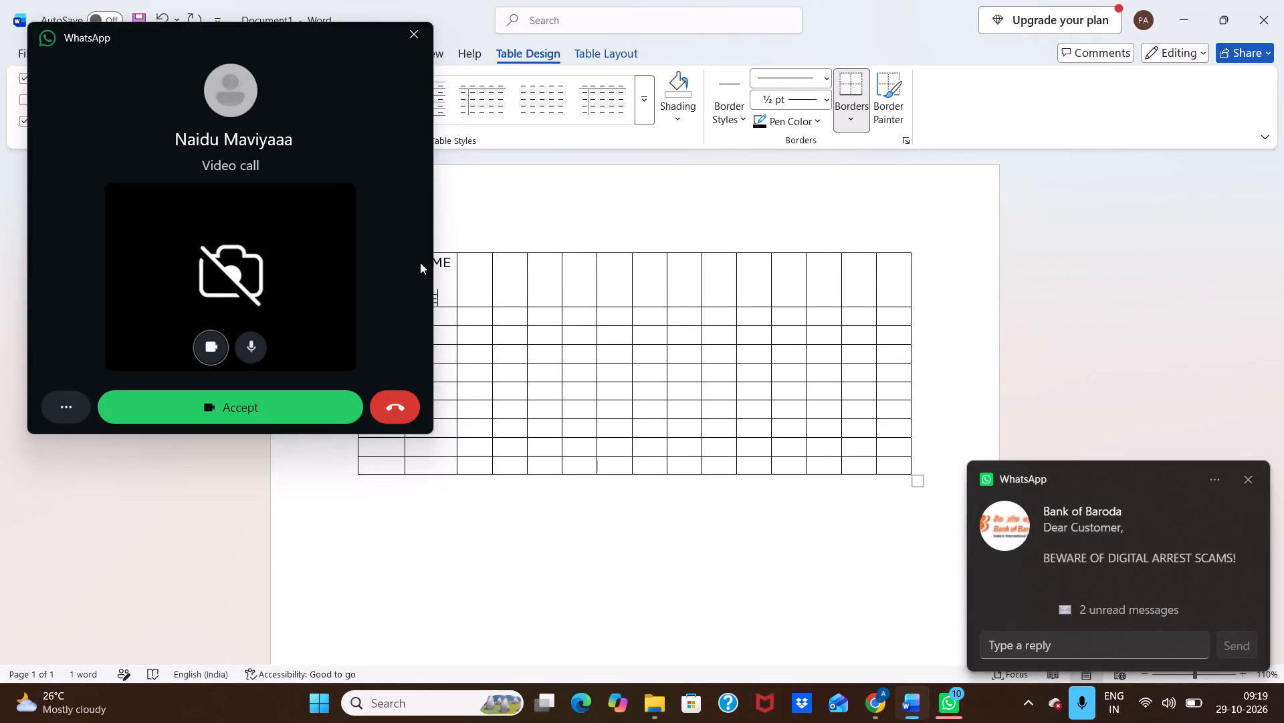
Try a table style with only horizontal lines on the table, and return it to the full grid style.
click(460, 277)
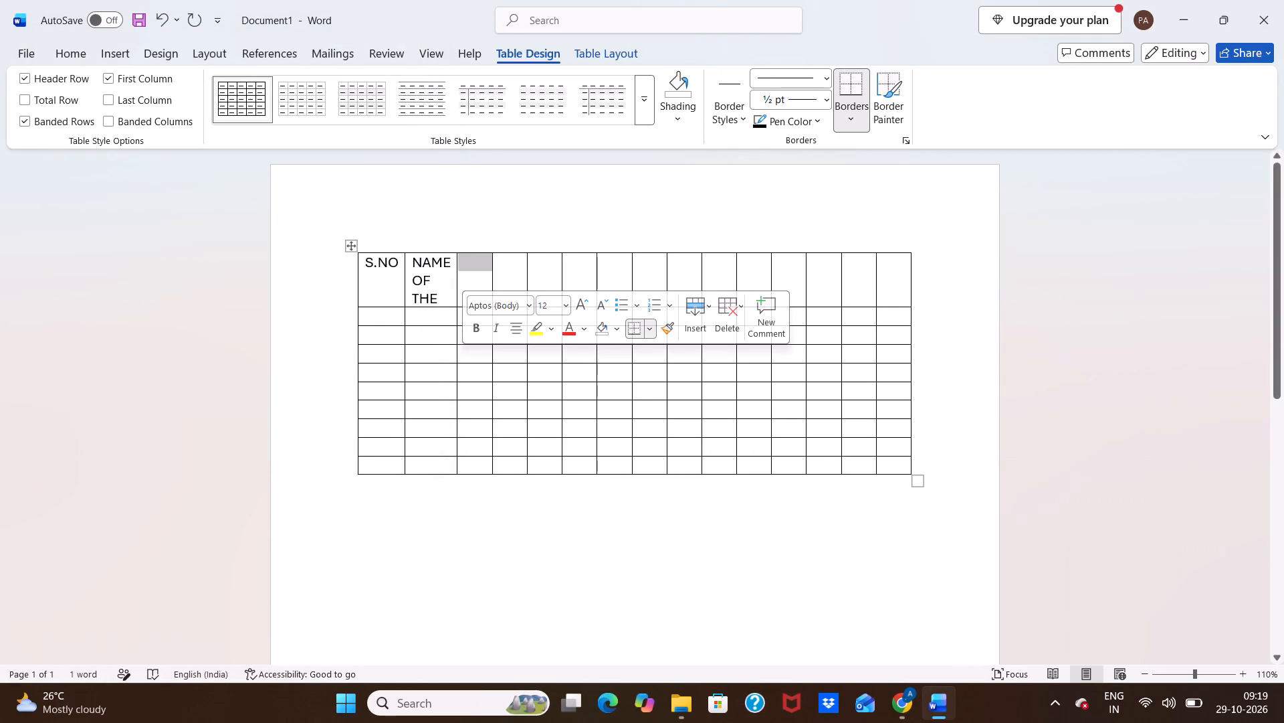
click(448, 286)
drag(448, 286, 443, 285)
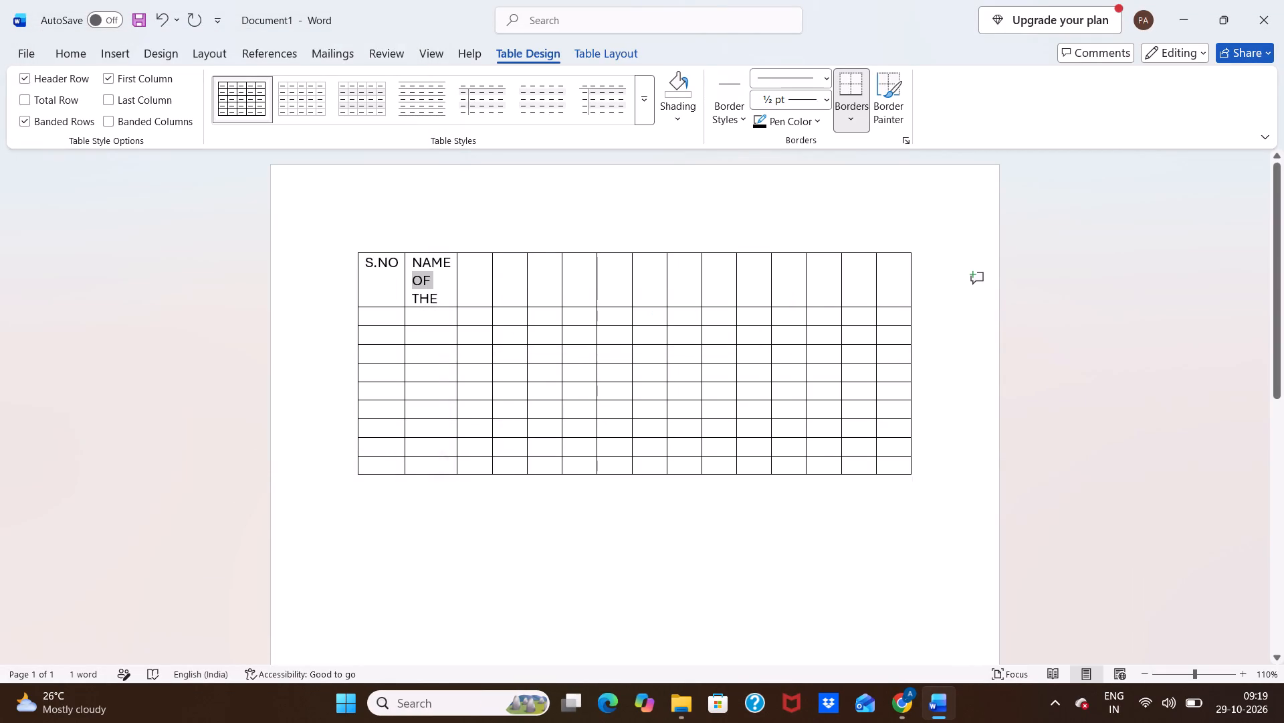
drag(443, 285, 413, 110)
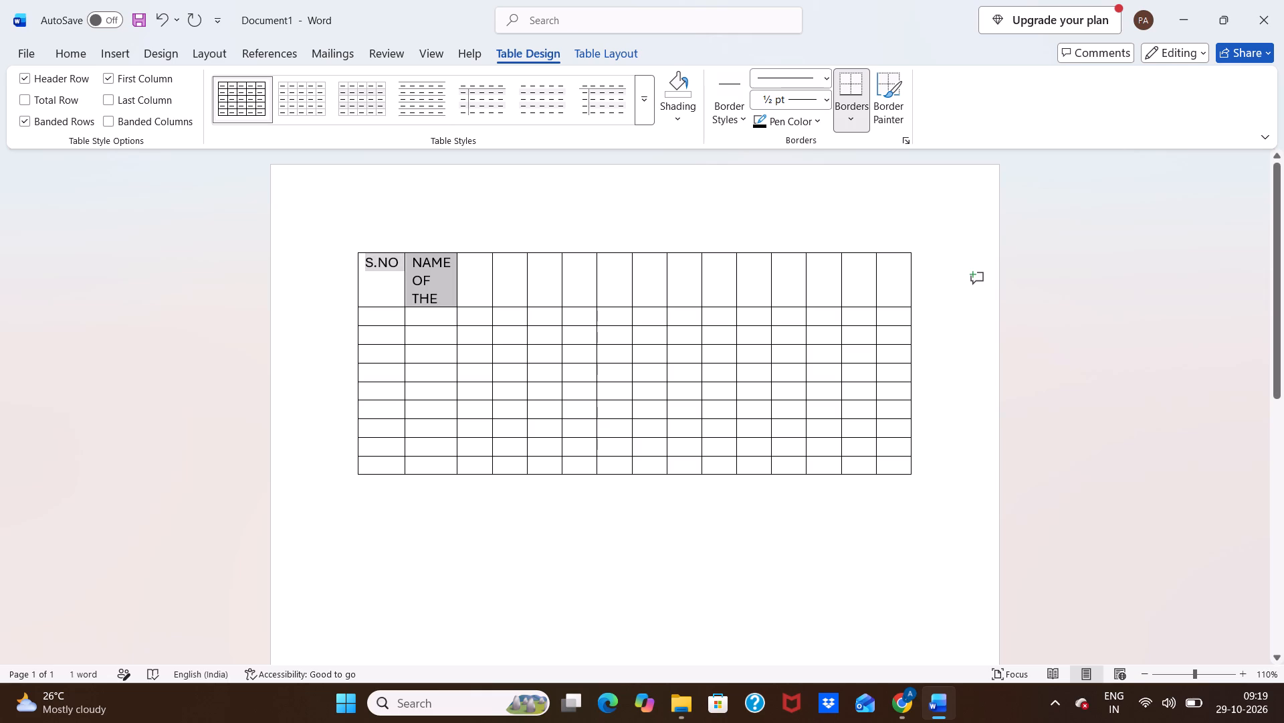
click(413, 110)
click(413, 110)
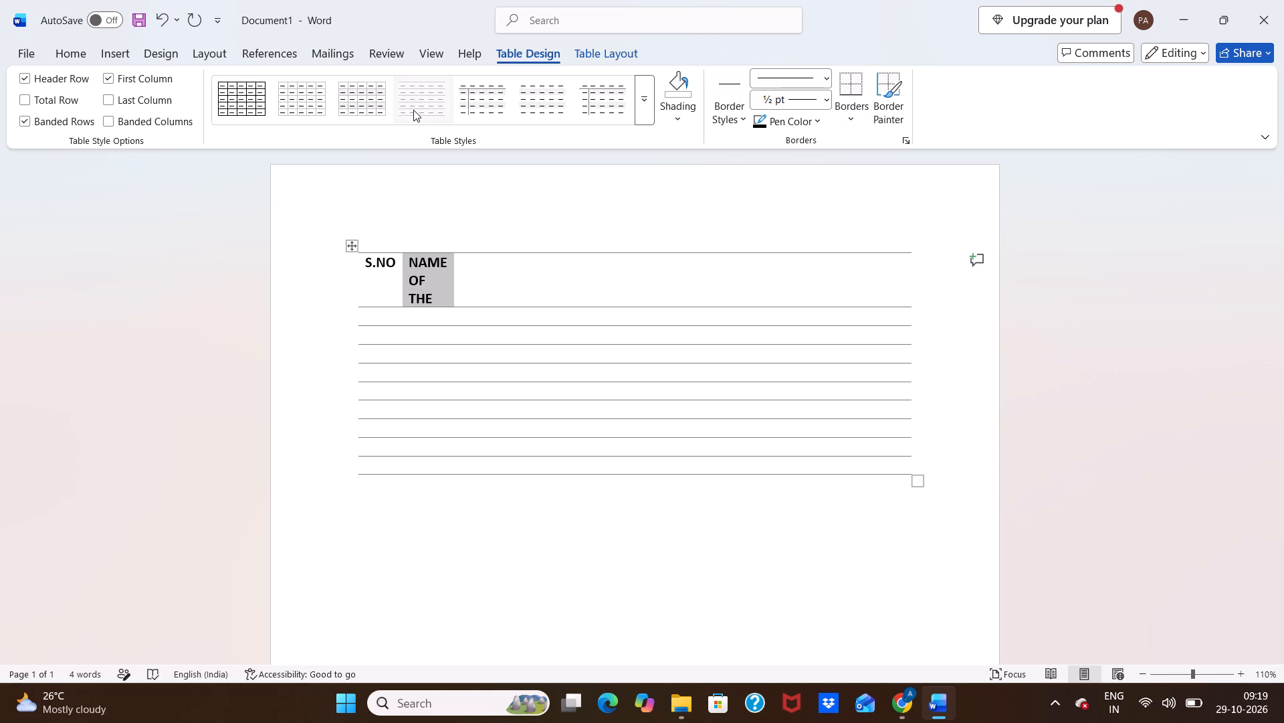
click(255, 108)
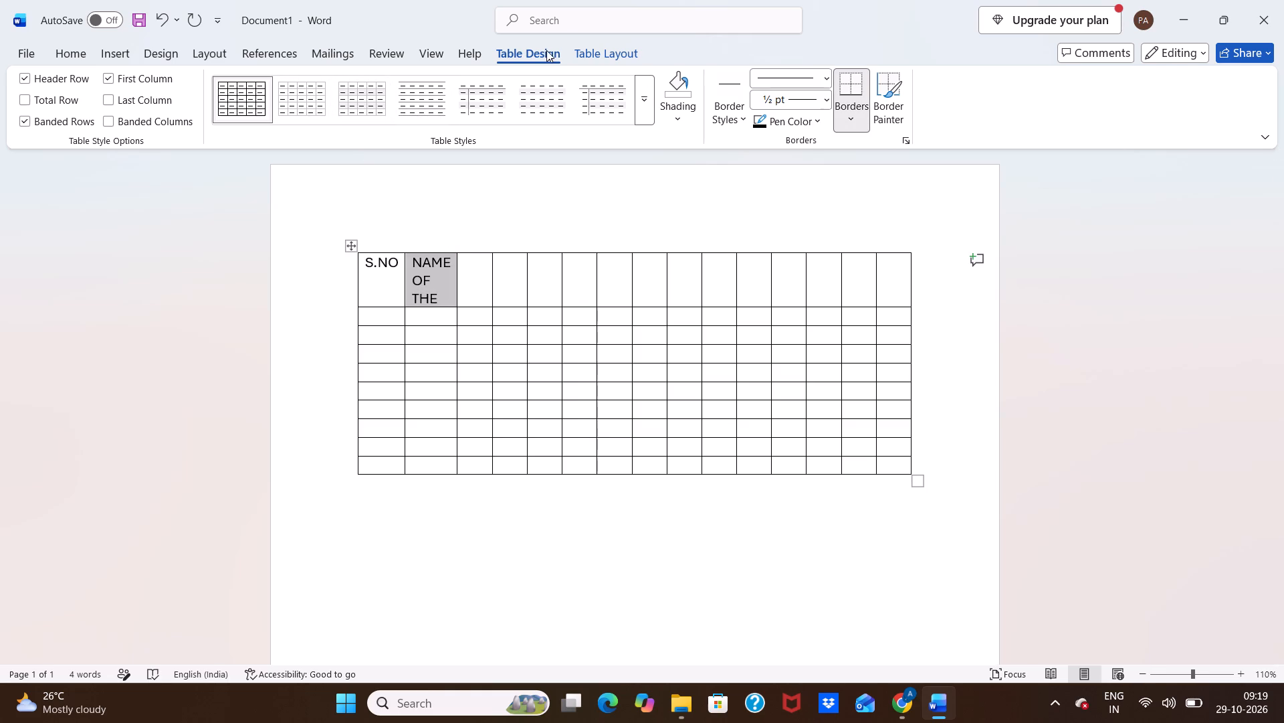
Insert a new row above the header row containing S.NO and NAME OF THE.
click(619, 50)
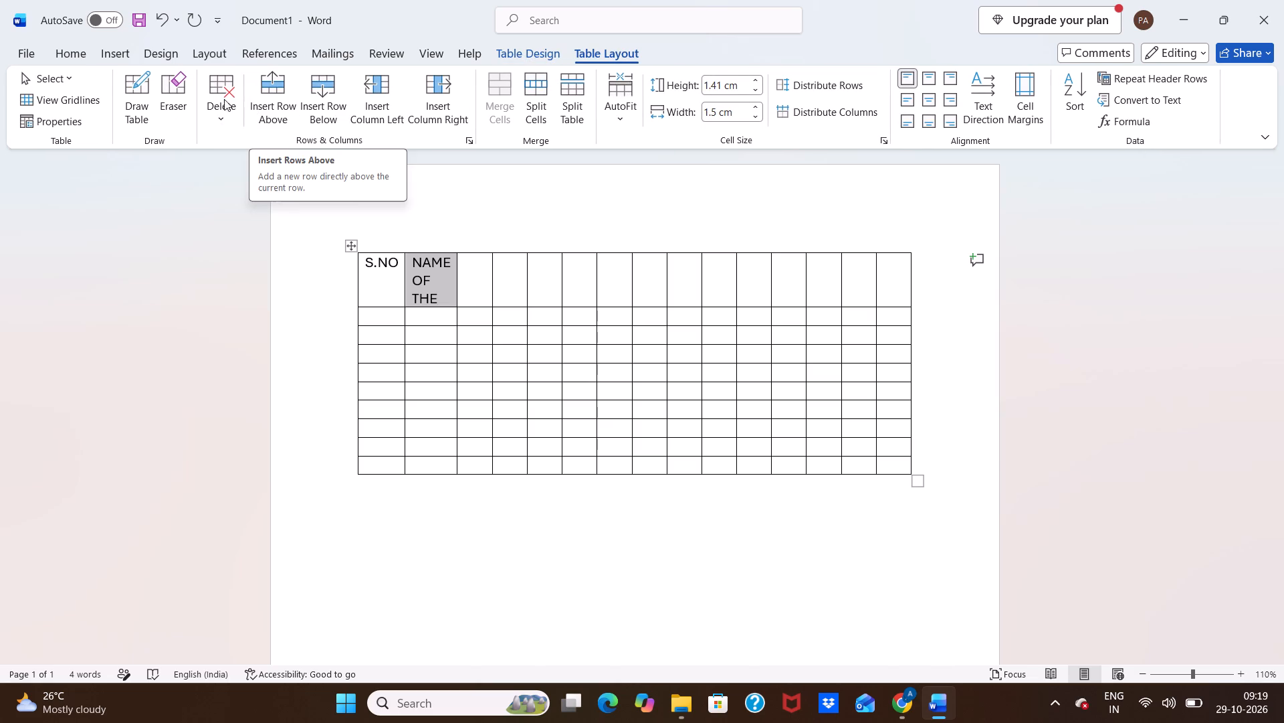
click(278, 109)
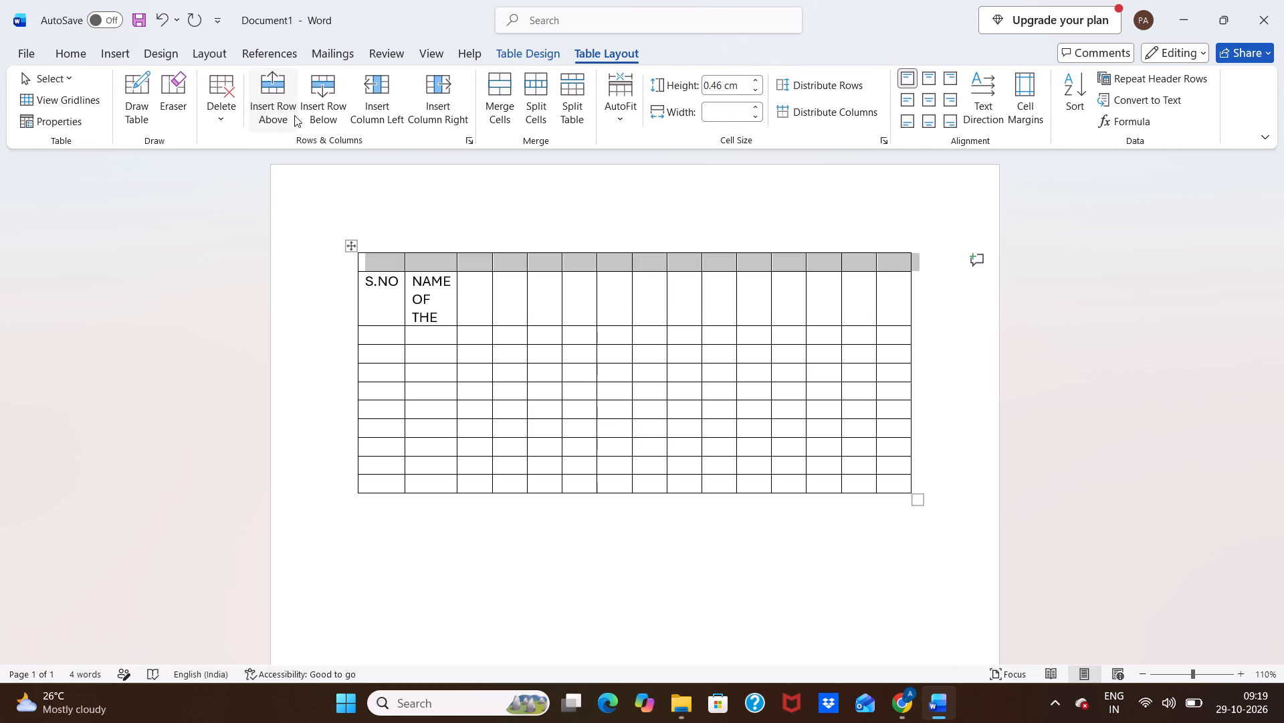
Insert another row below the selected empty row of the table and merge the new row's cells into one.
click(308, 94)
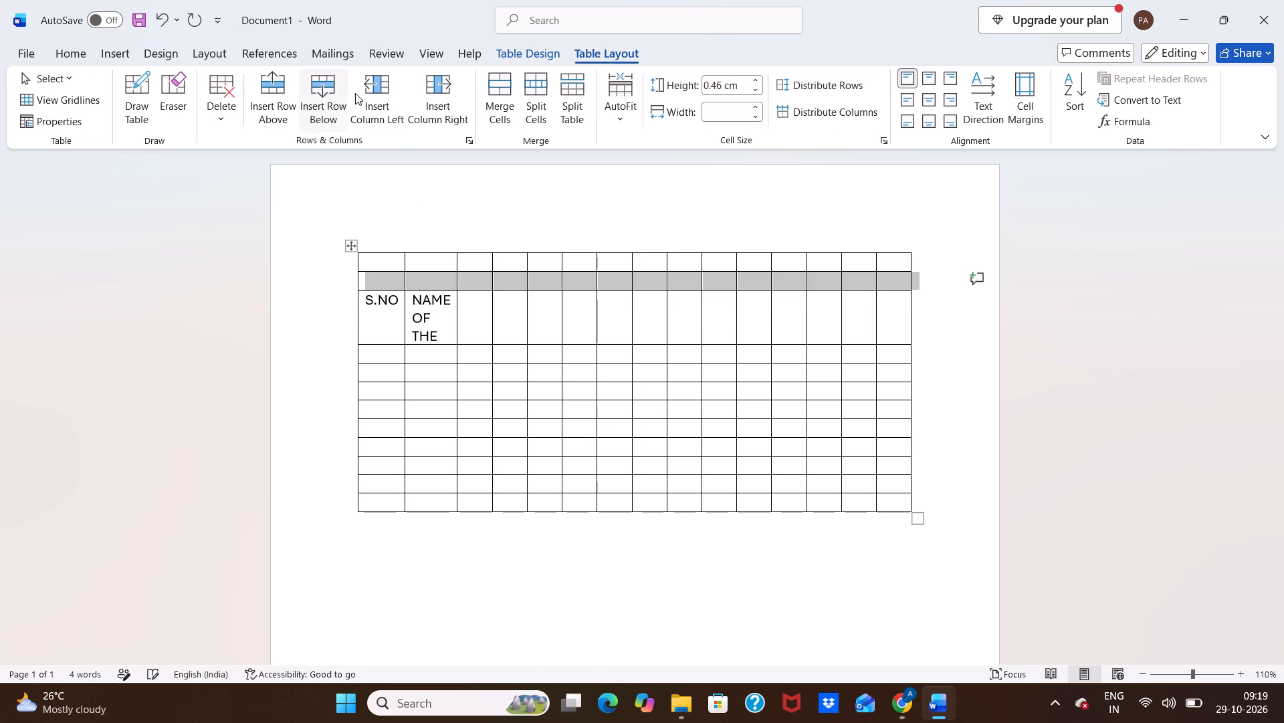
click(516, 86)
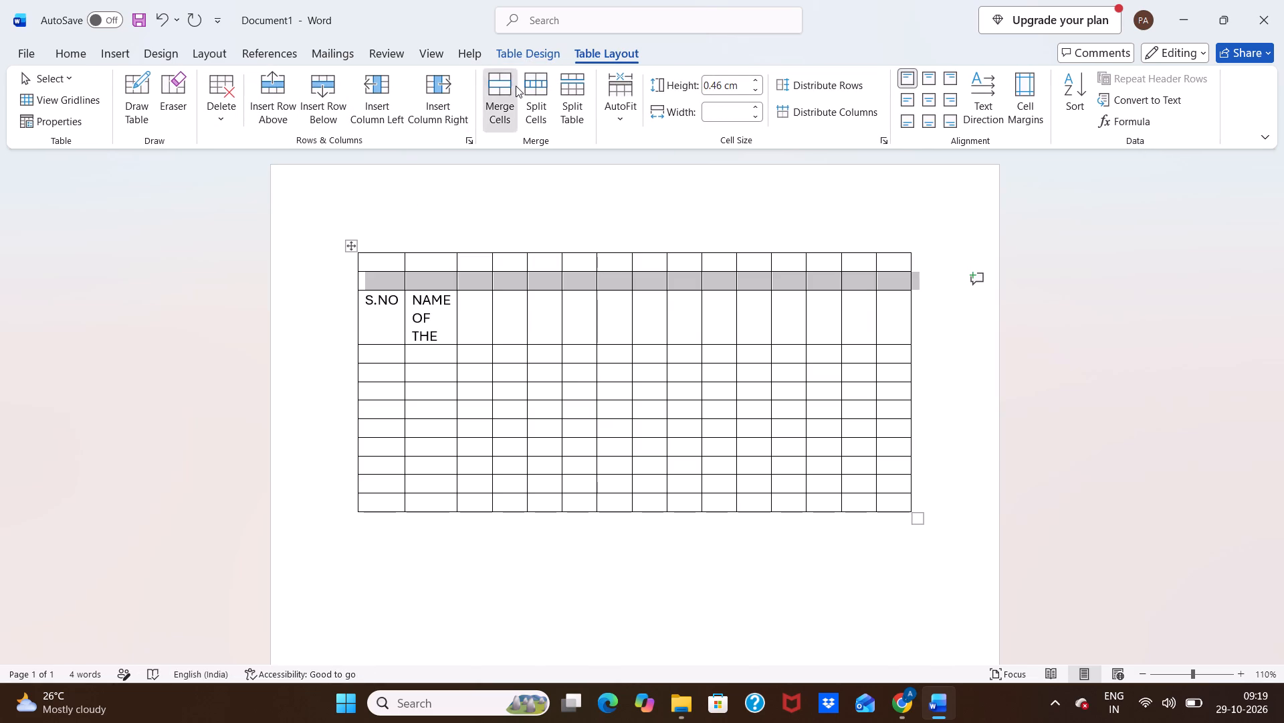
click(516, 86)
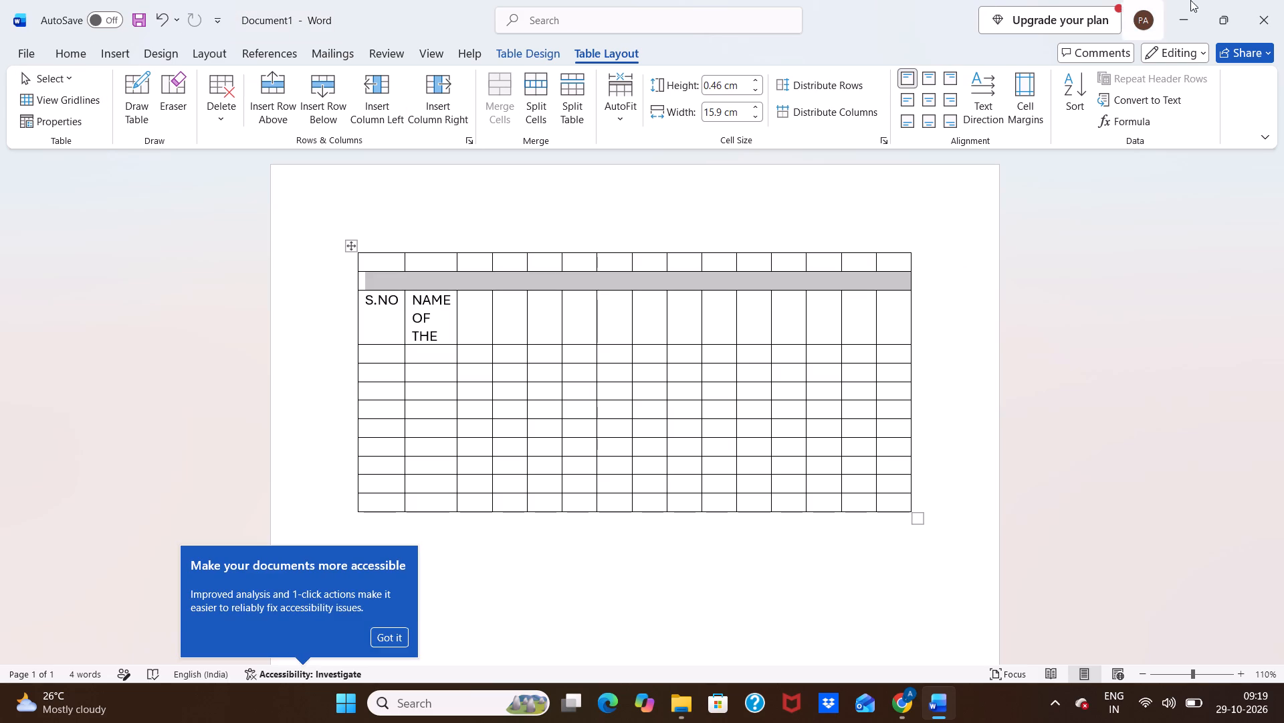
Close the Word document without saving it and return to the Google Sheets spreadsheet.
click(1264, 0)
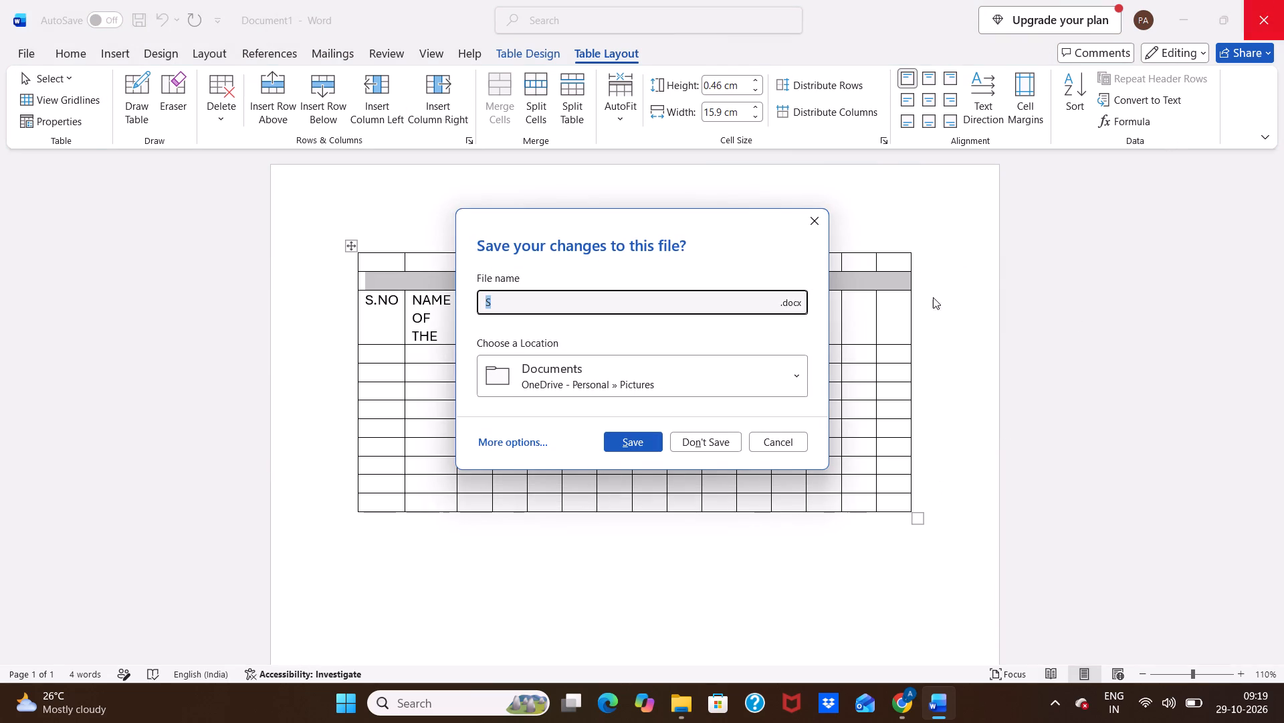
click(707, 444)
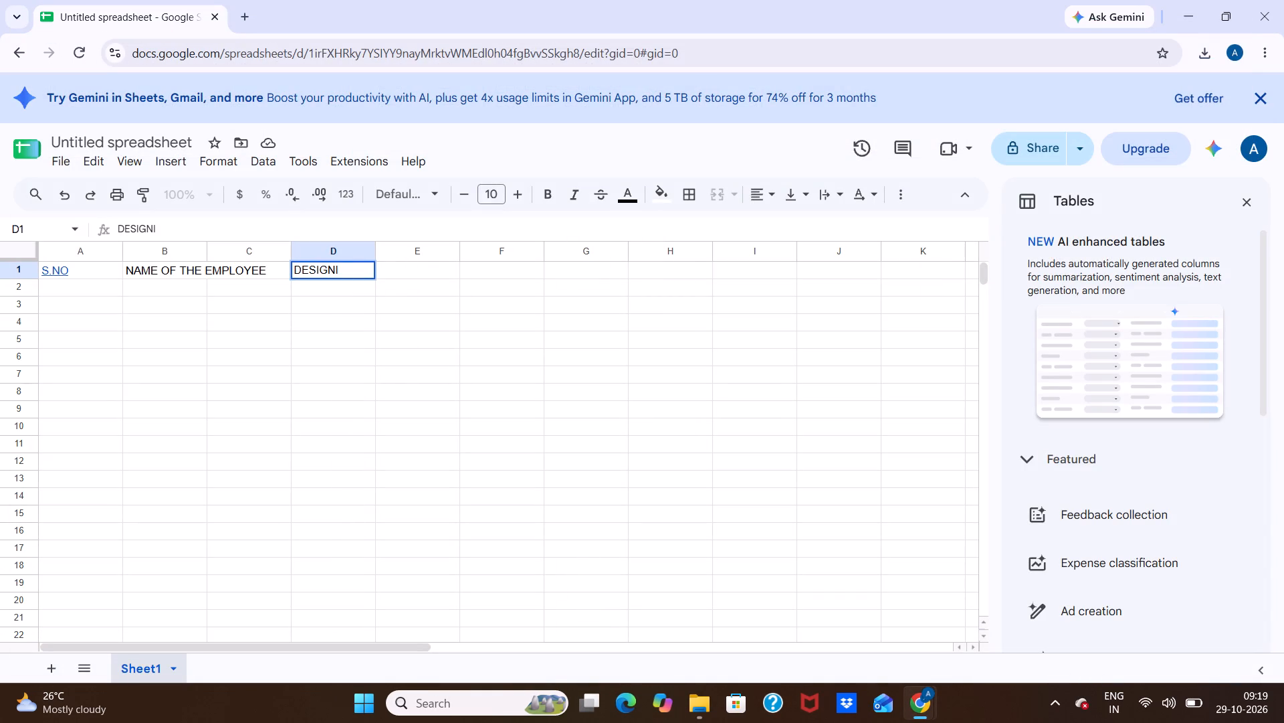
Complete the heading in cell D1 as DESIGNIATION.
key(g)
key(BackSpace)
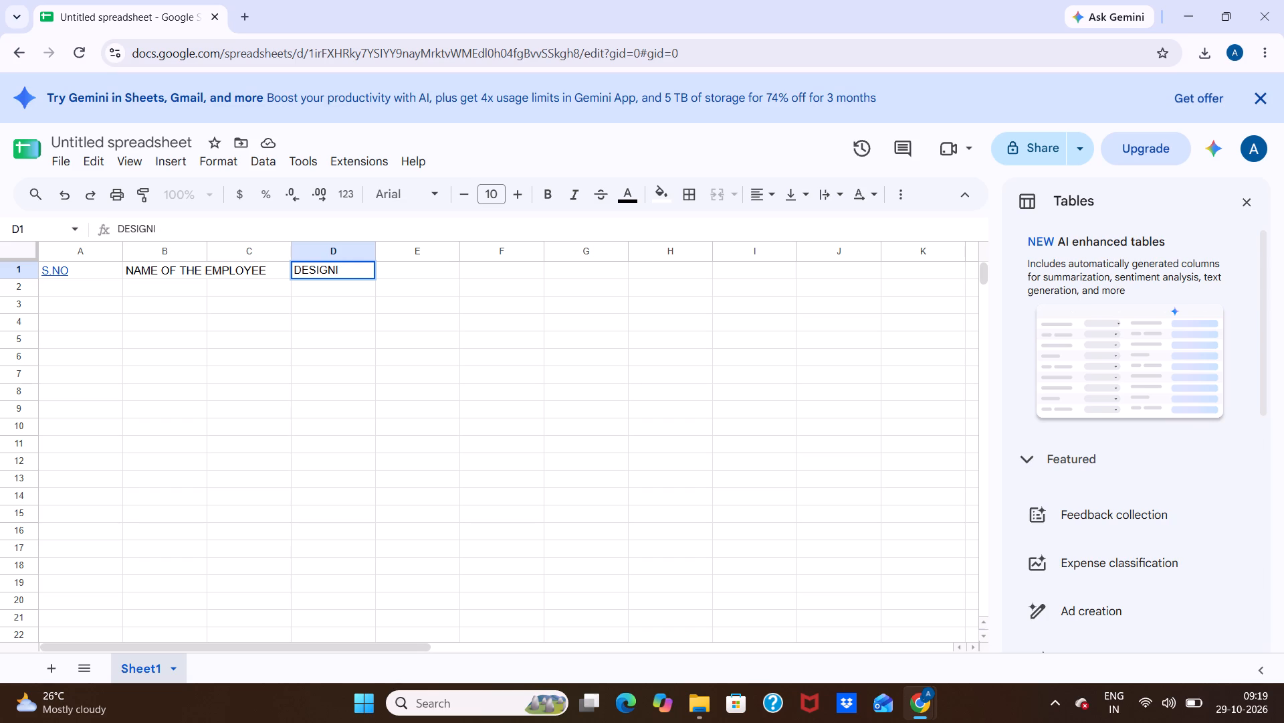
text(ATION)
Enter the headings ALLOTED OF SCHOOL in cell E1 and NAME OF SCHOOL in cell G1.
click(395, 263)
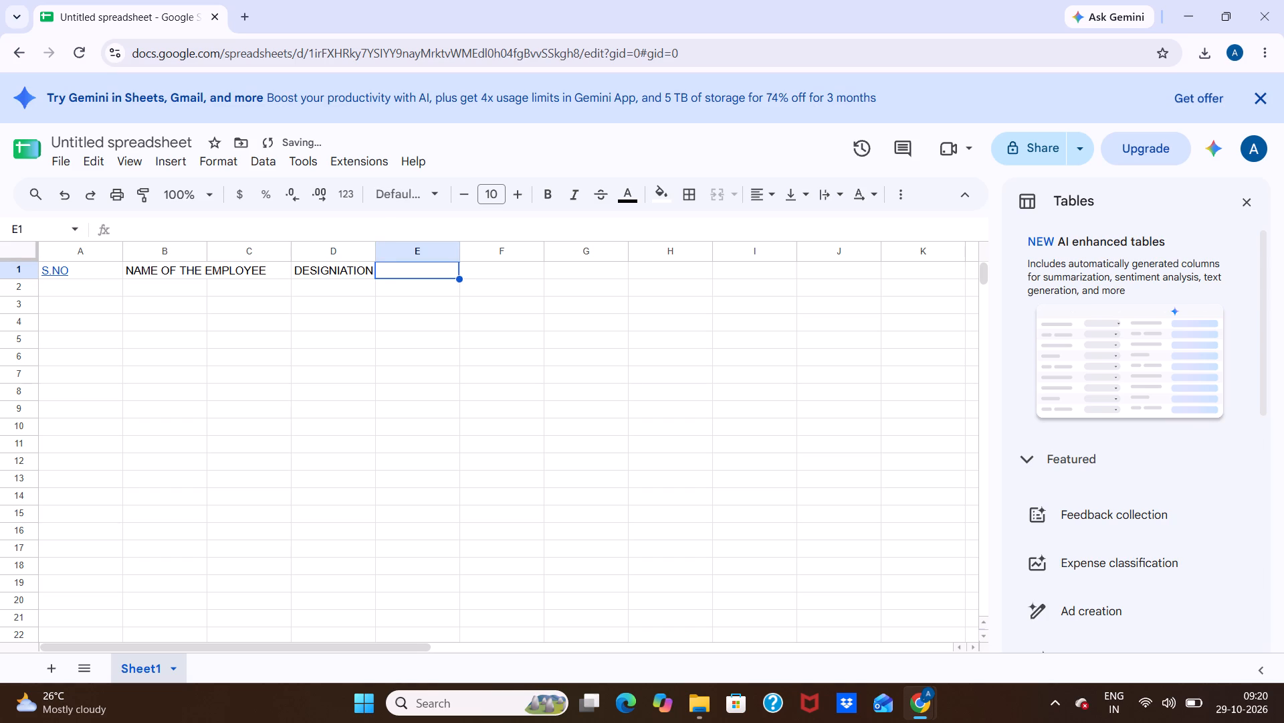
text(ALLOTED)
key(space)
text(OF SCHOOL)
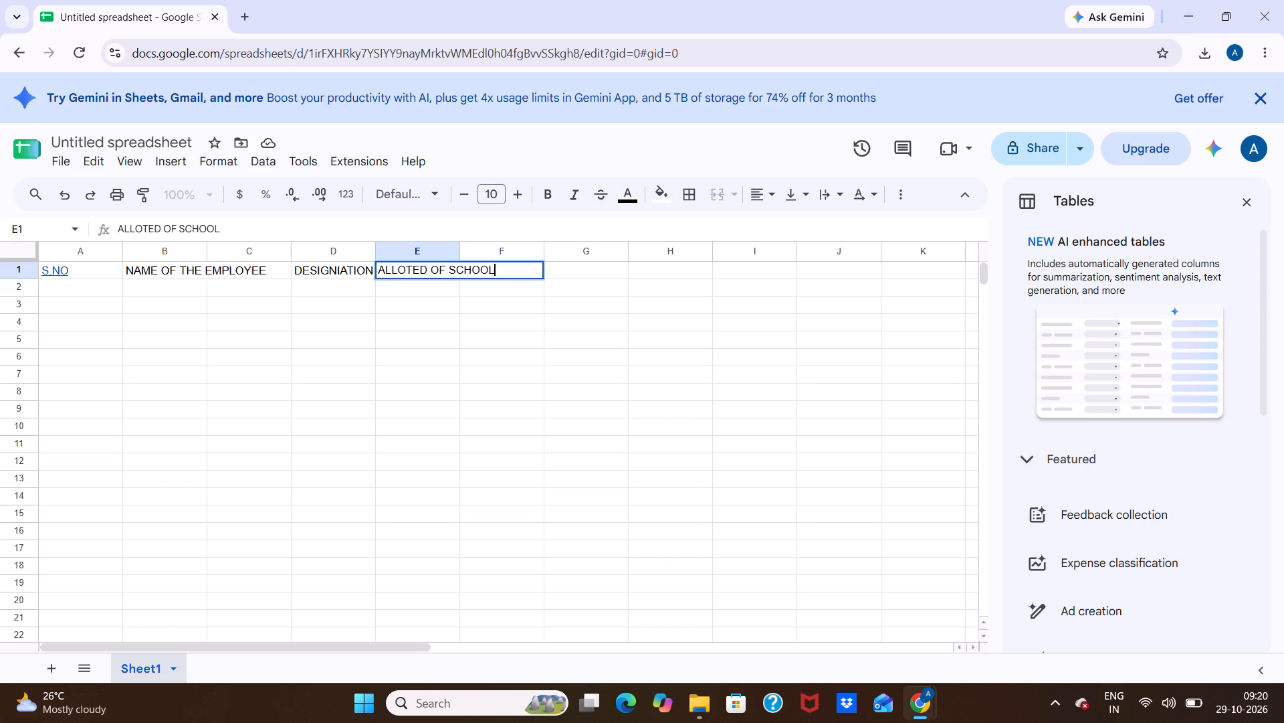
click(580, 263)
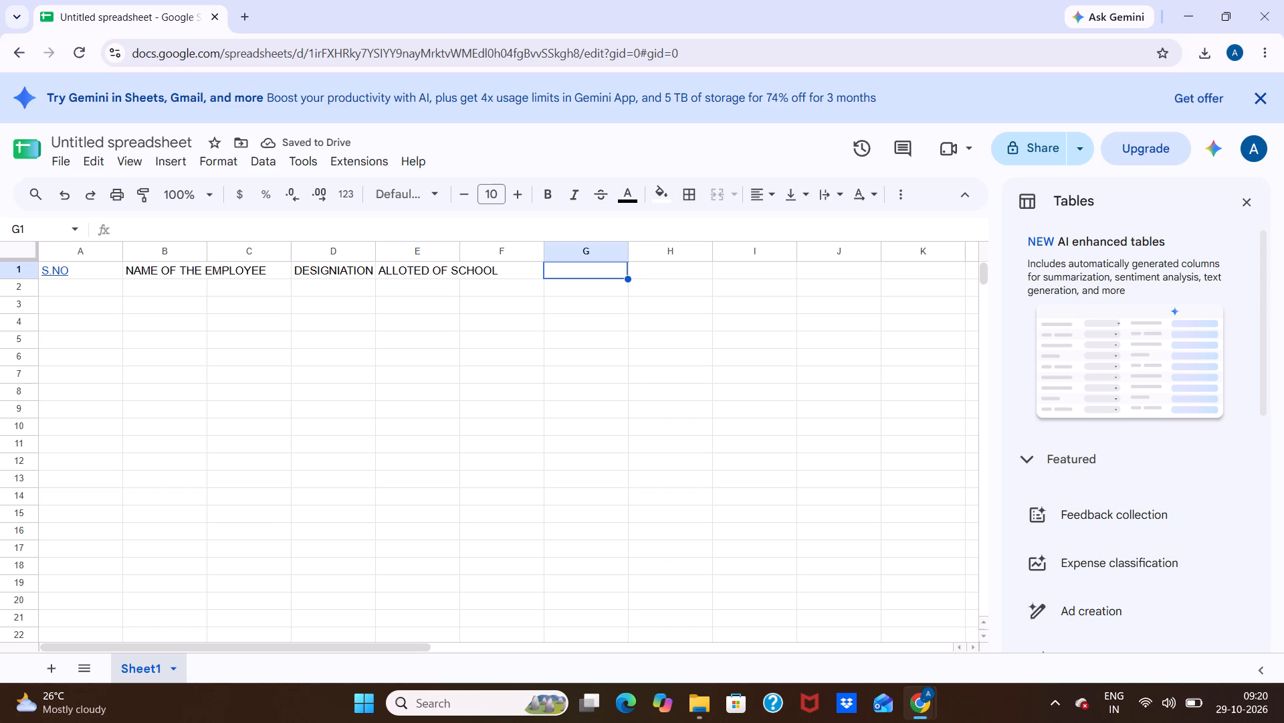
text(NAME)
key(space)
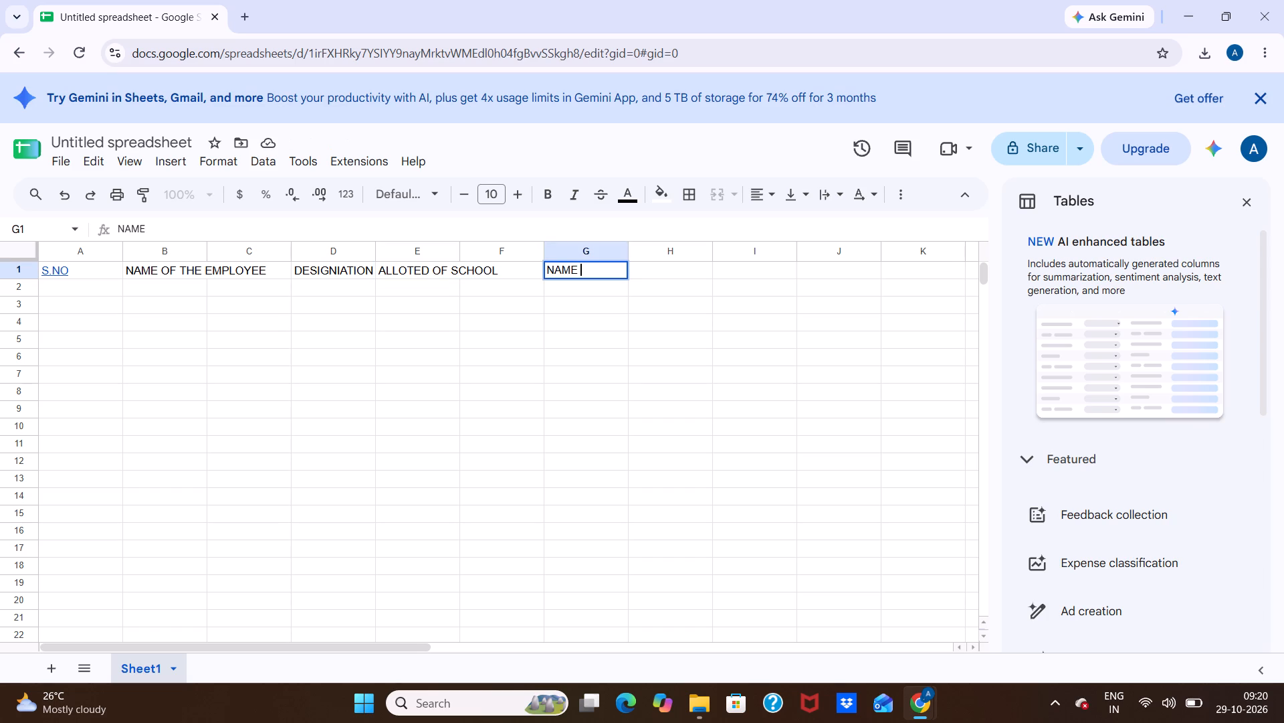
text(OF SCHOOL)
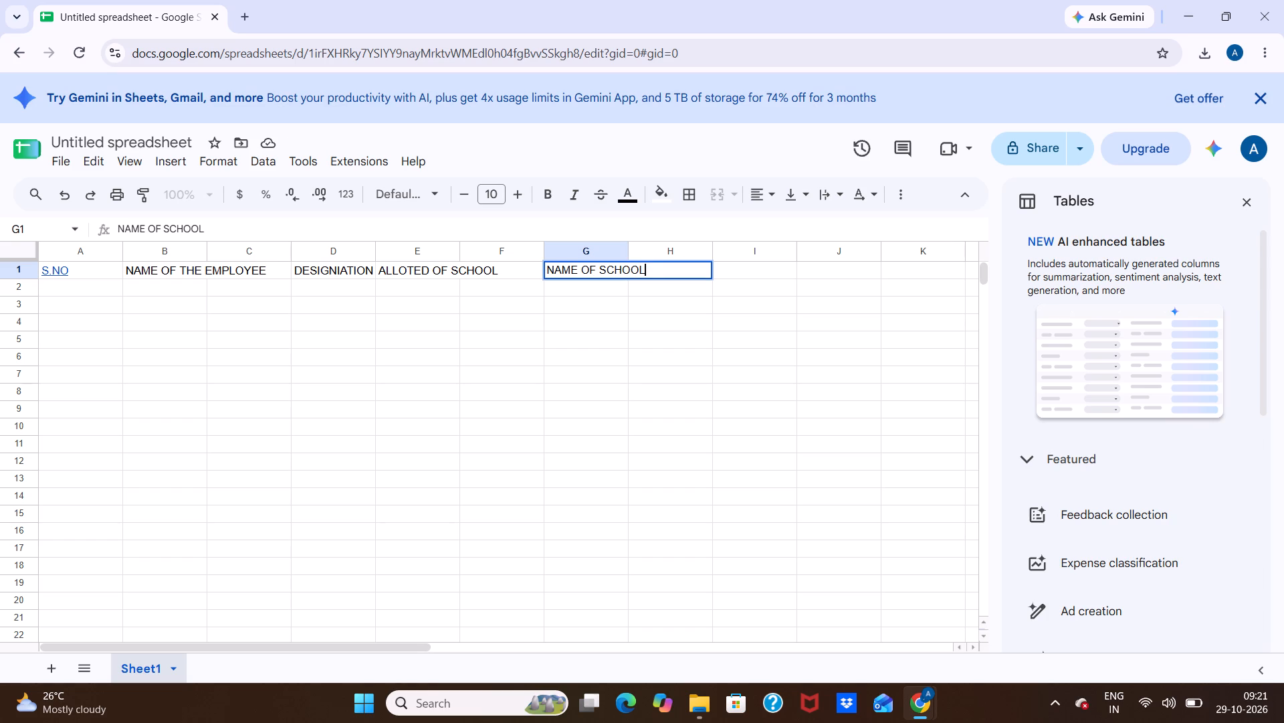
Enter the heading TOTAL NO.OF STUDENTS in cell I1.
click(764, 270)
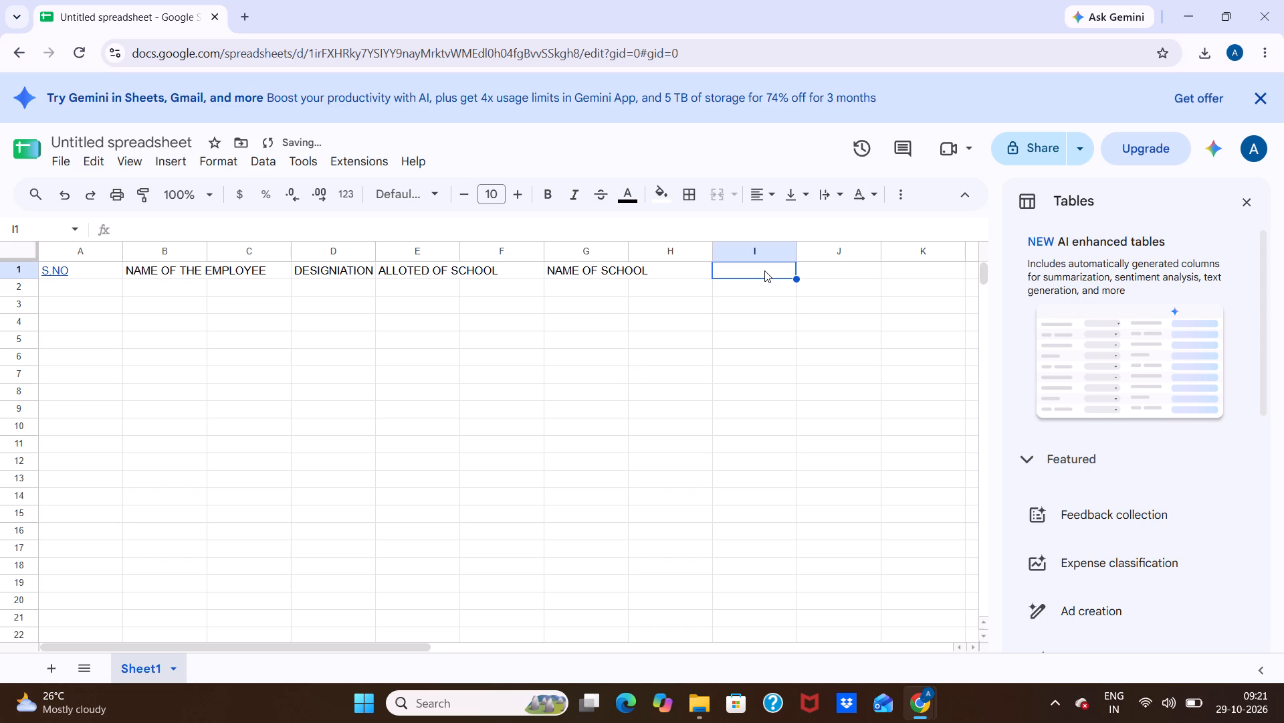
text(TOTAL)
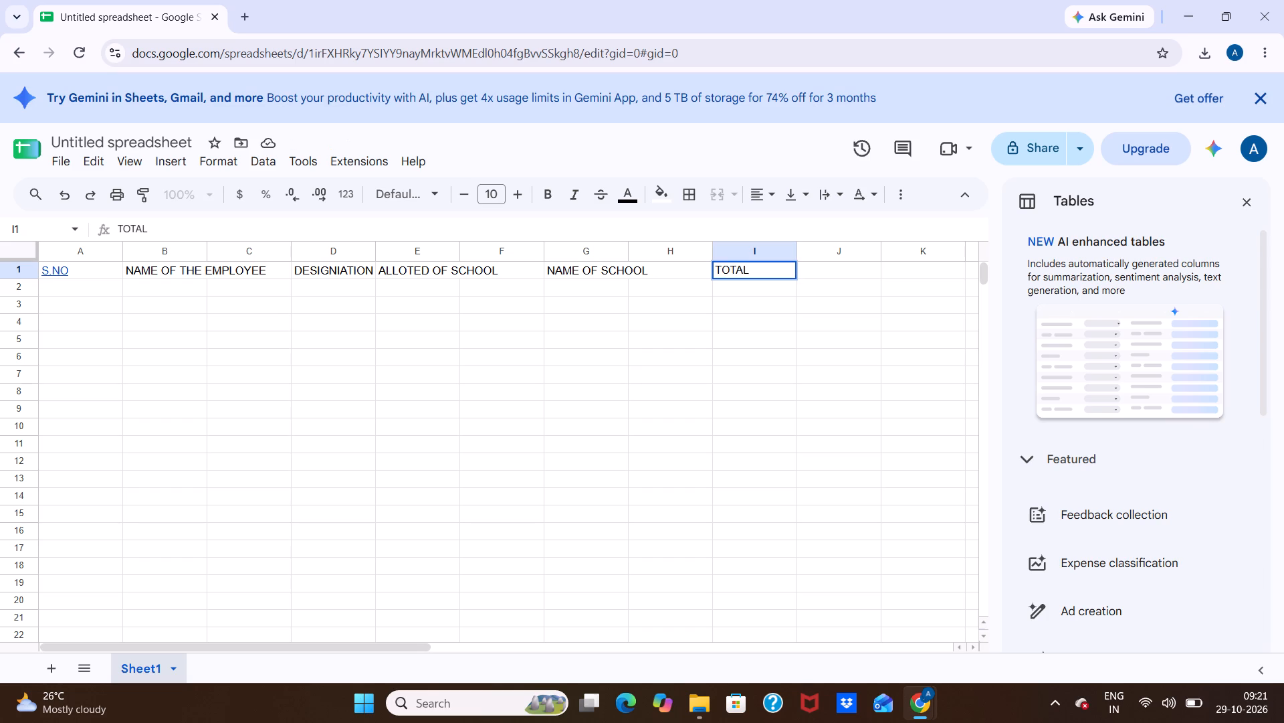
key(space)
text(NO/OF)
key(BackSpace)
key(BackSpace)
key(BackSpace)
key(period)
text(OF)
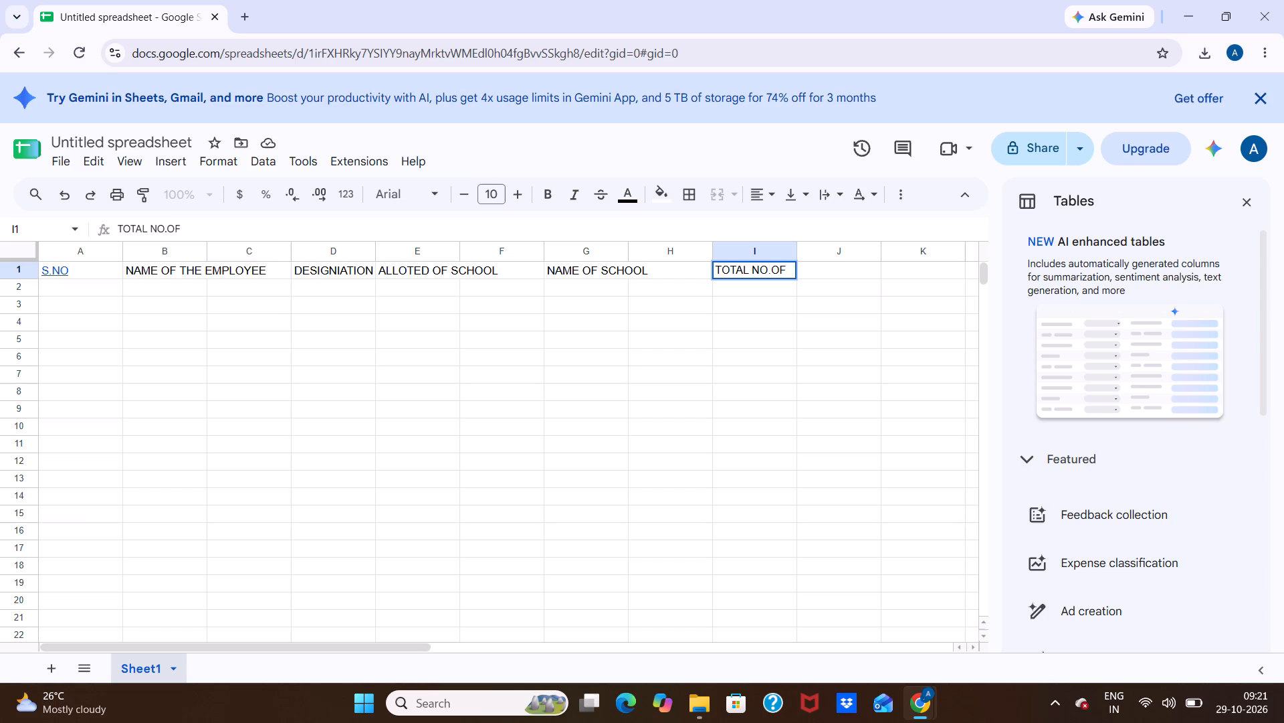
key(space)
text(STUDE)
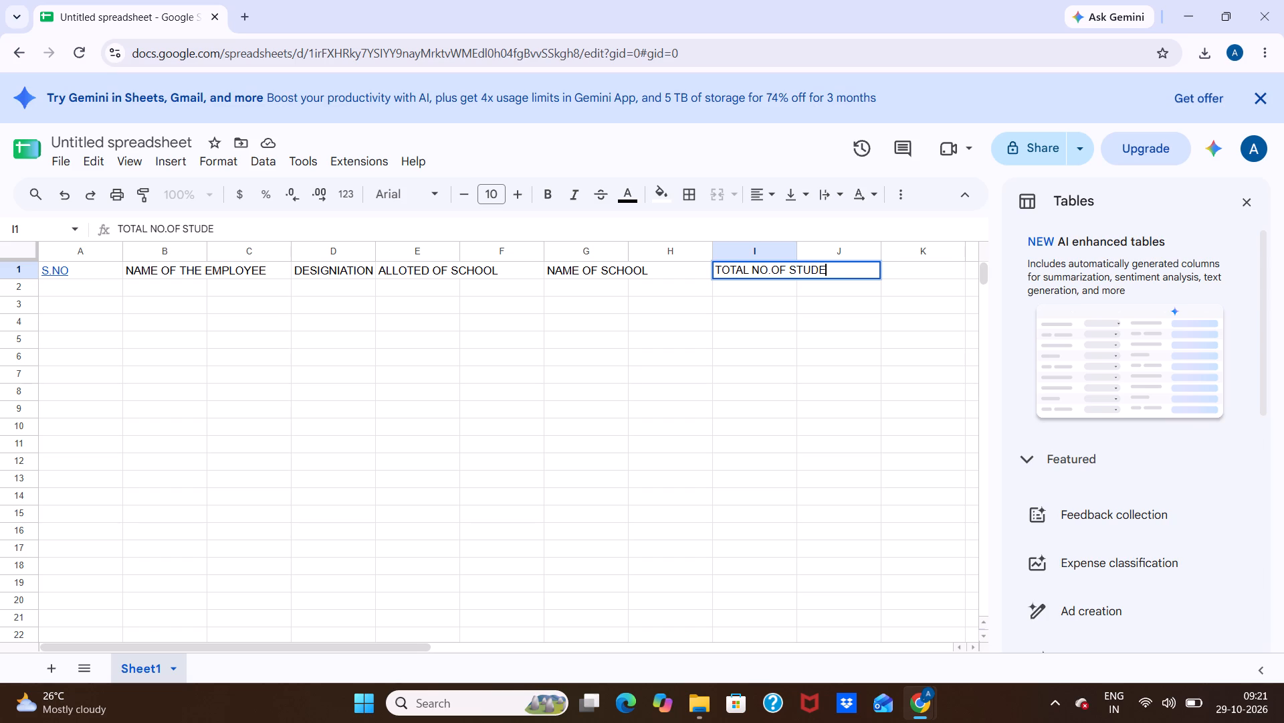
text(NTS)
Enter the heading ALLOTED ADDRESS in cell K1.
click(907, 270)
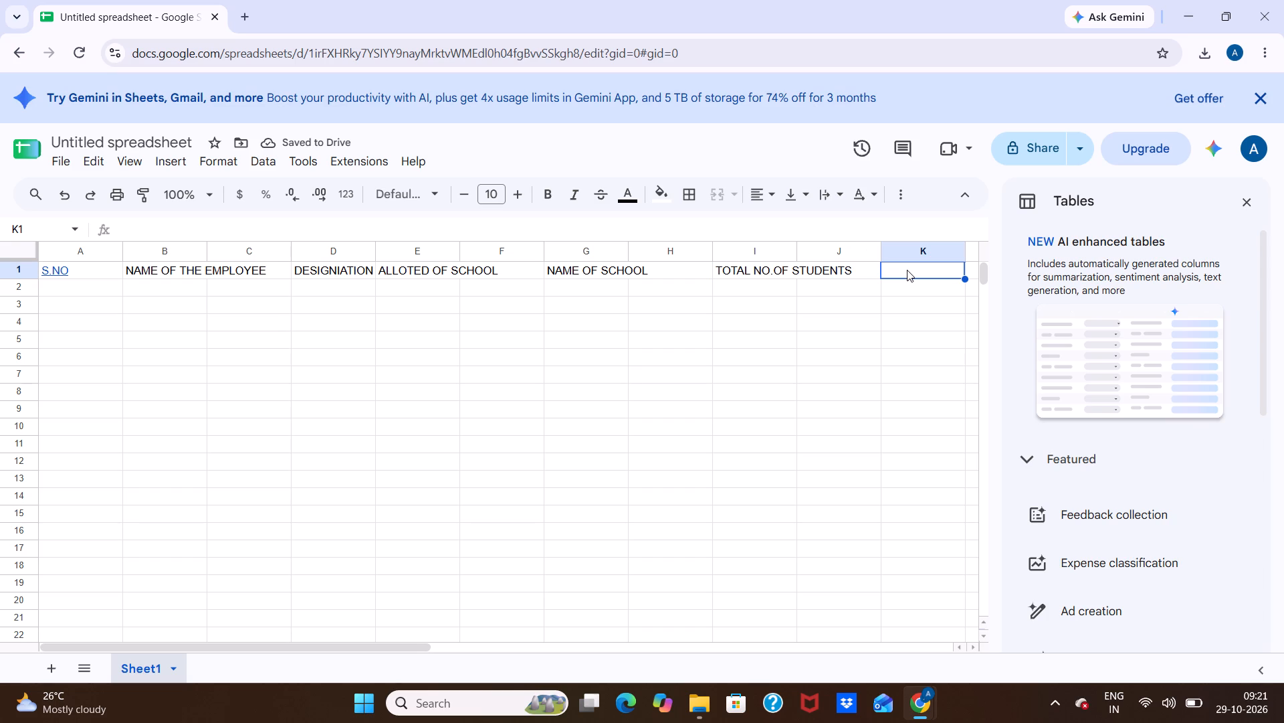
text(ALLOTED)
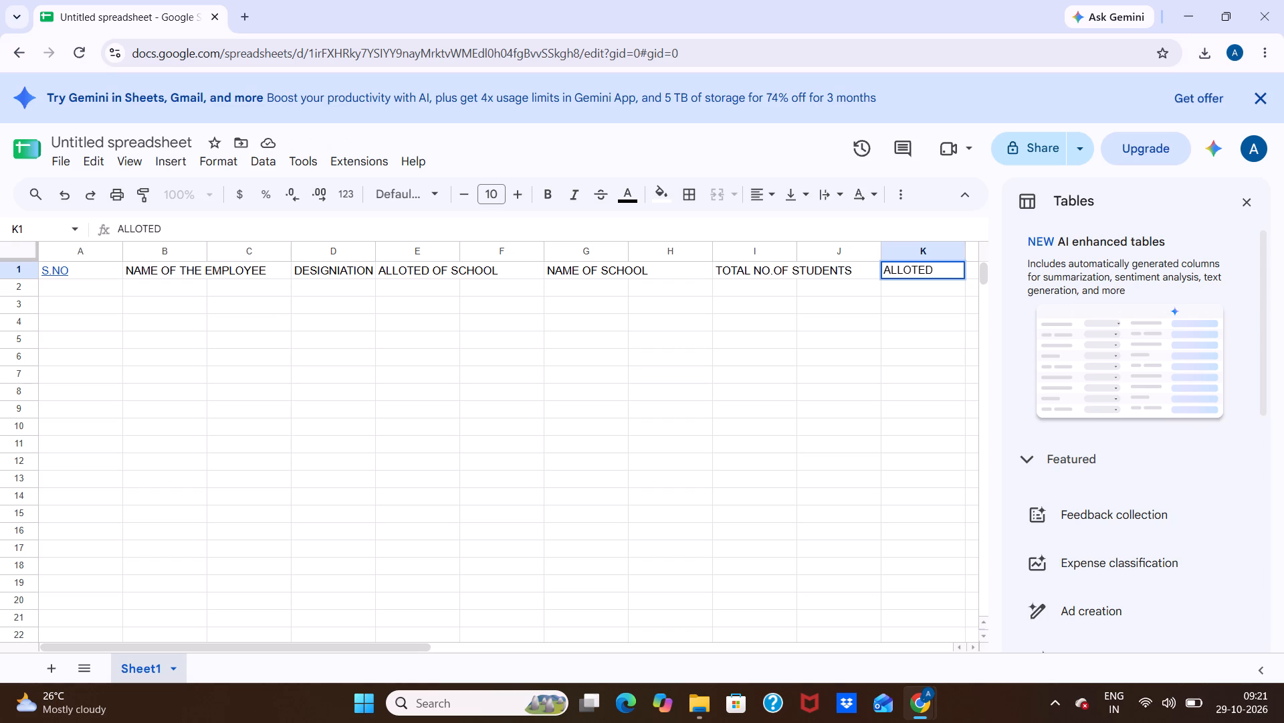
key(space)
text(ADDRESS)
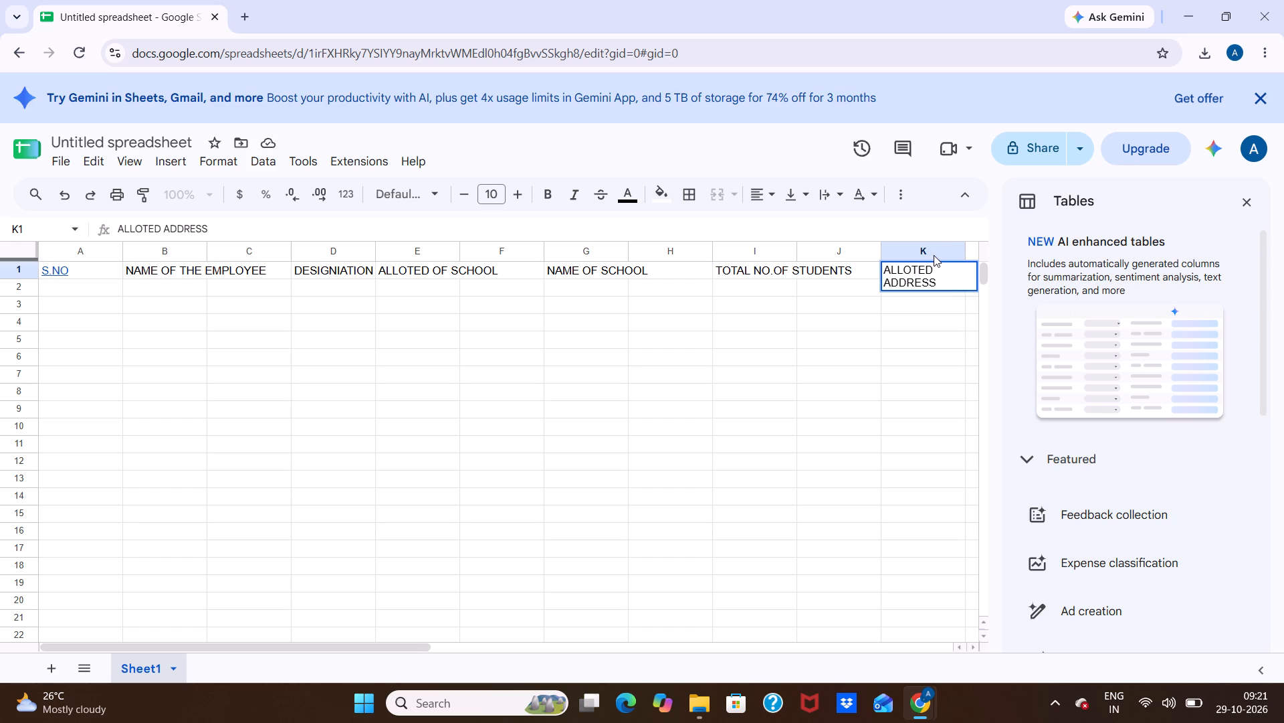
Close the Tables sidebar to make room for more sheet columns.
scroll(959, 268, left, 3)
scroll(959, 268, right, 10)
click(1246, 204)
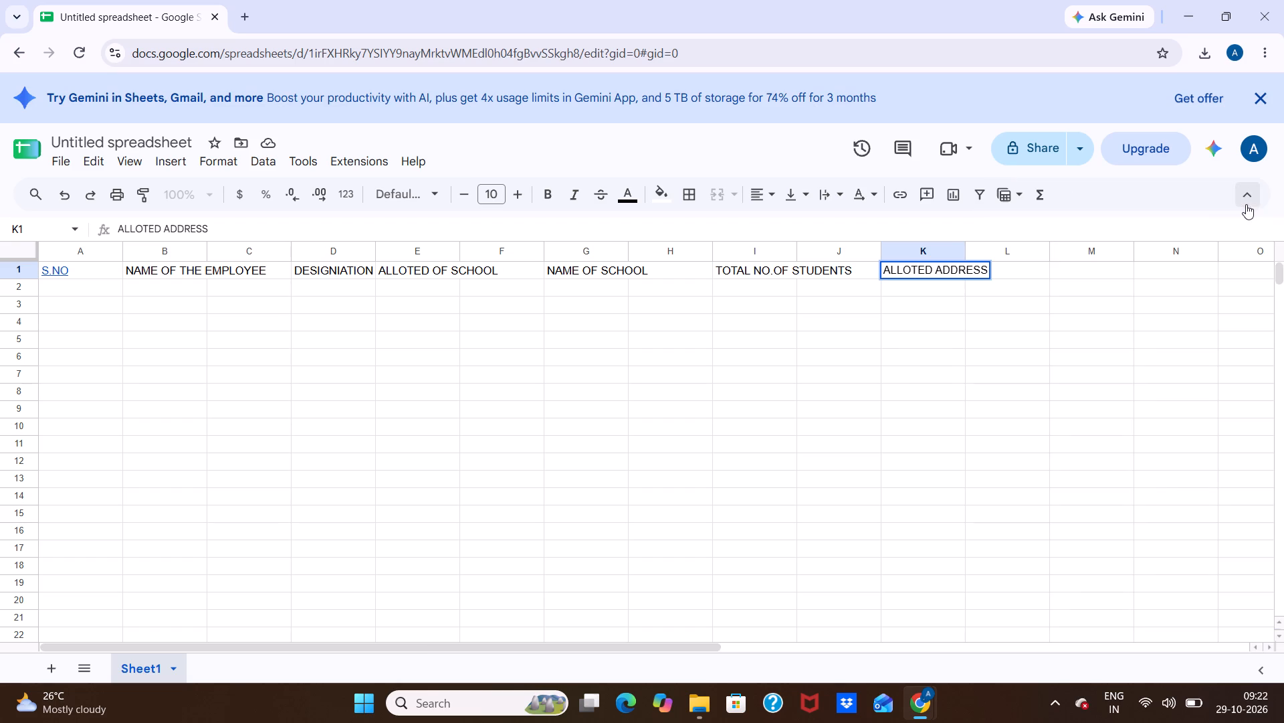
Widen columns K and I so the headings ALLOTED ADDRESS and TOTAL NO.OF STUDENTS each fit within a single column.
click(1027, 270)
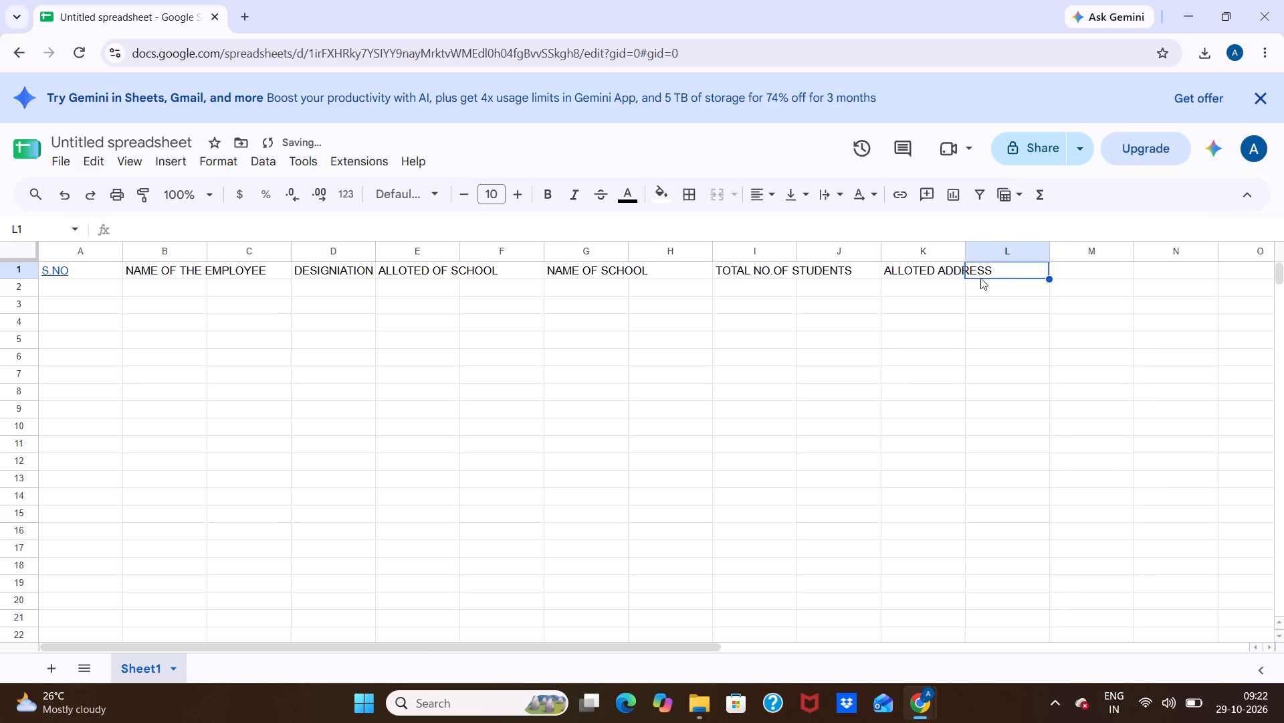
click(965, 292)
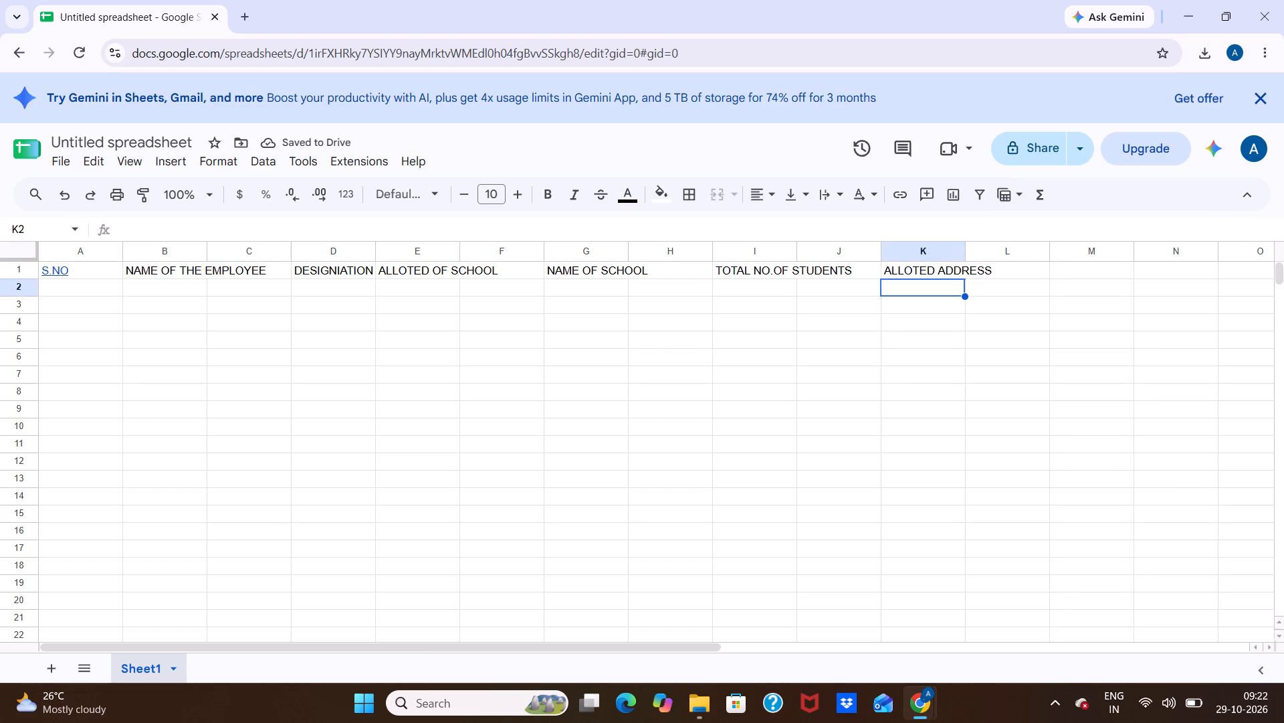
click(965, 292)
scroll(965, 292, right, 1)
scroll(1073, 276, right, 1)
drag(967, 256, 976, 255)
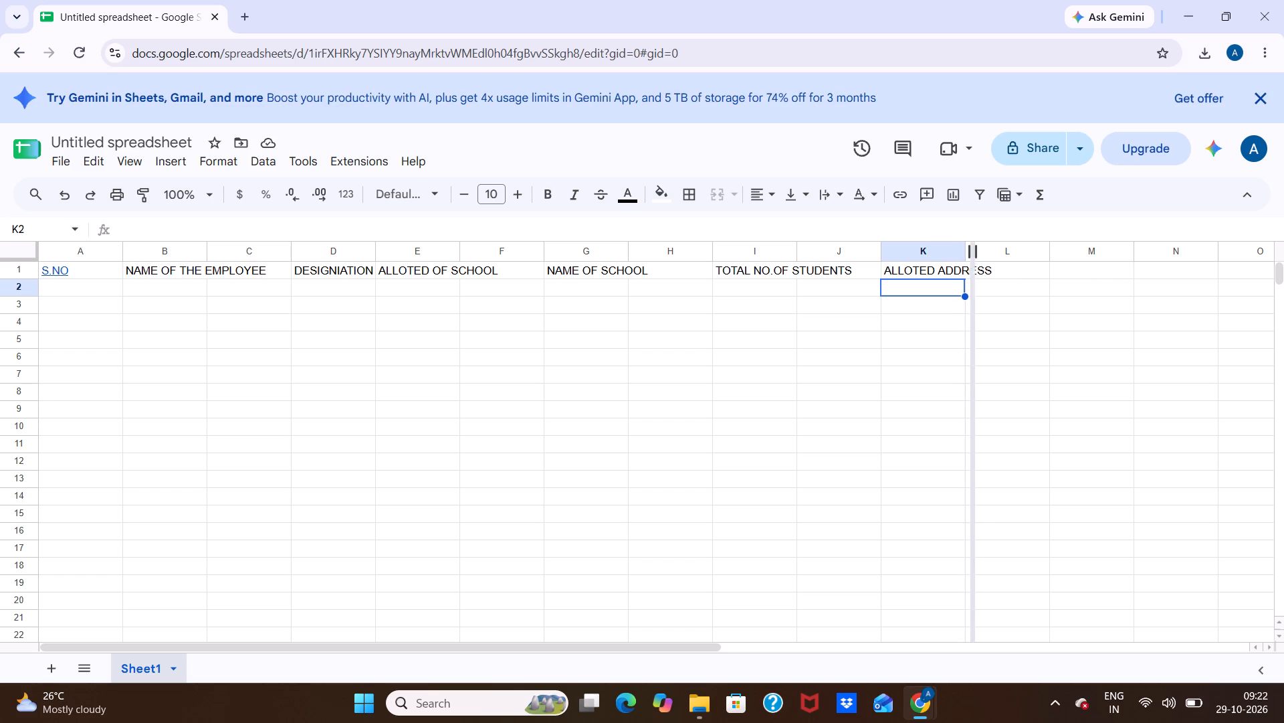
drag(976, 255, 1013, 248)
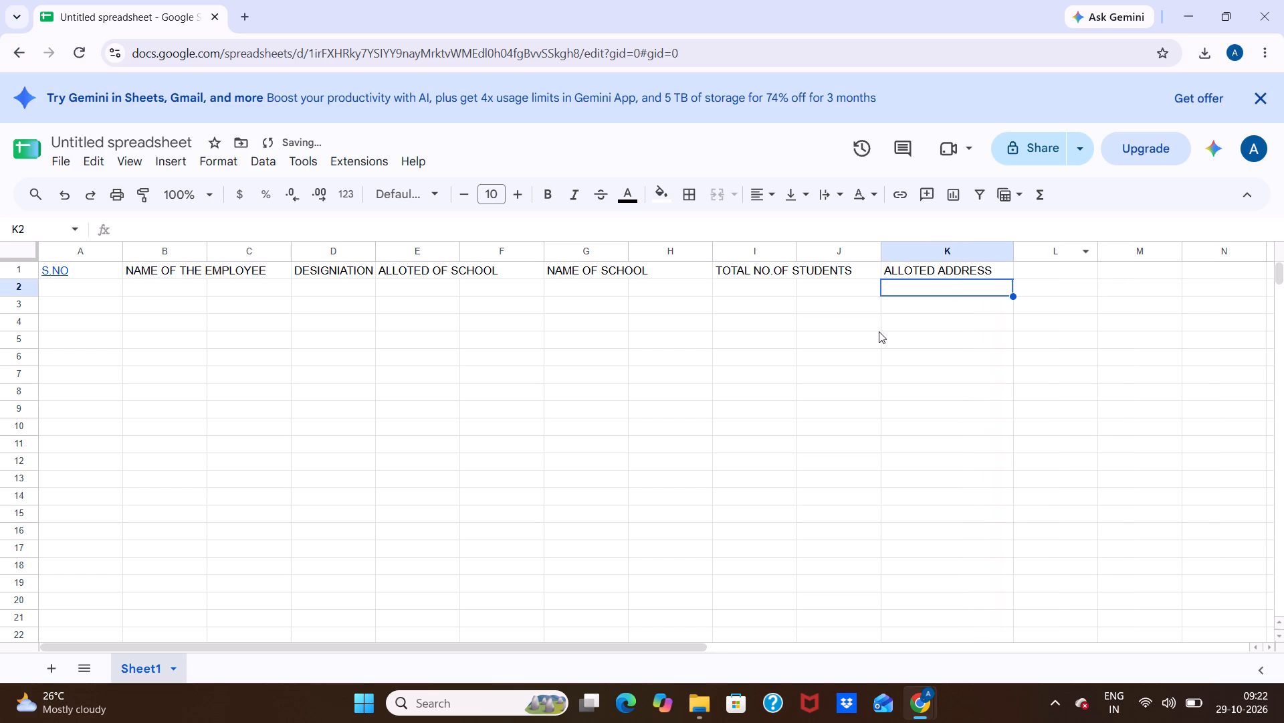
drag(794, 252, 813, 246)
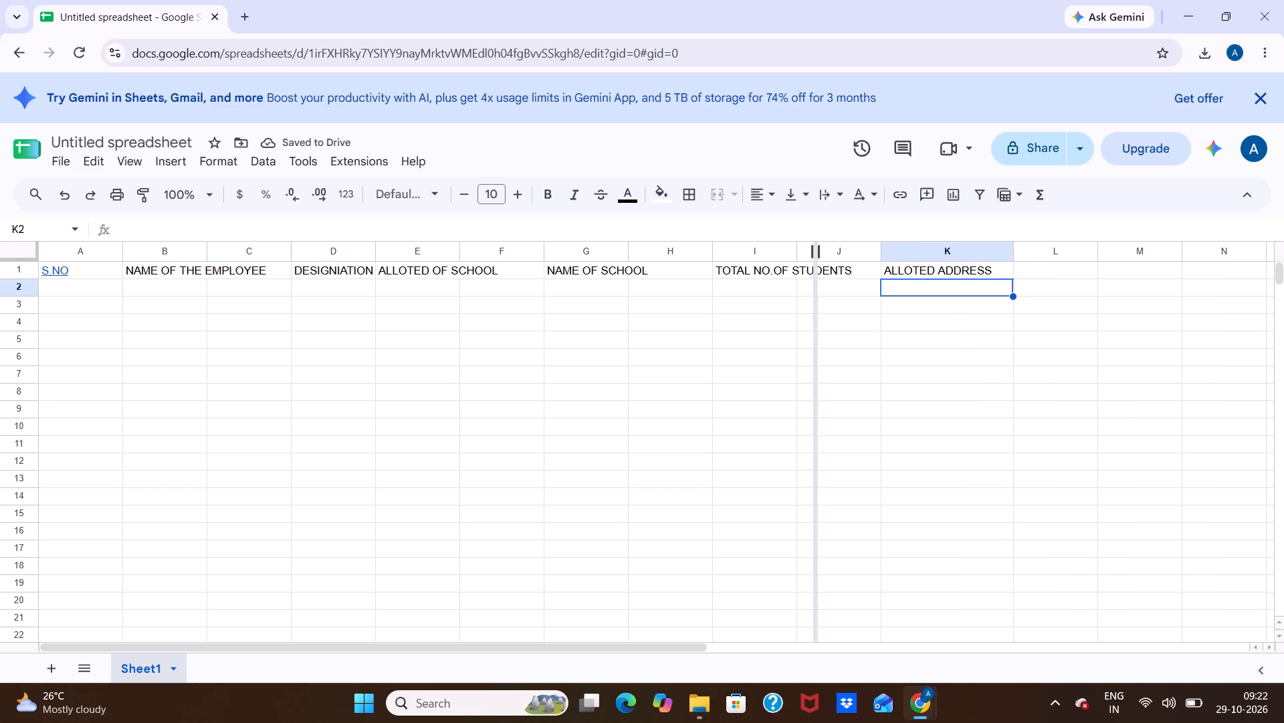
drag(813, 246, 857, 240)
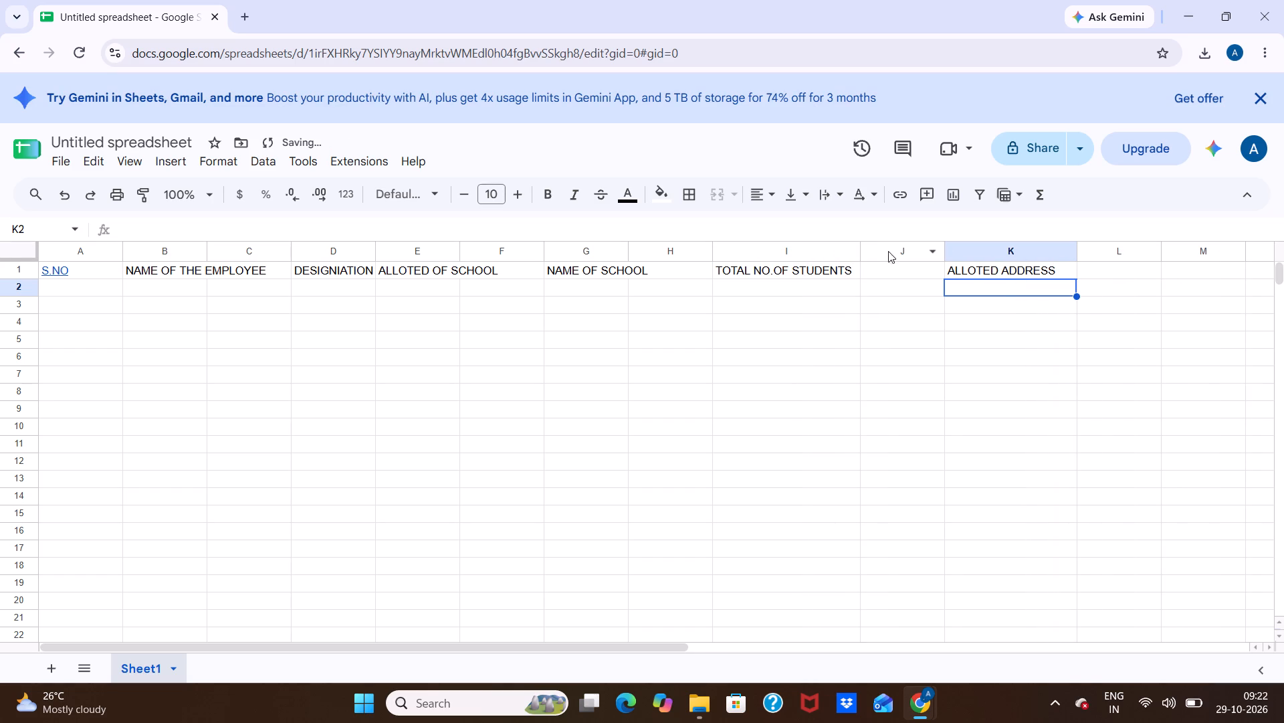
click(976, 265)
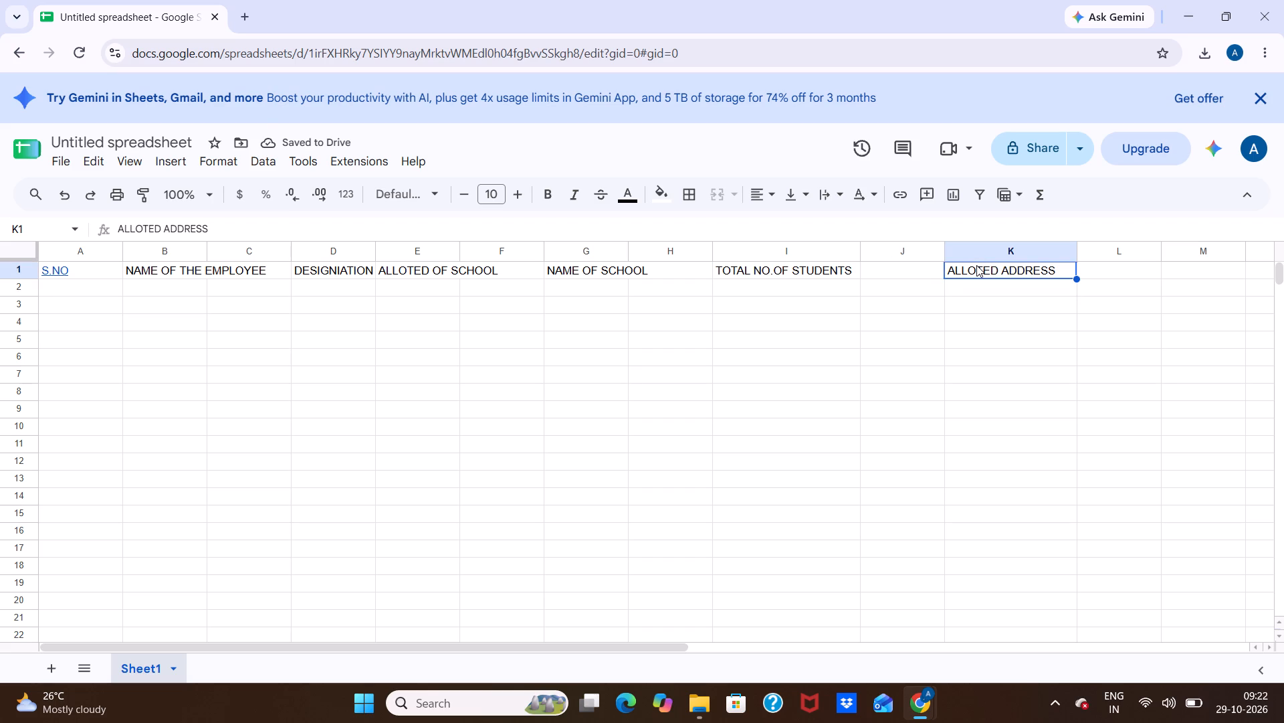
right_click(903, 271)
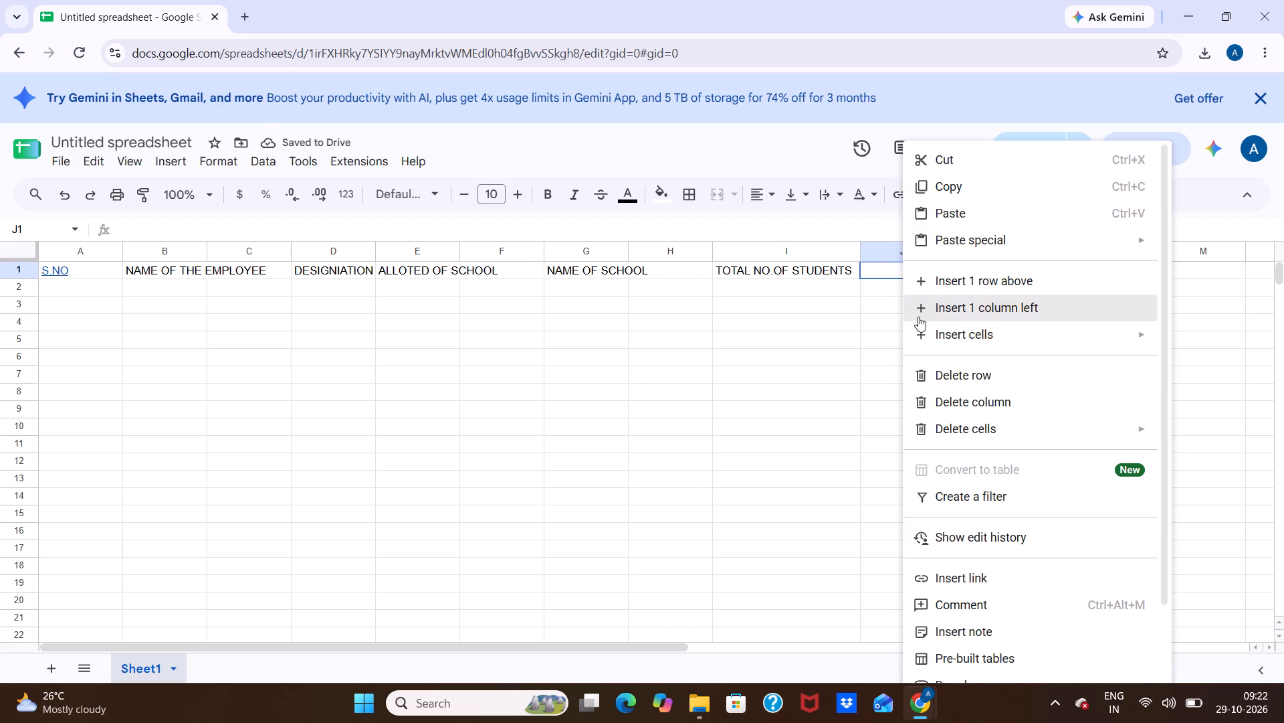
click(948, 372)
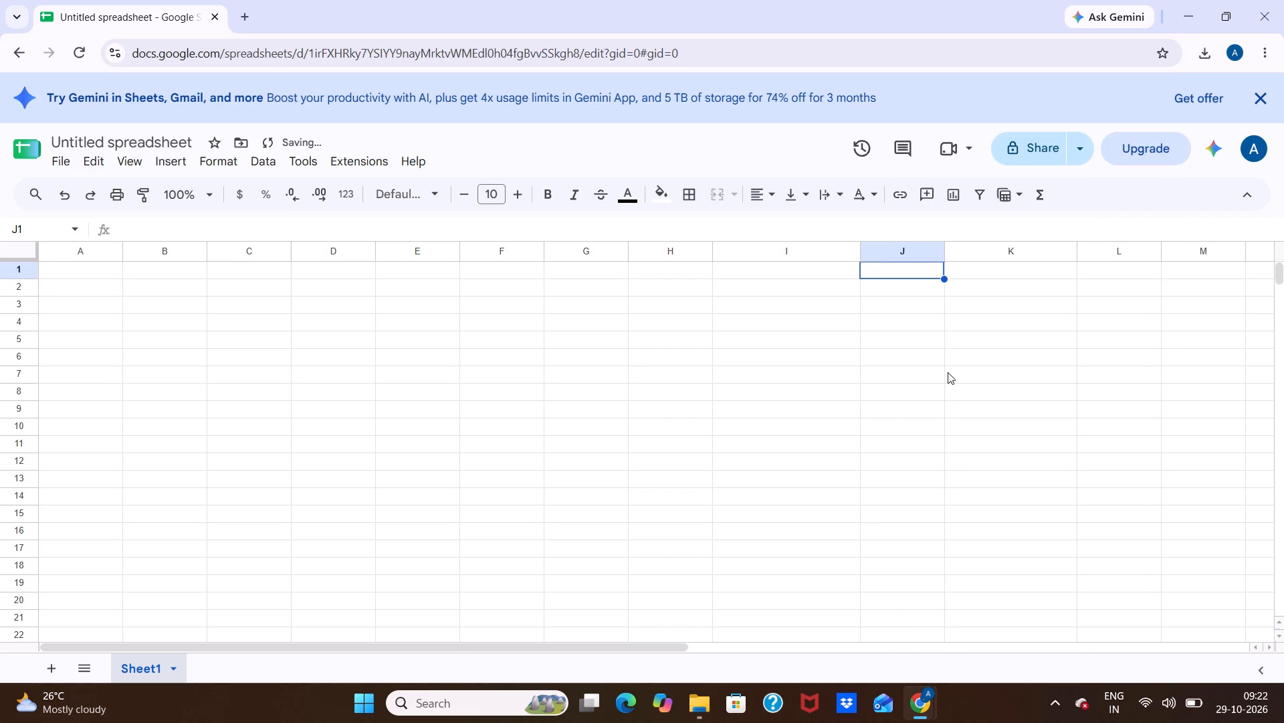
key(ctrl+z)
Move the heading ALLOTED ADDRESS from cell K1 to cell J1.
click(1021, 272)
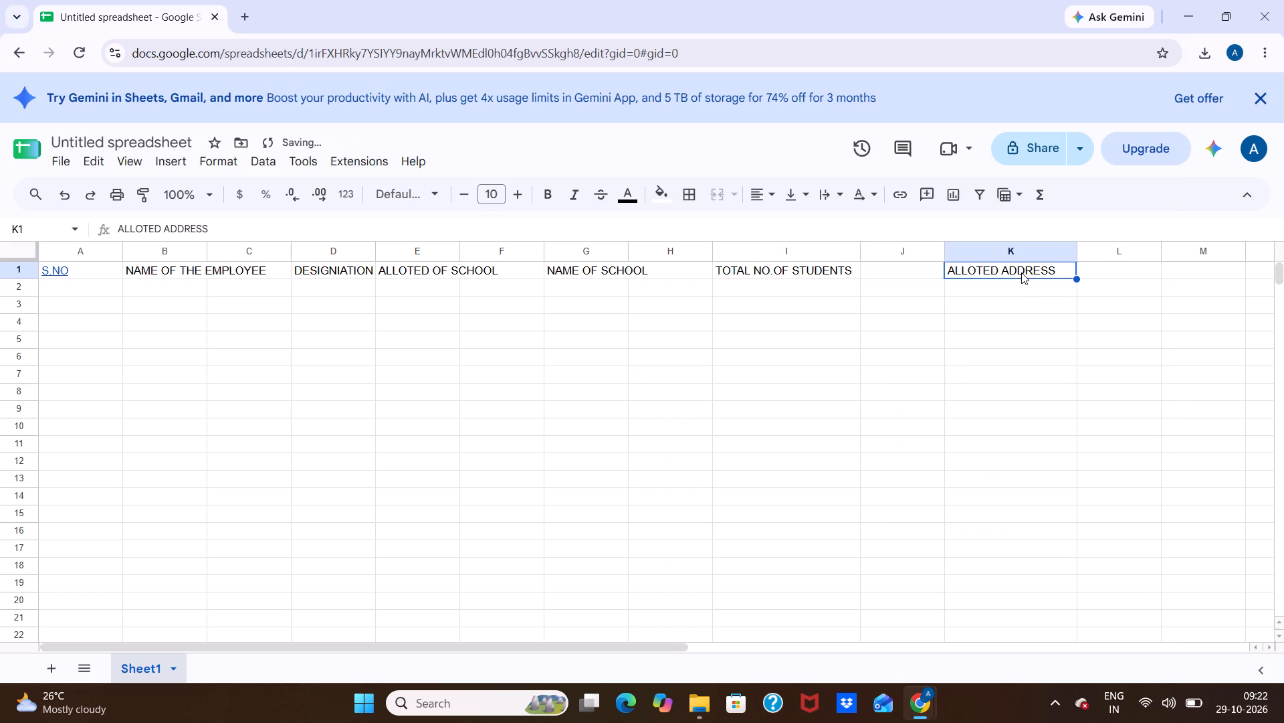
key(ctrl+a)
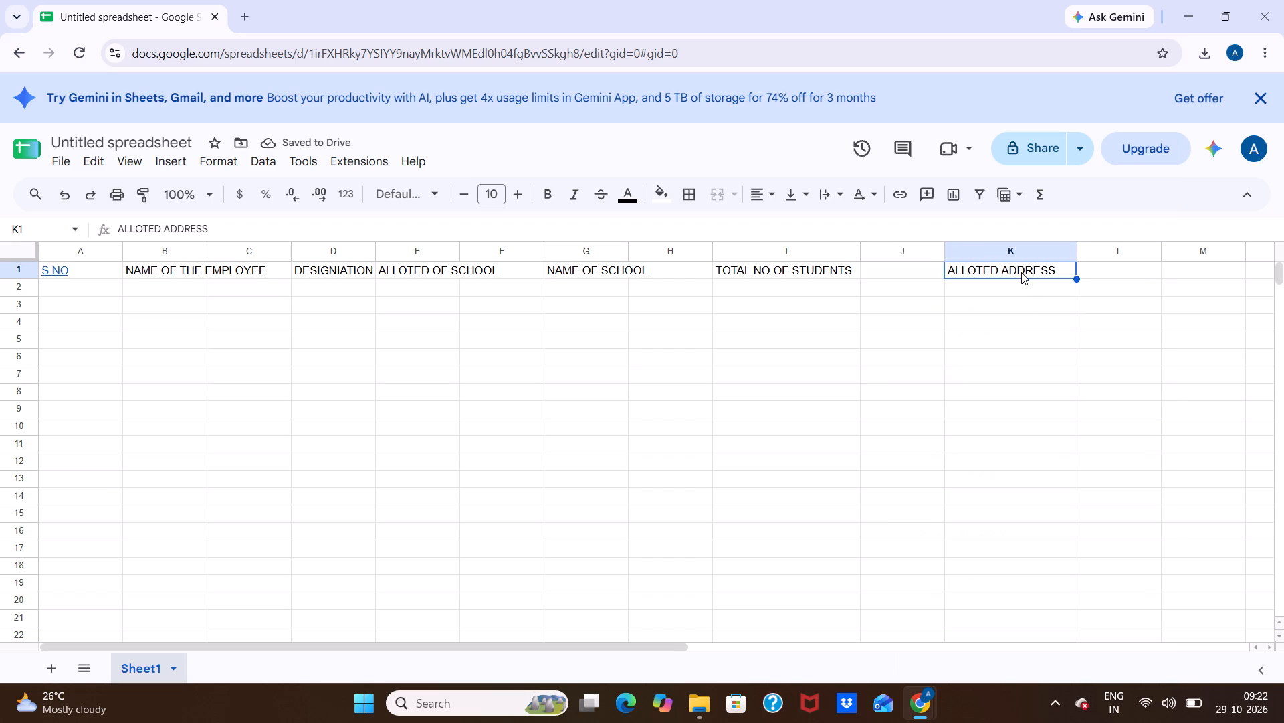
click(1021, 272)
double_click(1021, 272)
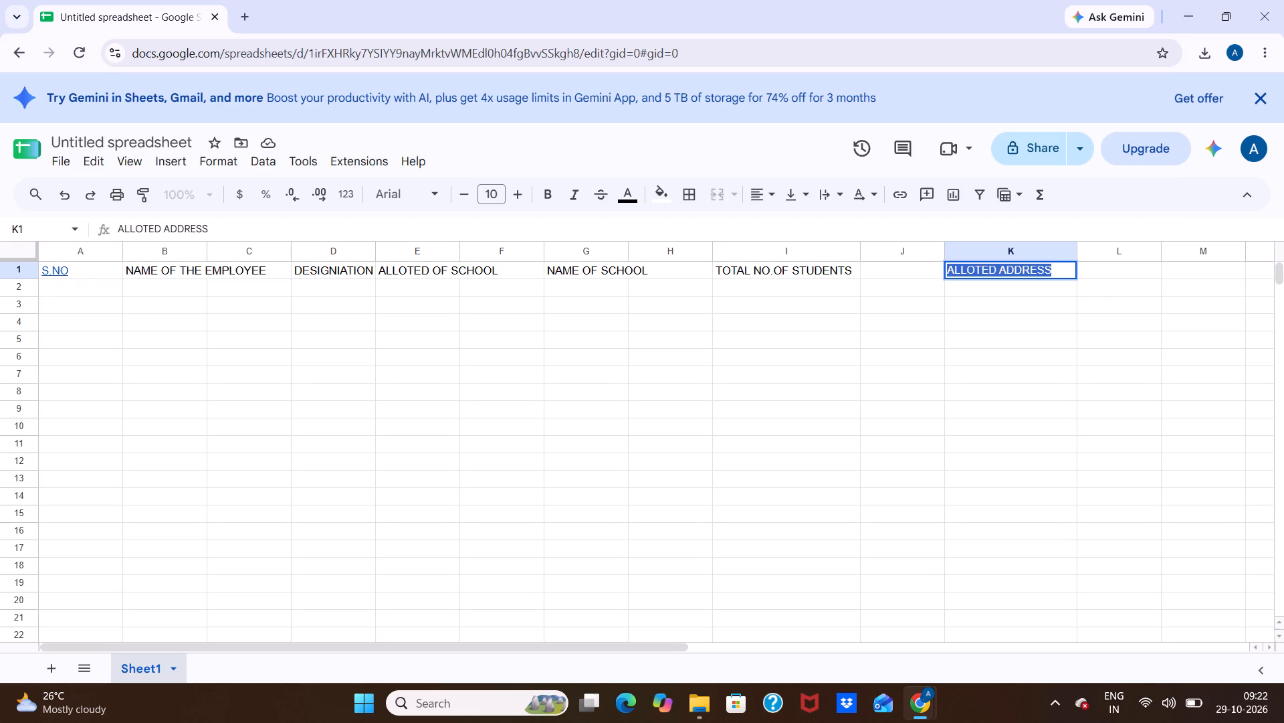
key(ctrl+x)
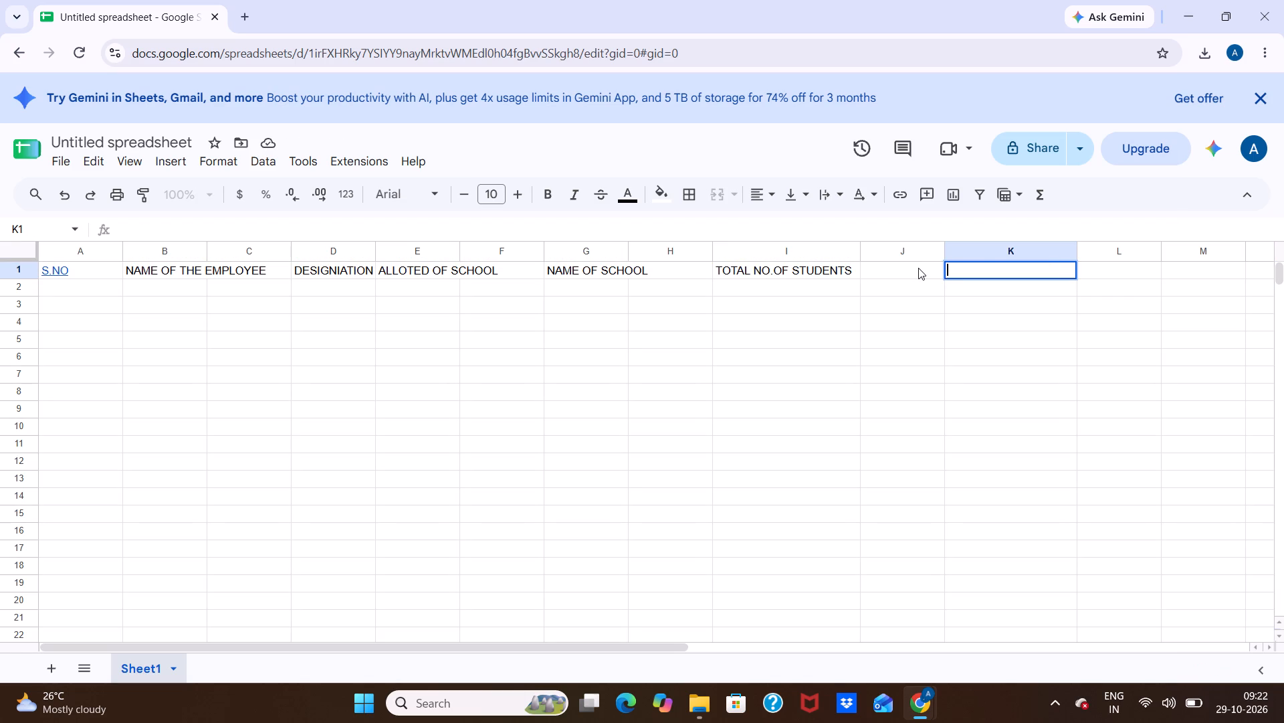
click(918, 267)
key(ctrl+v)
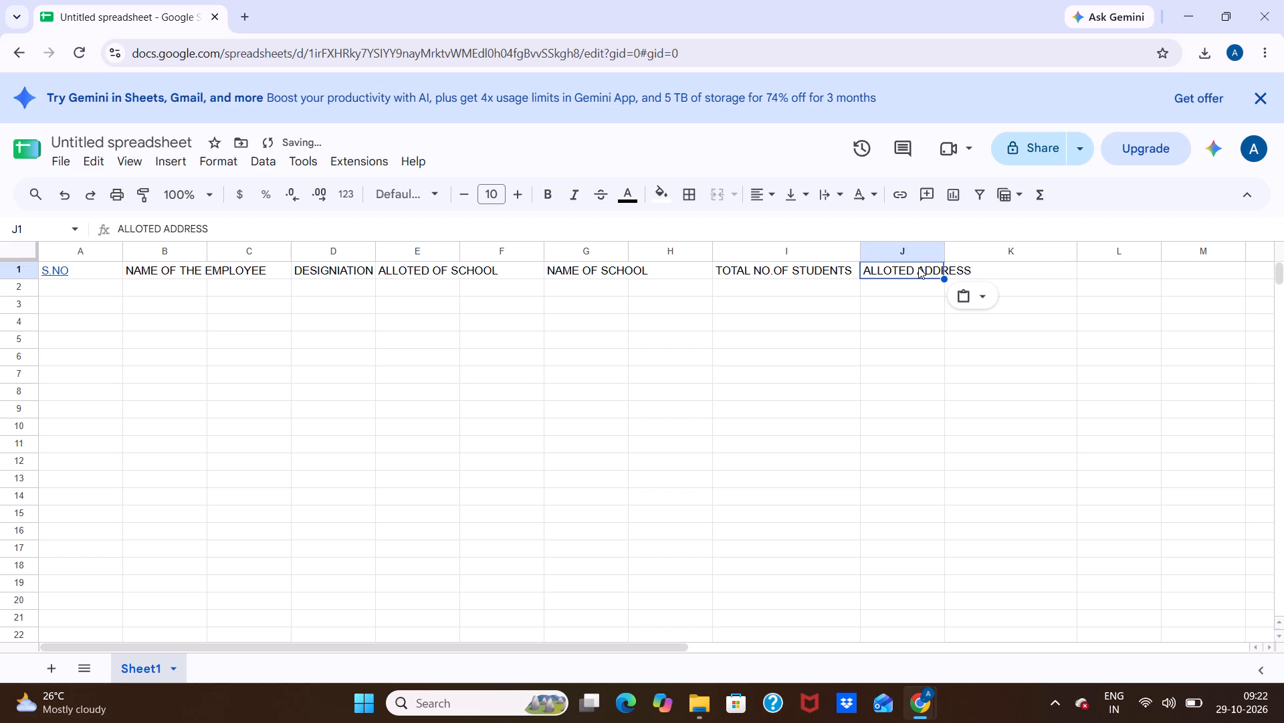
Widen columns J and G so the headings ALLOTED ADDRESS and NAME OF SCHOOL each fit within a single column.
drag(945, 254, 972, 252)
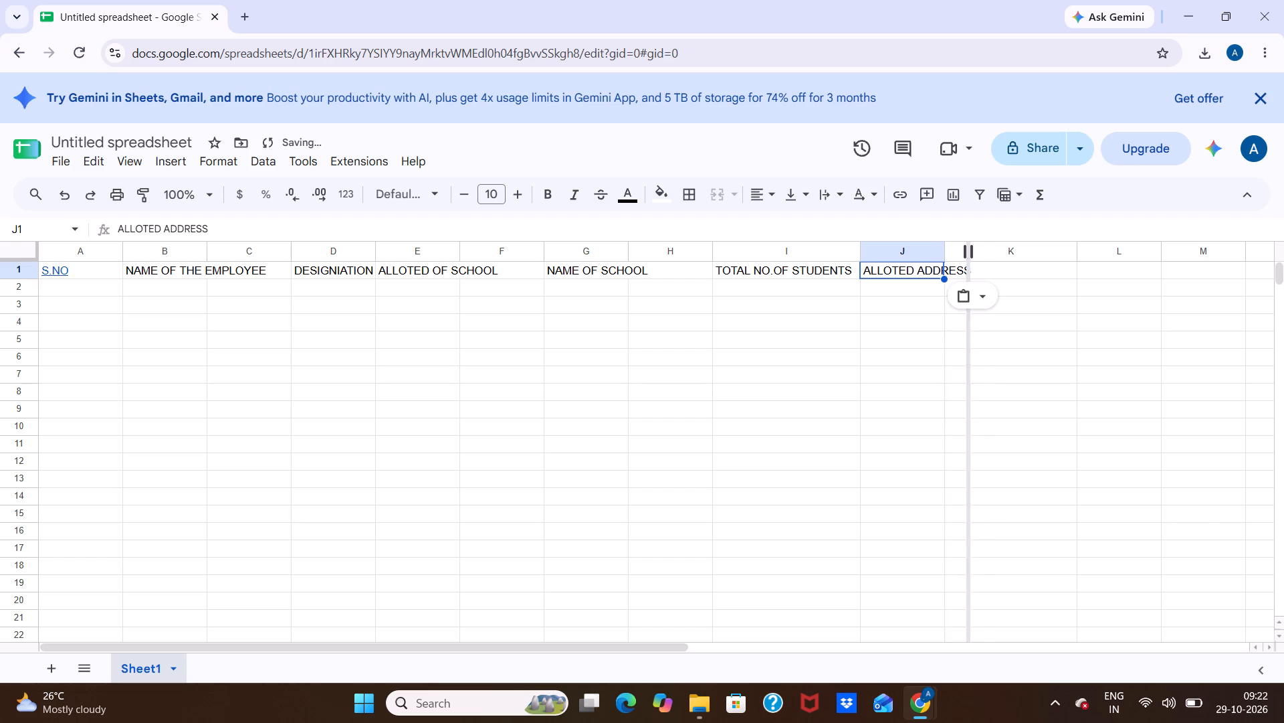
drag(972, 252, 984, 252)
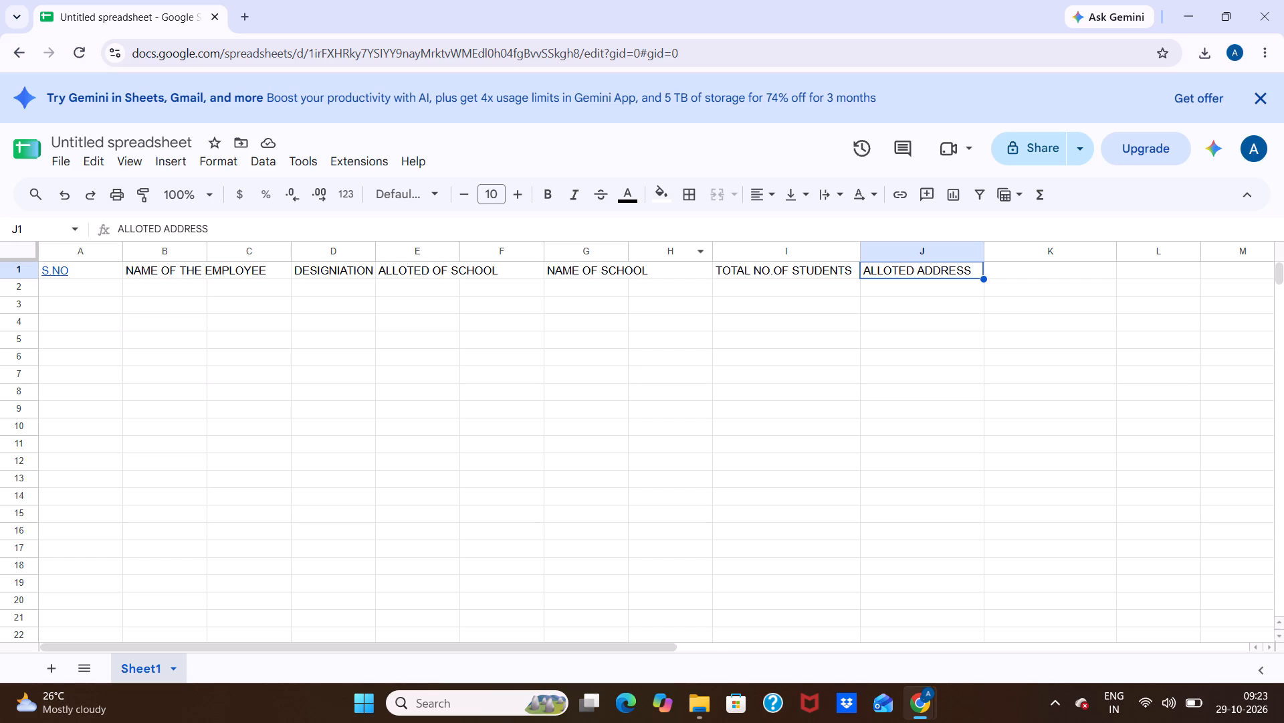
drag(626, 244, 632, 244)
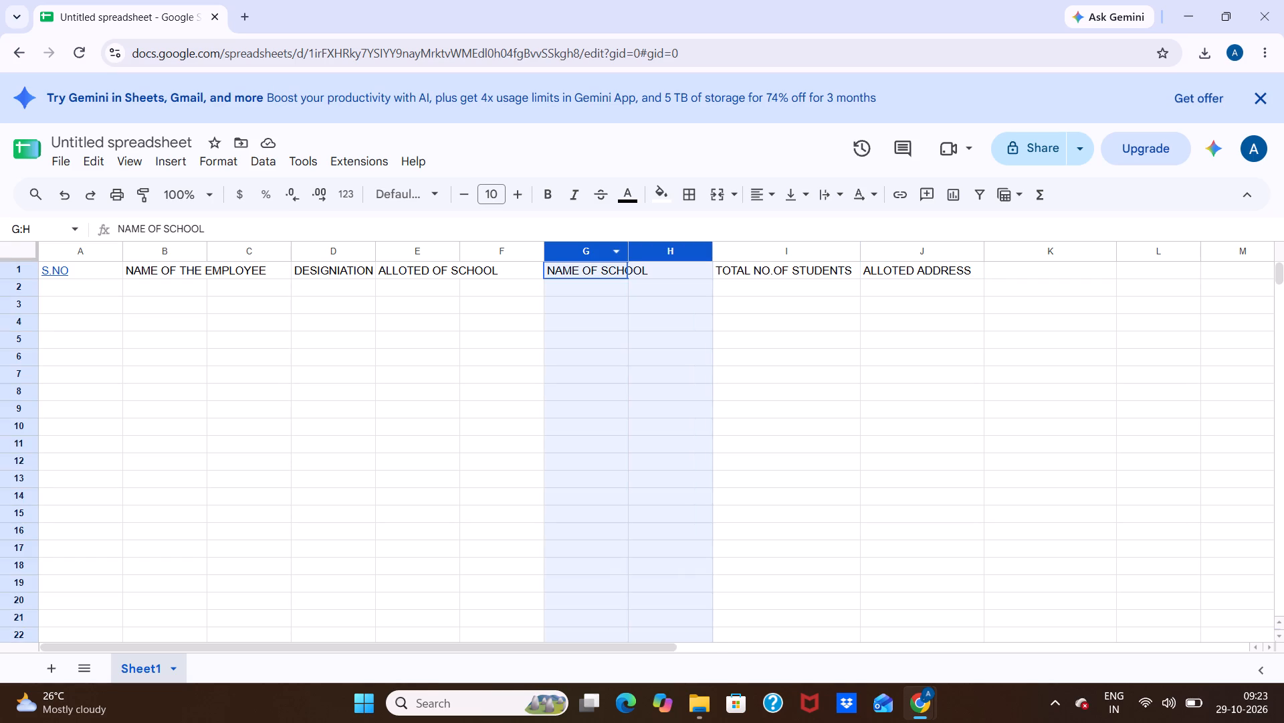
drag(632, 244, 627, 257)
click(627, 257)
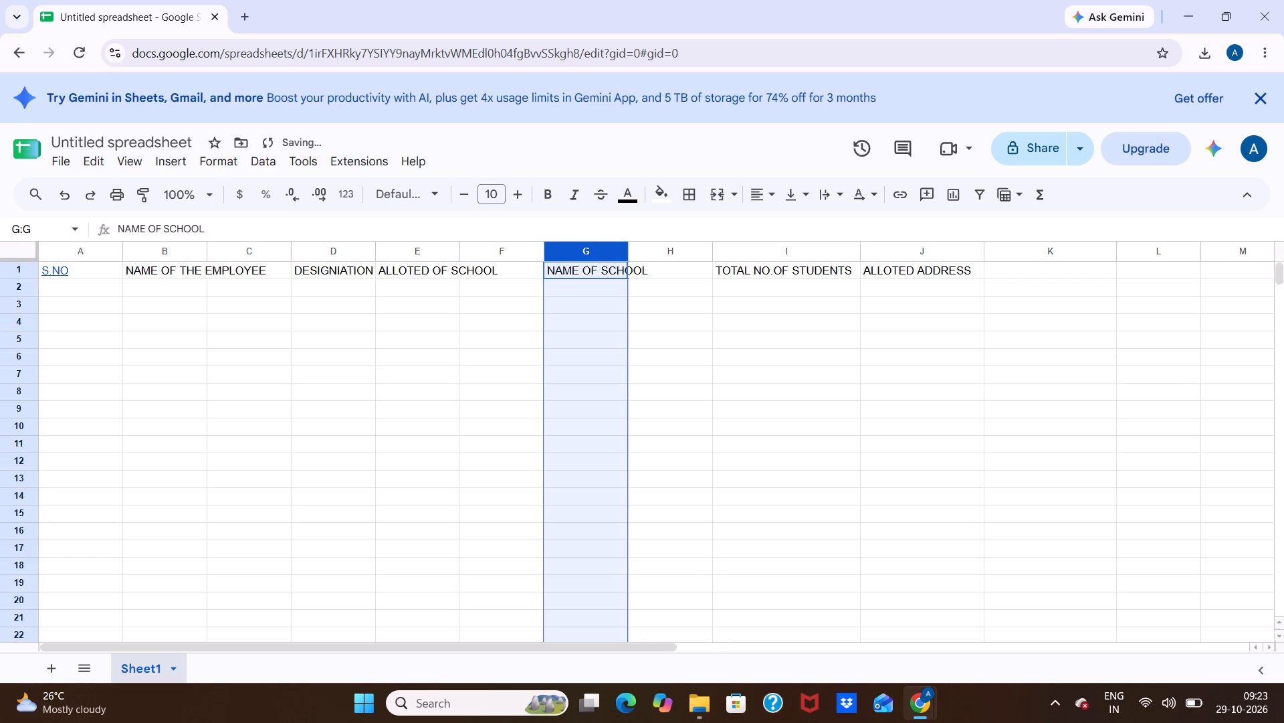
click(625, 278)
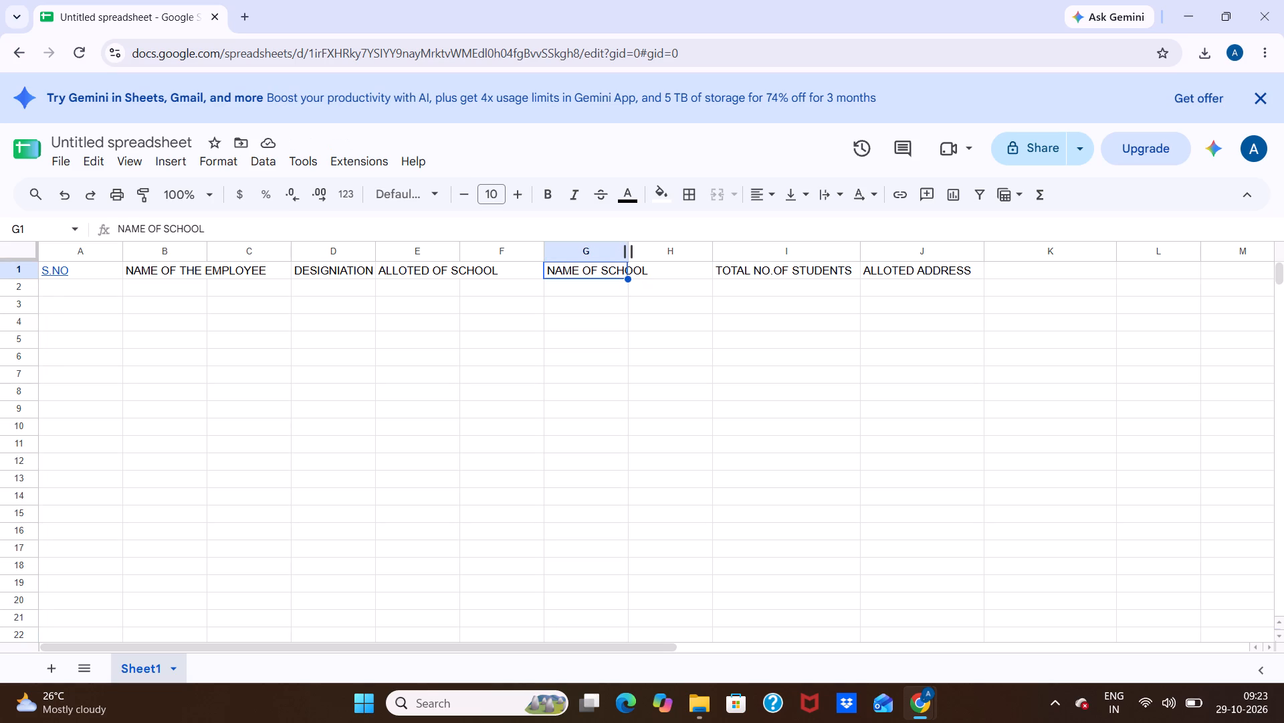
drag(629, 248, 635, 248)
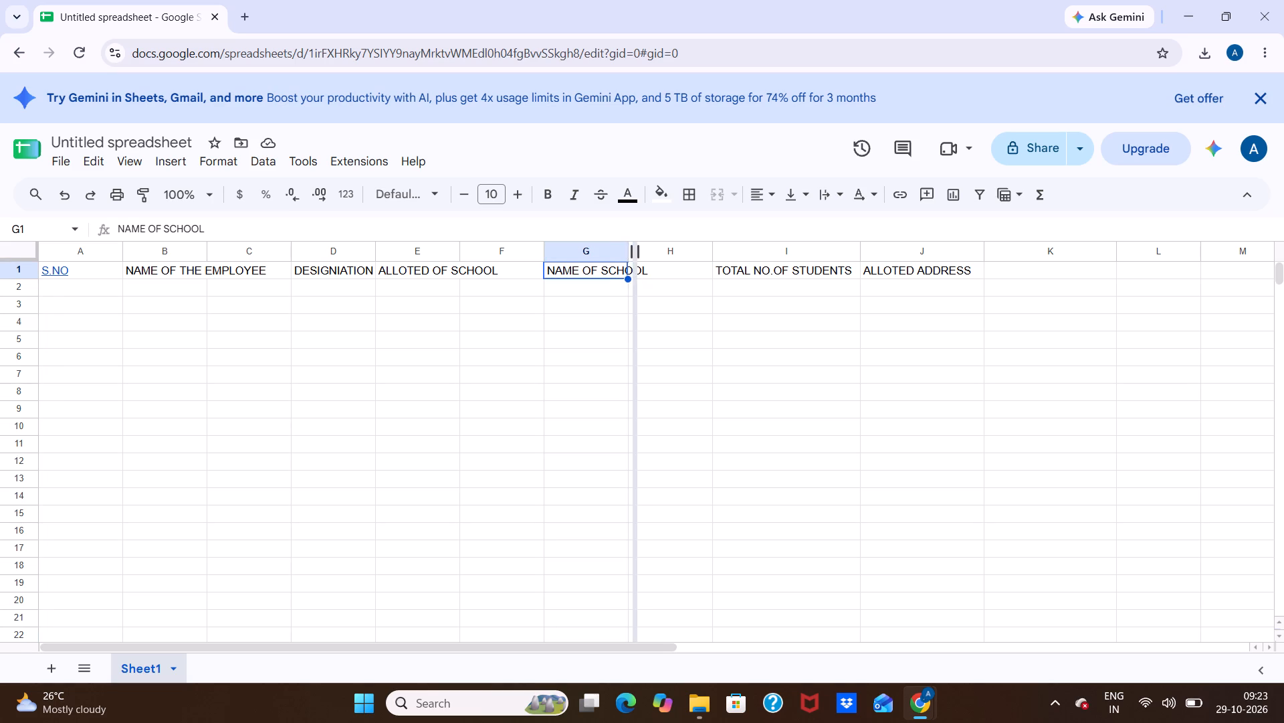
drag(635, 248, 657, 246)
click(700, 262)
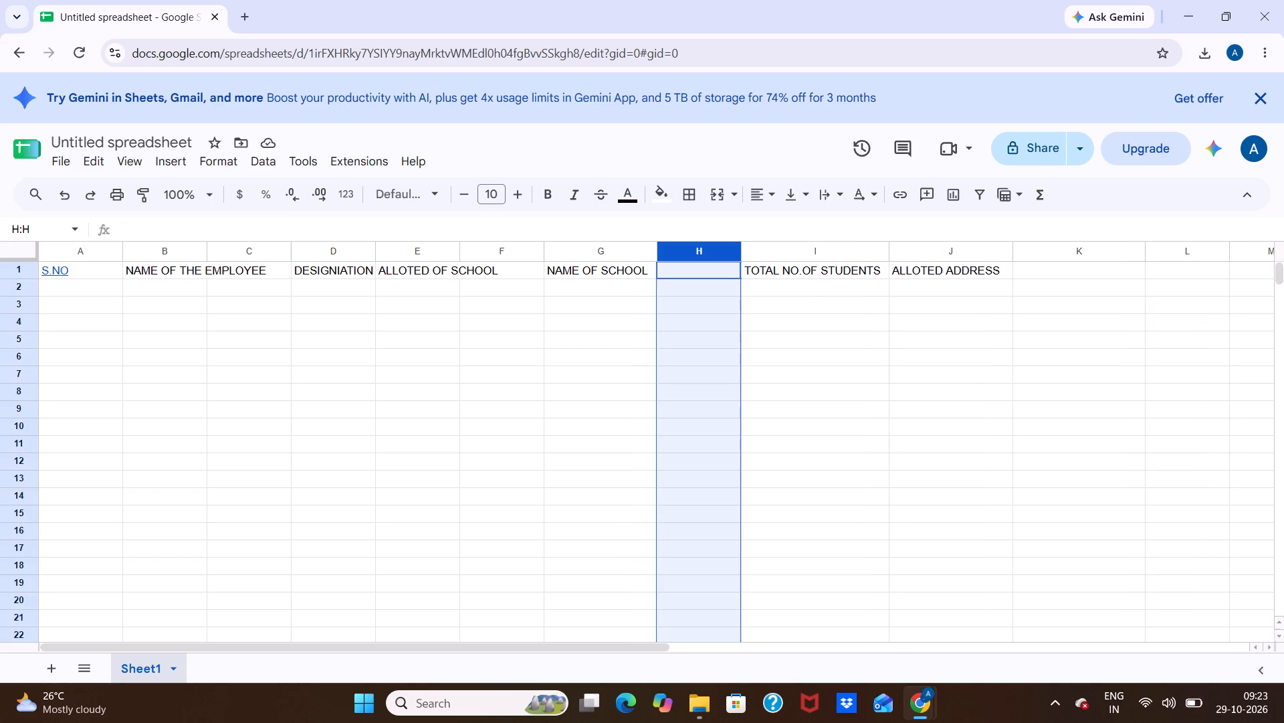
Widen column D slightly for DESIGNIATION and column E until ALLOTED OF SCHOOL fits within a single column.
drag(375, 250, 385, 250)
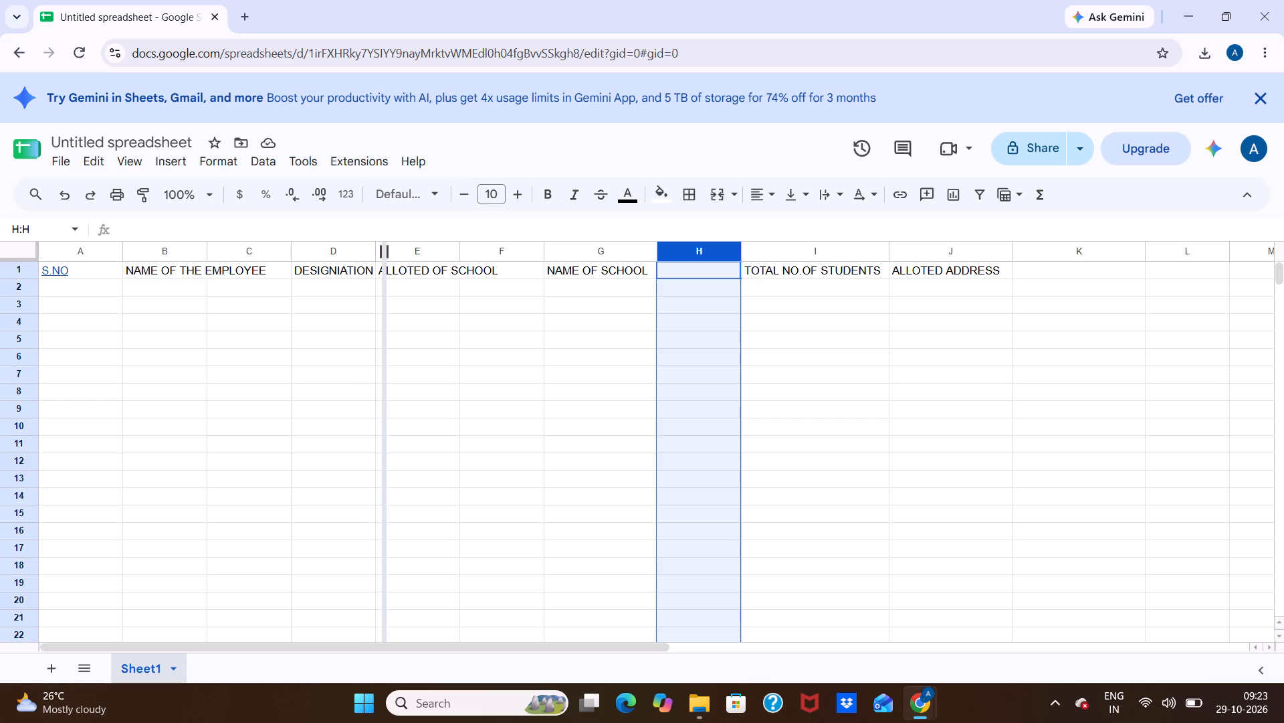
drag(385, 250, 498, 242)
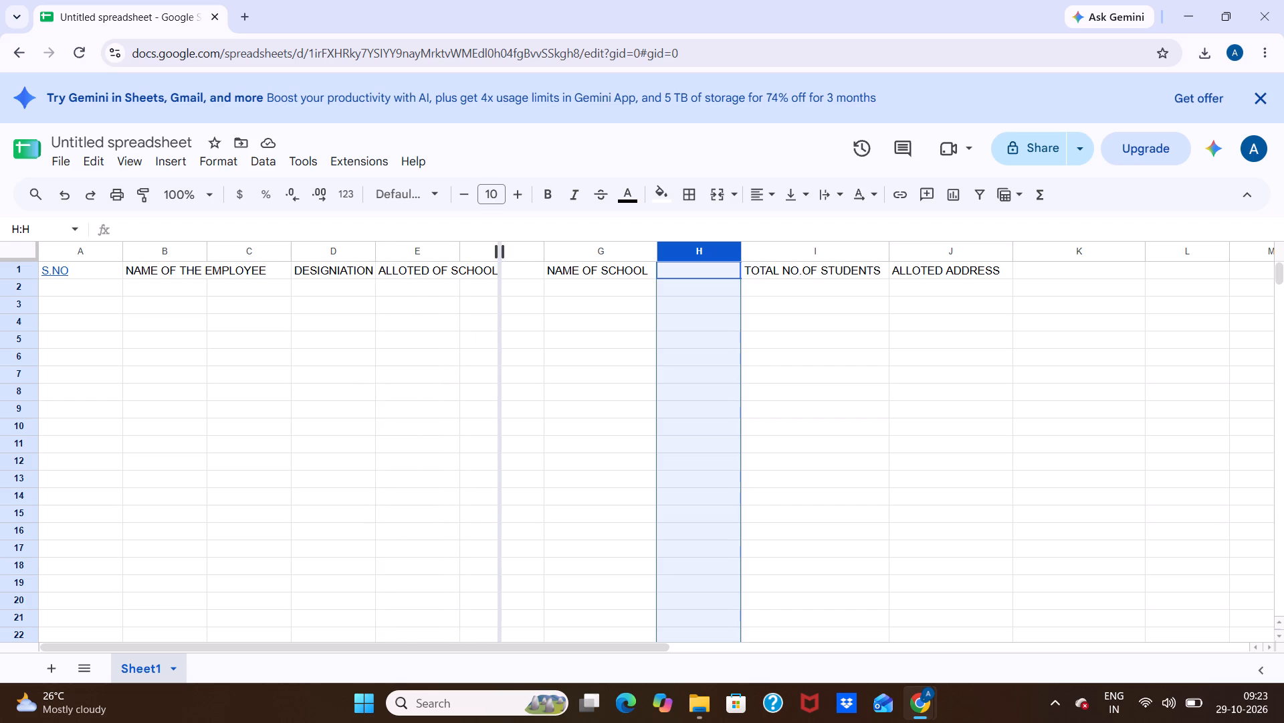
drag(498, 242, 380, 240)
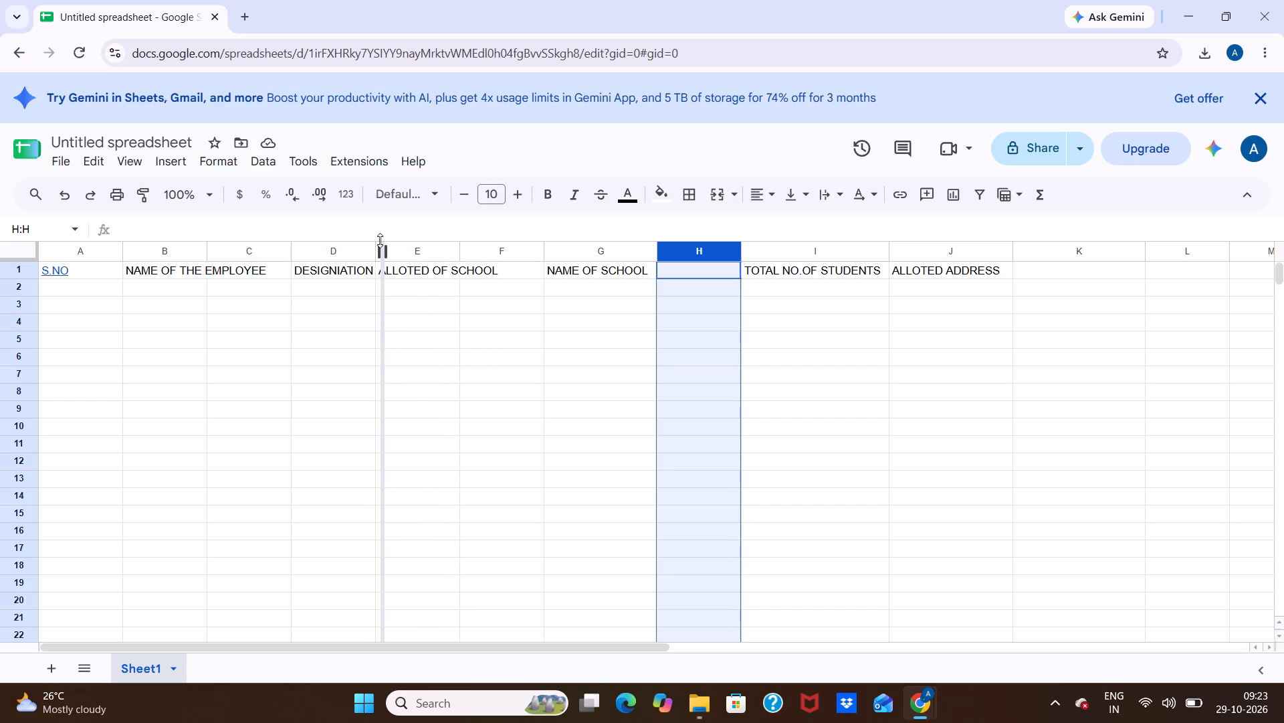
drag(380, 240, 377, 239)
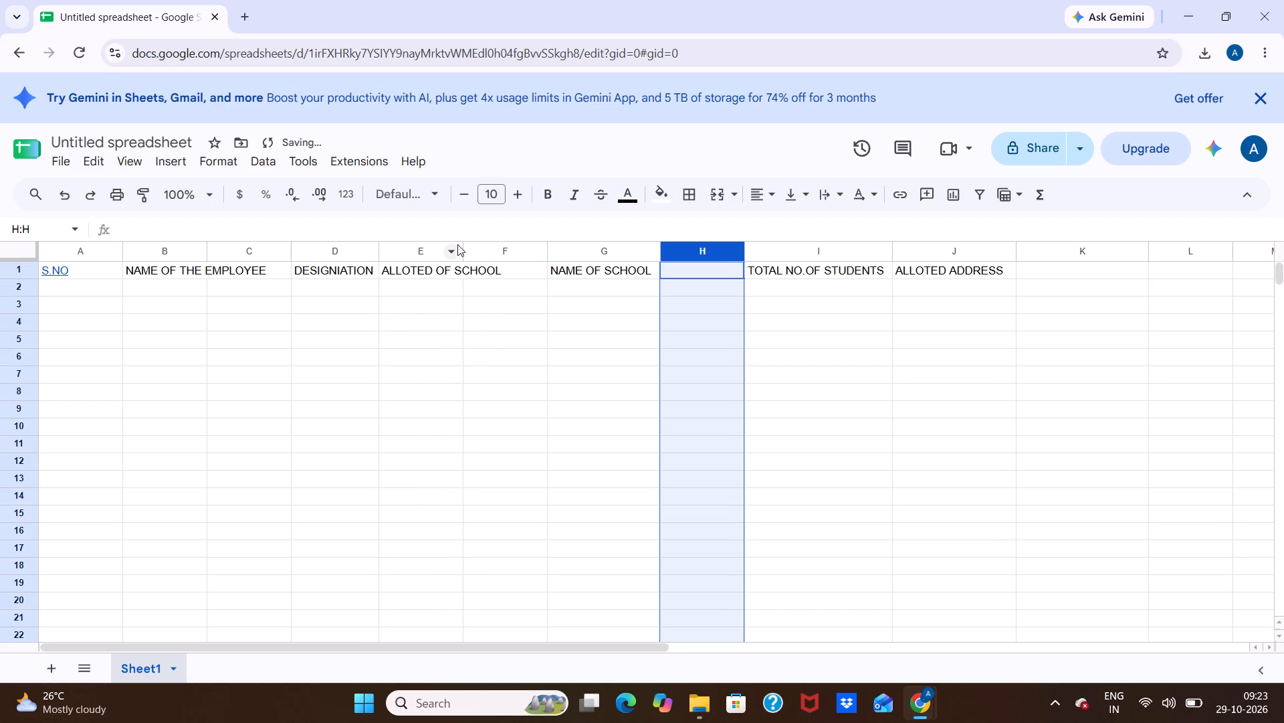
drag(460, 250, 494, 252)
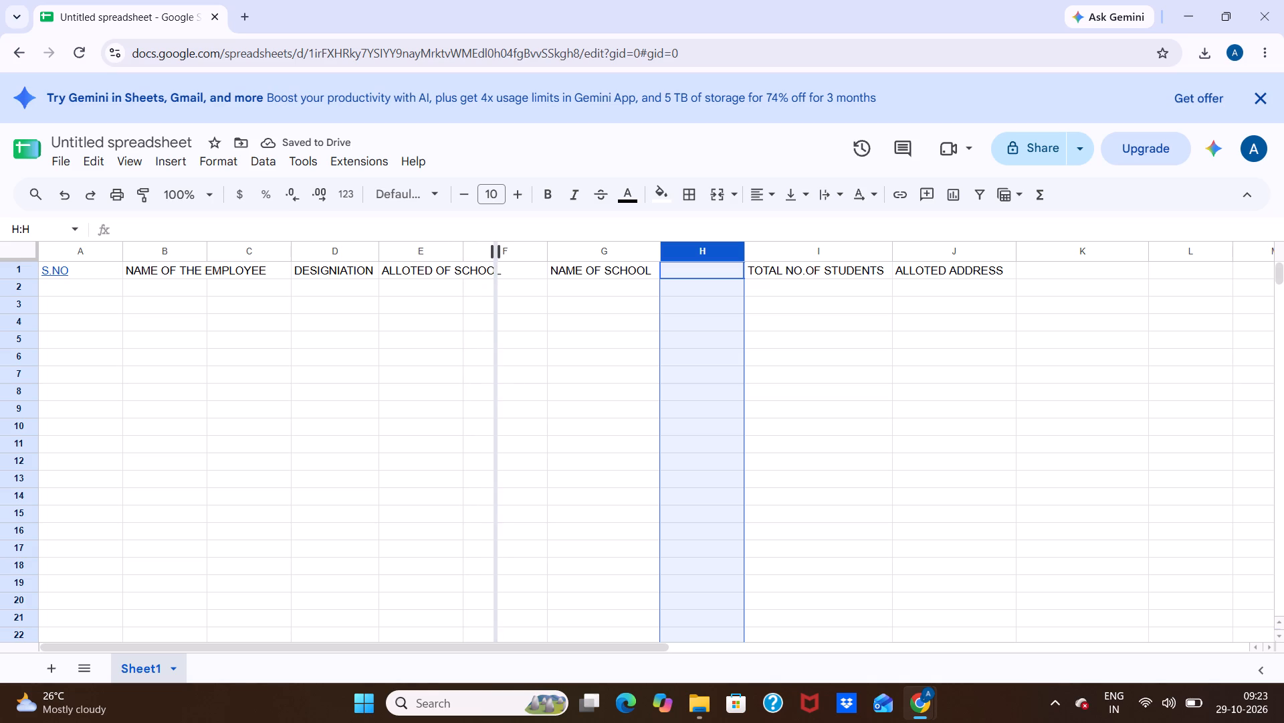
drag(494, 252, 500, 252)
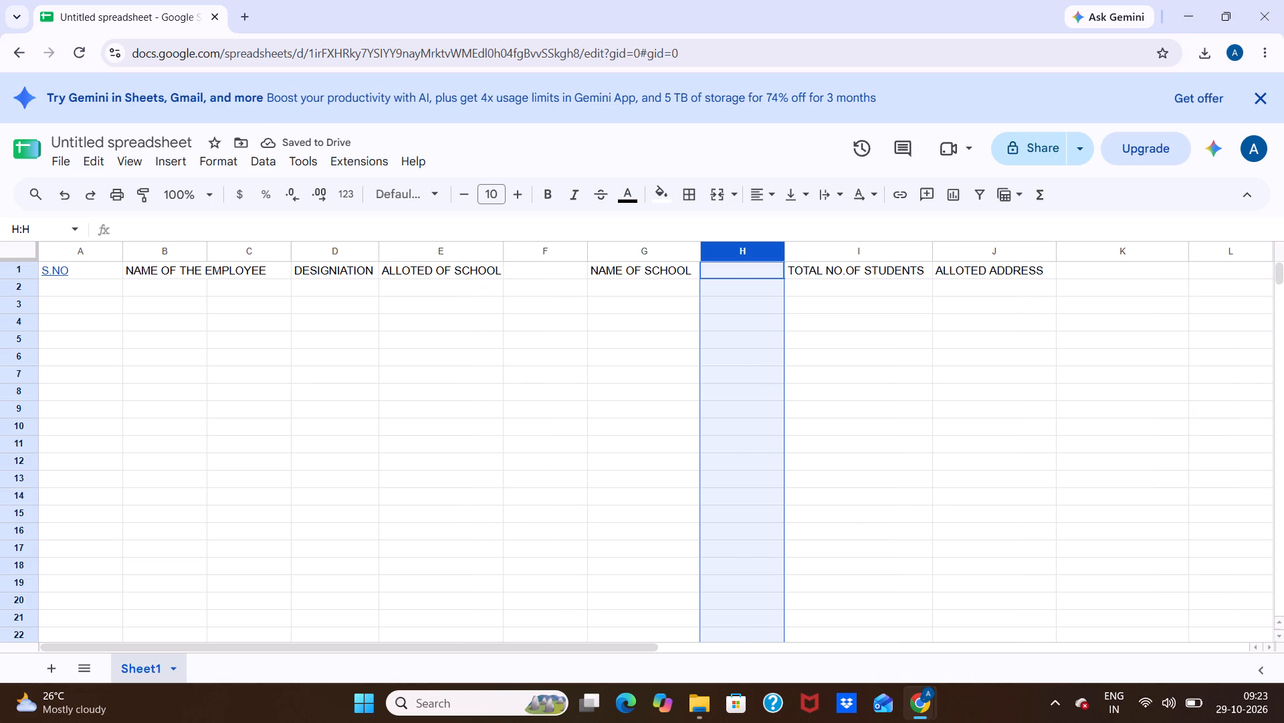
Widen column B so the heading NAME OF THE EMPLOYEE fits within a single column.
drag(210, 246, 224, 246)
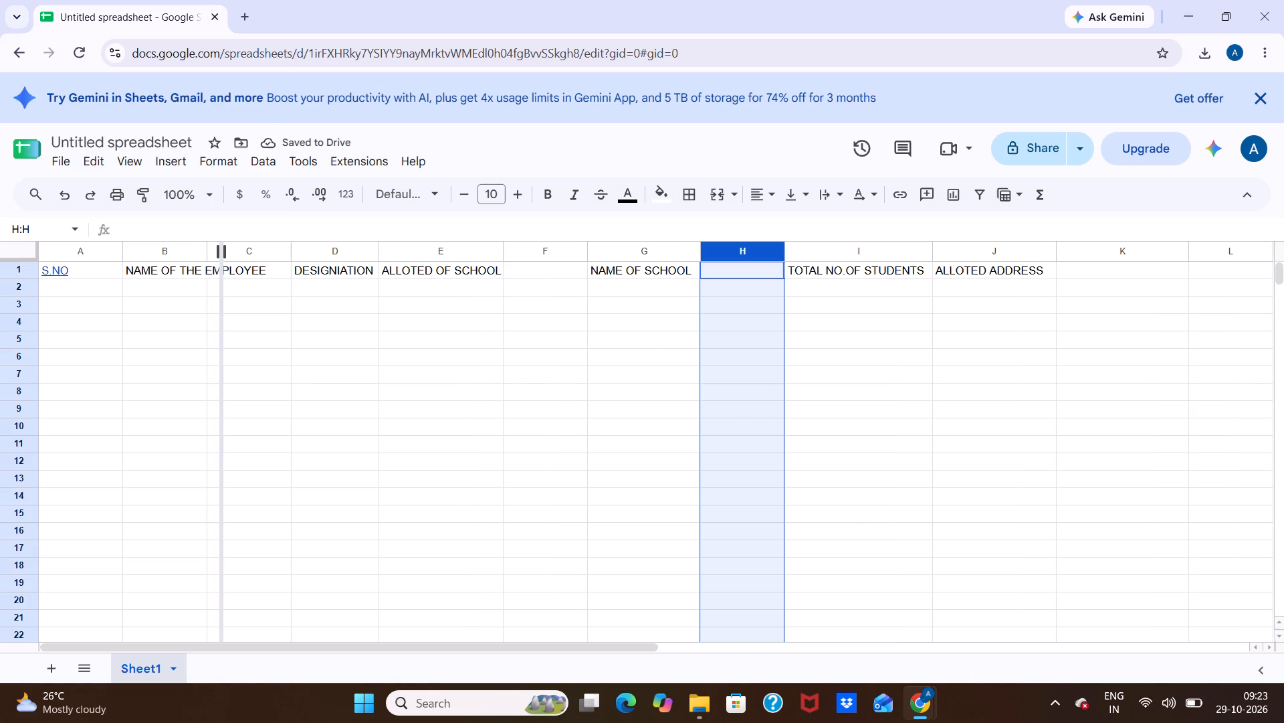
drag(224, 246, 276, 244)
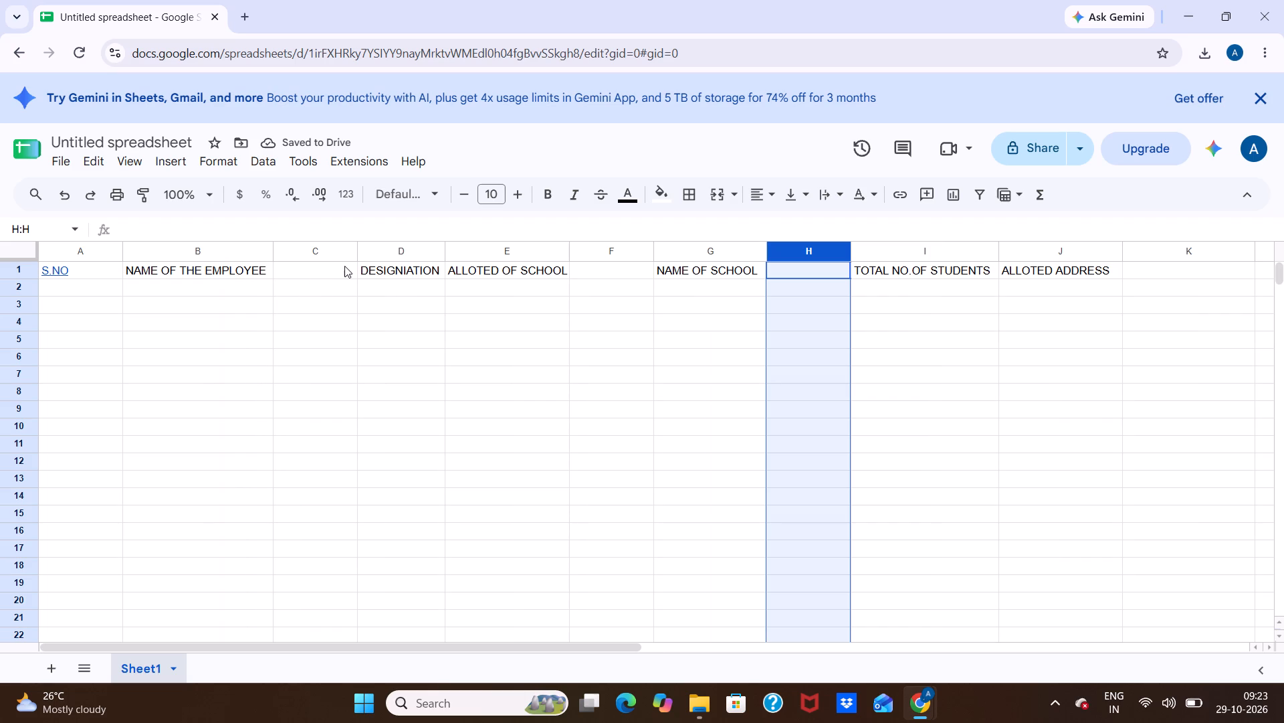
Move the heading DESIGNIATION from cell D1 to the empty cell C1.
click(382, 267)
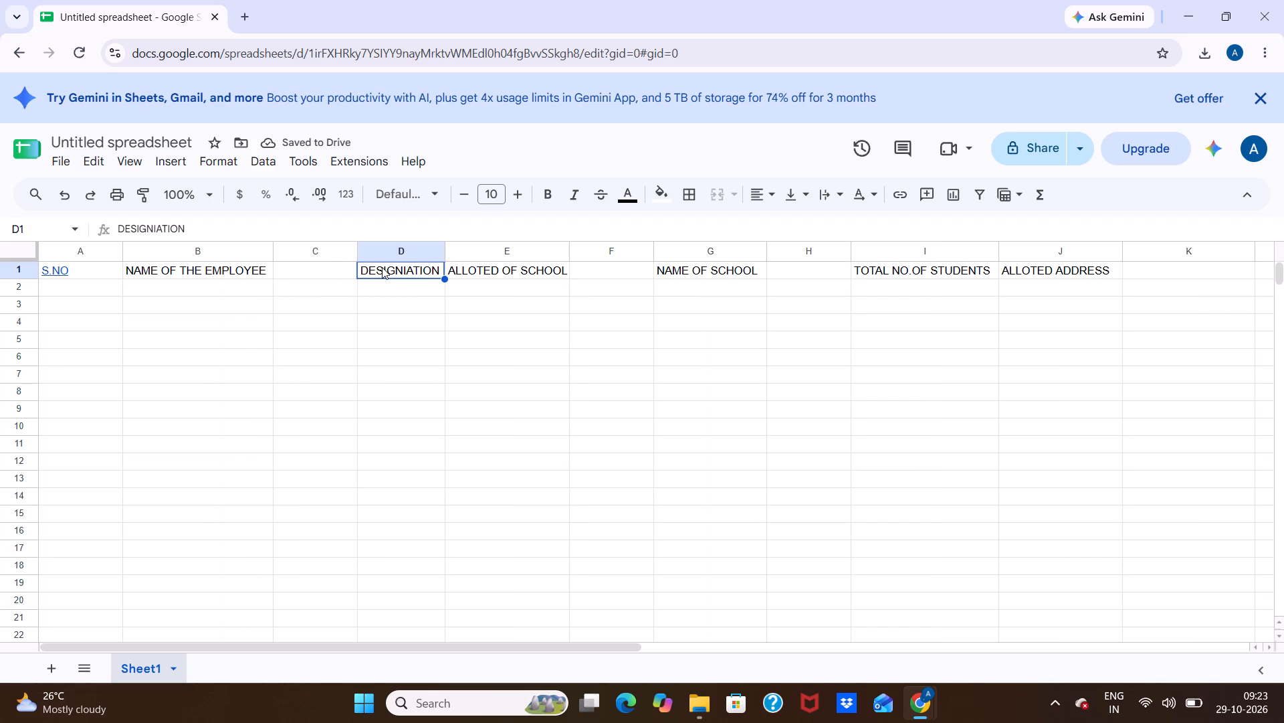
triple_click(382, 267)
key(ctrl+x)
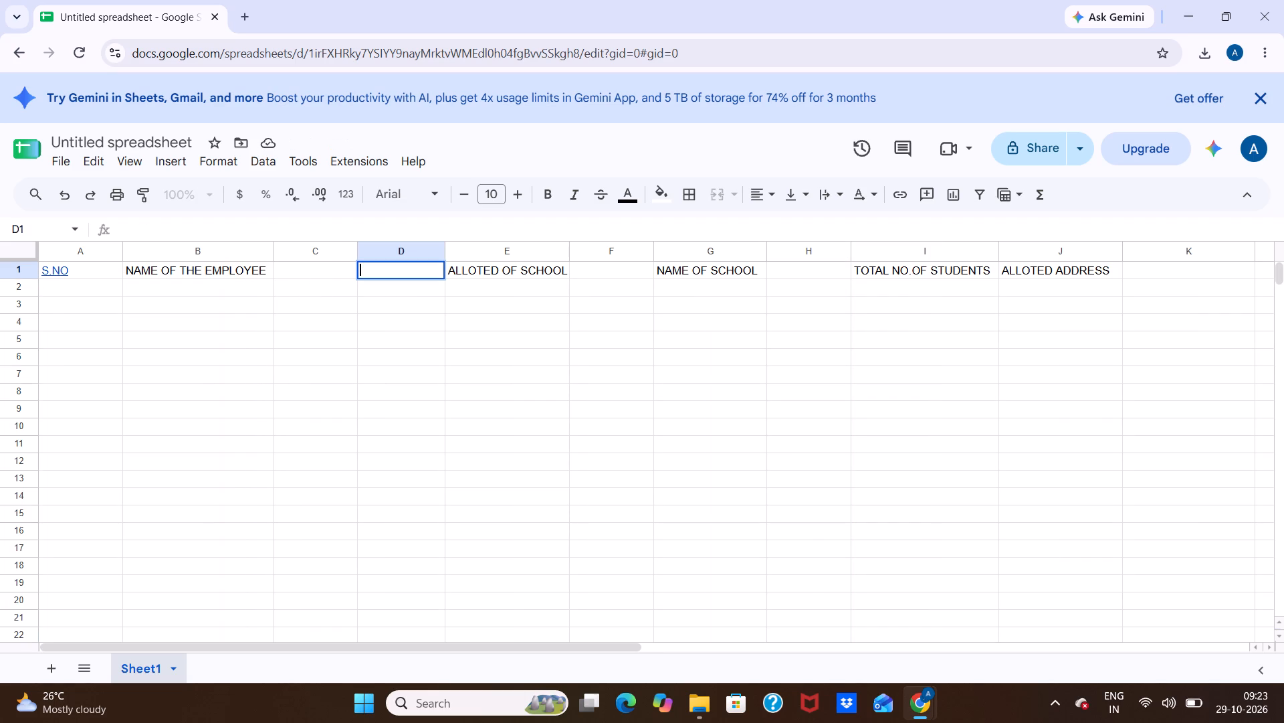
ctrl+click(318, 267)
key(ctrl+v)
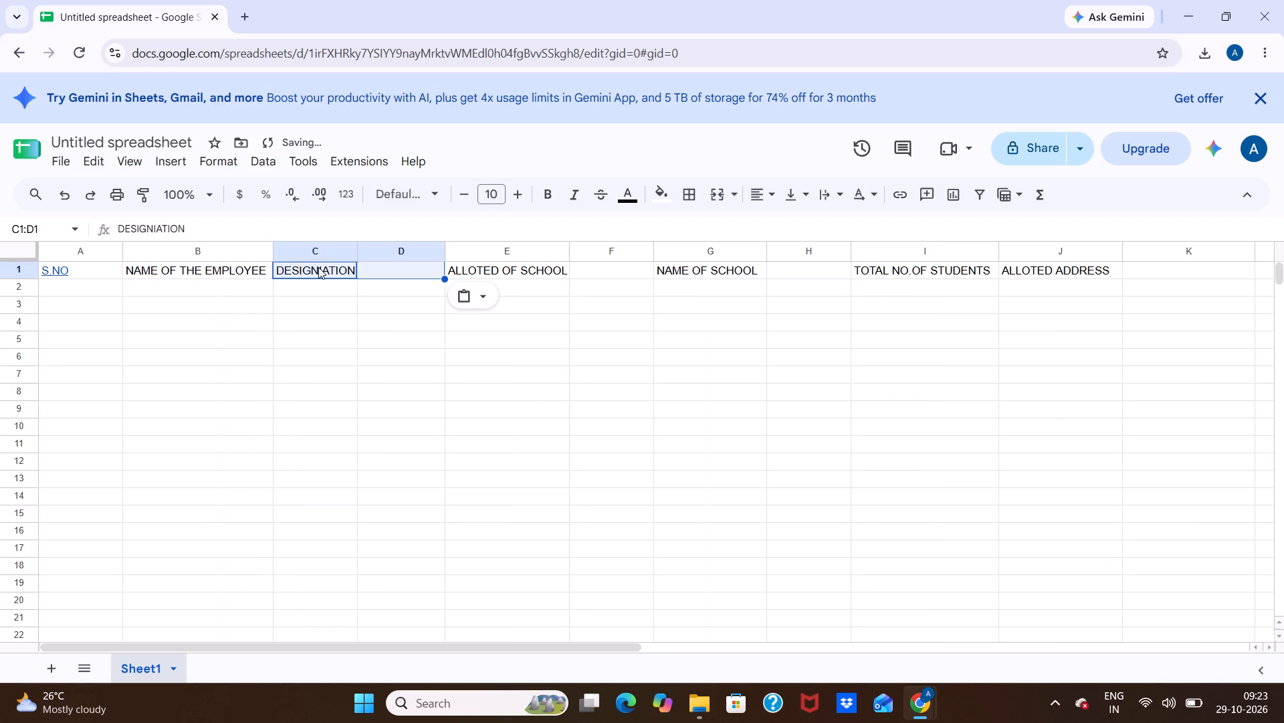
Cut the whole heading ALLOTED OF SCHOOL out of cell E1.
click(392, 266)
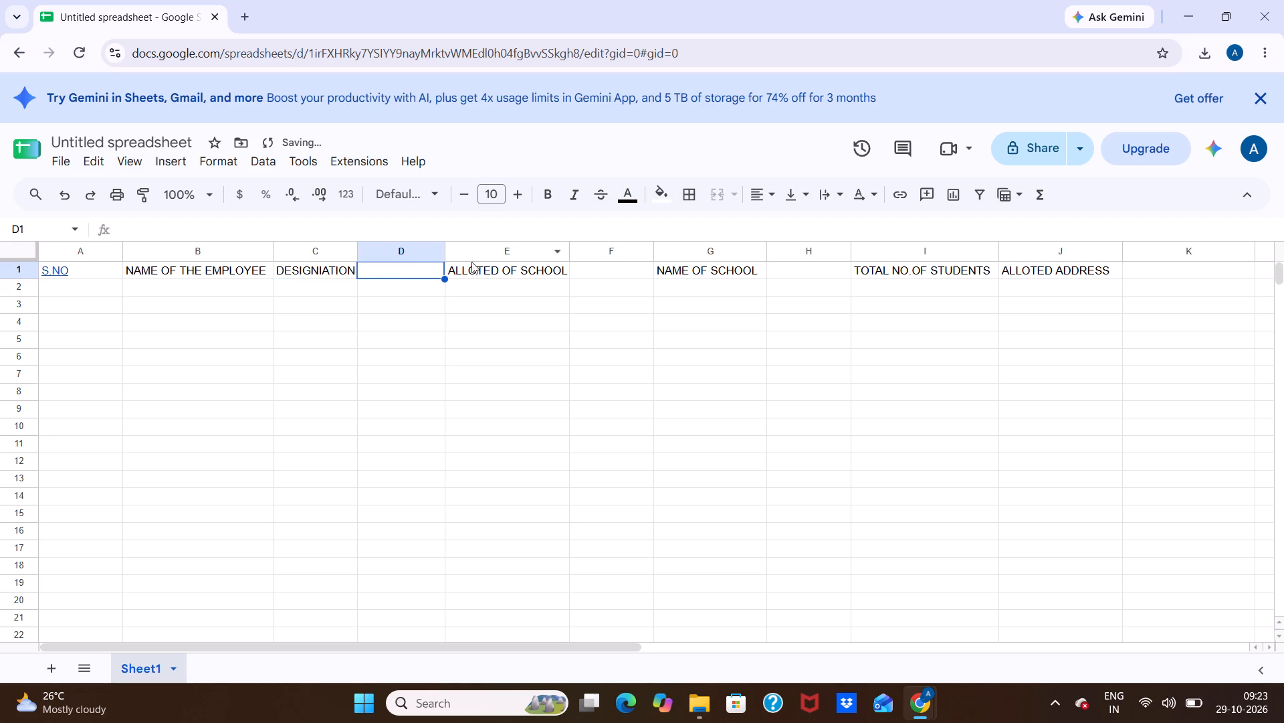
double_click(495, 265)
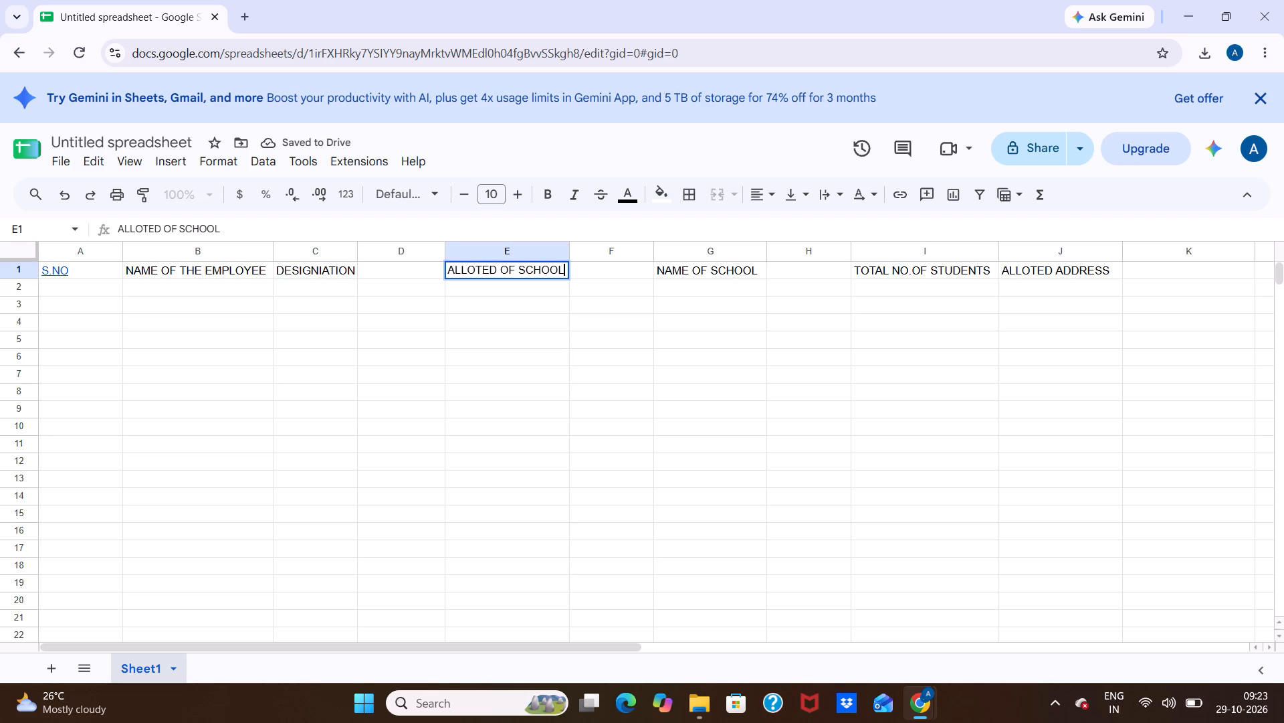
double_click(495, 265)
click(495, 265)
drag(495, 265, 484, 268)
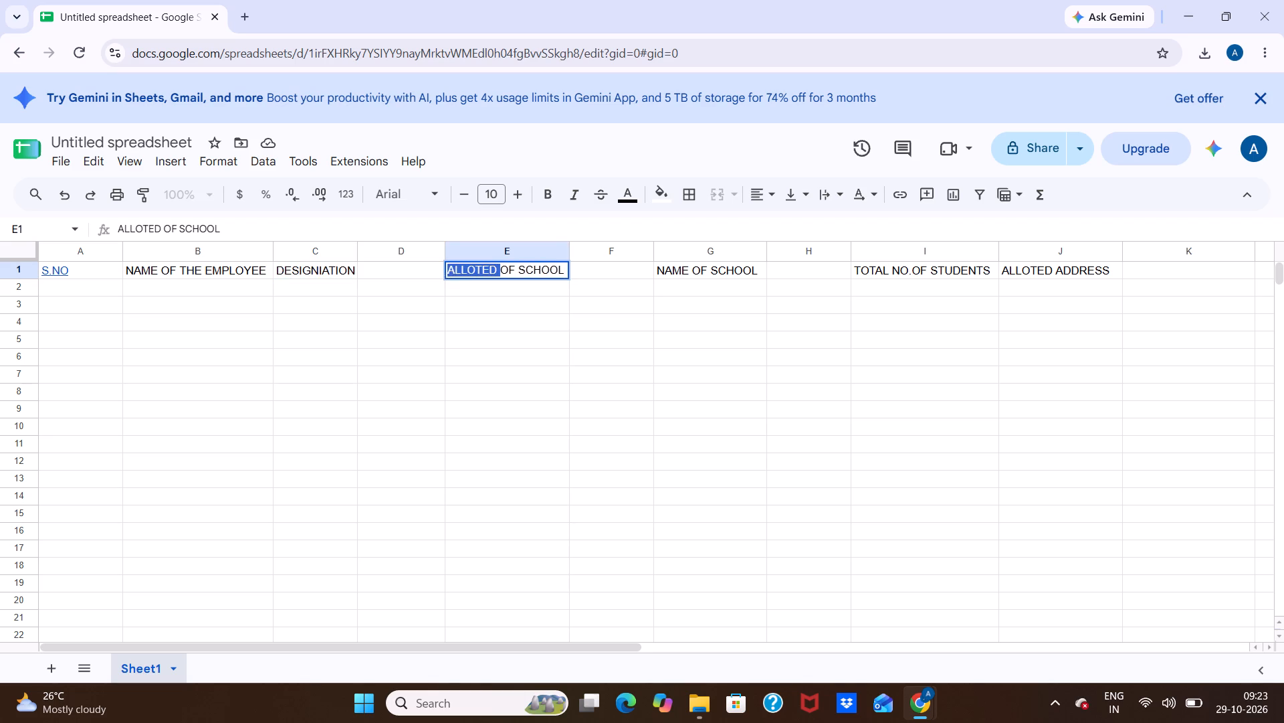
drag(484, 268, 534, 272)
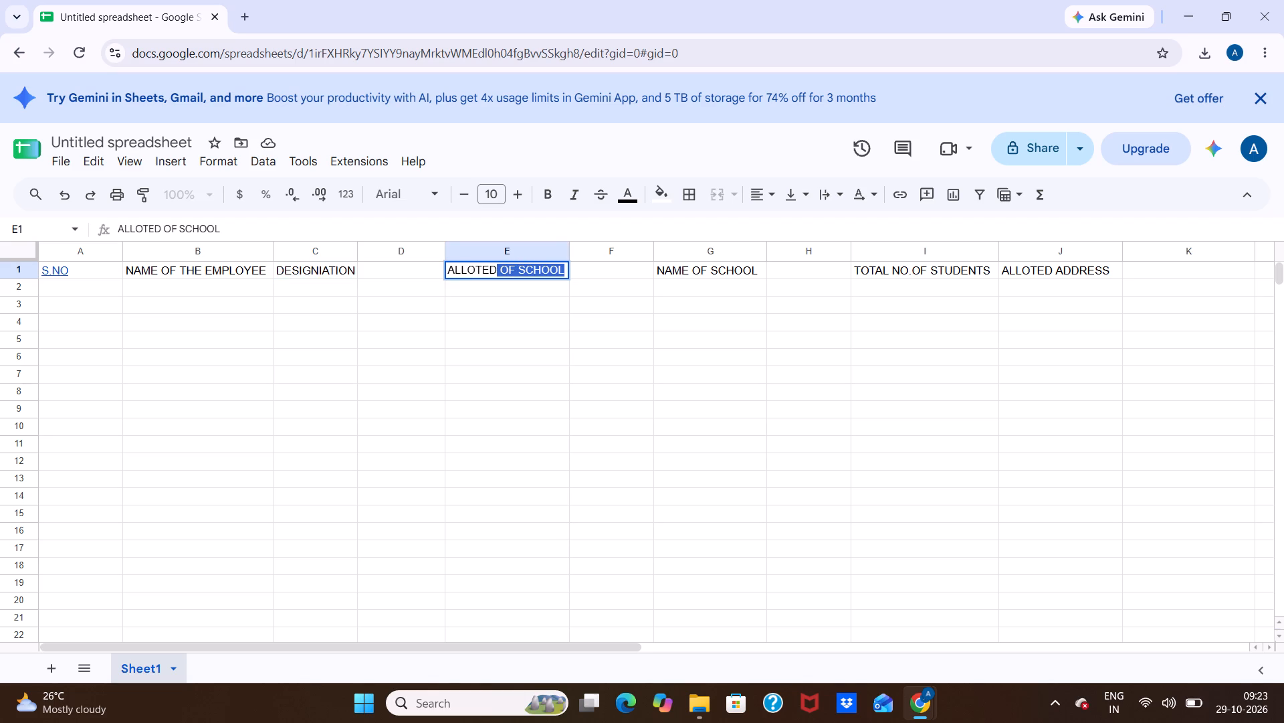
double_click(558, 266)
drag(501, 269, 463, 270)
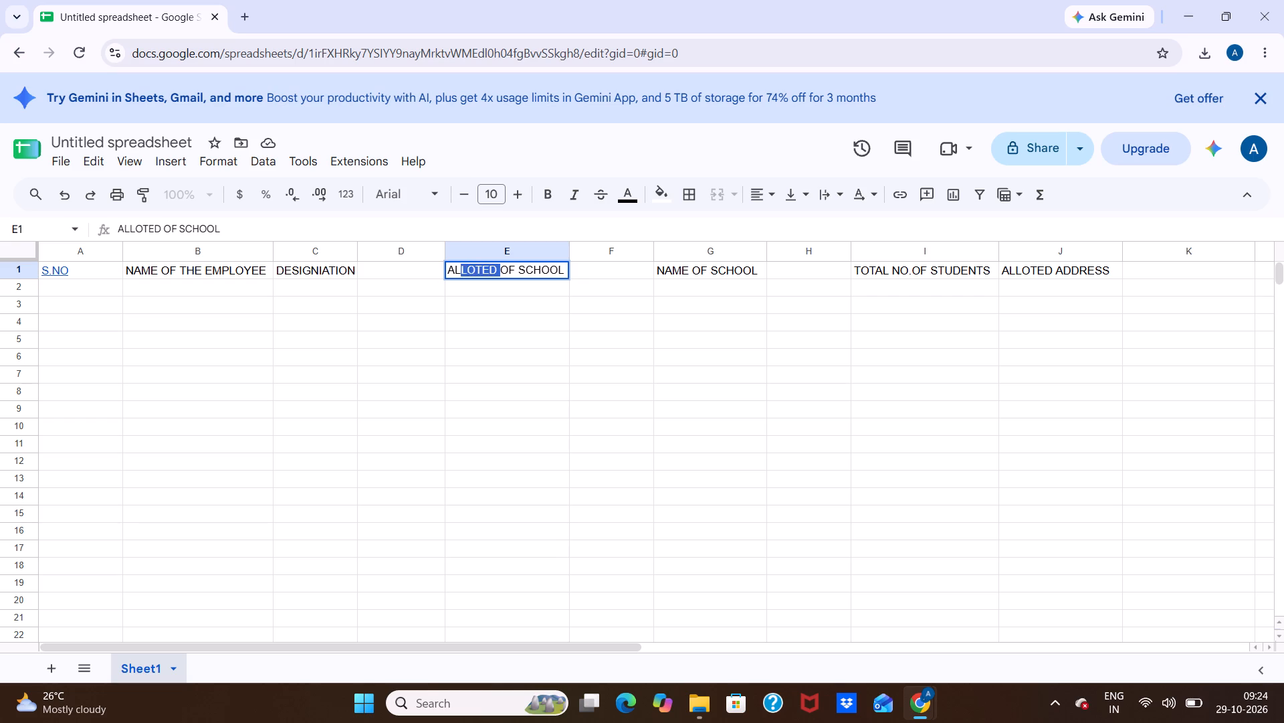
drag(463, 270, 566, 262)
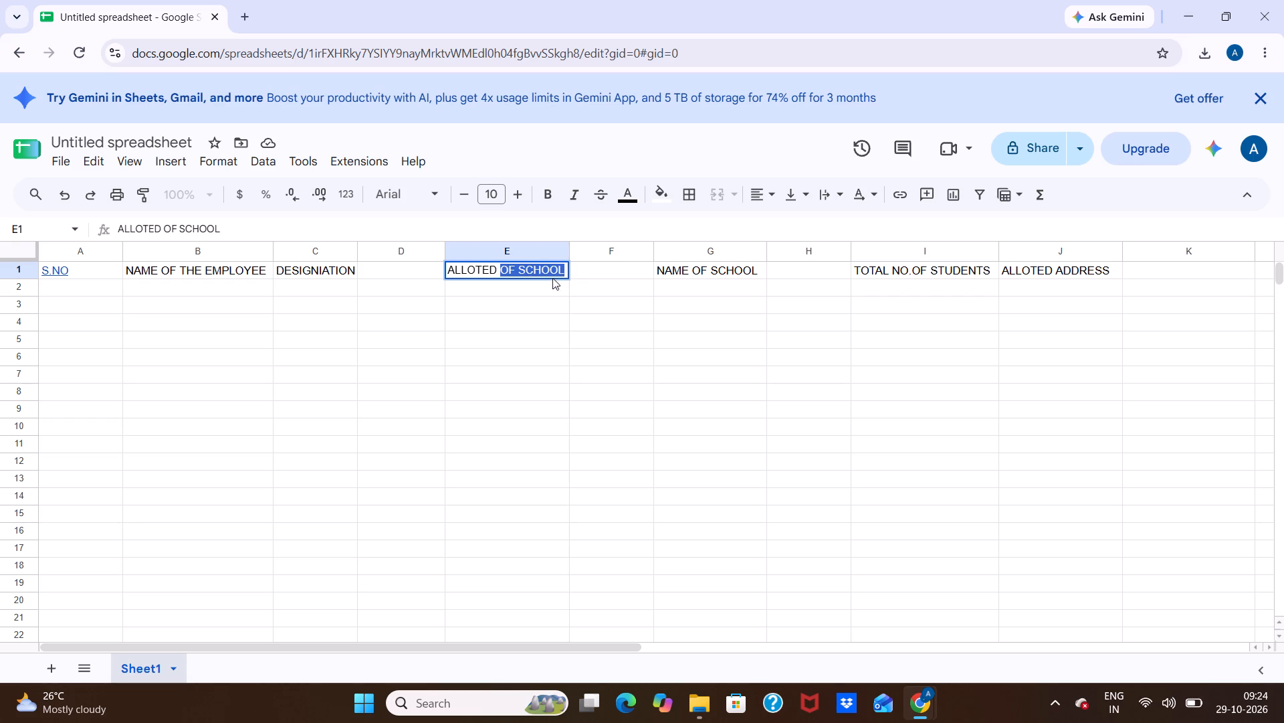
drag(540, 265, 526, 263)
click(559, 270)
drag(562, 269, 455, 276)
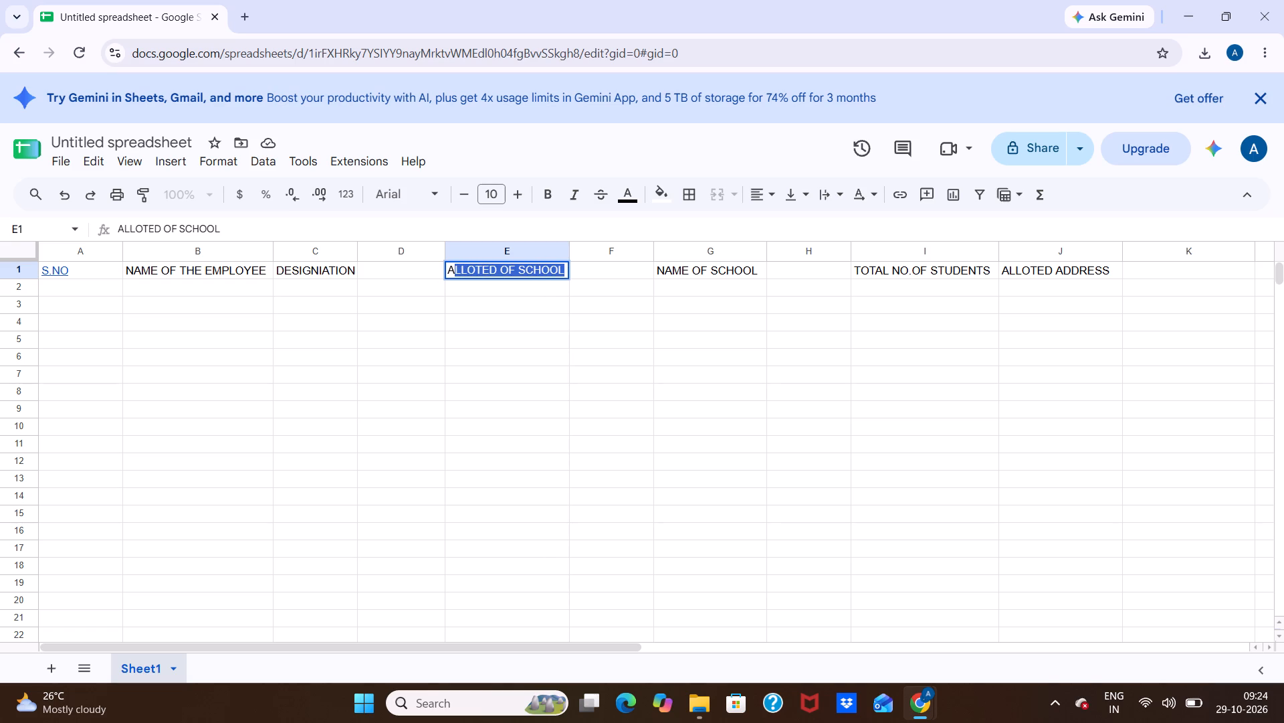
drag(455, 276, 439, 273)
key(ctrl+x)
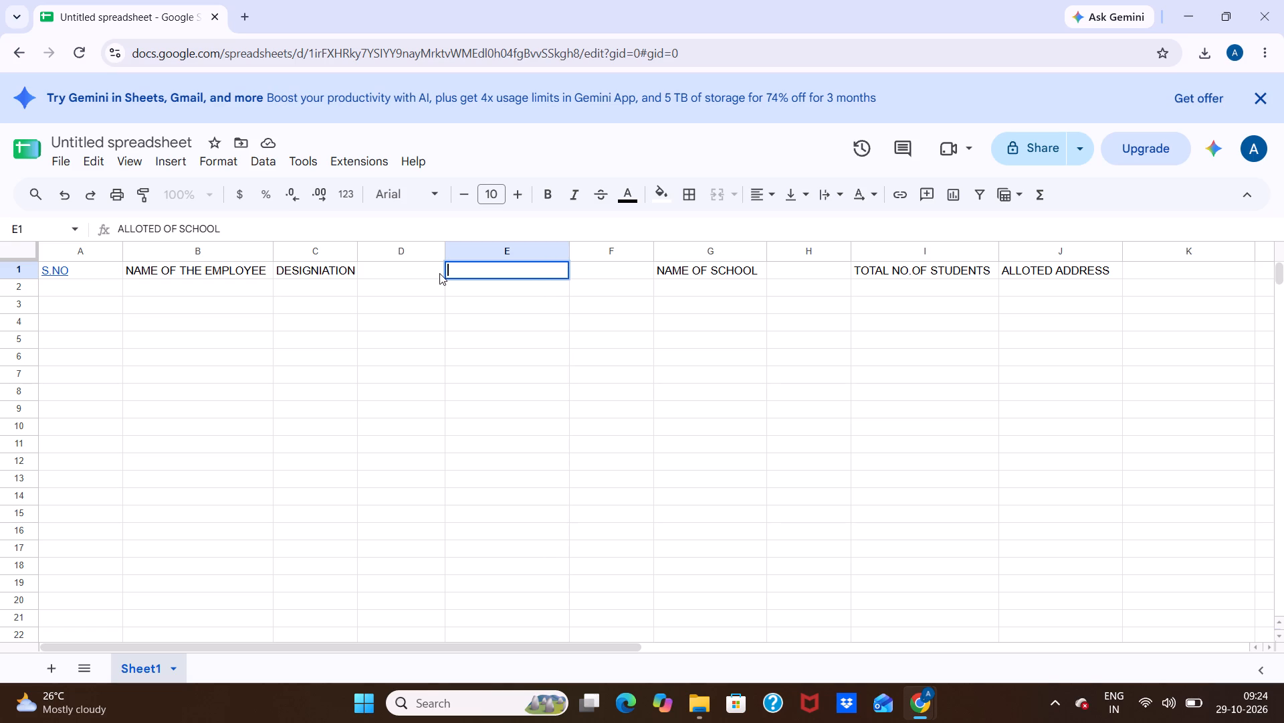
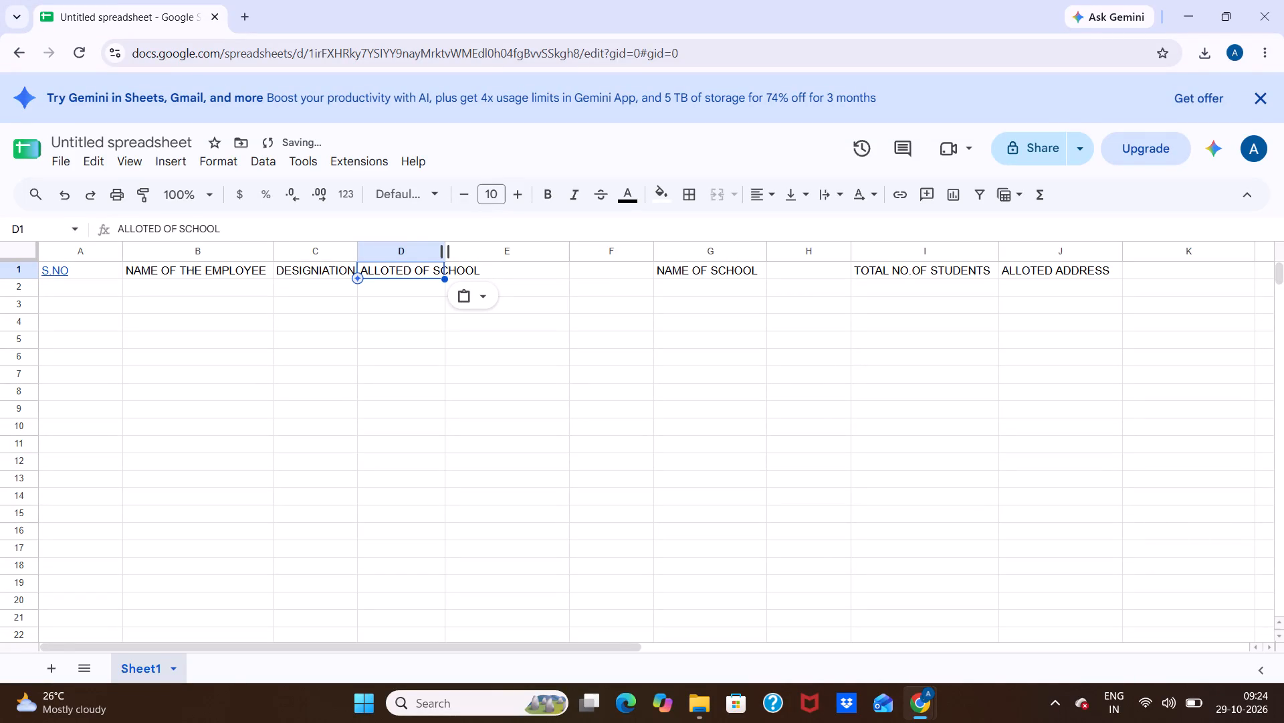
Widen column D until the heading ALLOTED OF SCHOOL fits within a single column.
drag(443, 253, 486, 256)
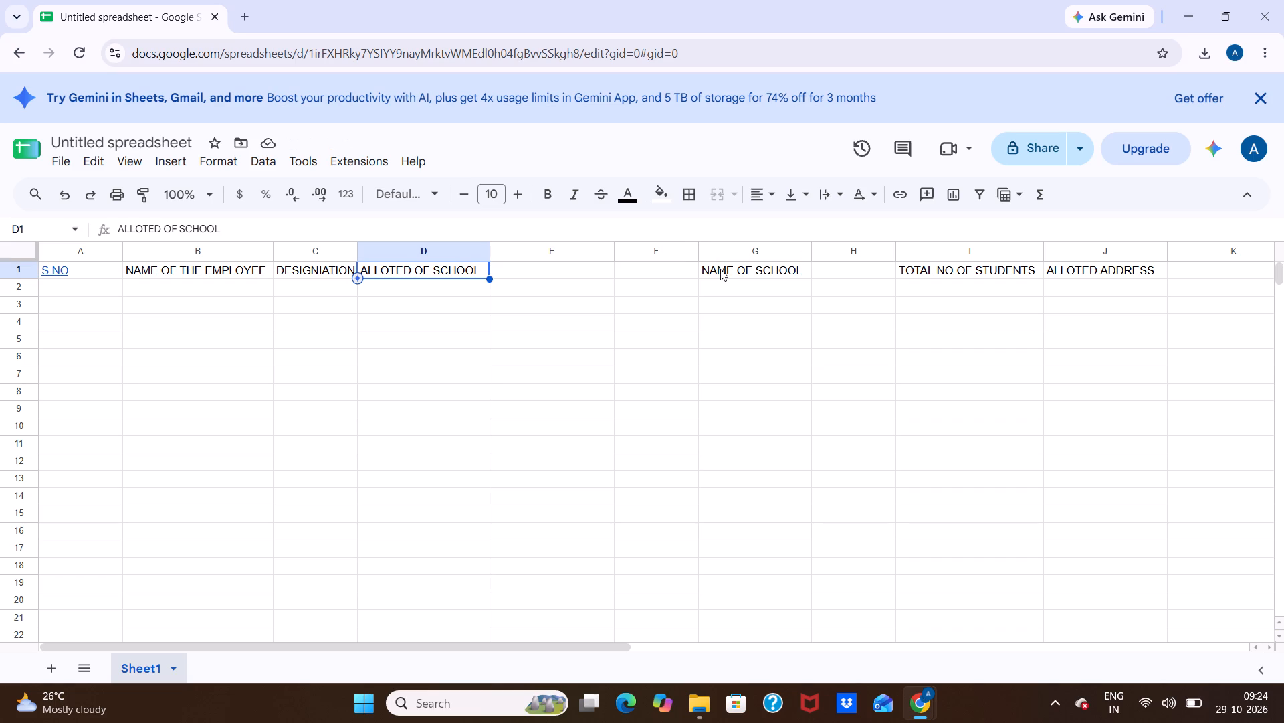
Move the heading NAME OF SCHOOL from cell G1 to the empty cell E1.
drag(720, 269, 705, 266)
click(705, 266)
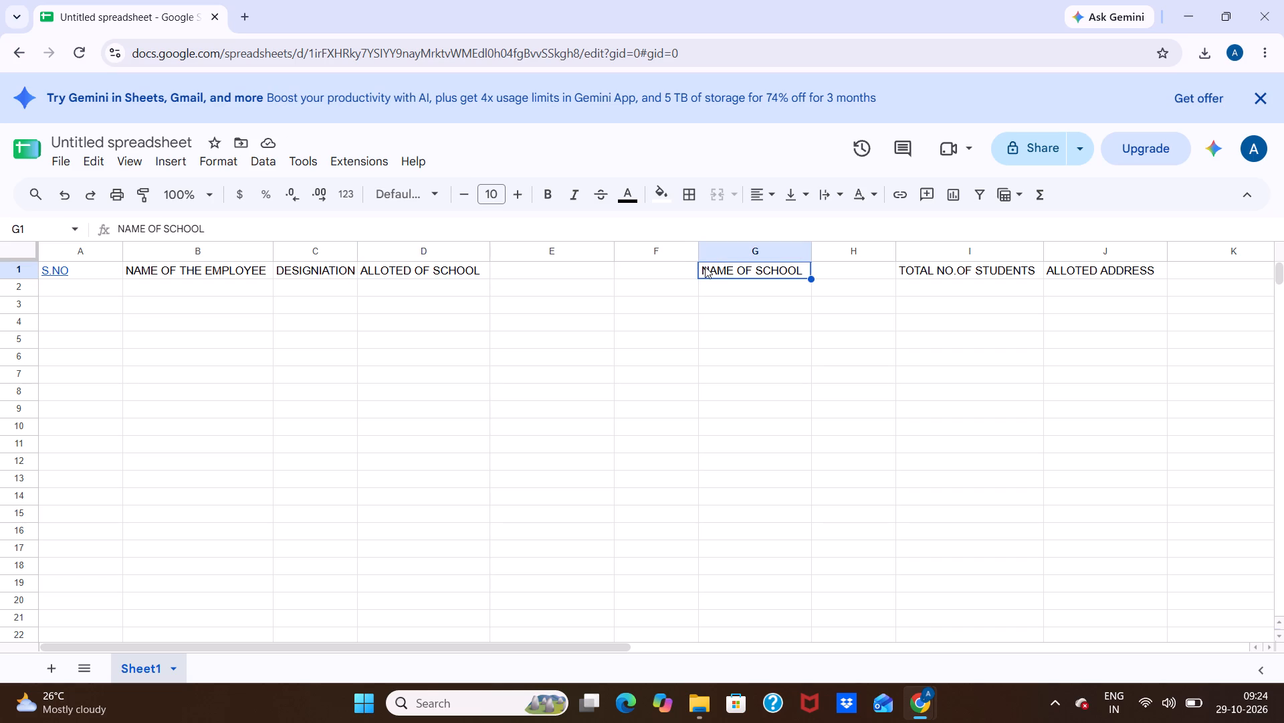
drag(701, 264, 710, 266)
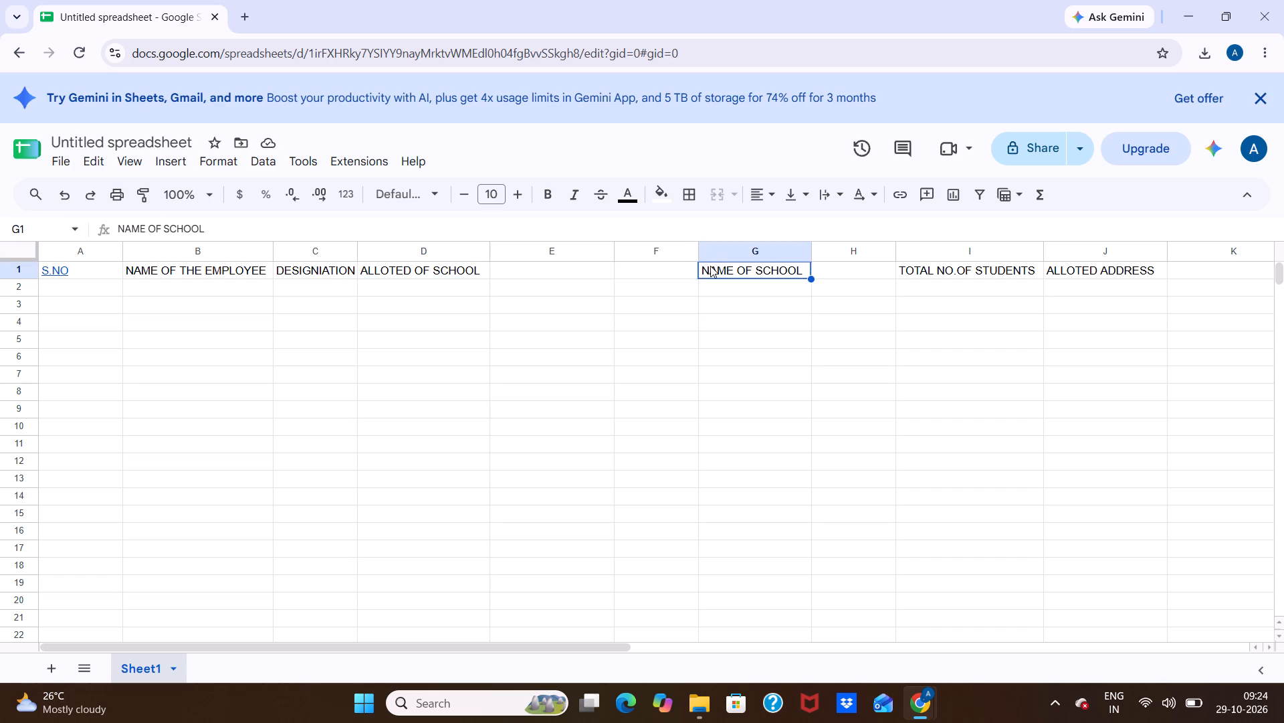
triple_click(710, 266)
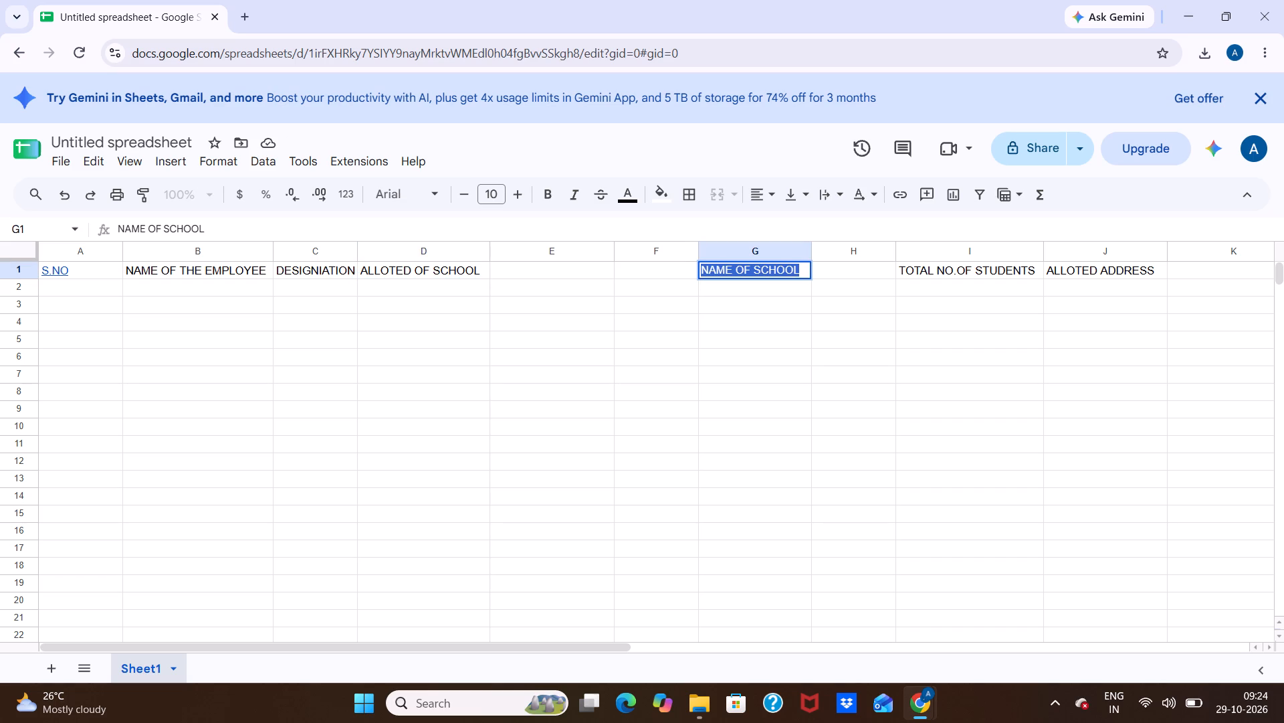
key(ctrl+x)
click(585, 263)
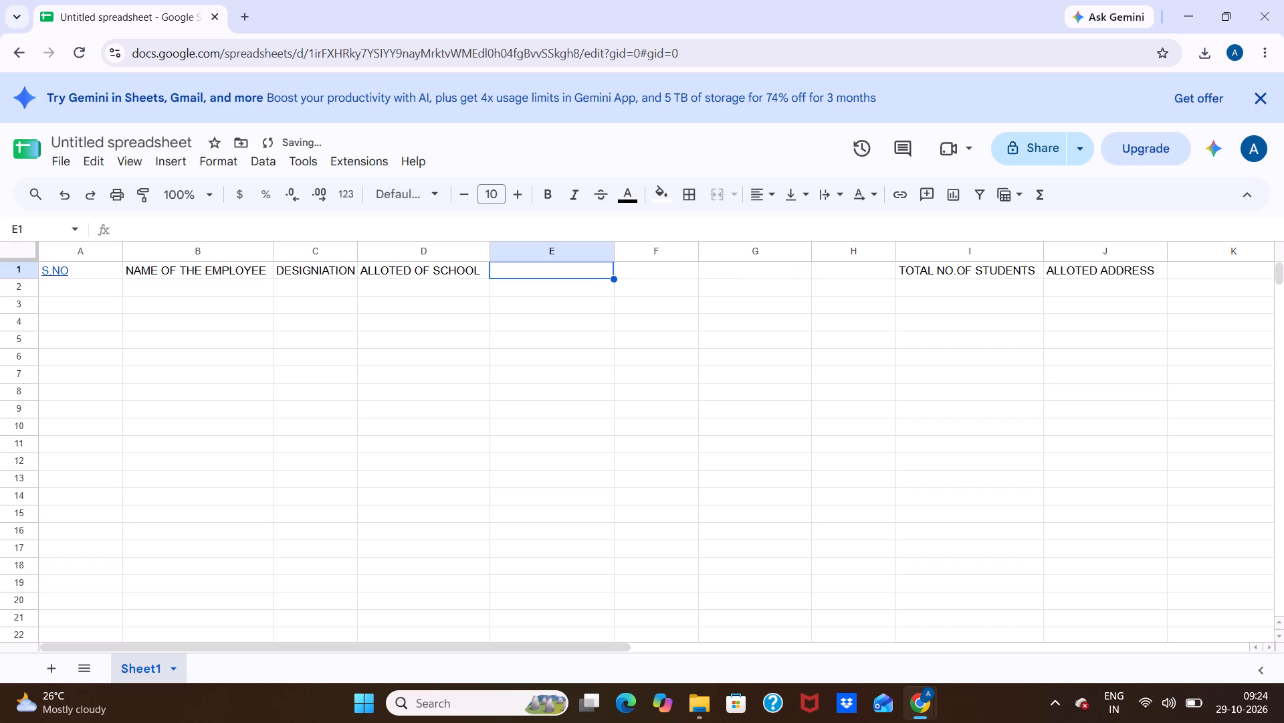
key(ctrl+v)
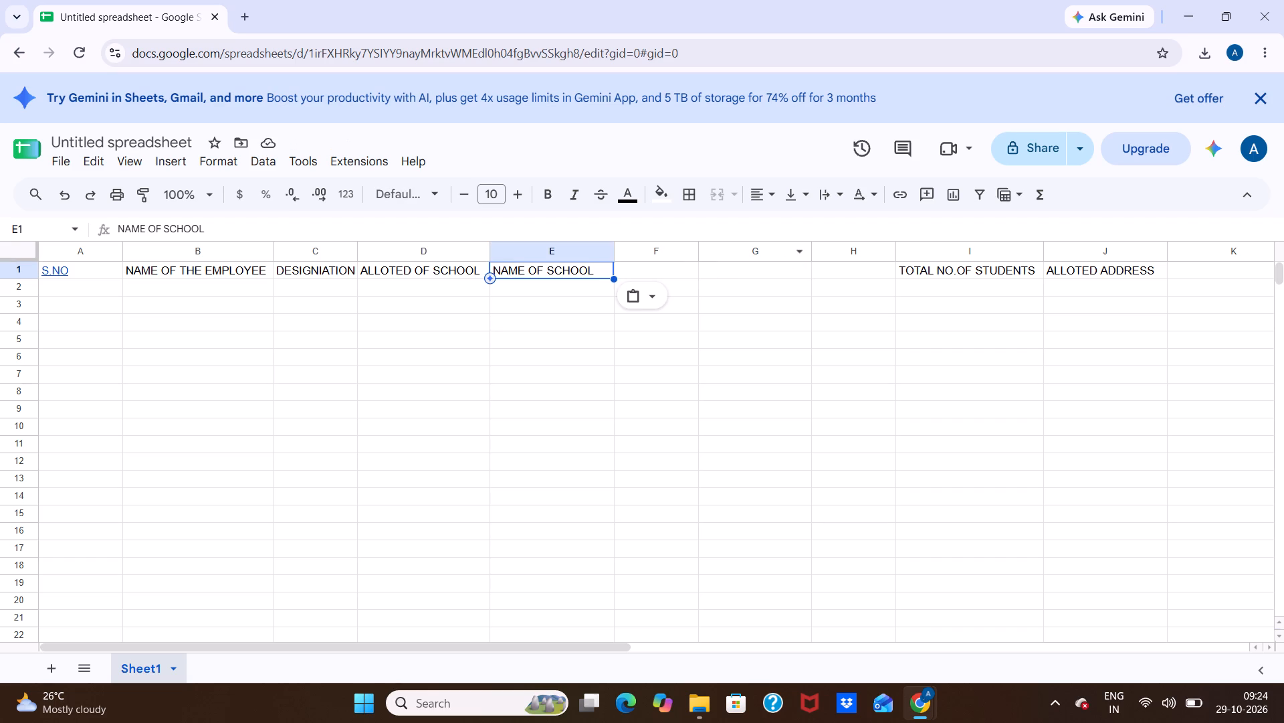
Move the heading TOTAL NO.OF STUDENTS from cell I1 to F1 and shift it on to G1.
double_click(921, 269)
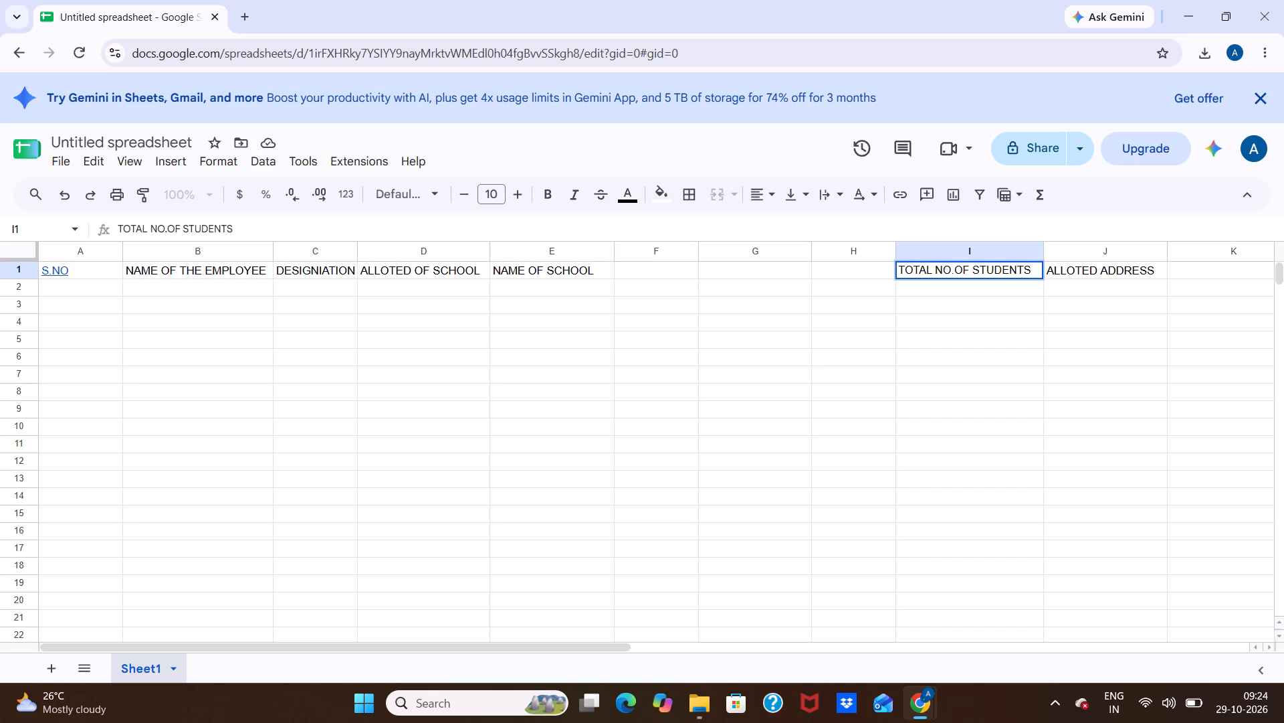
key(ctrl+x)
drag(1037, 264, 1012, 266)
drag(1012, 266, 901, 263)
key(ctrl+x)
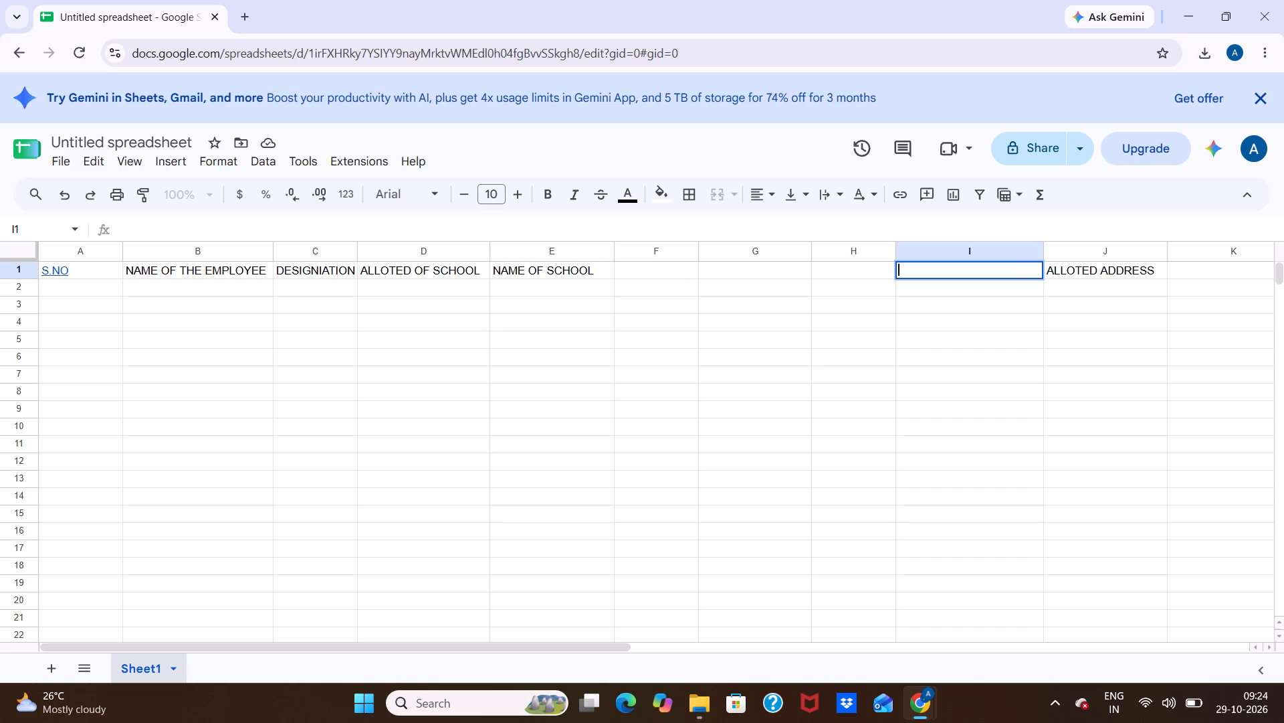
click(682, 271)
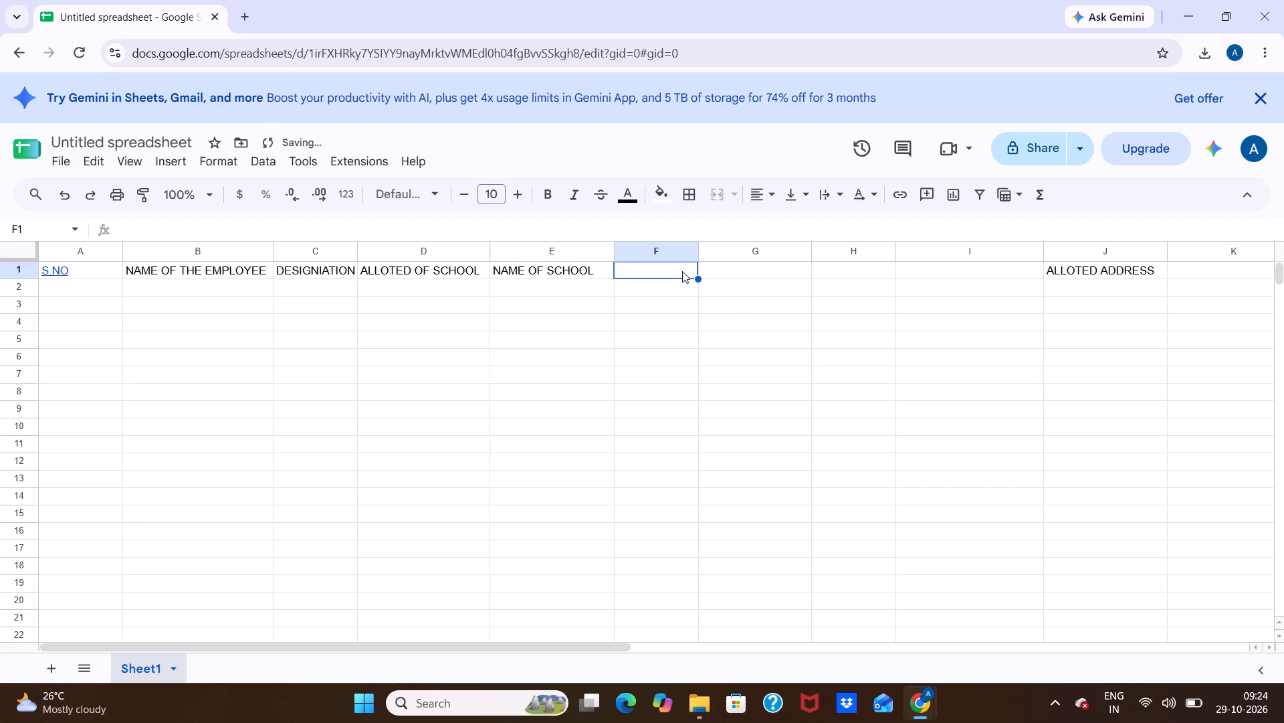
key(ctrl+v)
drag(698, 273, 701, 250)
Narrow the empty column F to a sliver and widen column G until TOTAL NO.OF STUDENTS fits.
drag(701, 250, 620, 260)
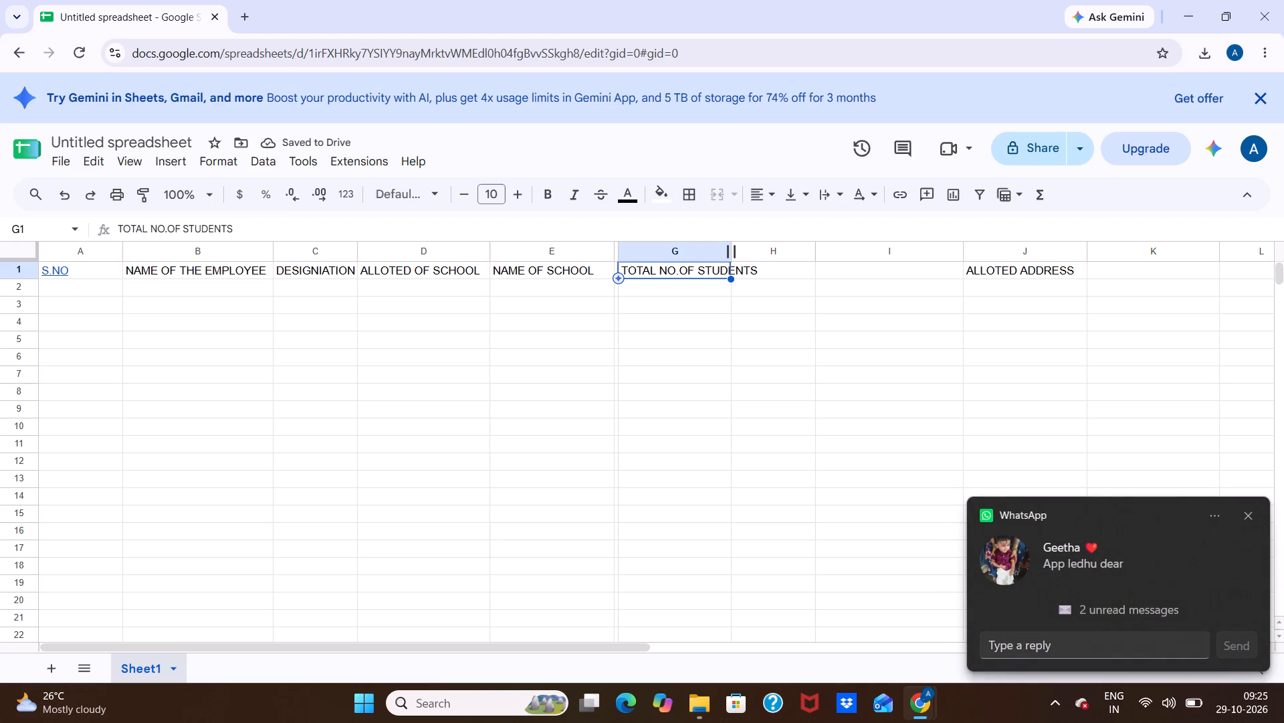
drag(730, 256, 758, 255)
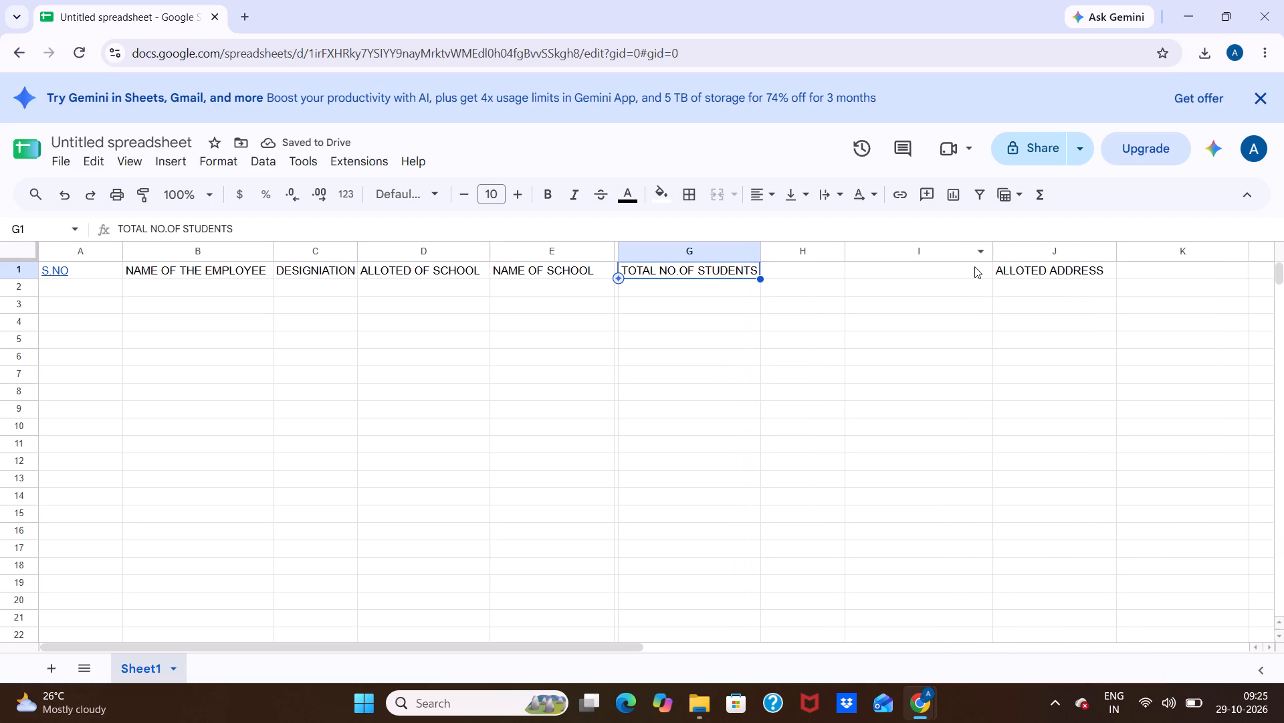
Move the heading ALLOTED ADDRESS from cell J1 to the empty cell H1.
click(1011, 268)
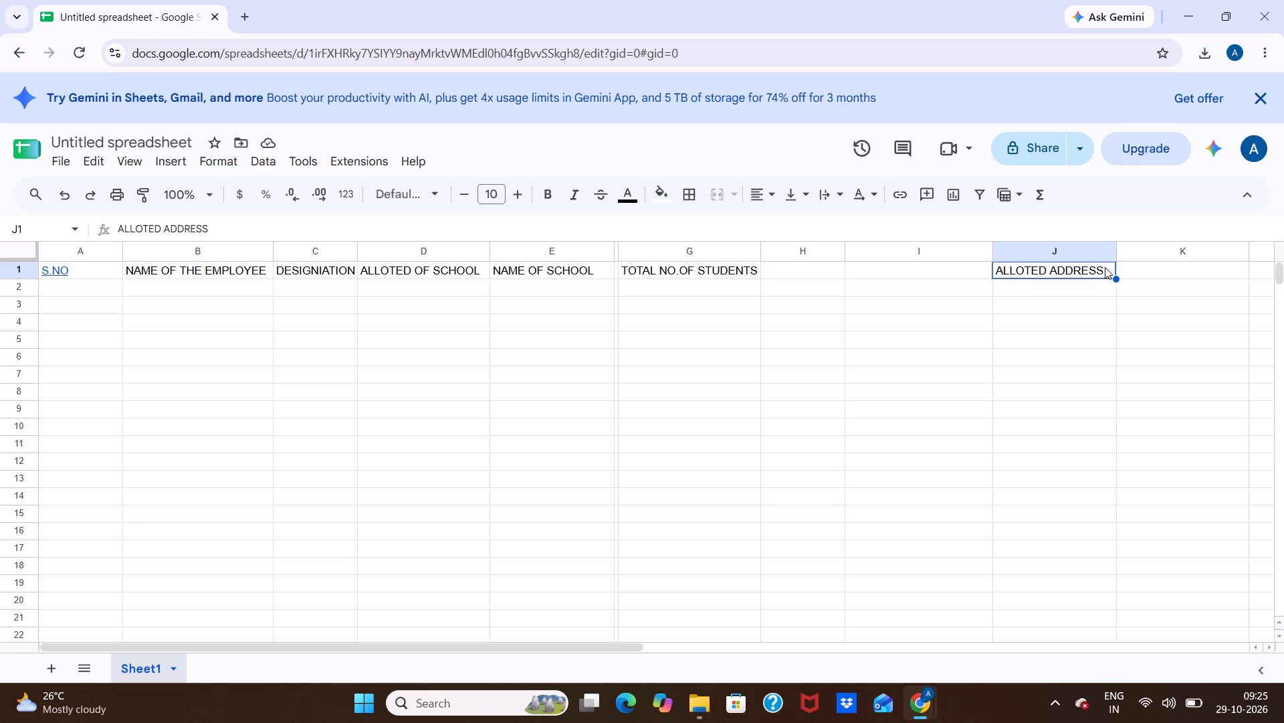
click(1105, 267)
click(1105, 267)
double_click(1105, 264)
key(ctrl+x)
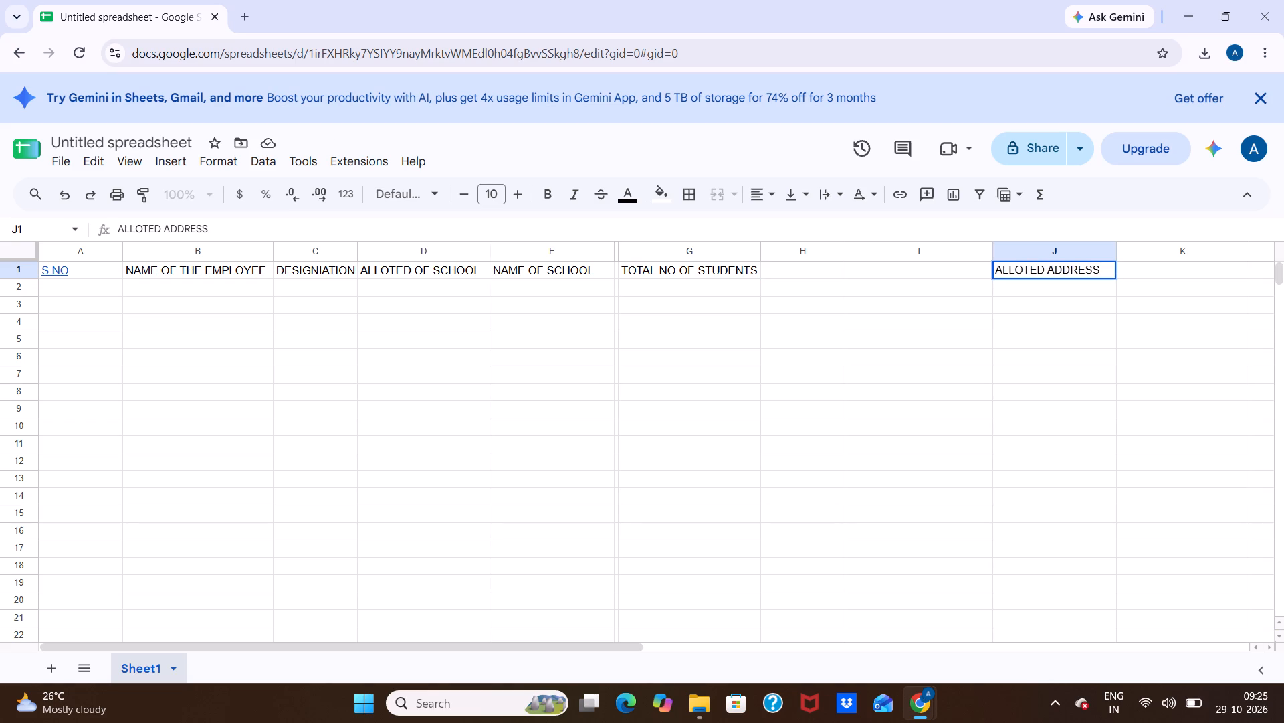
drag(1102, 268, 1021, 277)
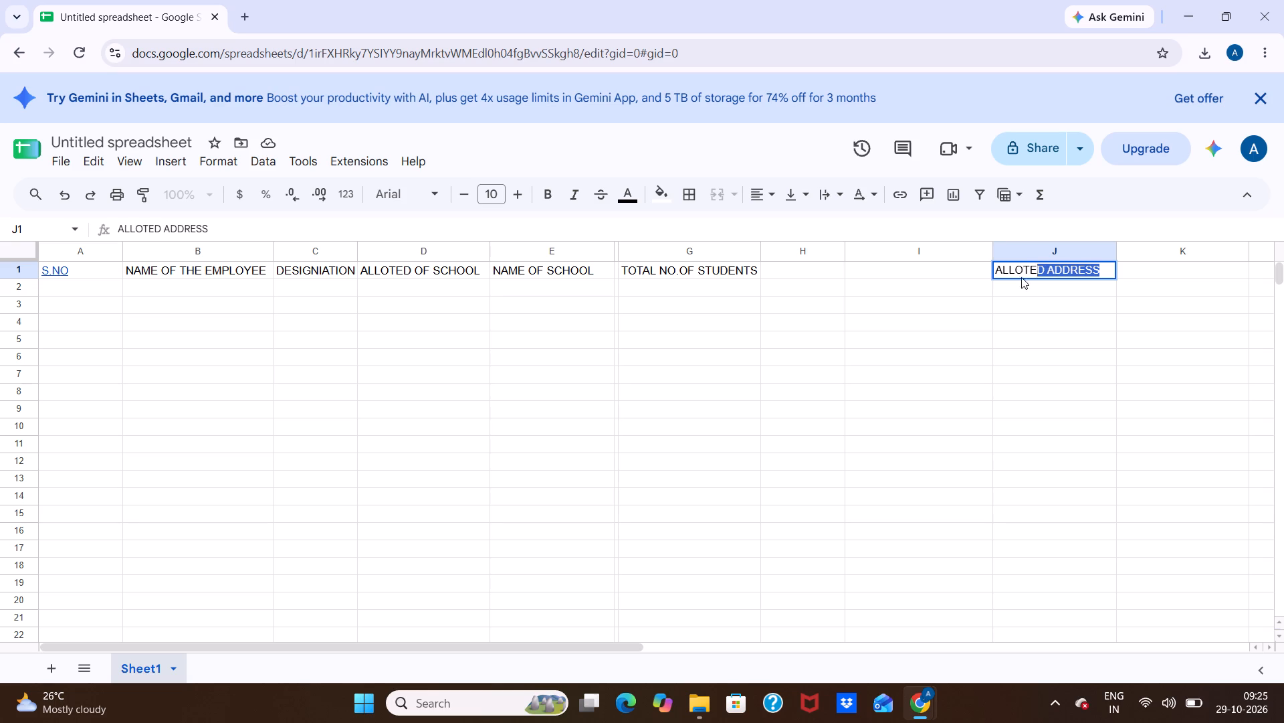
drag(1021, 277, 994, 274)
key(ctrl+x)
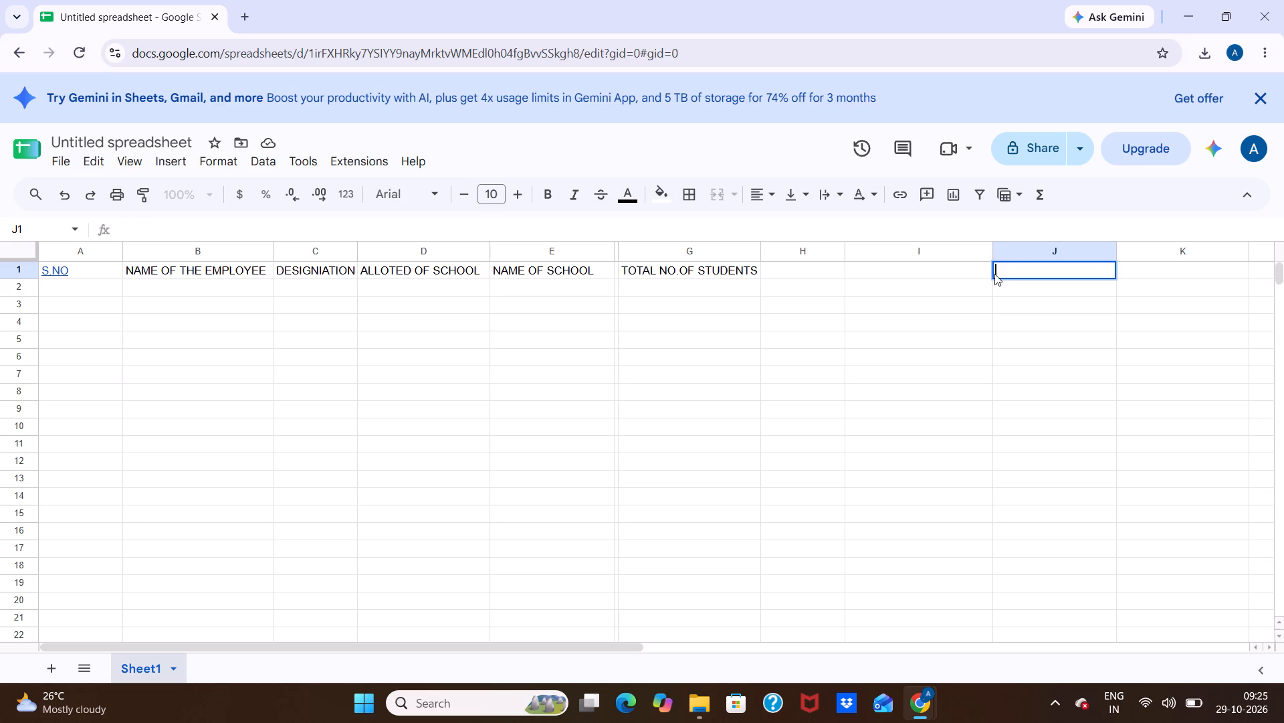
click(817, 272)
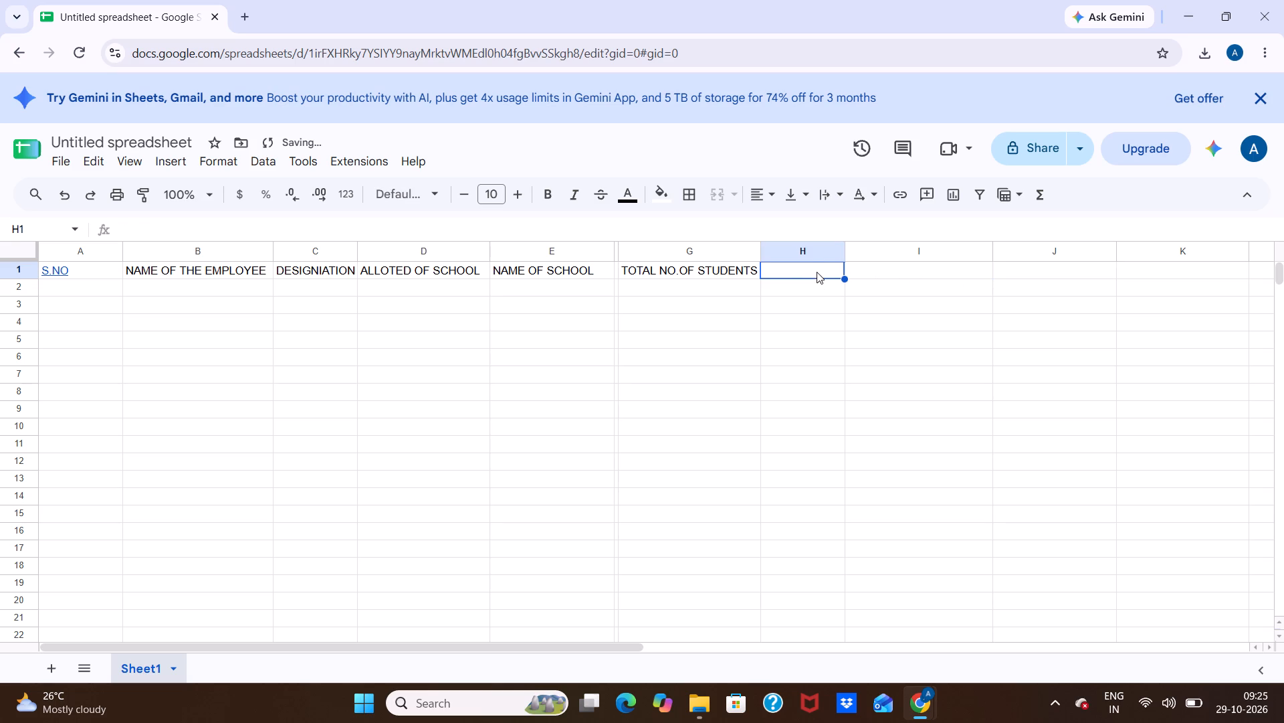
key(ctrl+v)
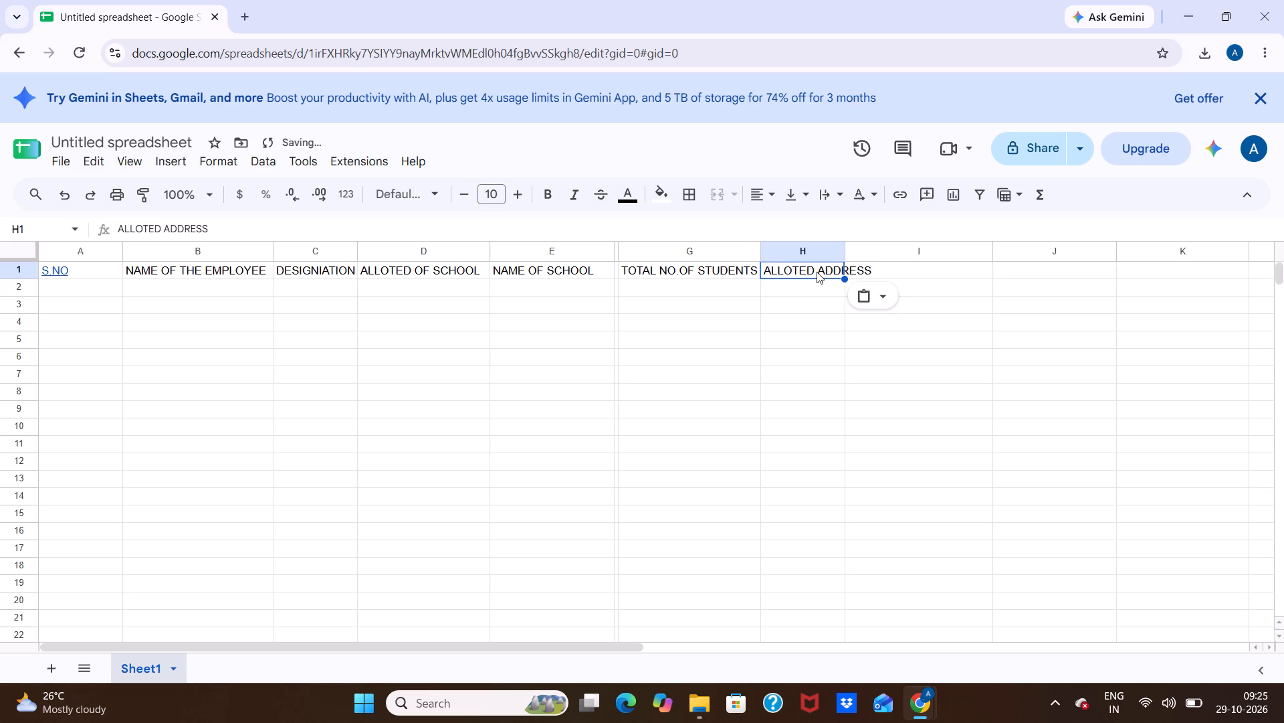
Widen column H until the heading ALLOTED ADDRESS fits within a single column.
drag(843, 270, 837, 275)
drag(837, 275, 820, 272)
click(820, 272)
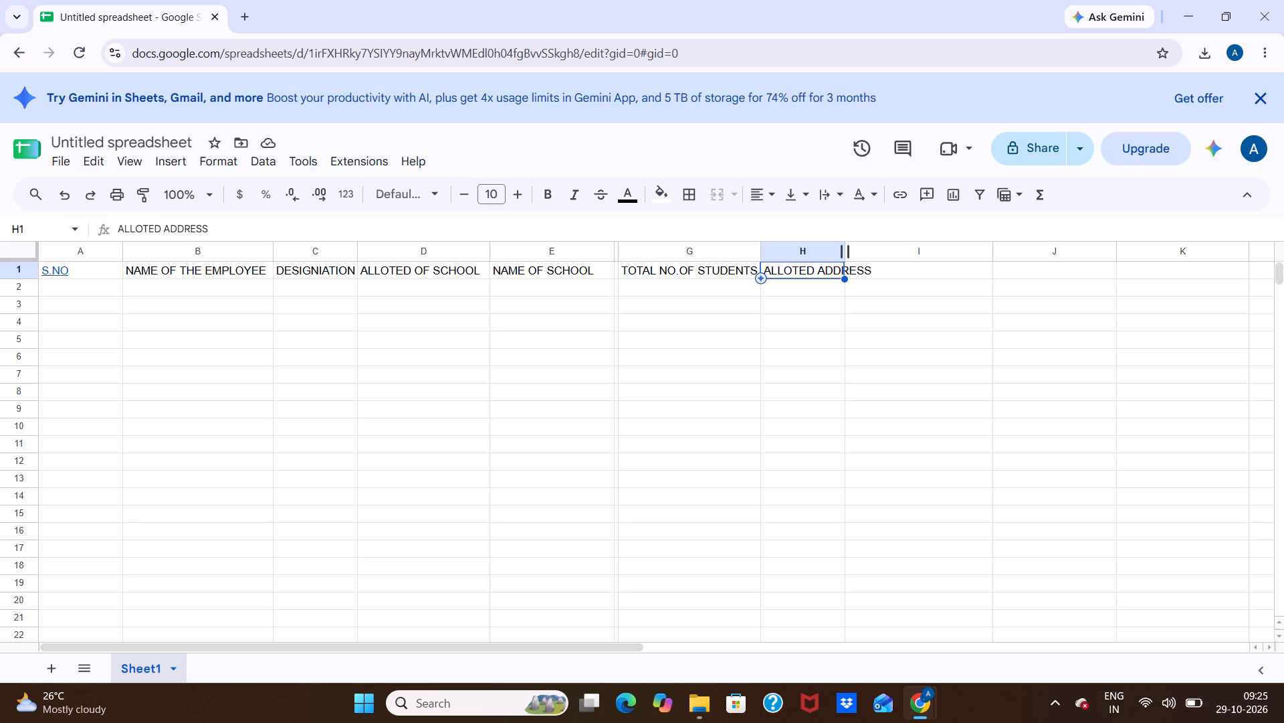
drag(842, 254, 874, 253)
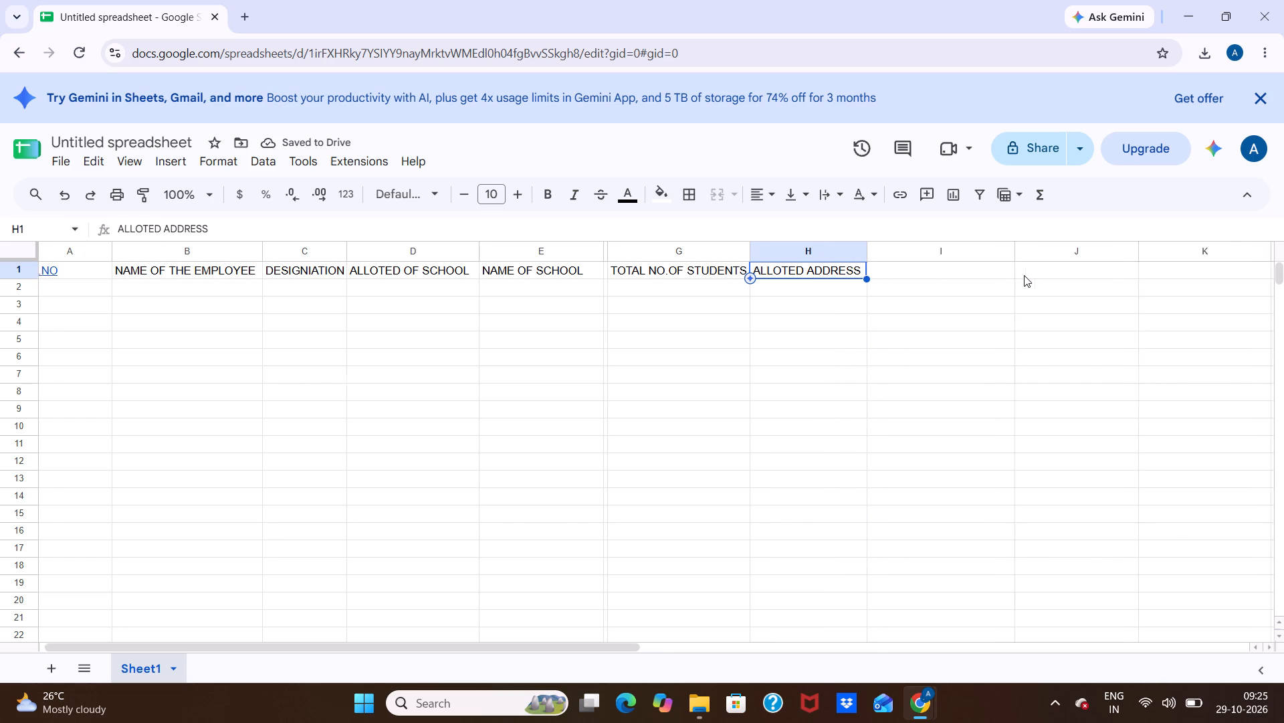
Enter the heading DOOR VISITED in cell I1, directly after ALLOTED ADDRESS.
click(851, 266)
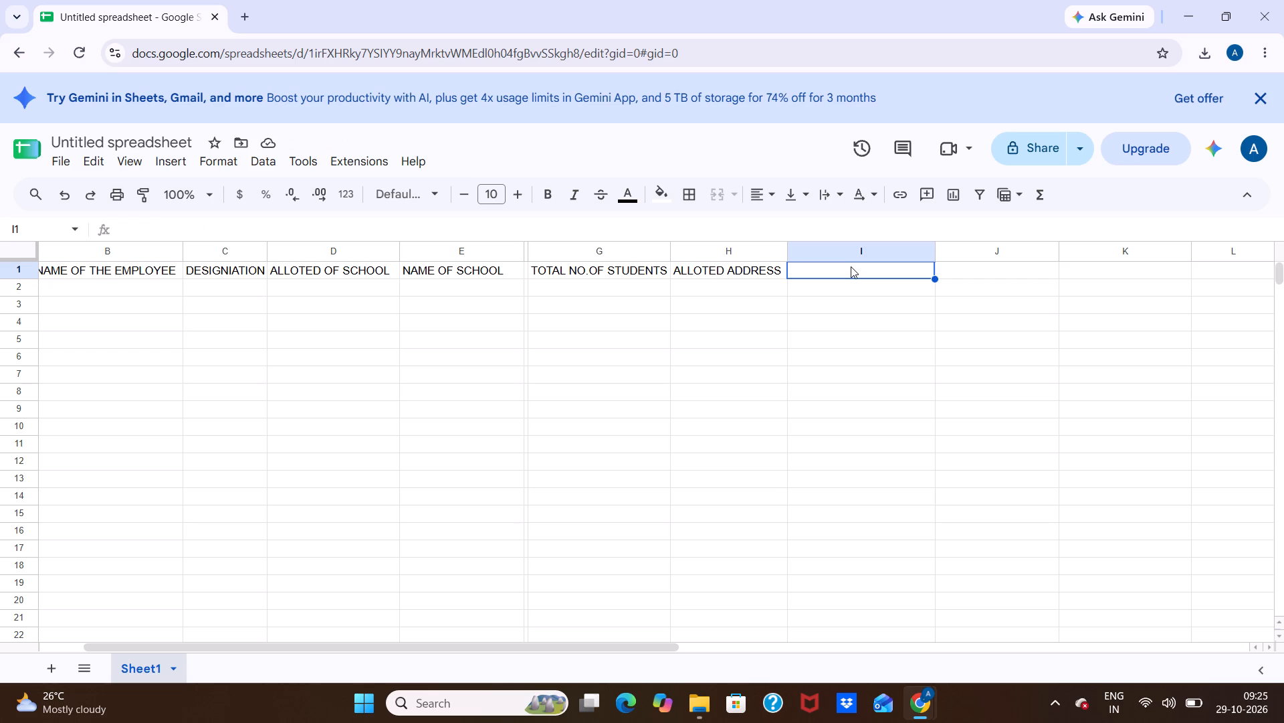
text(DOOR)
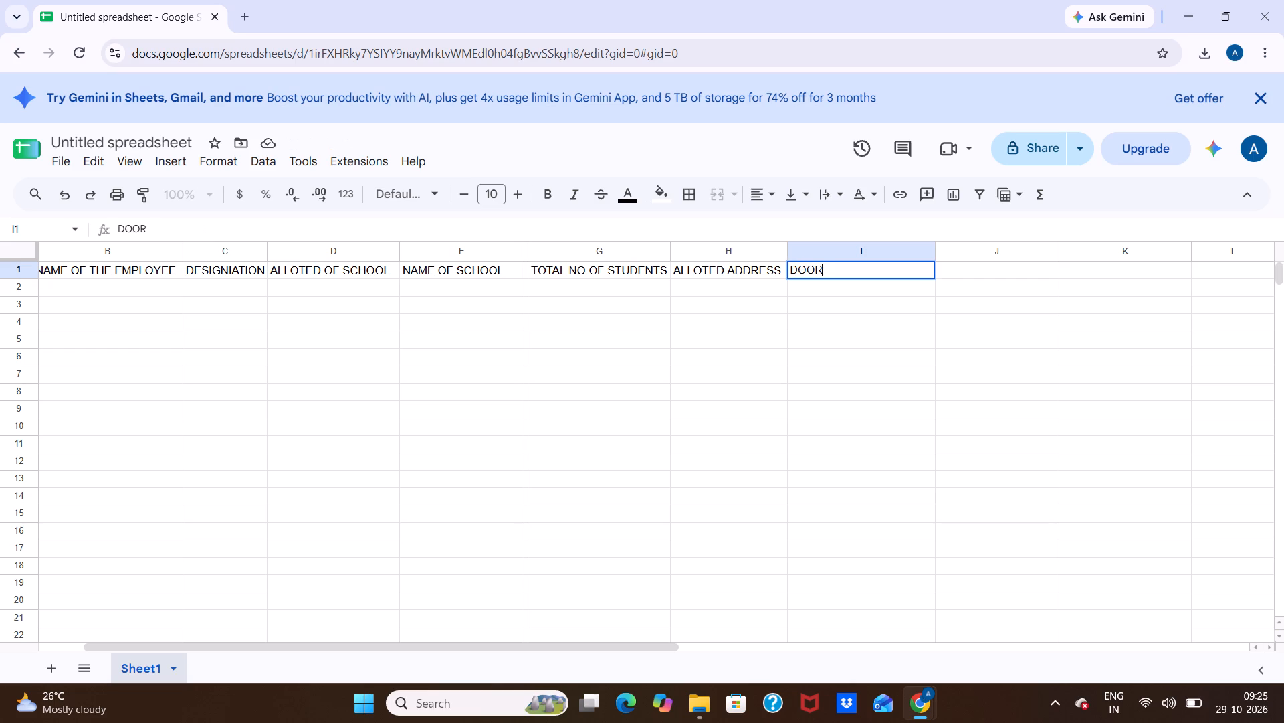
key(space)
text(VISITE)
key(d)
Enter the heading DOOR NOT VISITED in cell J1, with a space between each word.
click(988, 266)
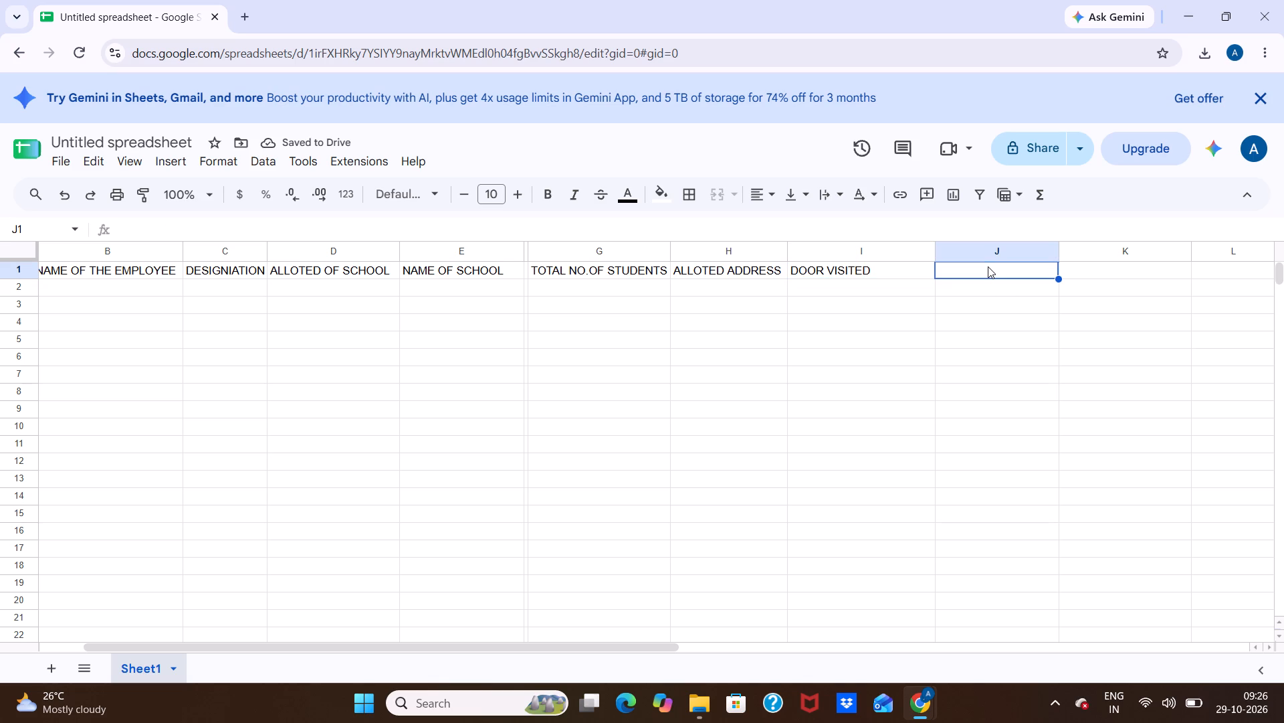
text(DOOR)
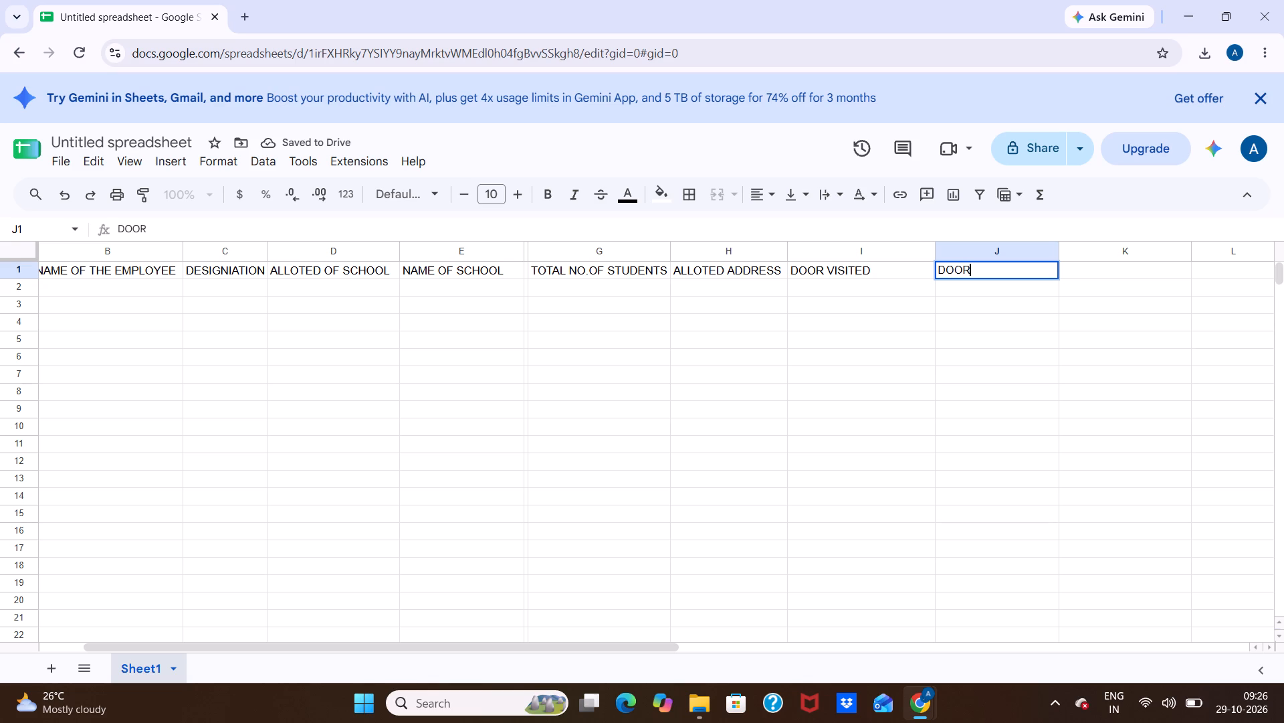
key(space)
text(NOT)
text(VISITED)
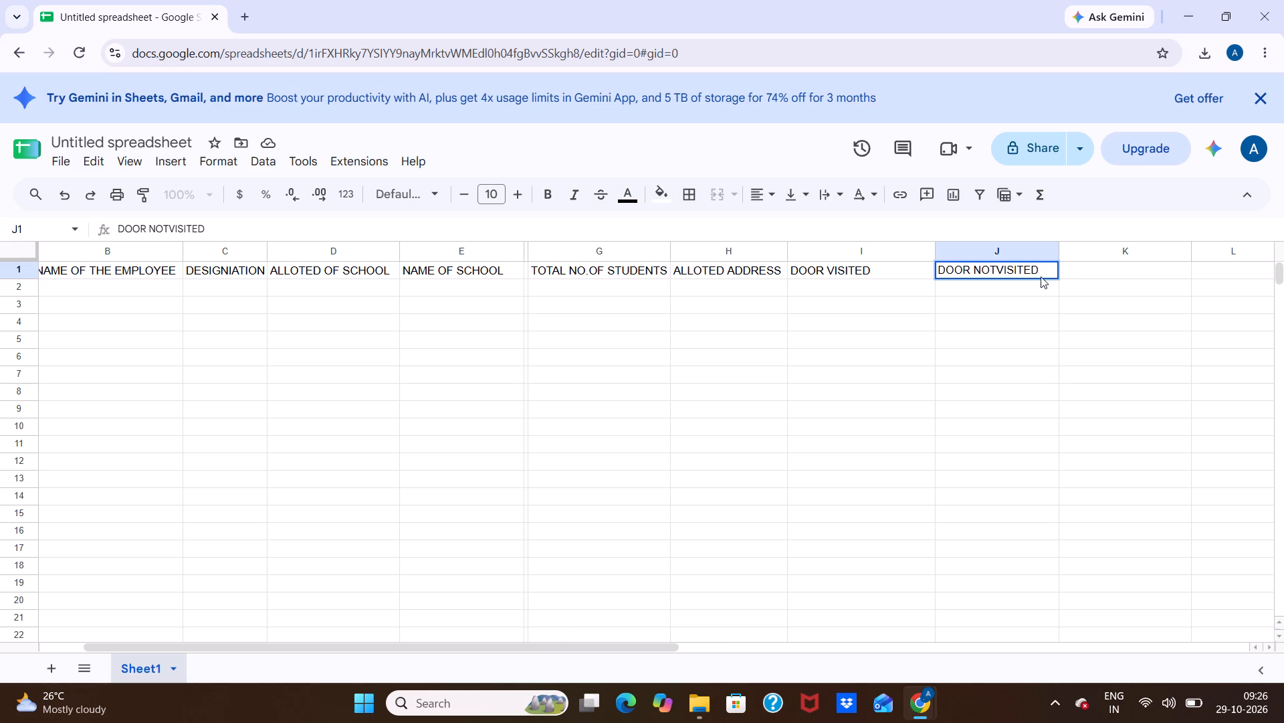
click(995, 268)
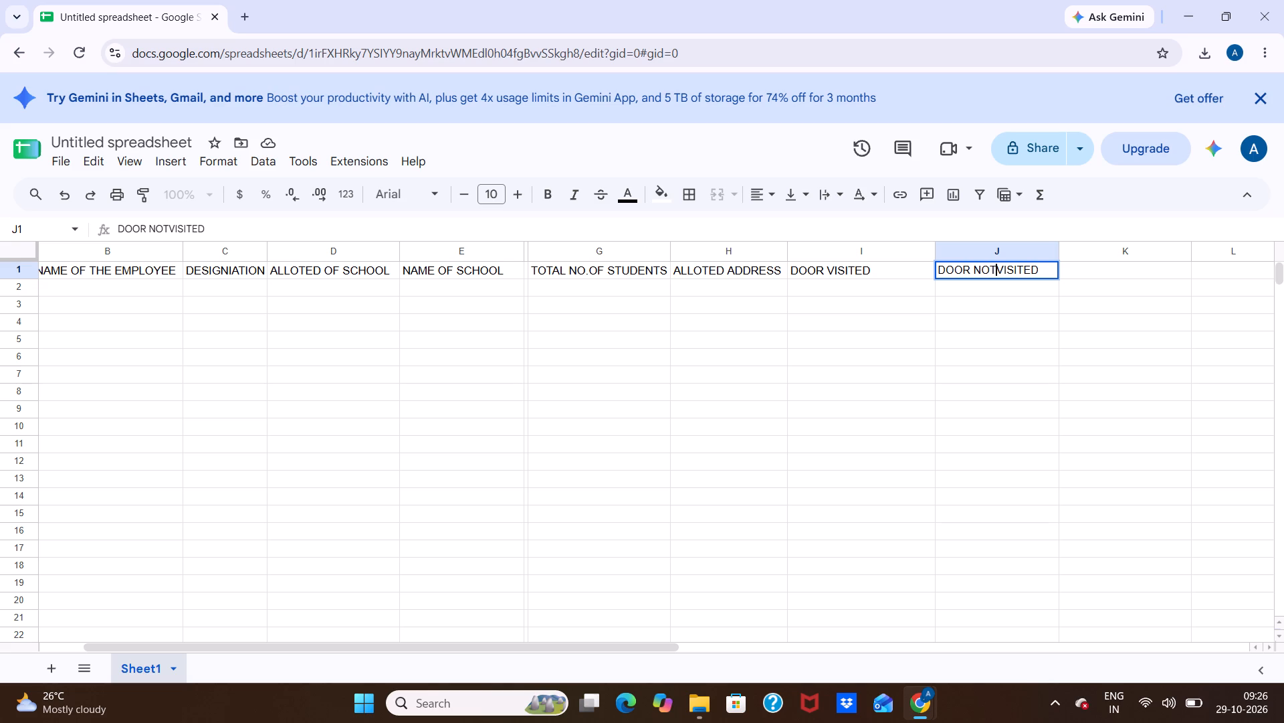
click(995, 268)
key(space)
Enter the heading REMAINING BALANCE in cell K1, directly after DOOR NOT VISITED.
click(1110, 273)
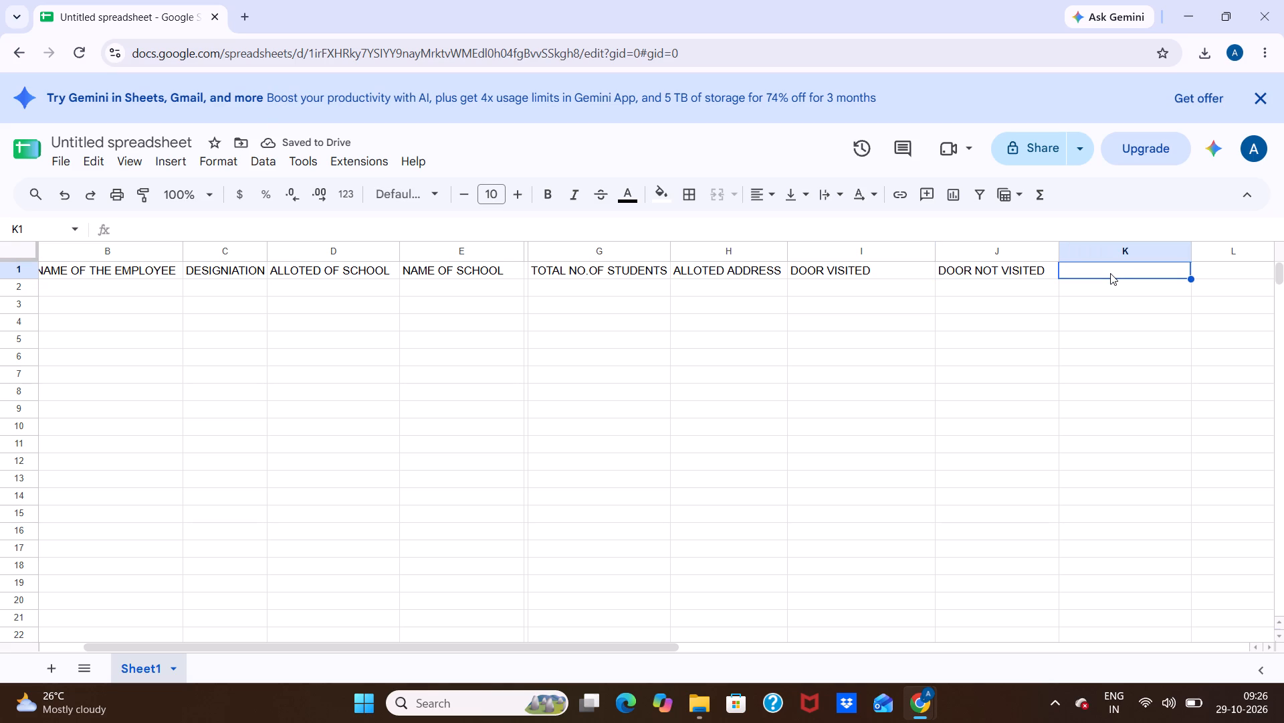
click(1115, 267)
text(RE)
text(MAINING BALANCE)
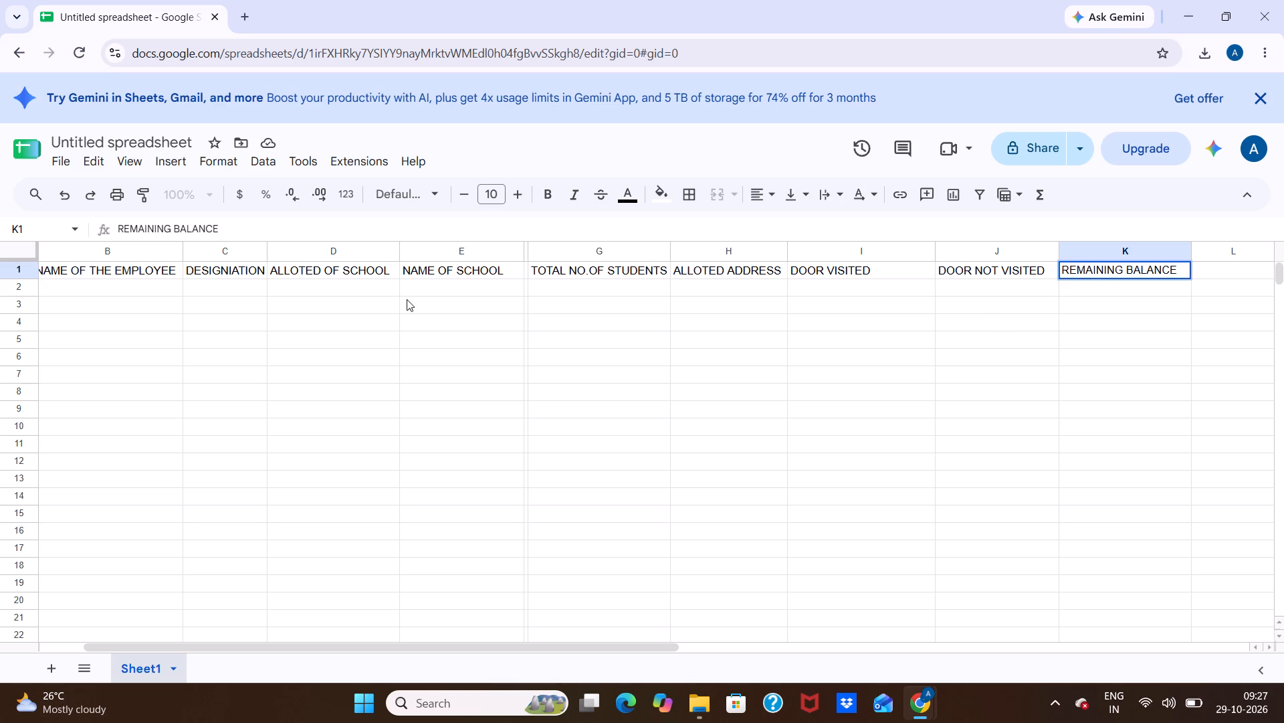
scroll(407, 299, right, 8)
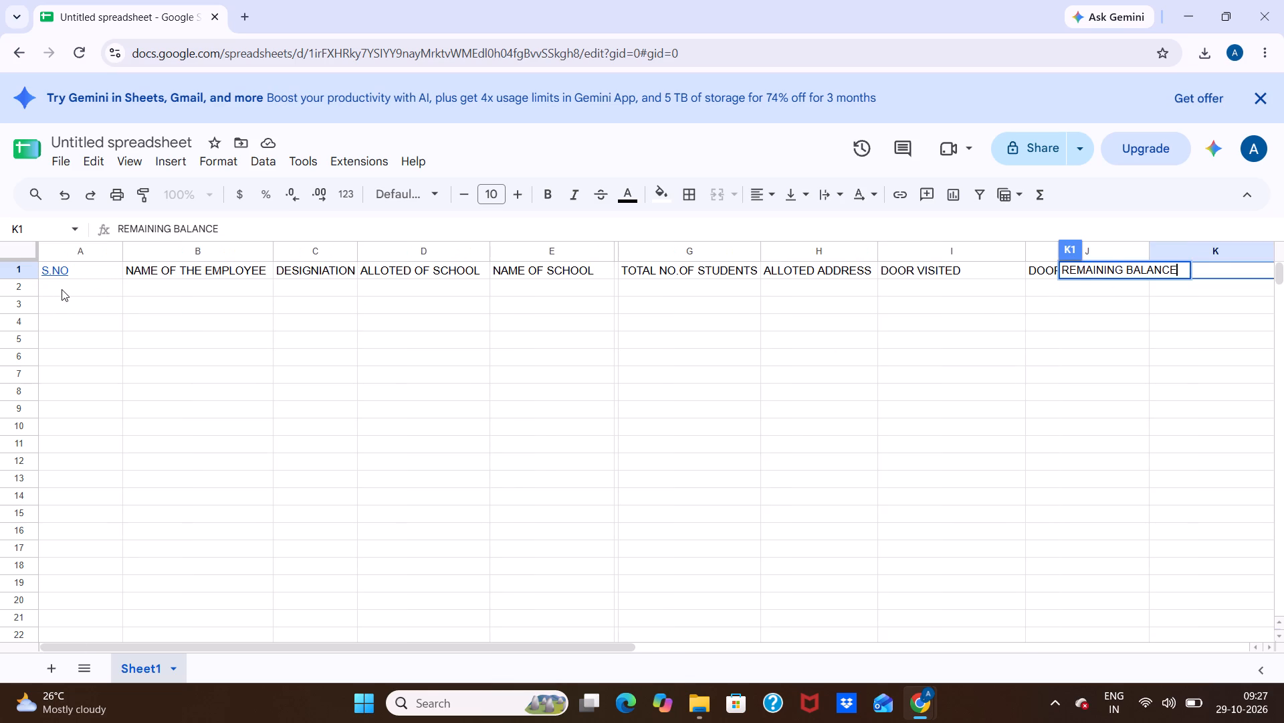
Enter the serial number 1 in cell A2, directly under the S.NO heading.
click(62, 289)
key(1)
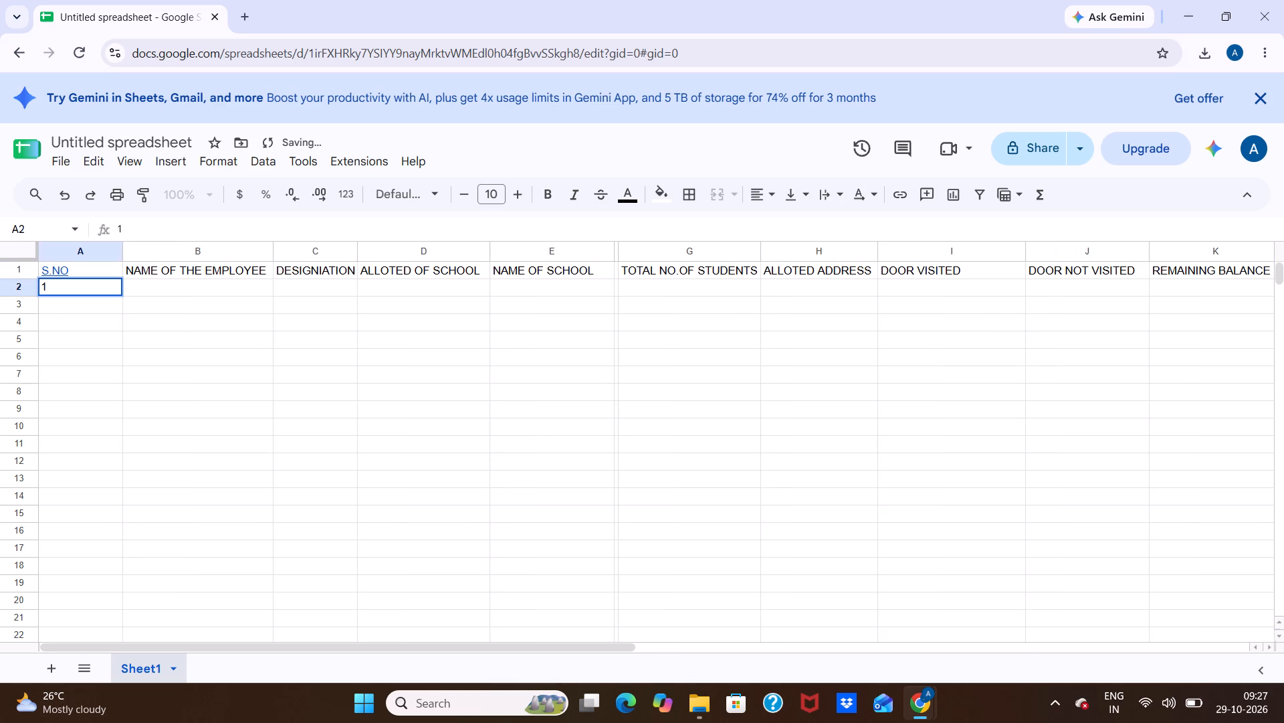
click(138, 280)
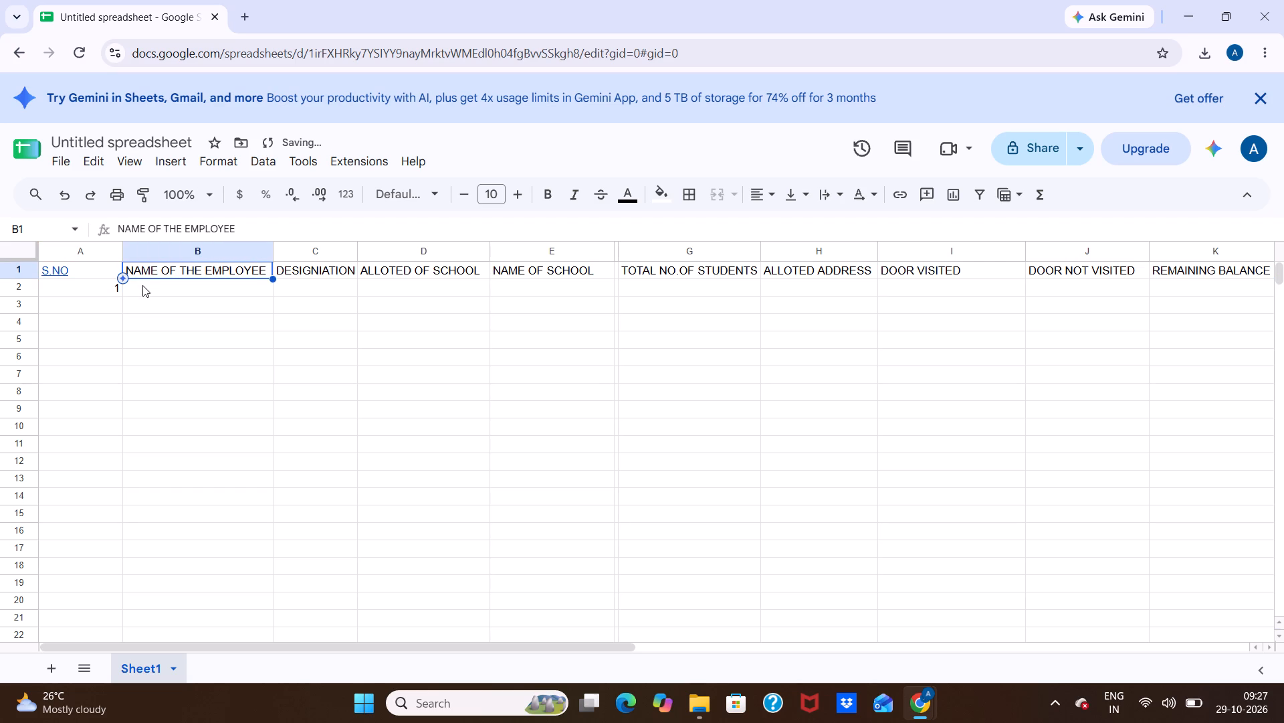
Center the serial number in cell A2 horizontally.
click(142, 285)
click(116, 285)
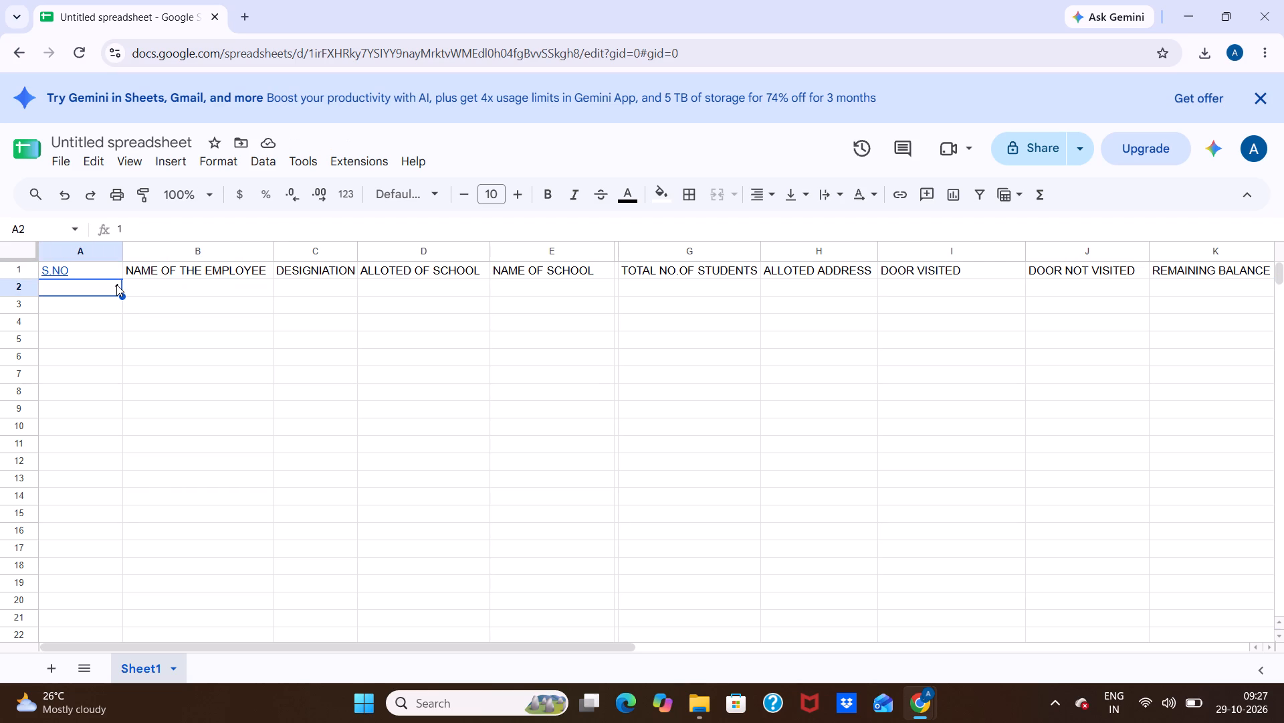
click(109, 285)
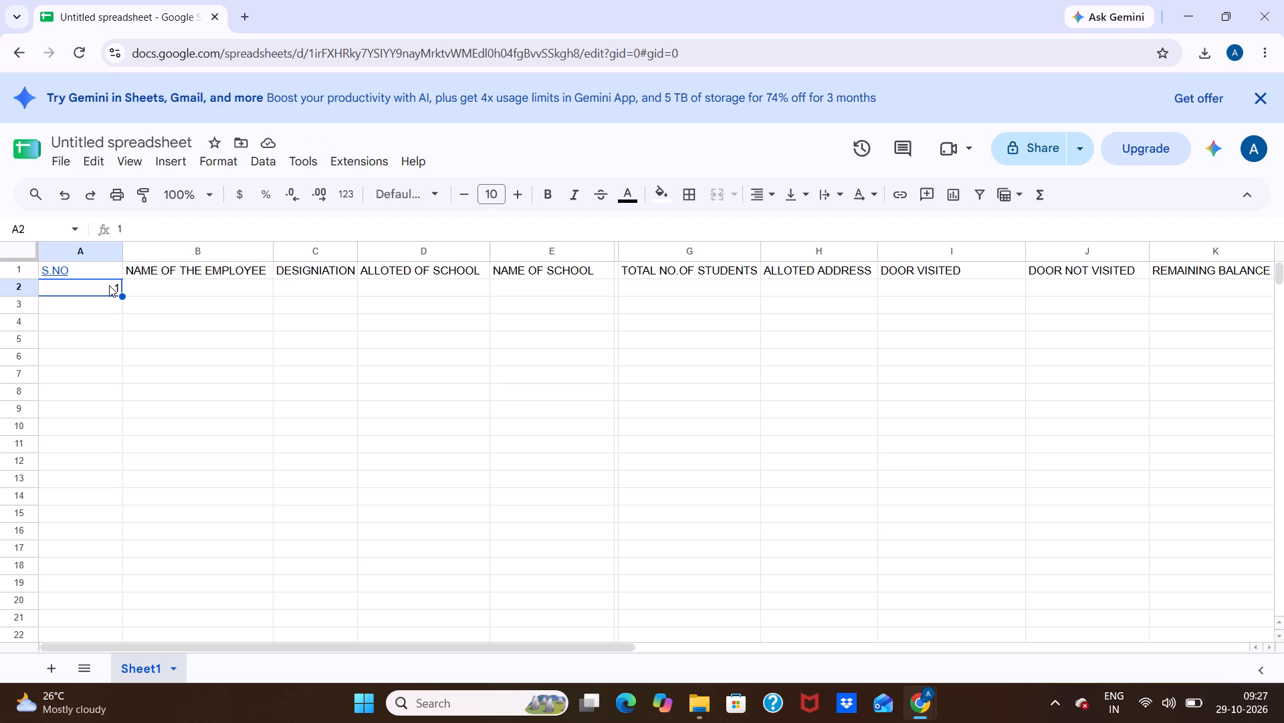
click(114, 285)
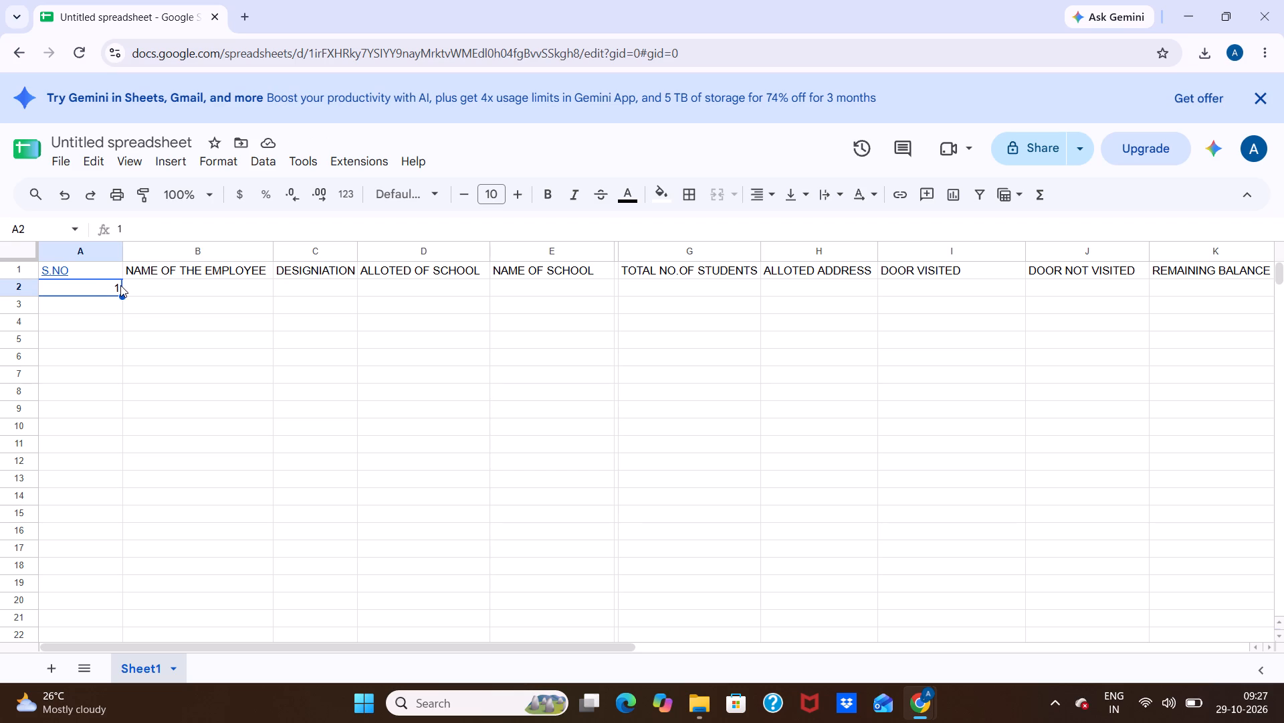
click(117, 285)
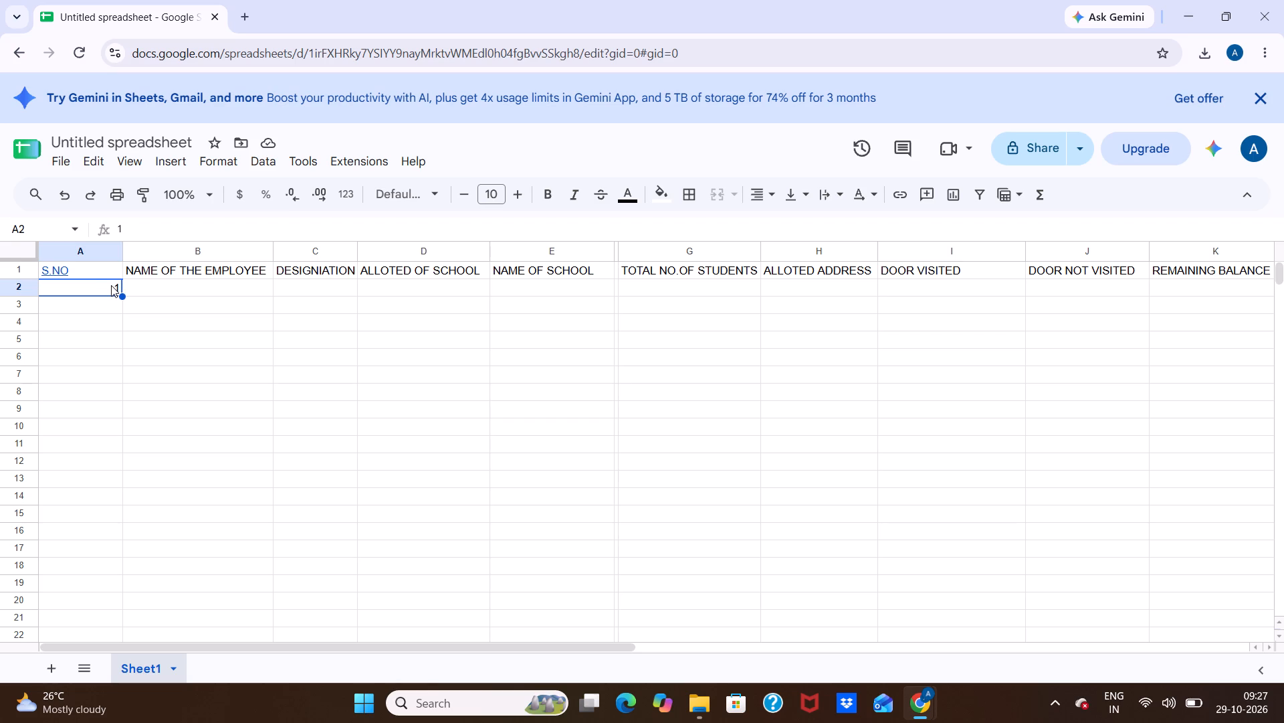
click(111, 285)
click(120, 285)
click(766, 193)
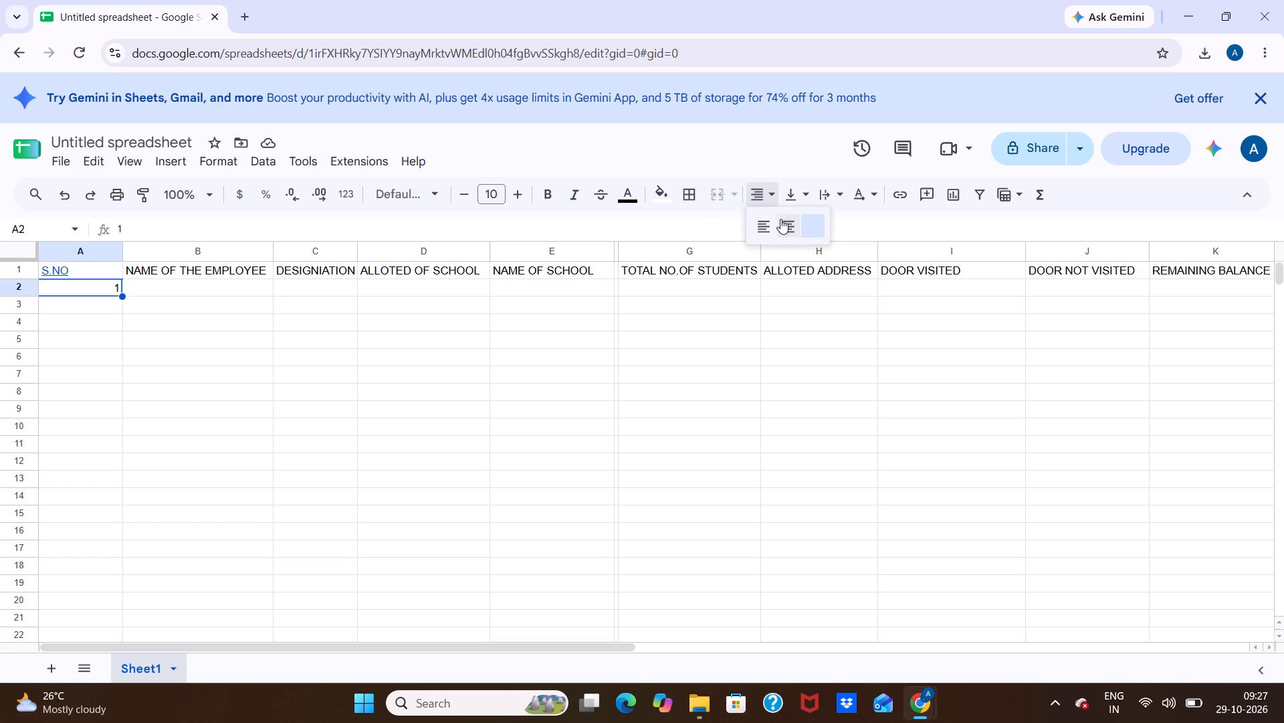
click(788, 230)
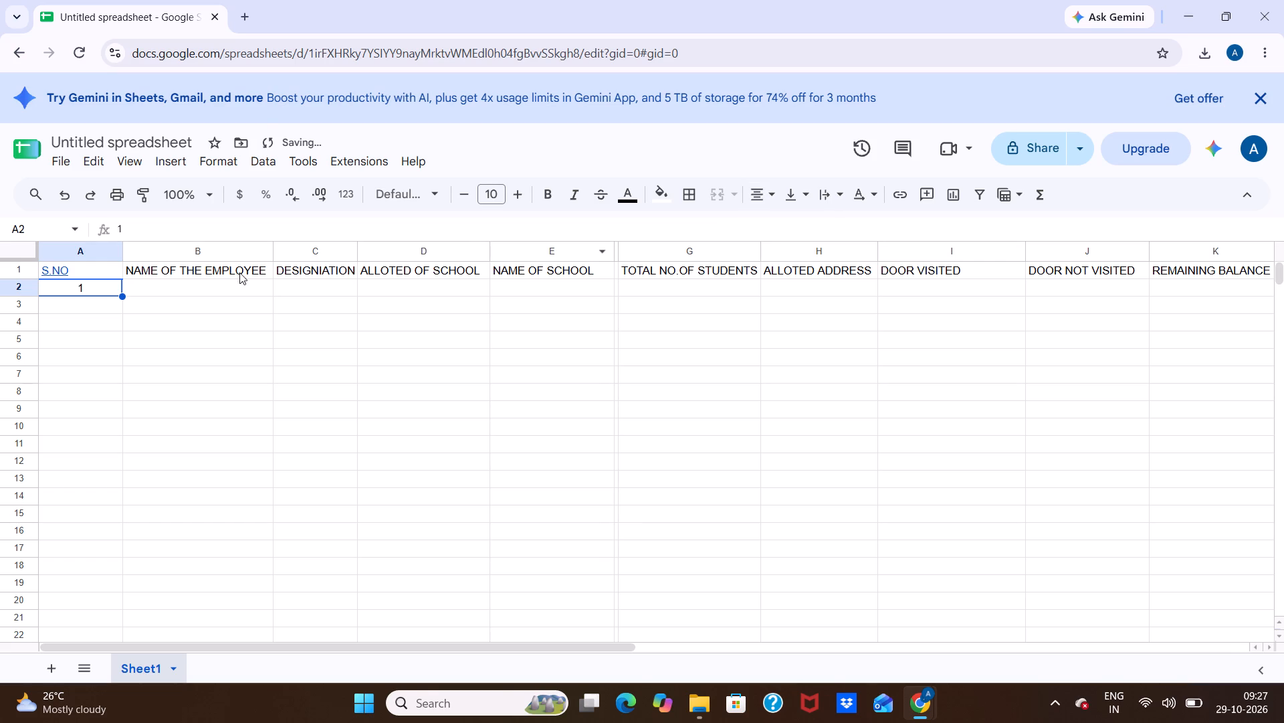
Enter the first employee's name in cell B2, starting with P.T, under NAME OF THE EMPLOYEE.
click(229, 281)
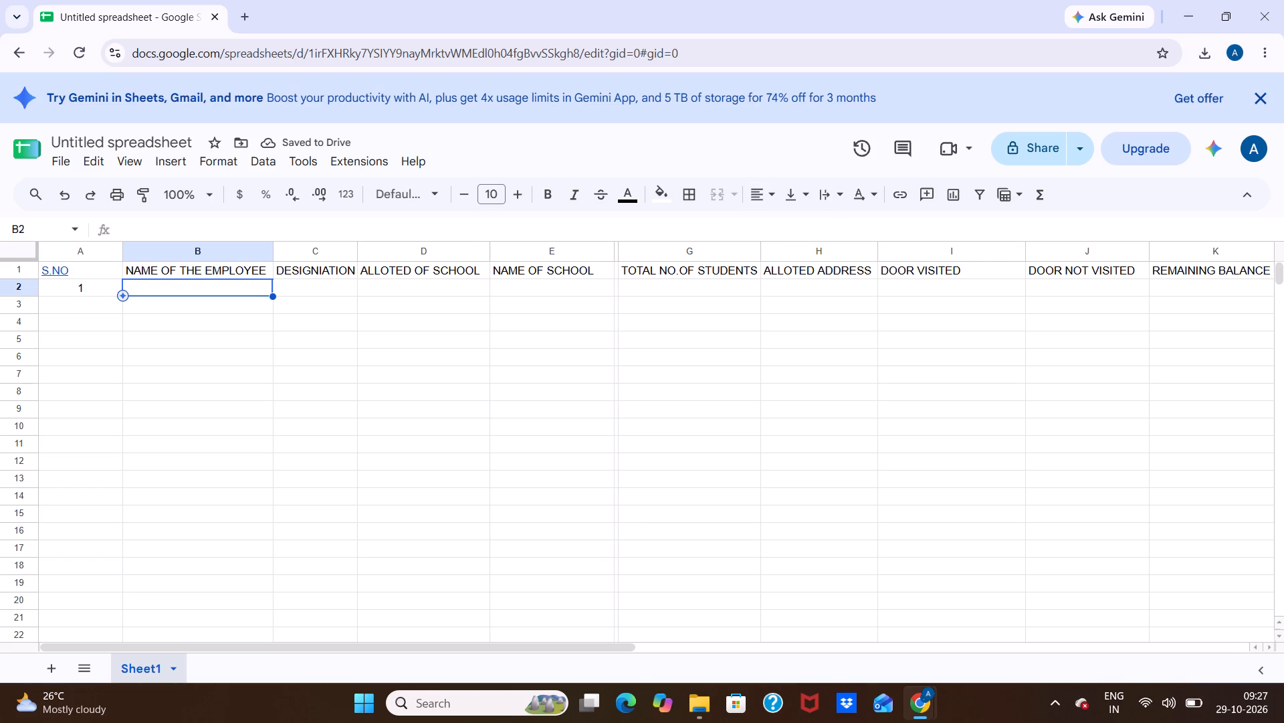
key(p)
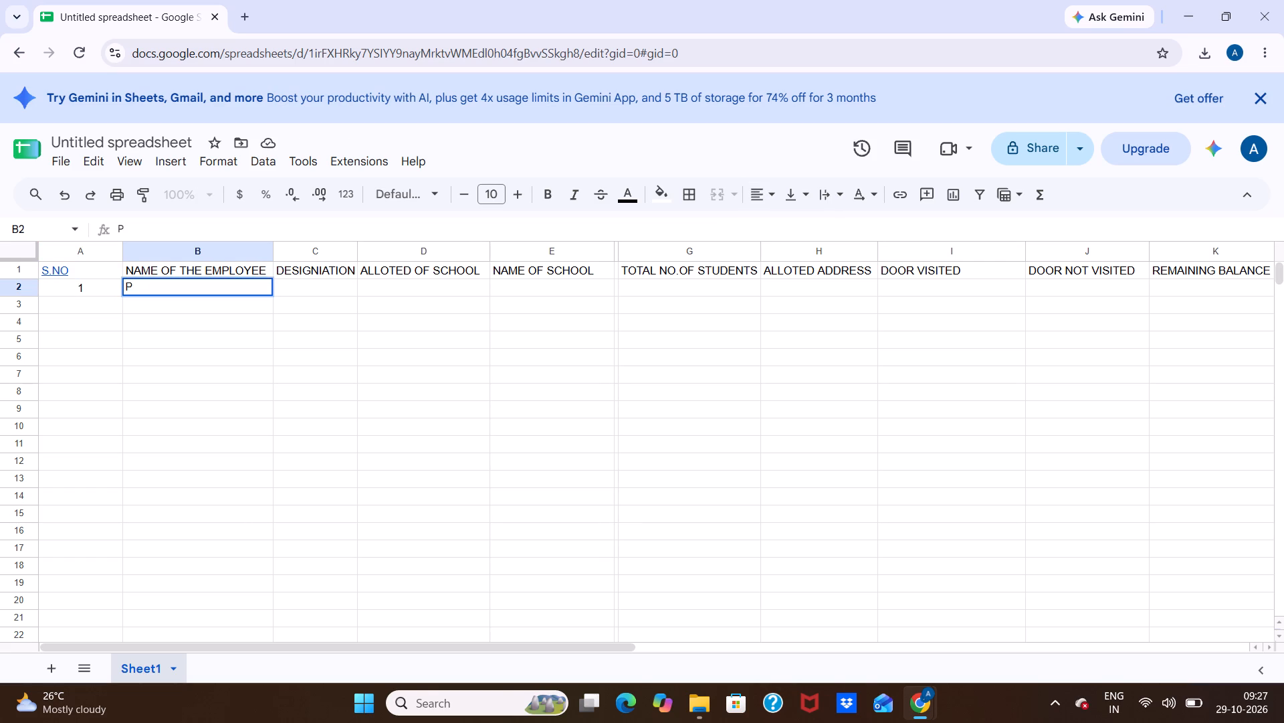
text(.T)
Complete the first employee's name in cell B2, under NAME OF THE EMPLOYEE.
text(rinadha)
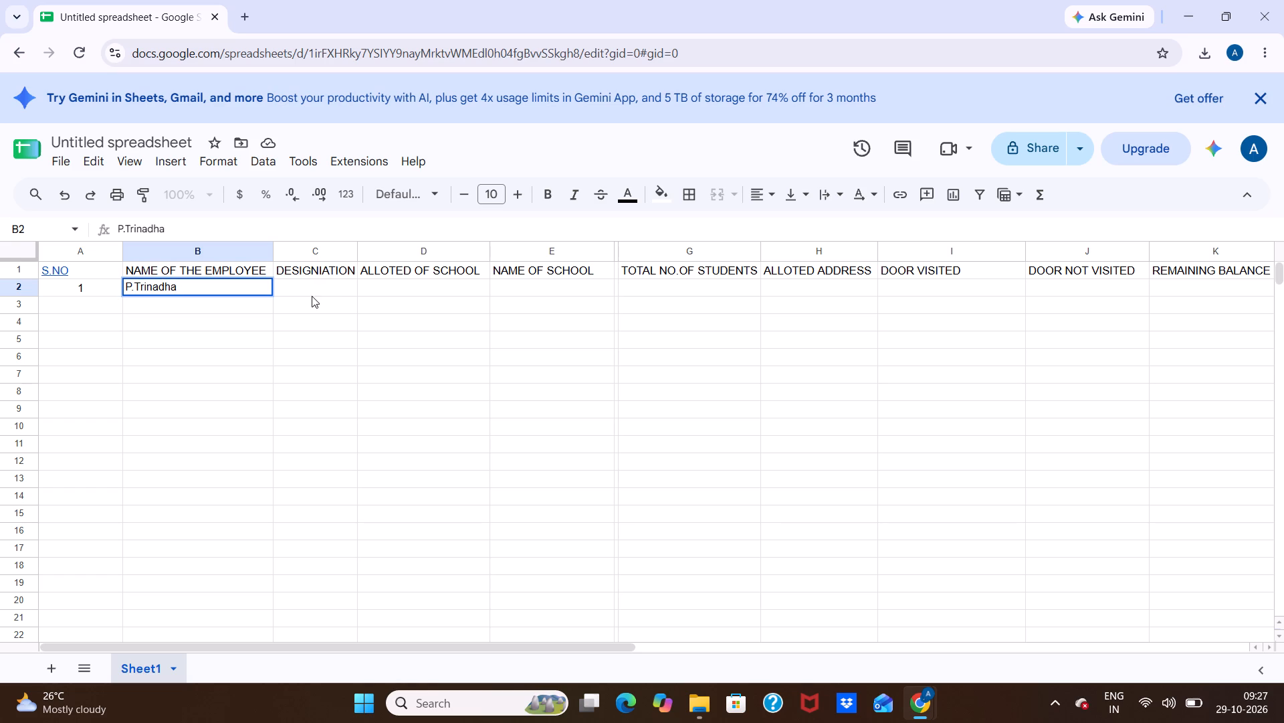
Enter the first employee's designation in cell C2, starting with a capital D, under the DESIGNIATION heading.
click(320, 282)
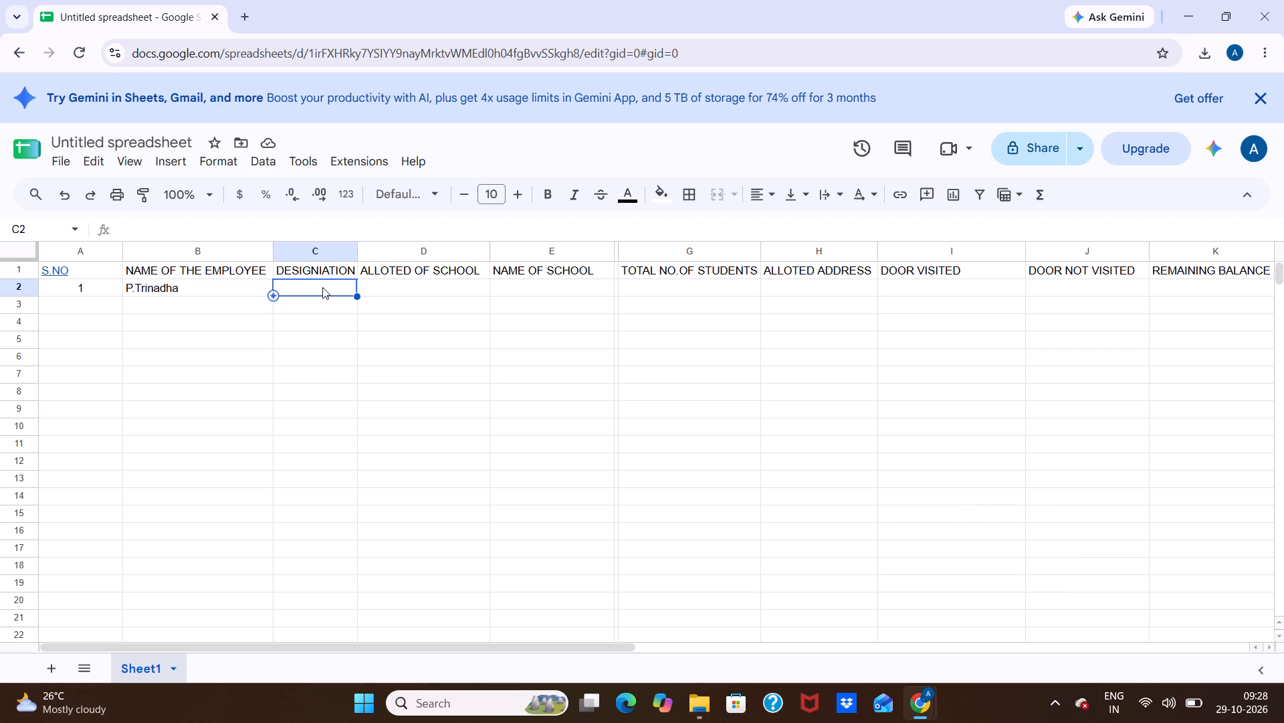
click(322, 287)
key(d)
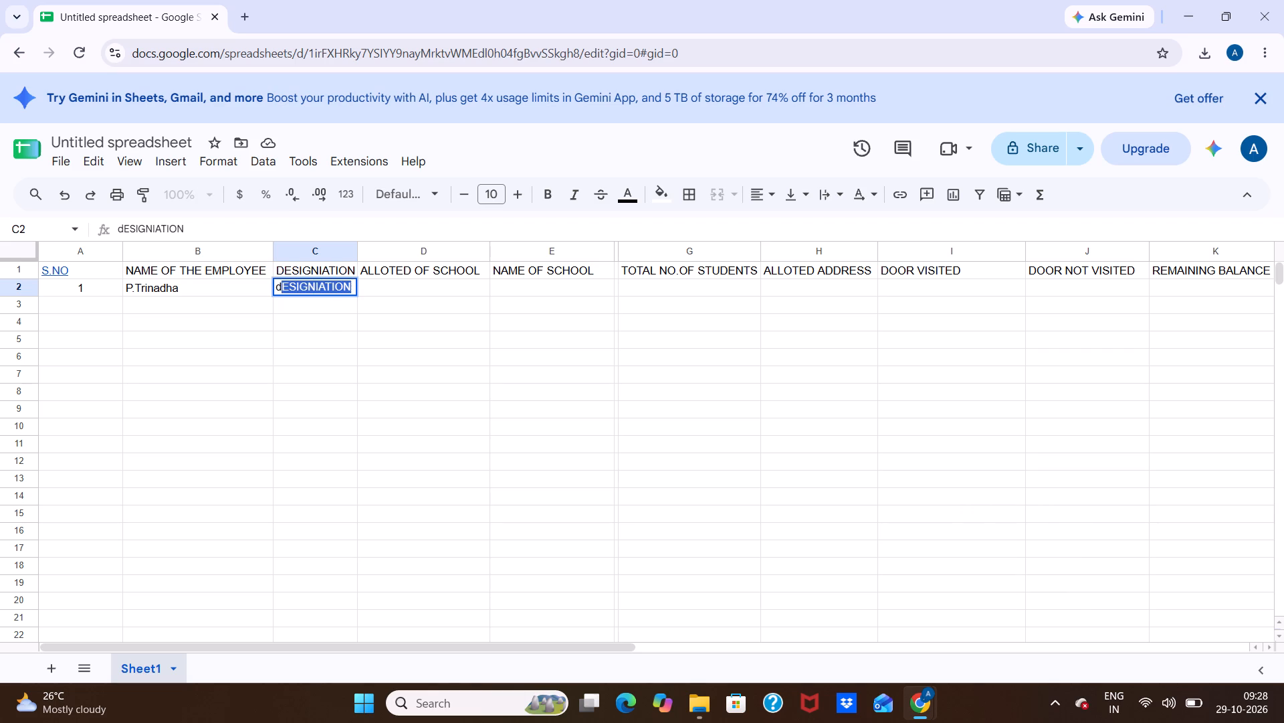
key(BackSpace)
key(BackSpace)
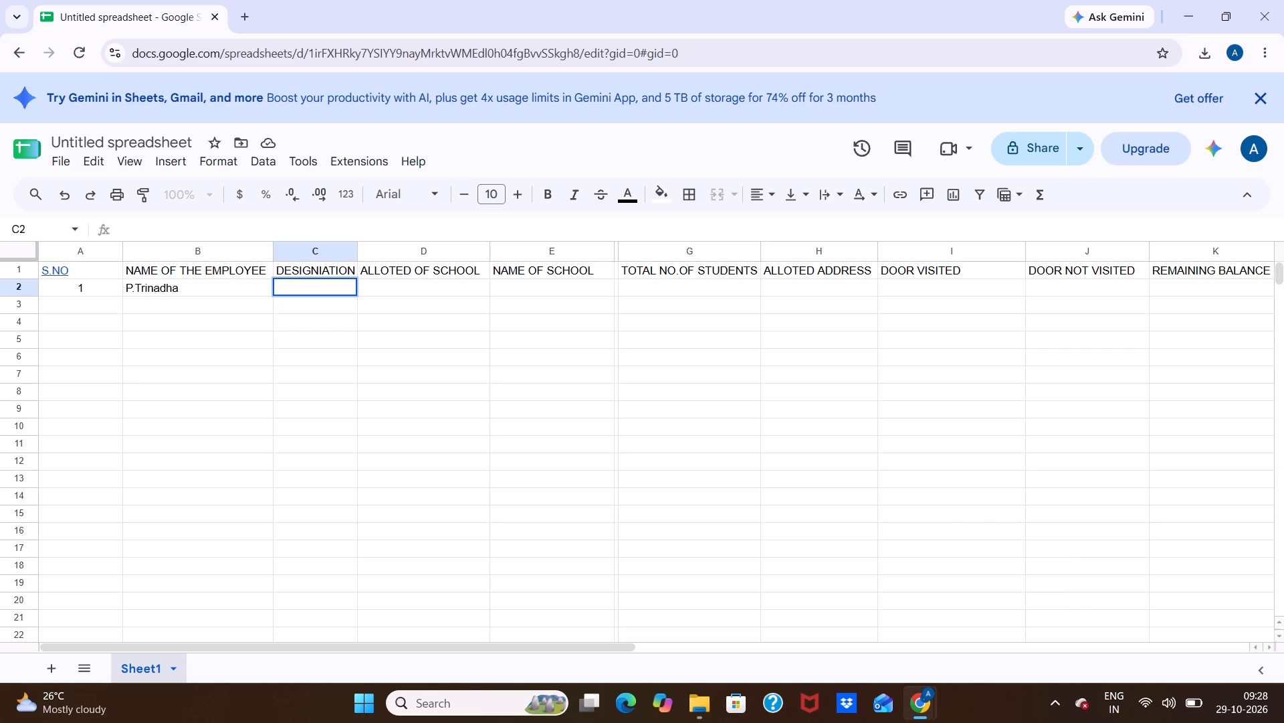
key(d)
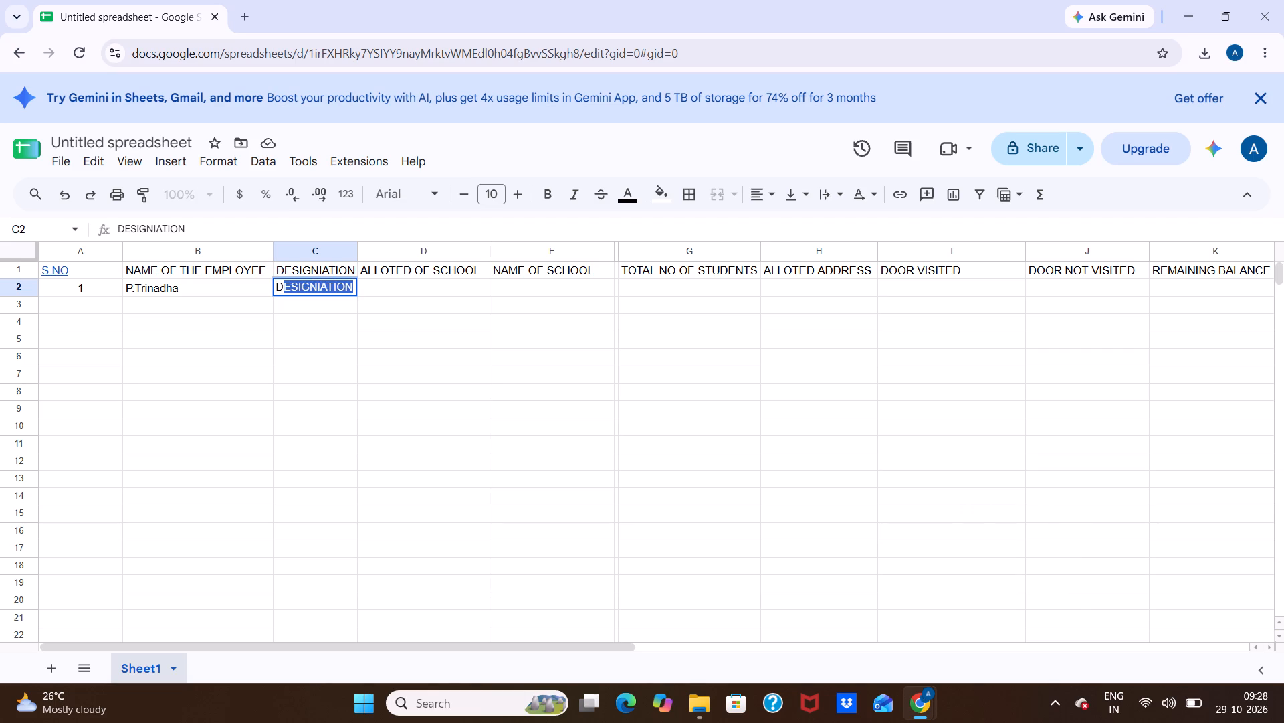
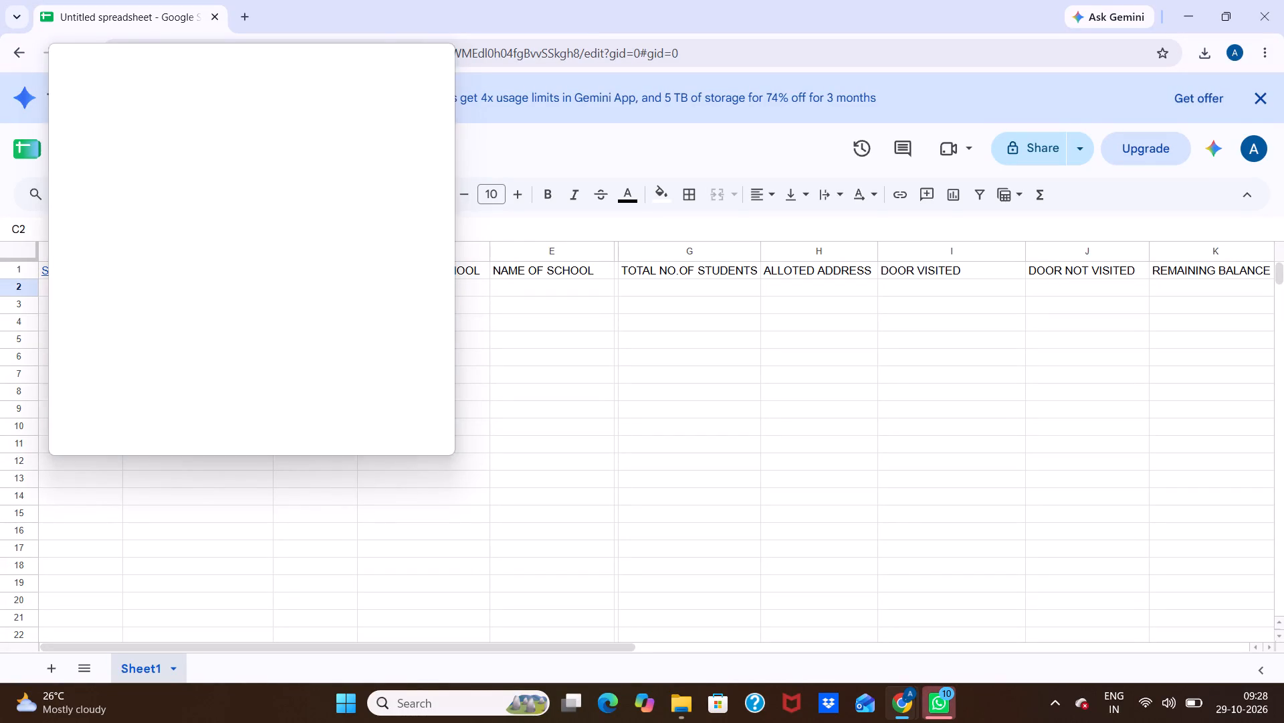
Complete the first employee's designation in cell C2 as Division Incharges.
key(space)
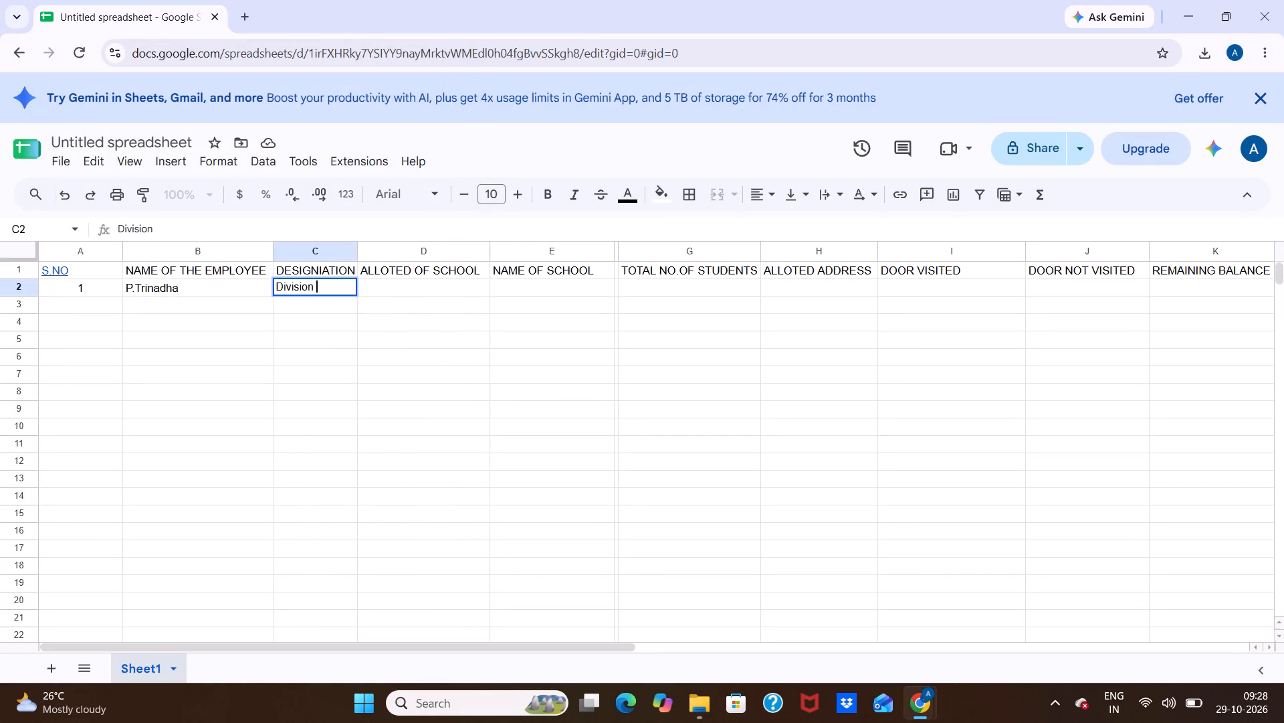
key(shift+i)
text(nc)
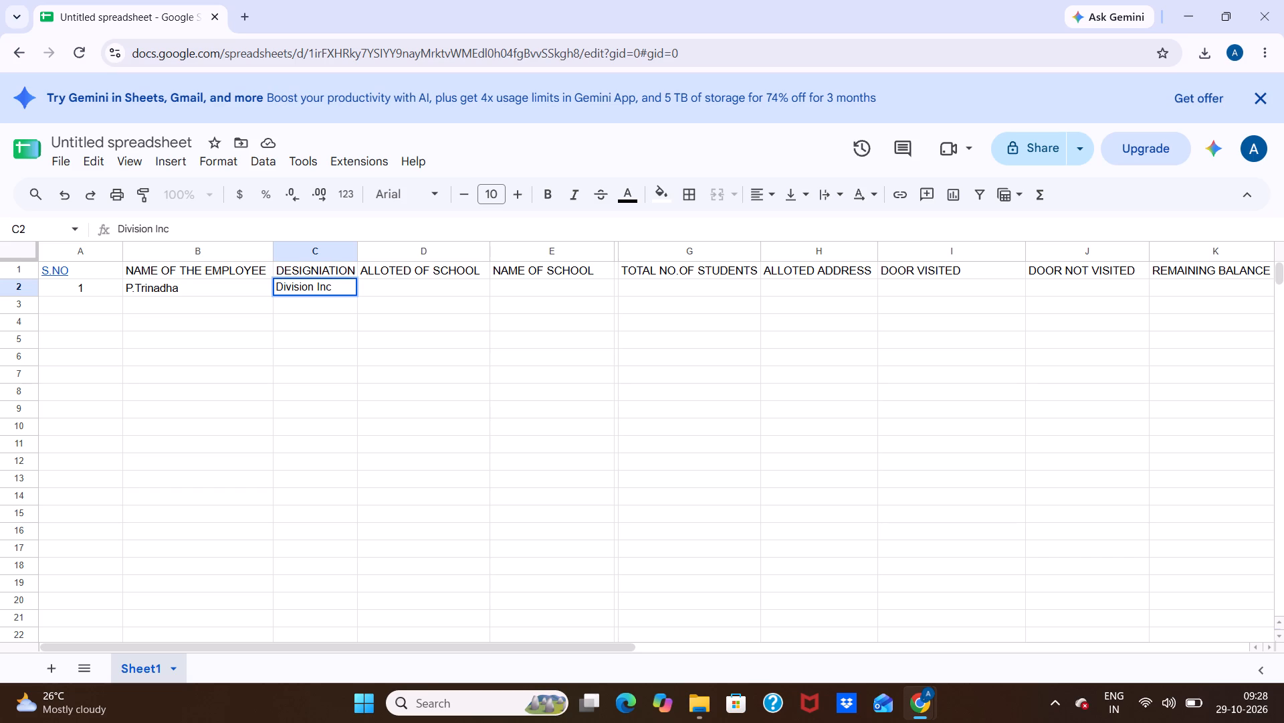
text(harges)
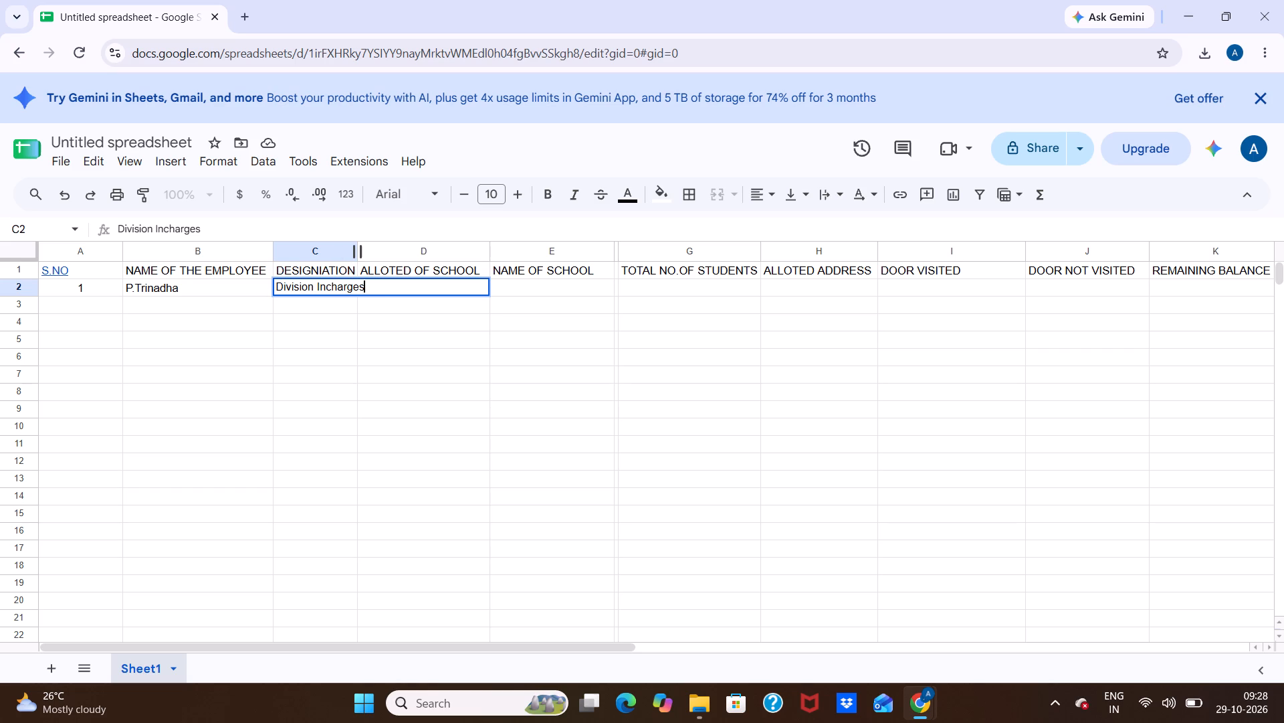
Widen column C slightly so that the full designation text fits within its cell.
drag(357, 248, 368, 249)
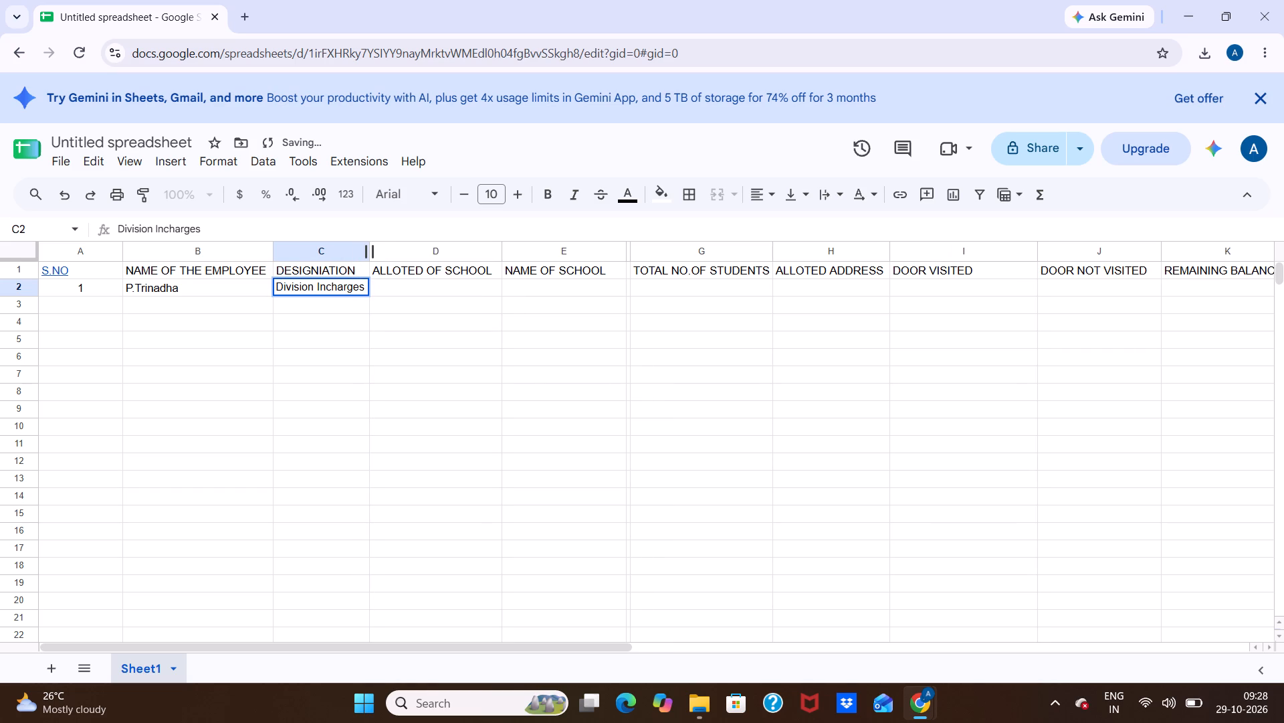
Enter 13 in cell D2 as the first employee's ALLOTED OF SCHOOL value.
click(403, 283)
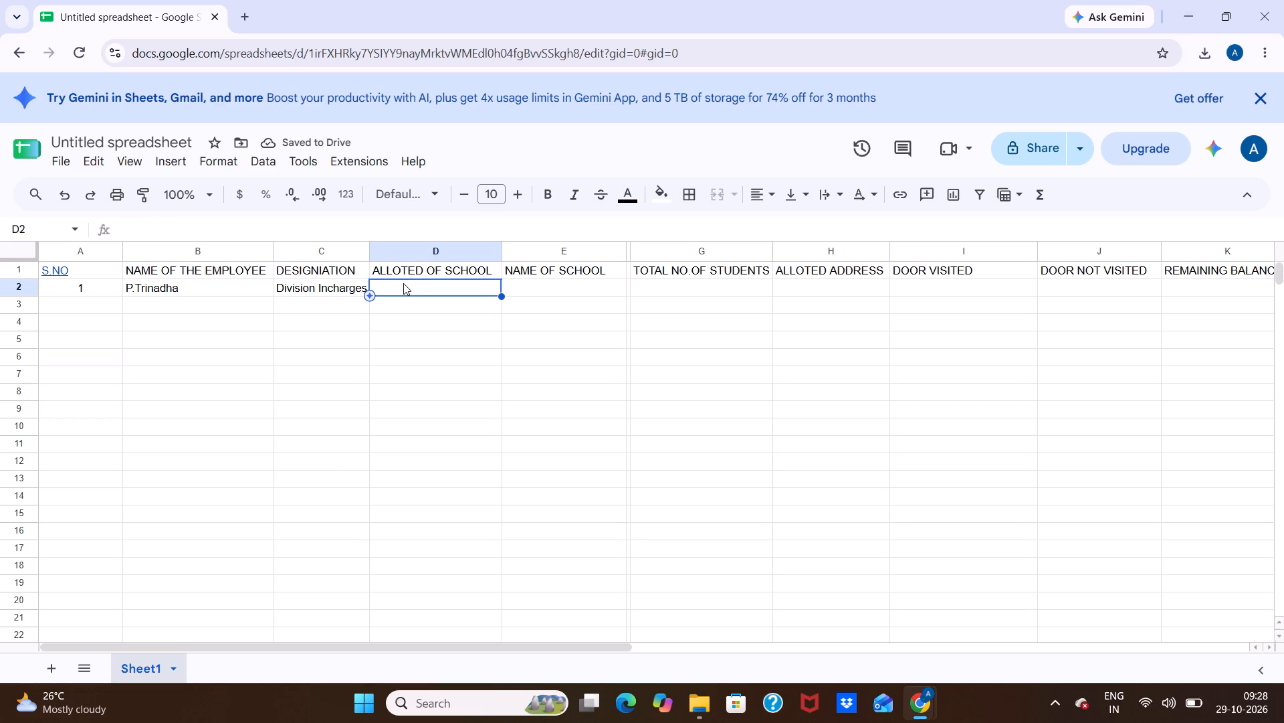
text(20)
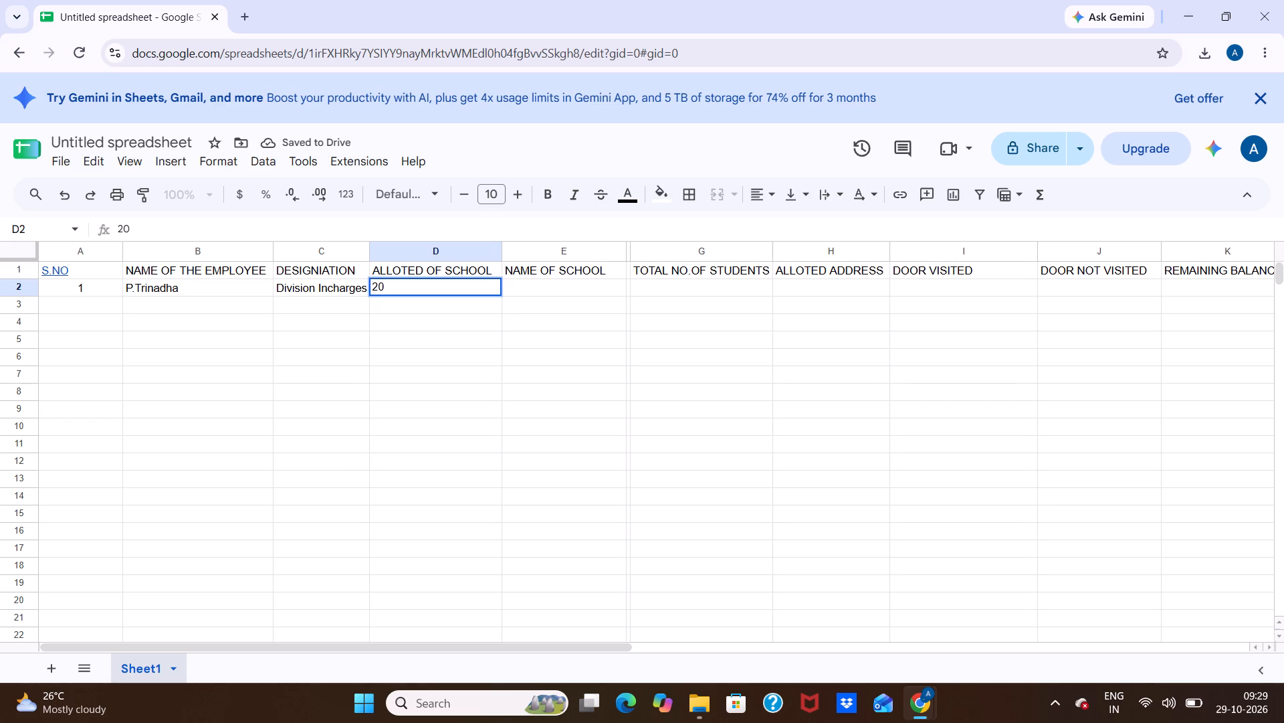
key(BackSpace)
key(BackSpace)
text(13)
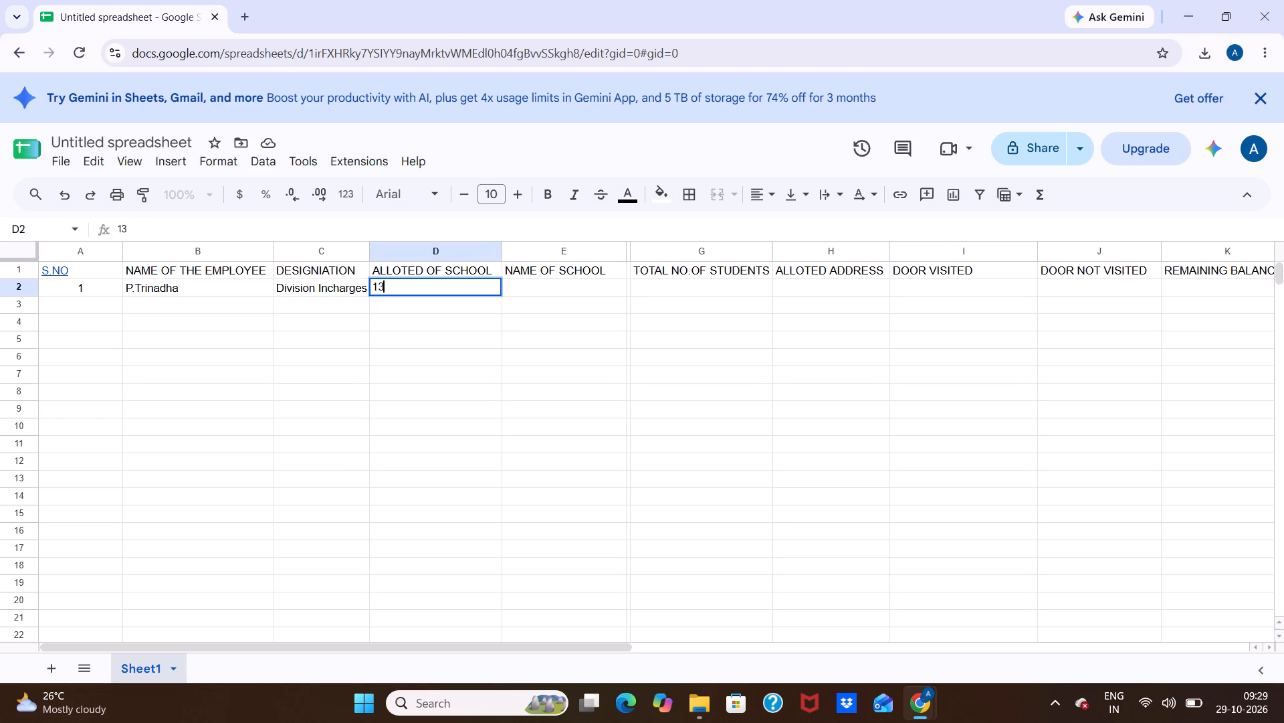
Enter the school name Sai Gowtham in cell E2, directly under the NAME OF SCHOOL heading.
click(542, 285)
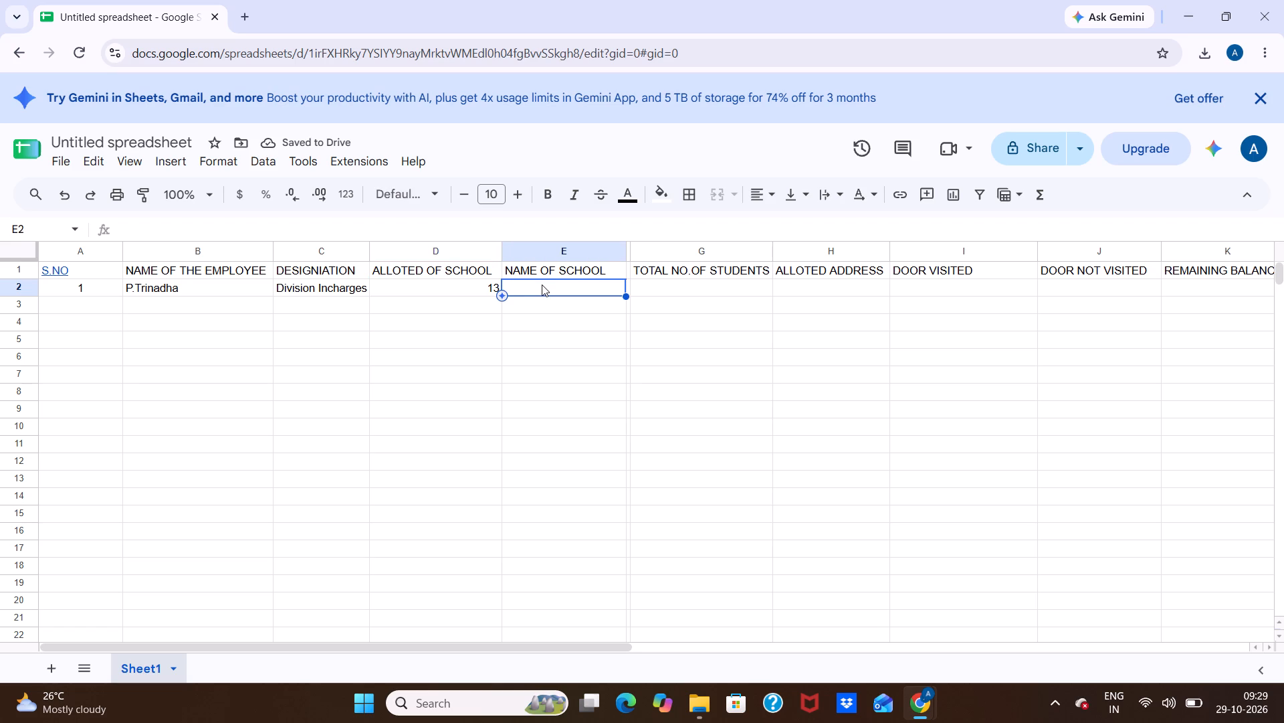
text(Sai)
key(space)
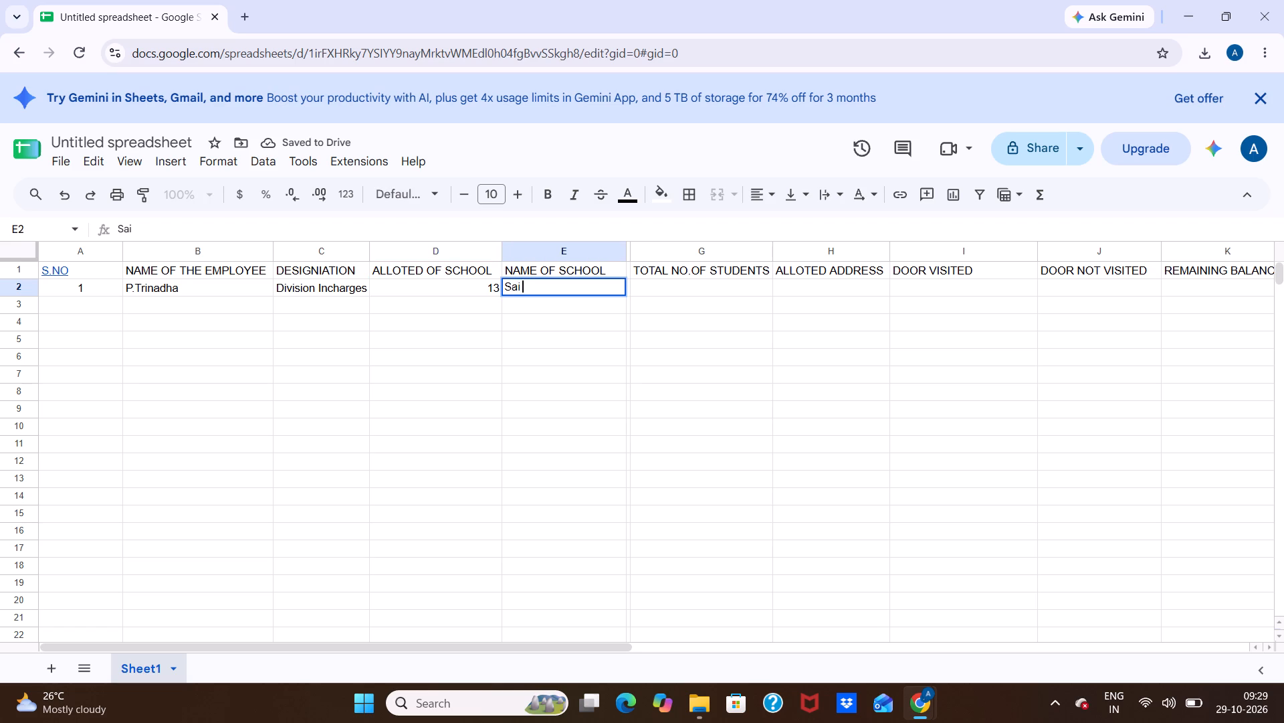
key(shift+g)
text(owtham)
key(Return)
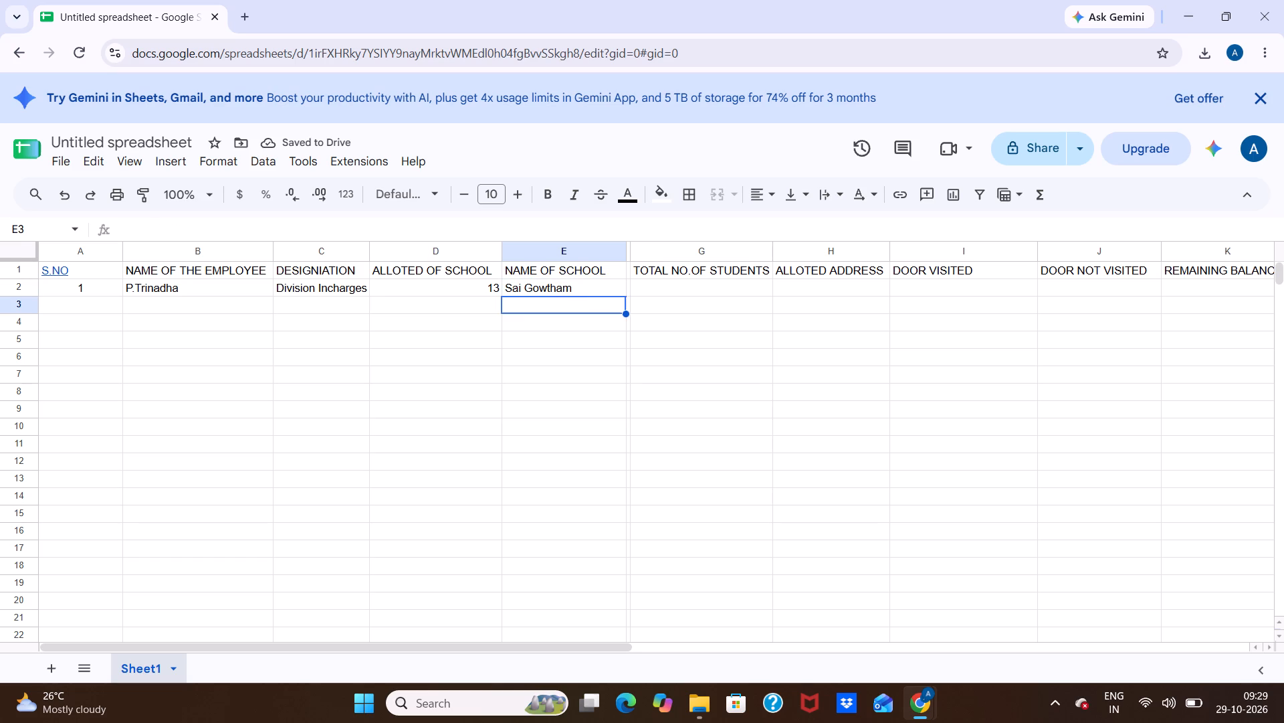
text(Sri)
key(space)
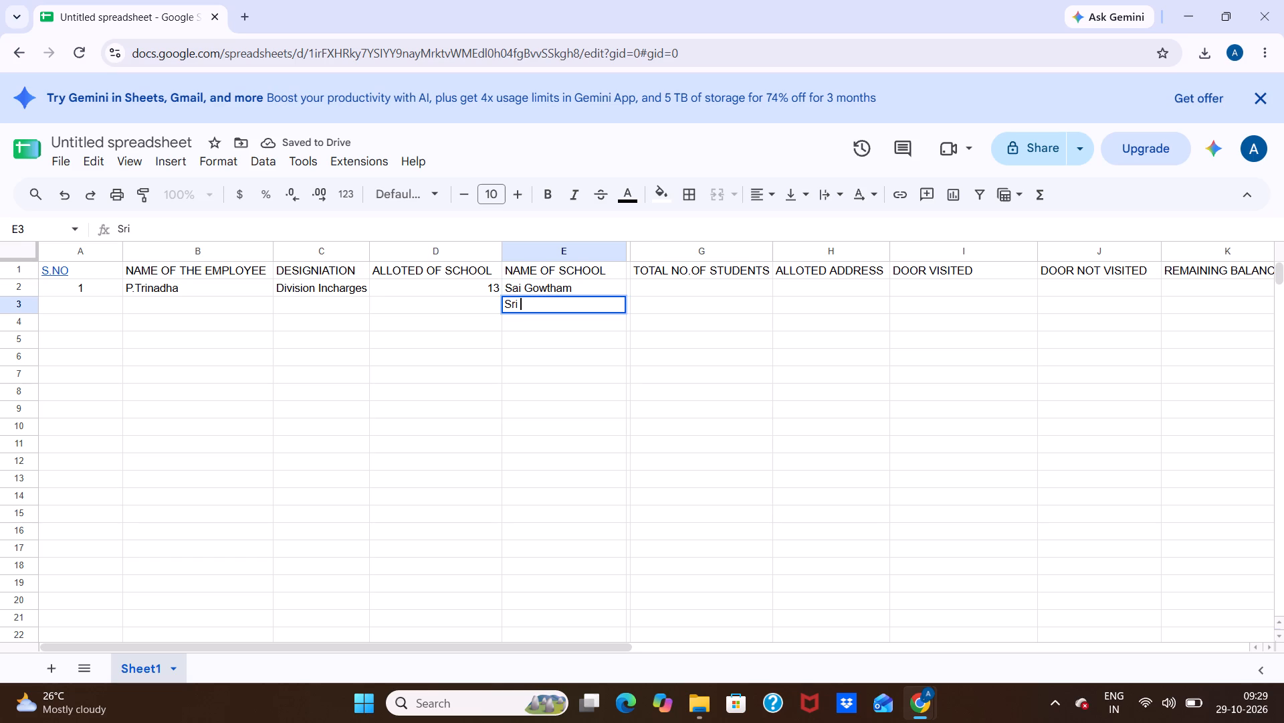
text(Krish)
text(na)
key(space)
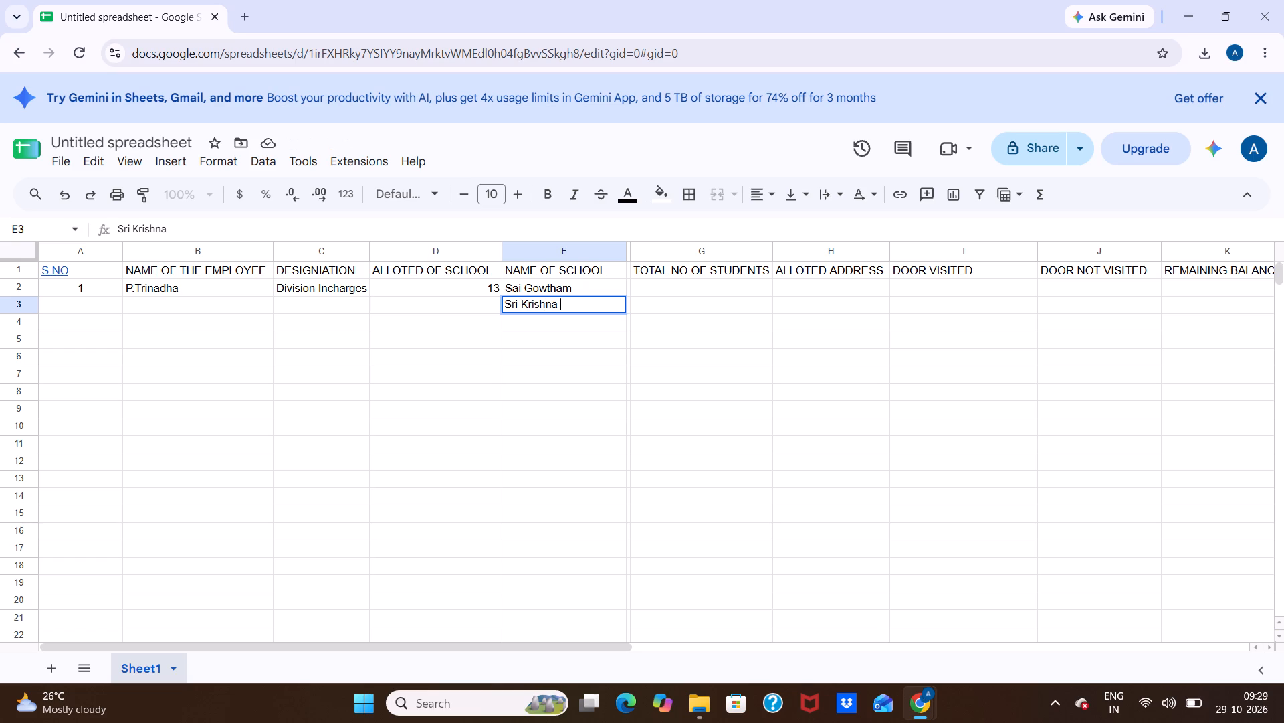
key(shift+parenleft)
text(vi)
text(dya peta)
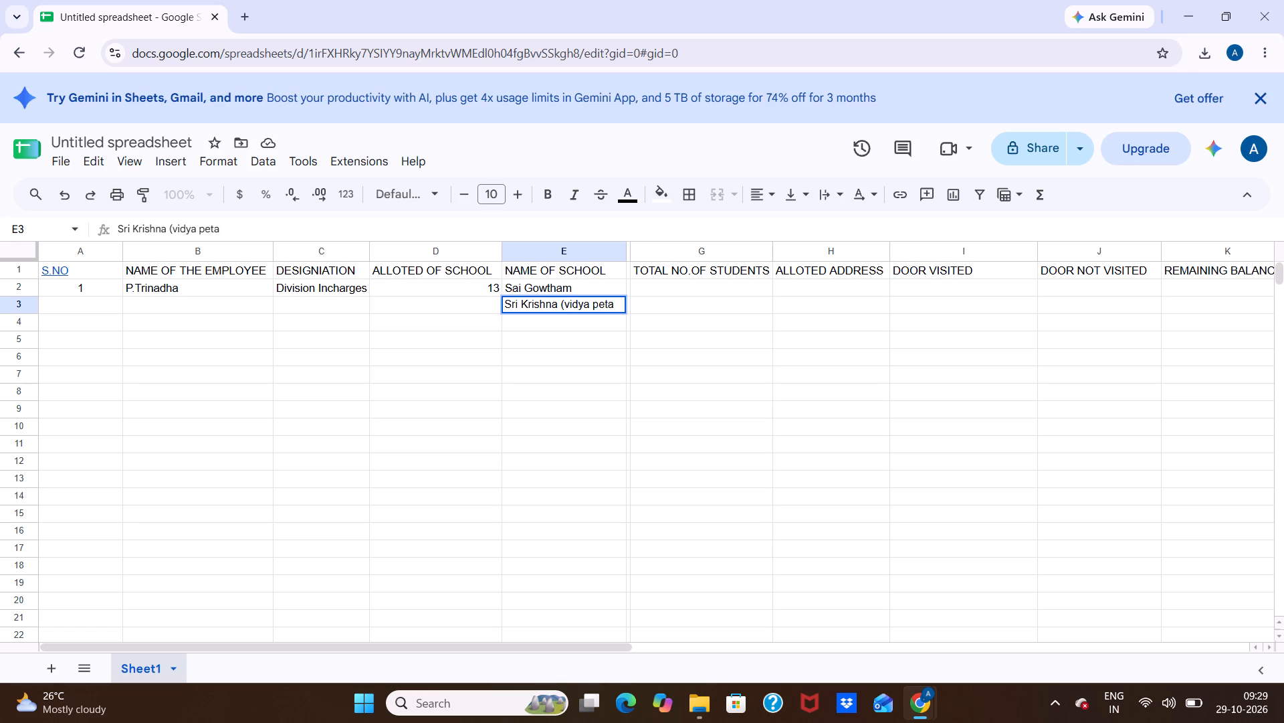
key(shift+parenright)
click(542, 285)
key(Return)
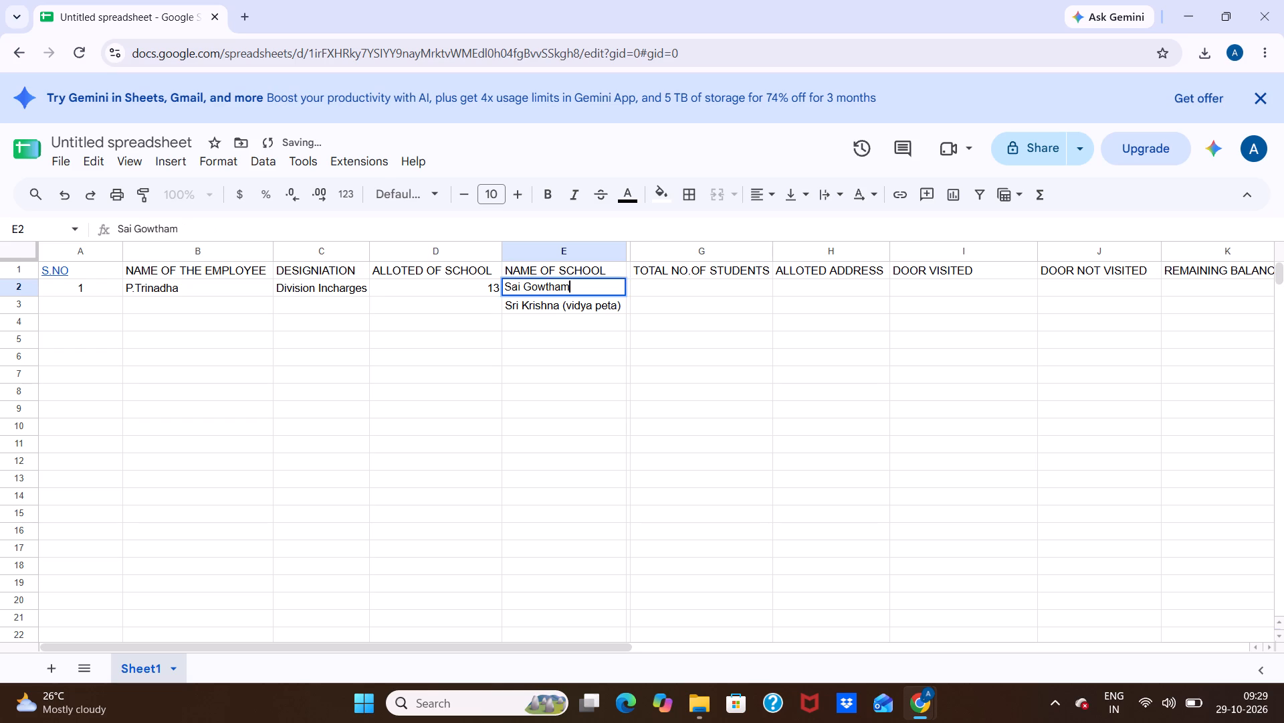
key(Return)
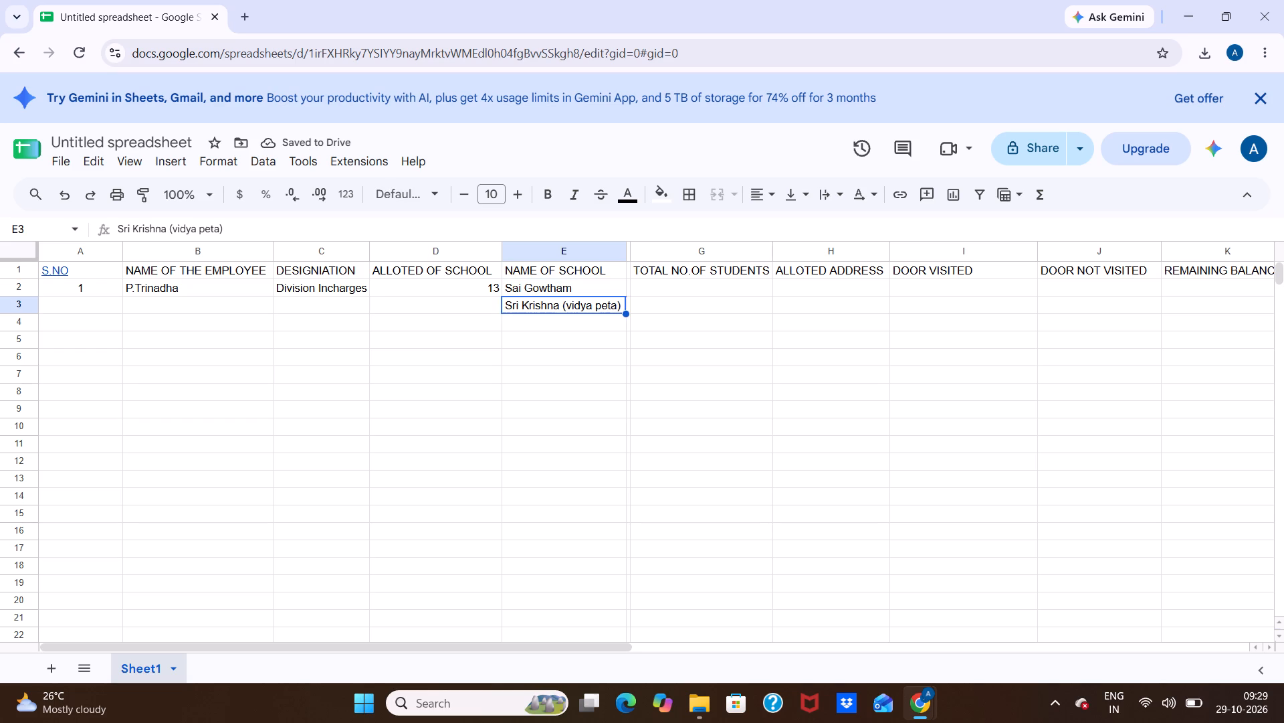
key(Return)
key(Return)
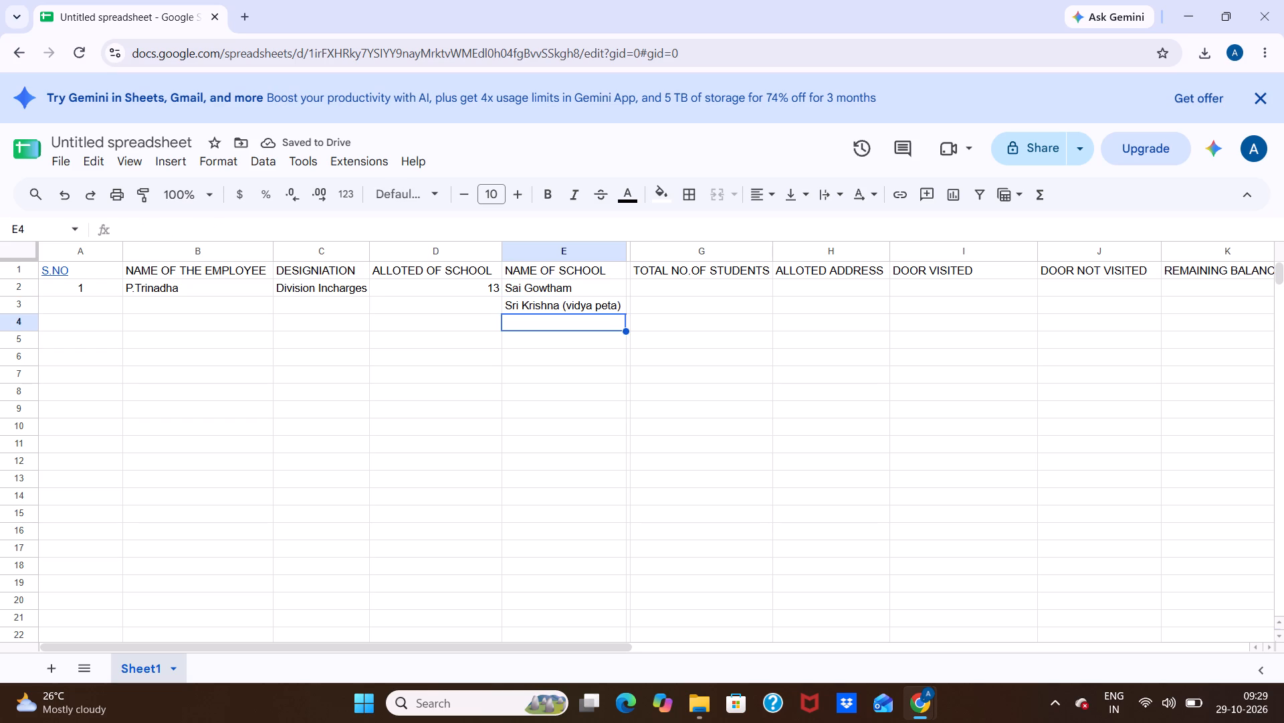
Enter the school name HarshaVardhan in cell E4, below Sri Krishna (vidya peta).
key(shift+h)
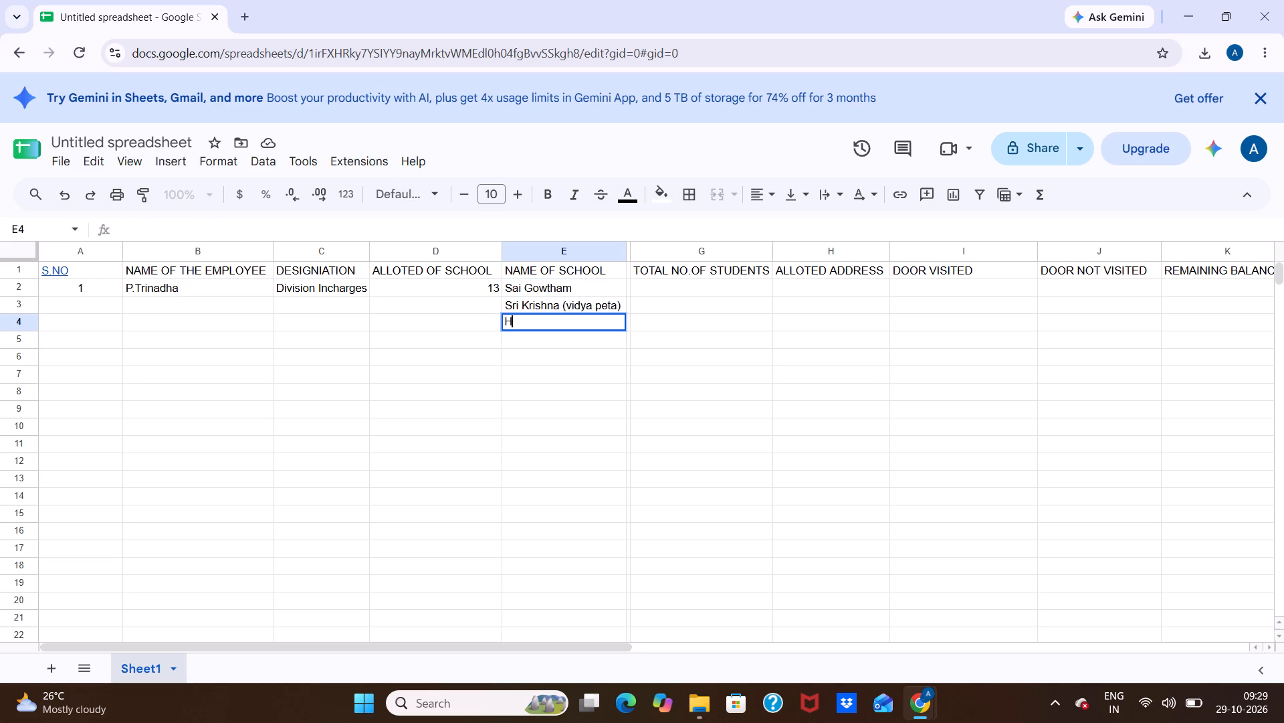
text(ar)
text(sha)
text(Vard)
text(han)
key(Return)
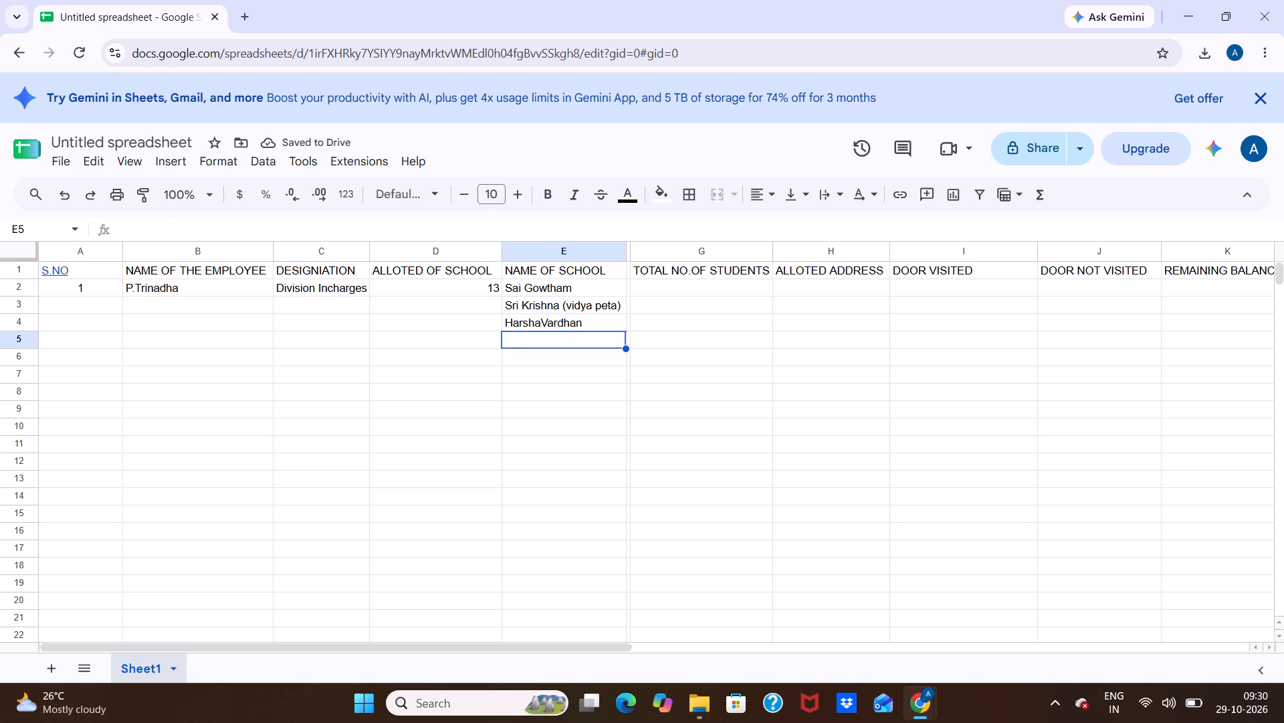
Enter the school name R.C.M in cell E5, below HarshaVardhan.
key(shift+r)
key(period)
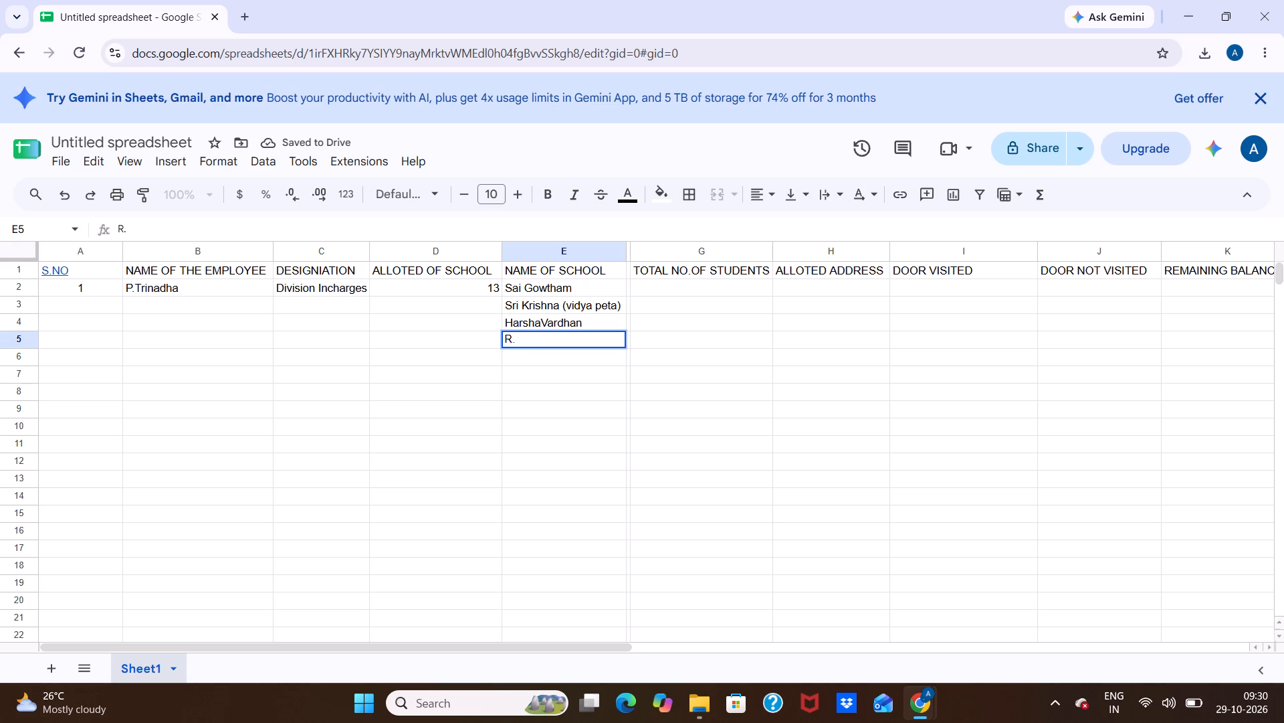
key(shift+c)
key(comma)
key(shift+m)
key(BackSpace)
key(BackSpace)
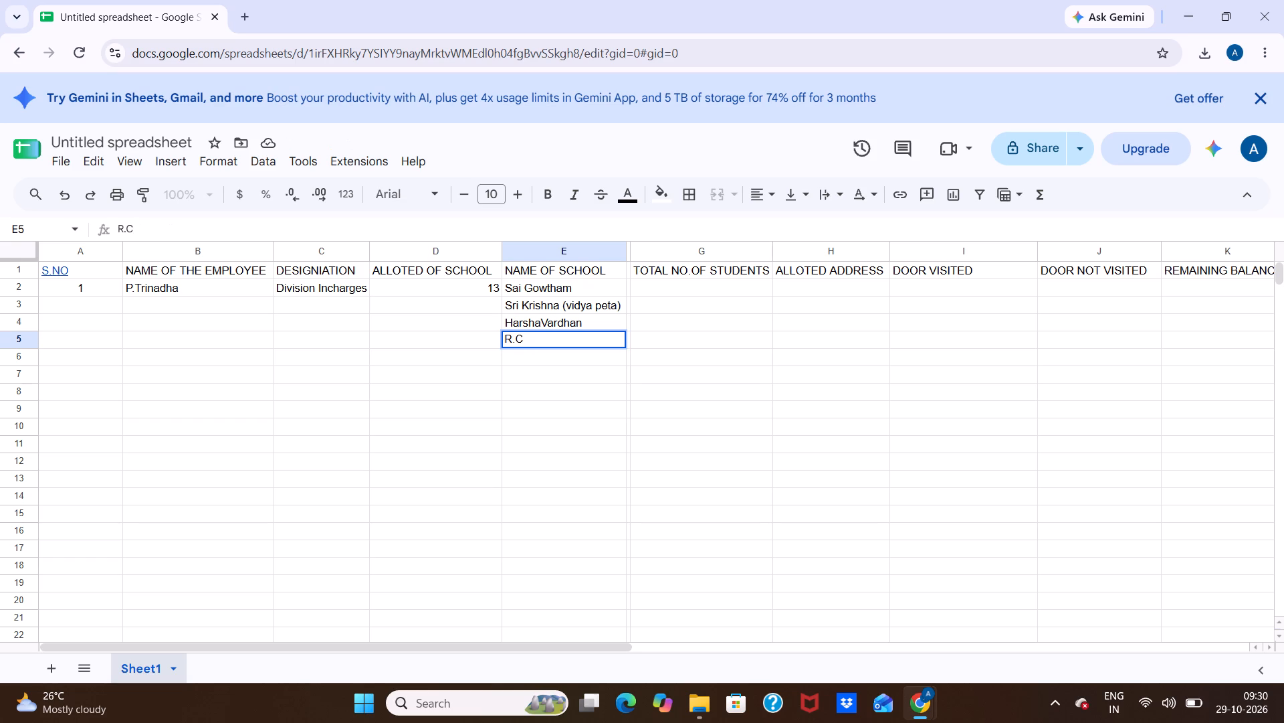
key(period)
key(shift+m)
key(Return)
Enter the school name K.K.valasa MJP in cell E6, below R.C.M.
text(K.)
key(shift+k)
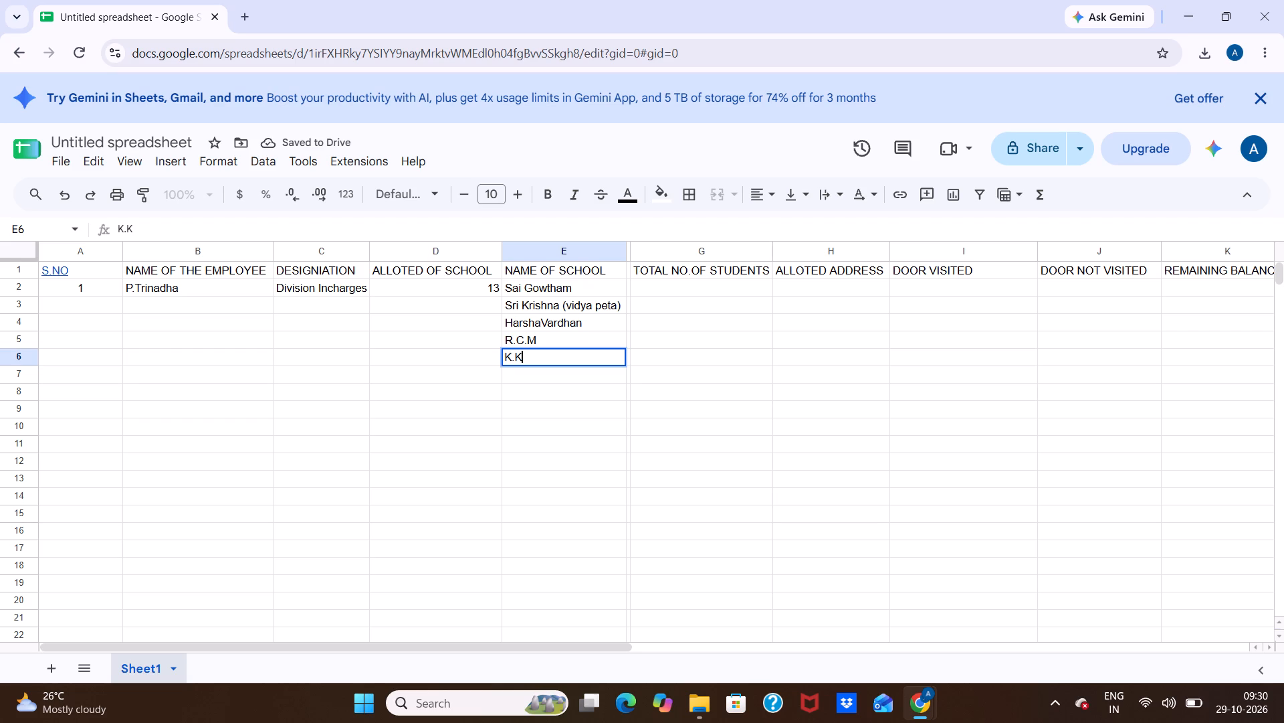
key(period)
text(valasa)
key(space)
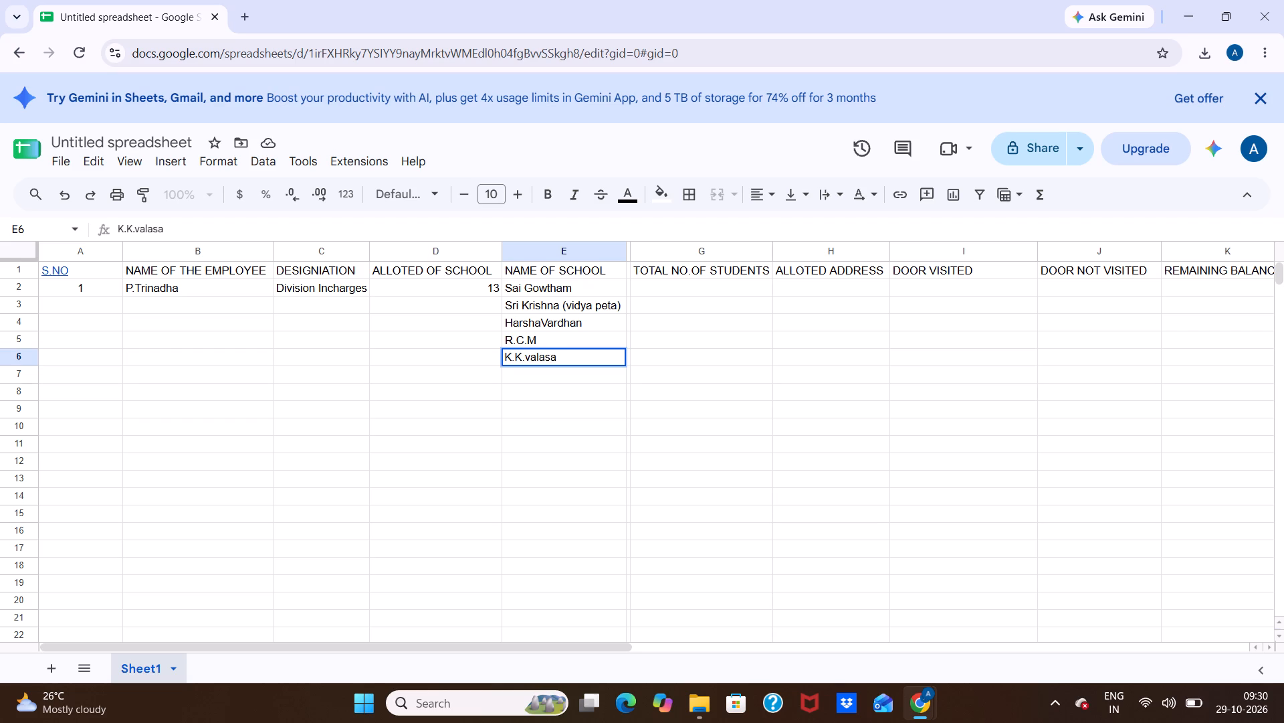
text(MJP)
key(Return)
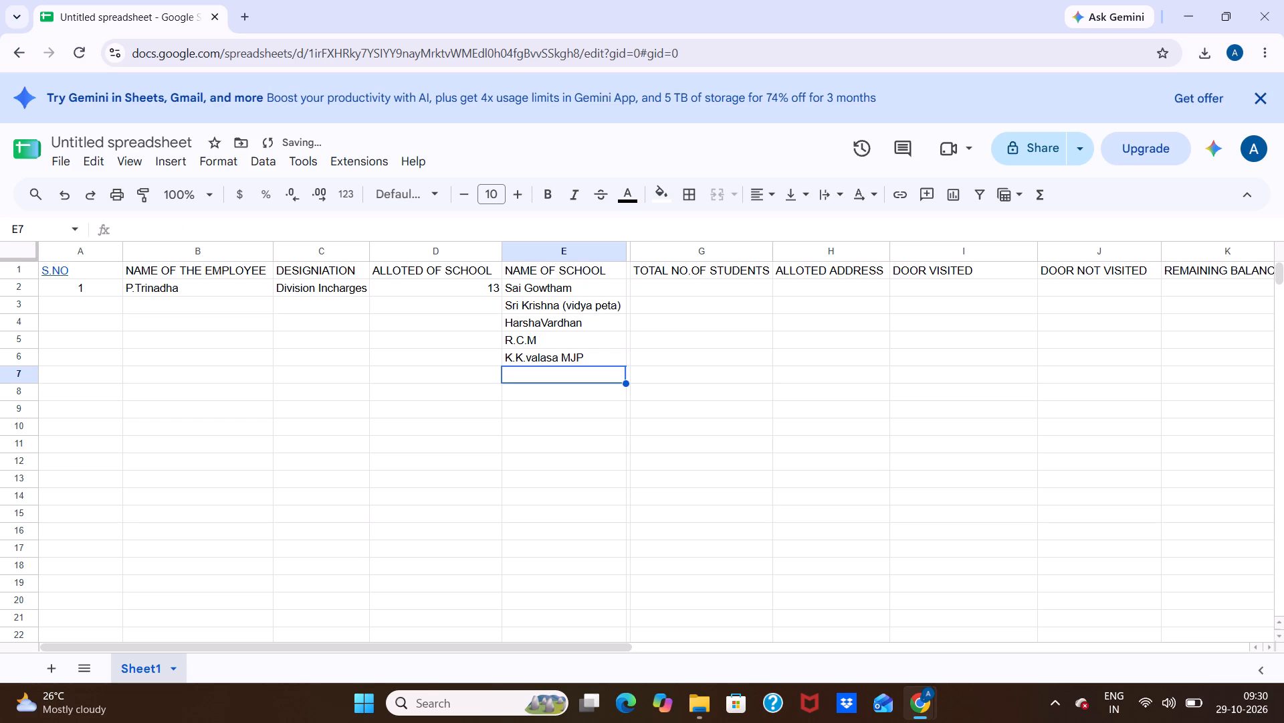
Enter the school name Model School(Sikaraginji) in cell E7, below K.K.valasa MJP.
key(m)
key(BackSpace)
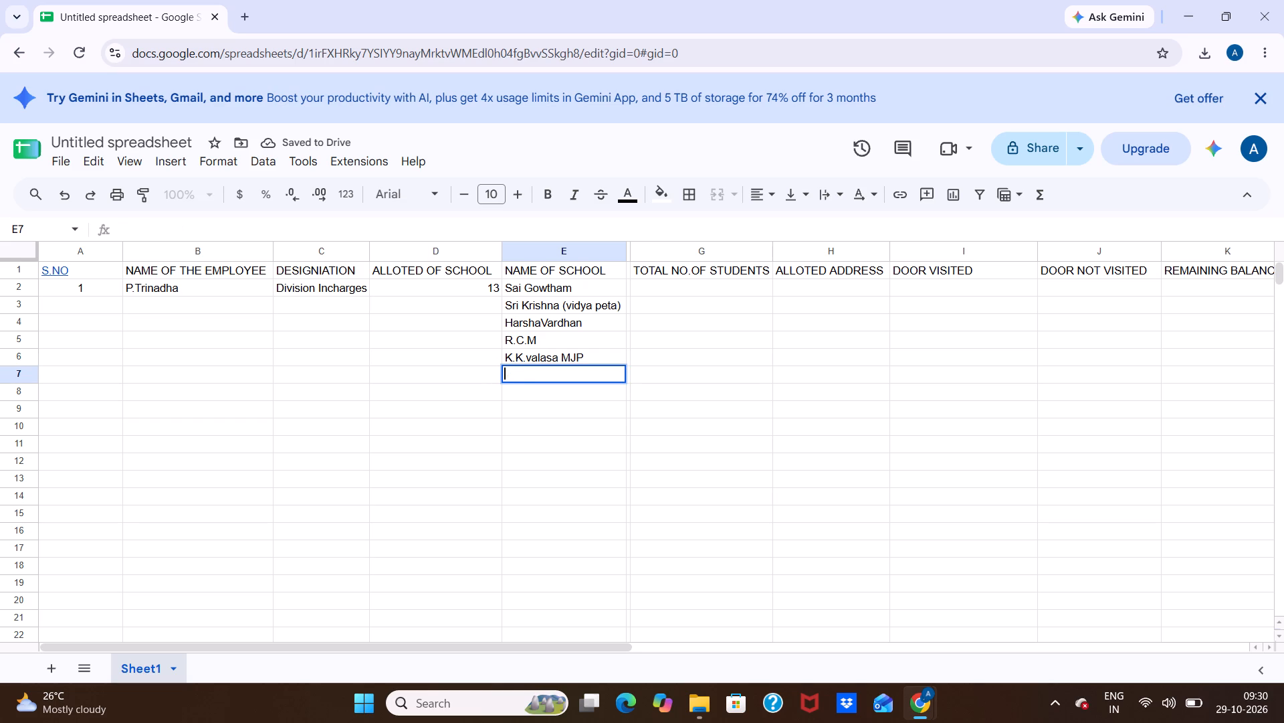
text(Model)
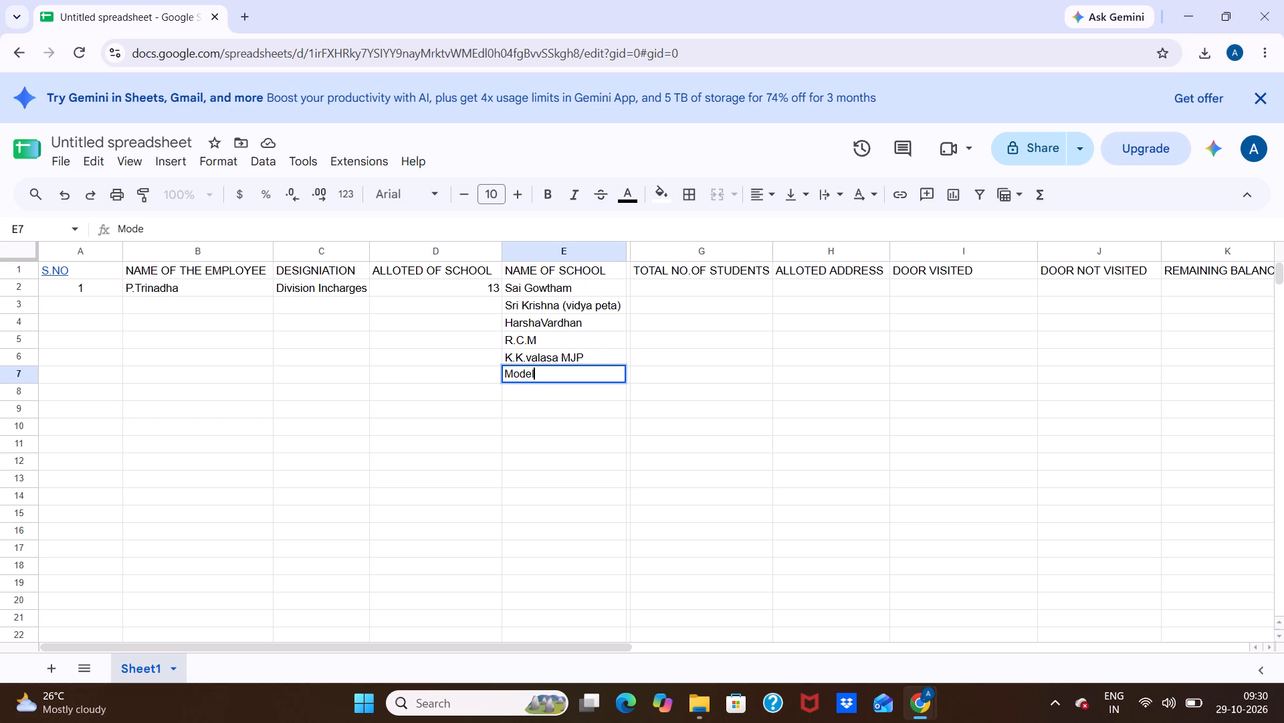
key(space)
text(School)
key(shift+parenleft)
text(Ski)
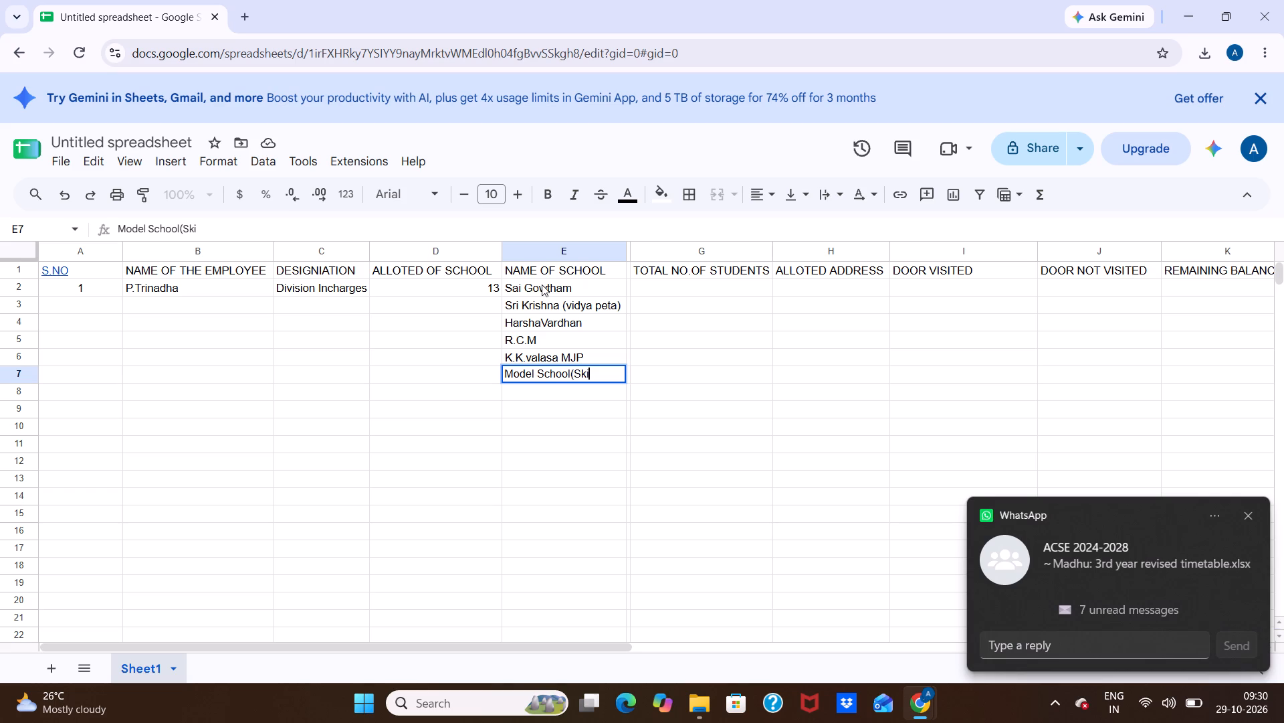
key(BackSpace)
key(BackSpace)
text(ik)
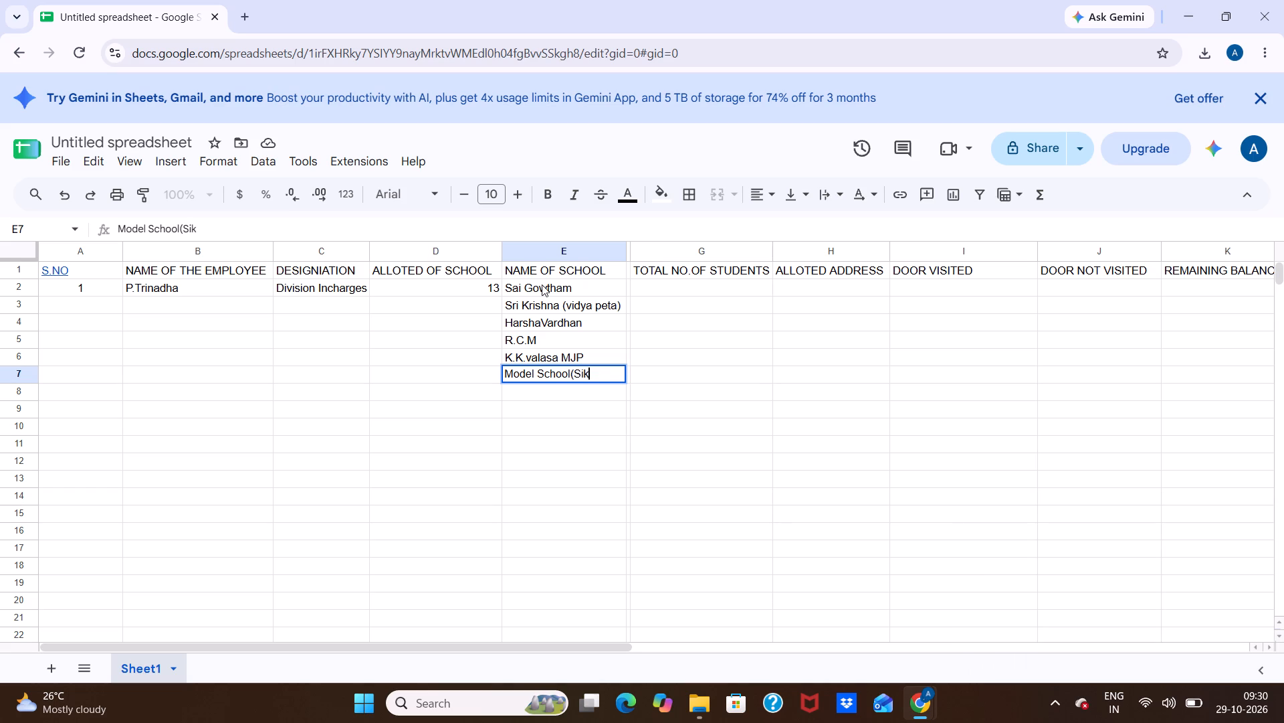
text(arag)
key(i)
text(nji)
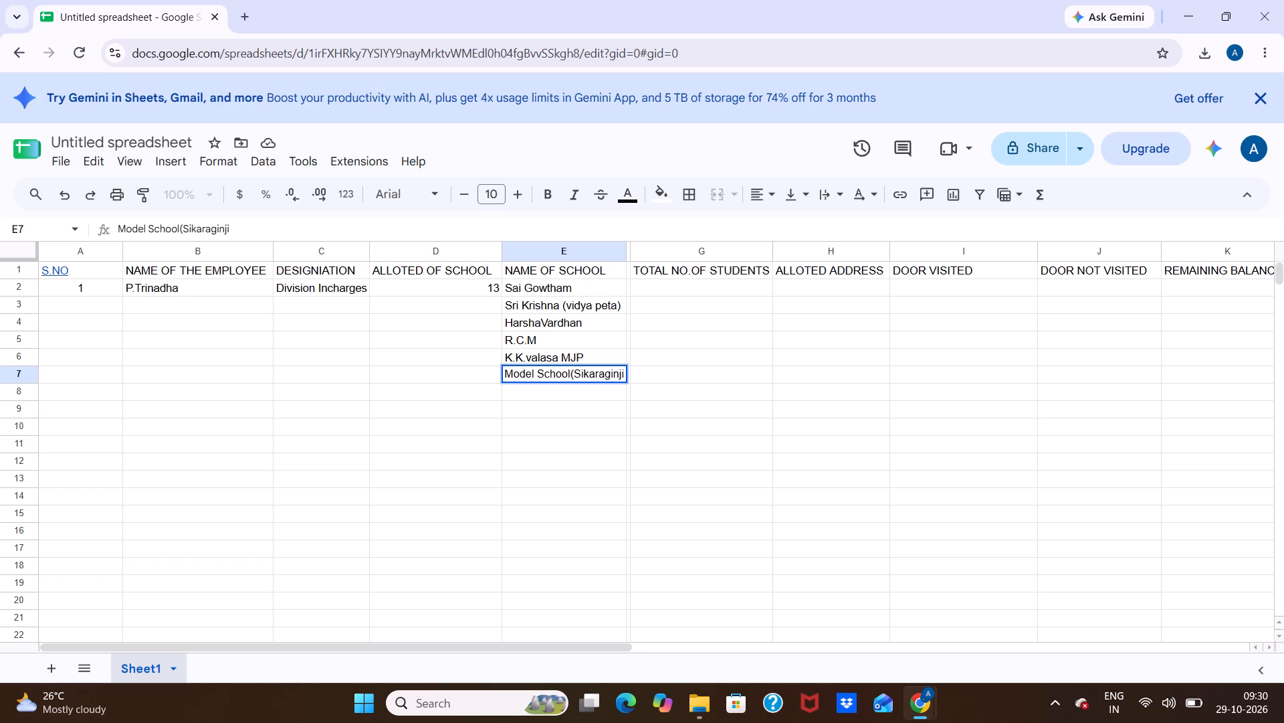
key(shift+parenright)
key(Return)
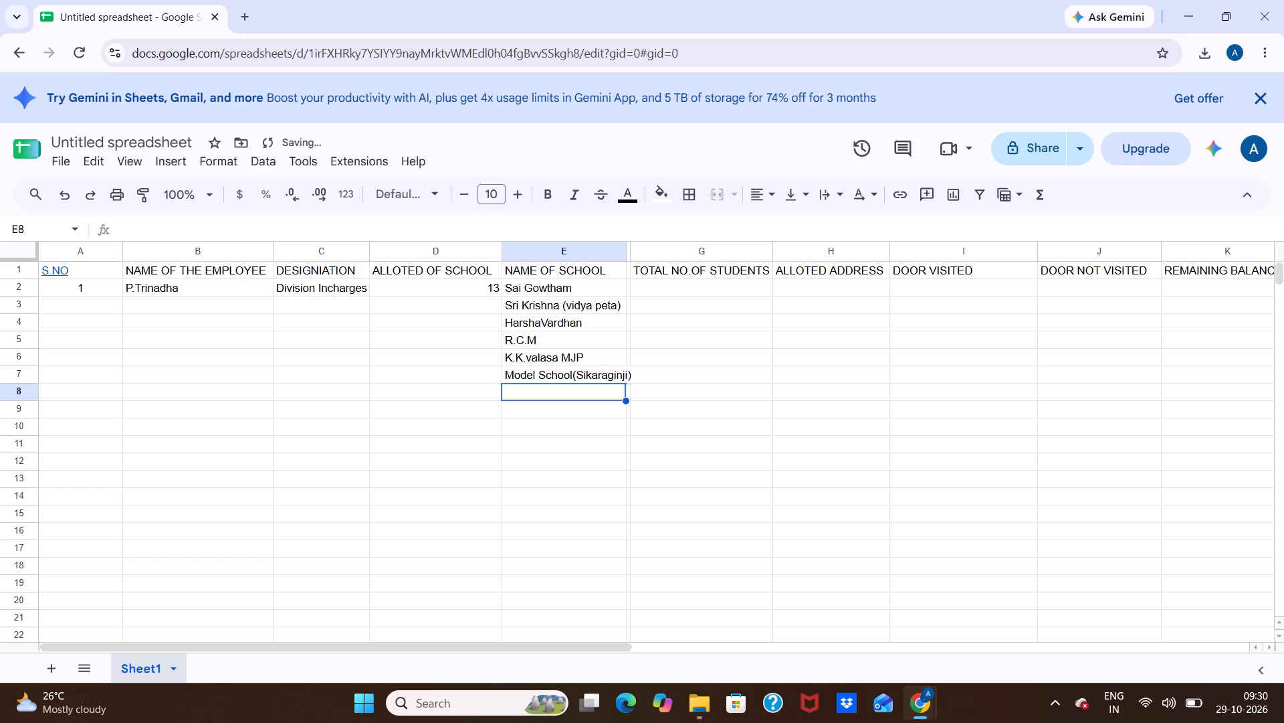
Enter the school name Model School(Manupalli) in cell E8, below Model School(Sikaraginji).
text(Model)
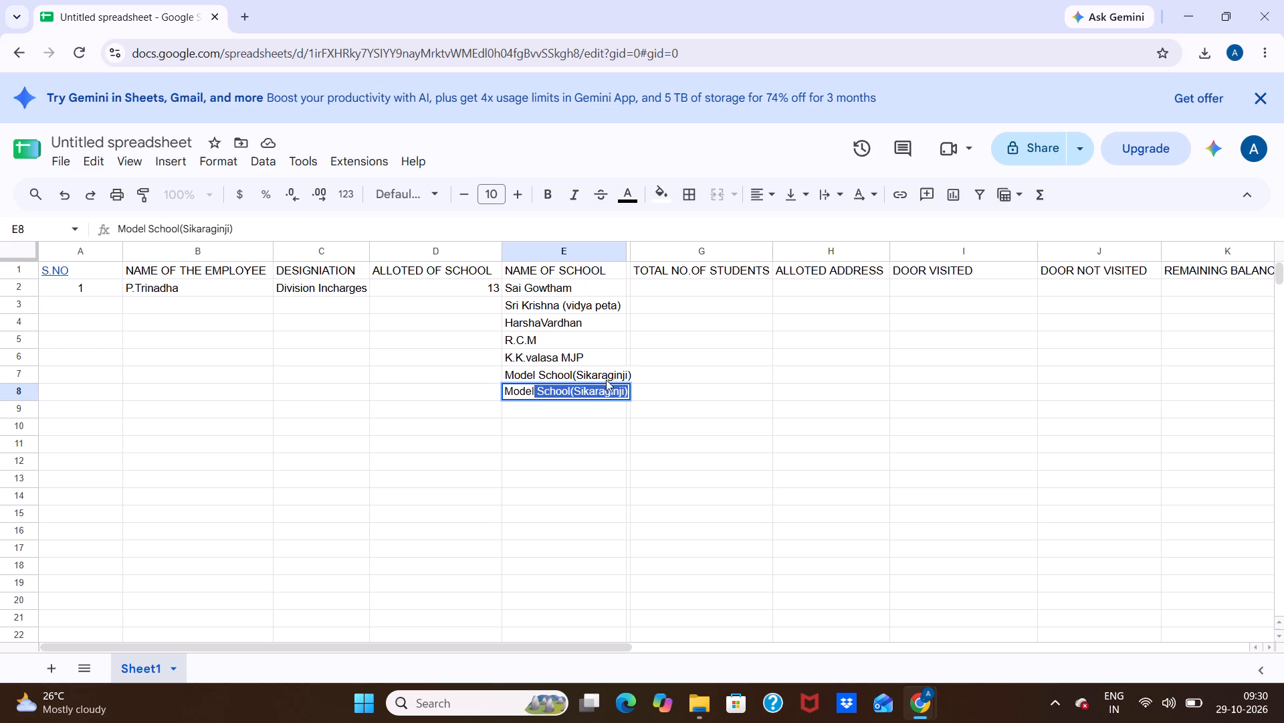
click(622, 388)
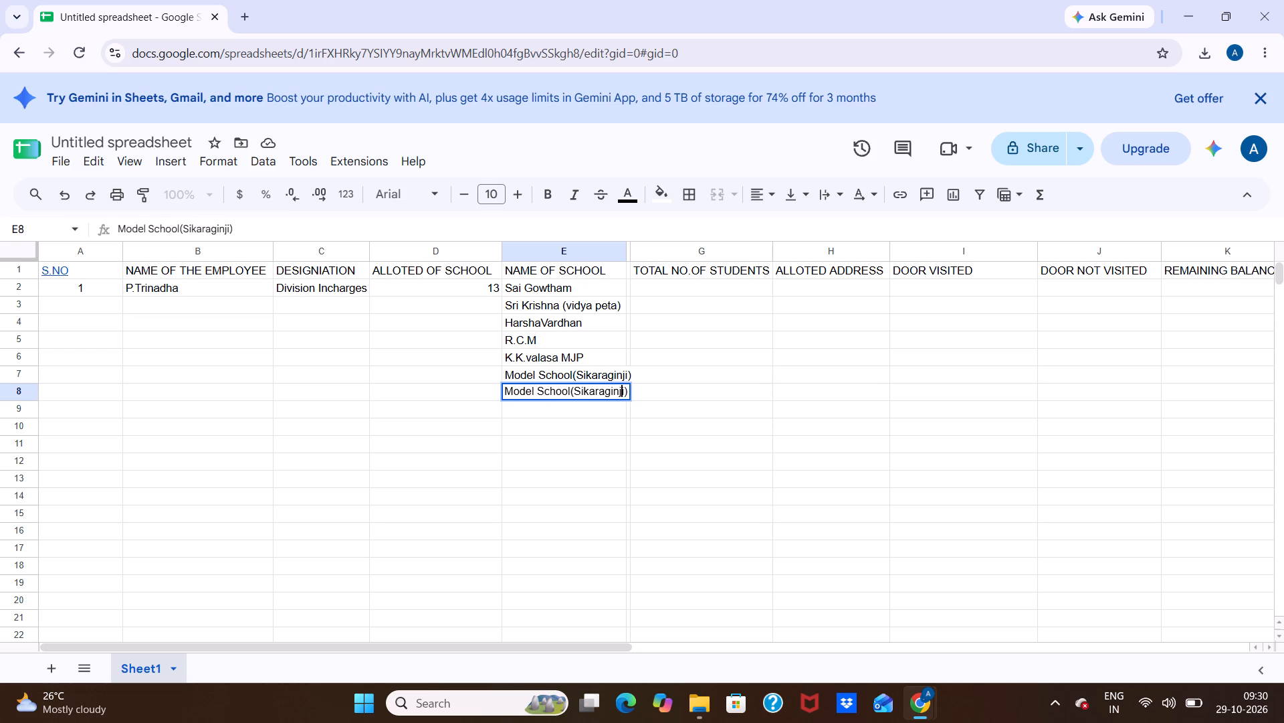
key(BackSpace)
key(BackSpace)
key(BackSpace)
key(Right)
key(BackSpace)
key(BackSpace)
key(BackSpace)
key(BackSpace)
key(BackSpace)
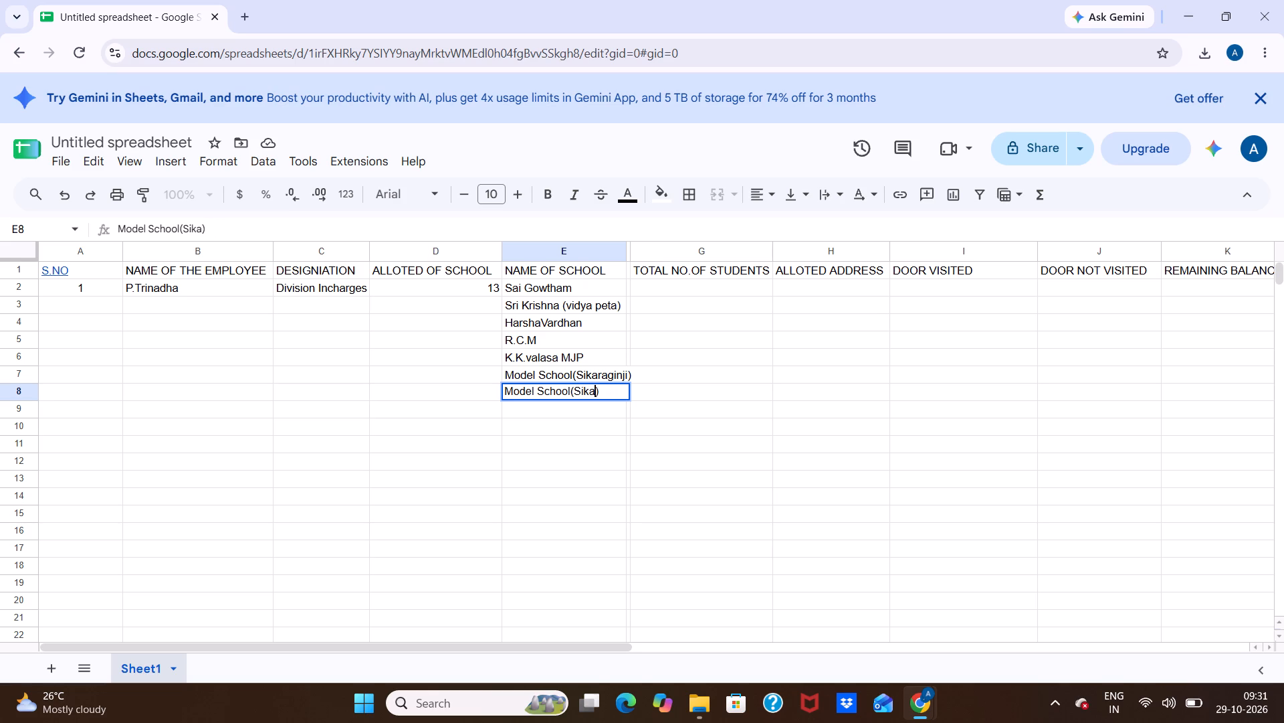
key(BackSpace)
key(BackSpace)
key(BackSpace)
key(shift+m)
text(anu)
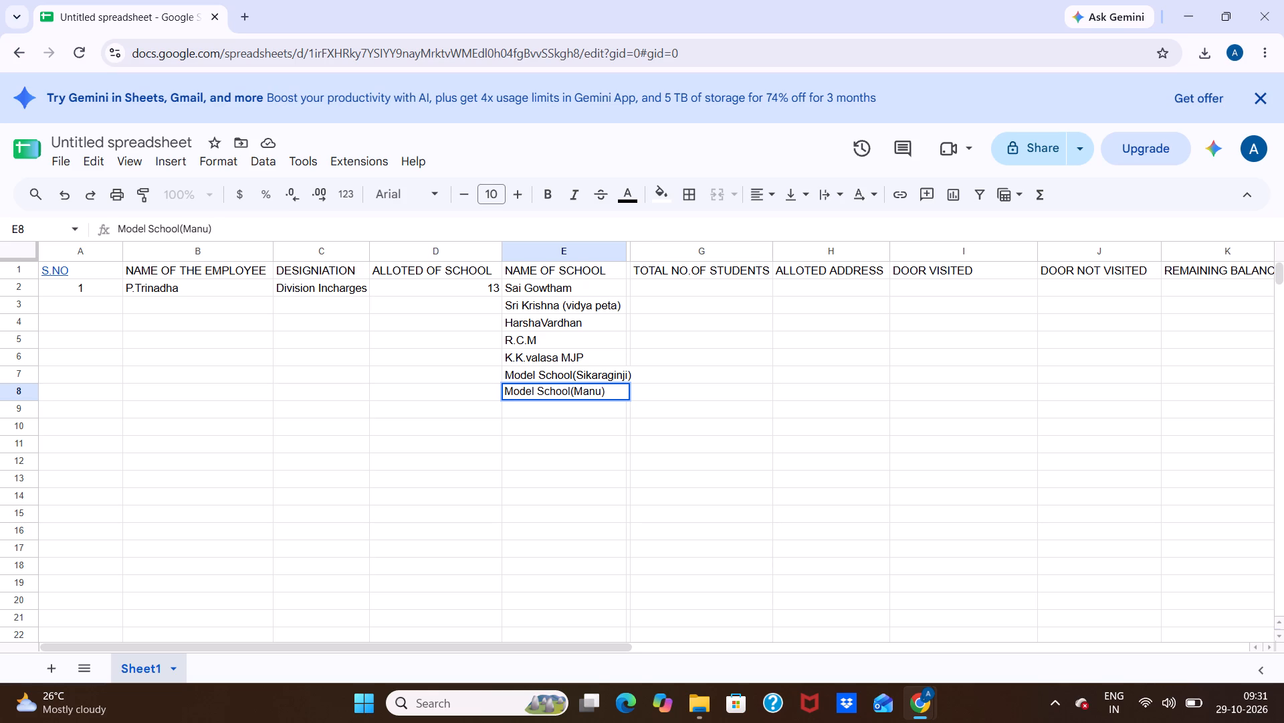
text(palli)
key(Right)
key(Return)
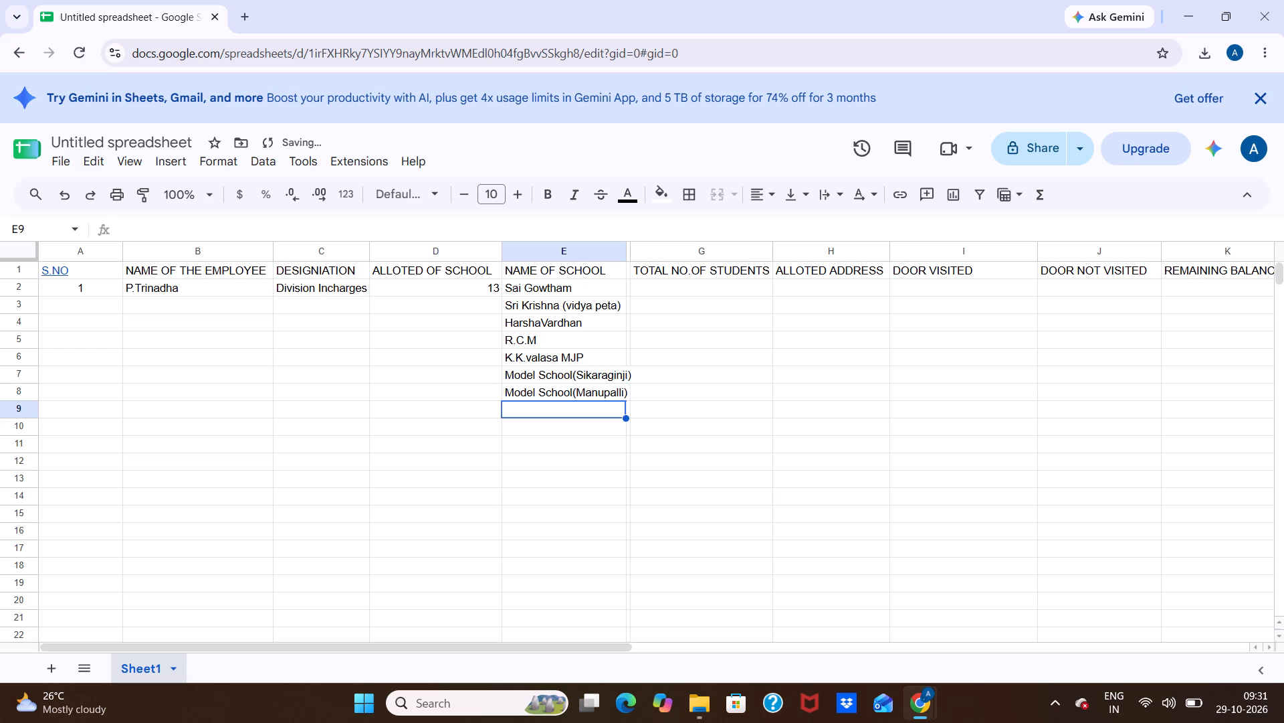
Enter the school name ZPH(Dathi) in cell E9, below Model School(Manupalli).
scroll(622, 388, down, 1)
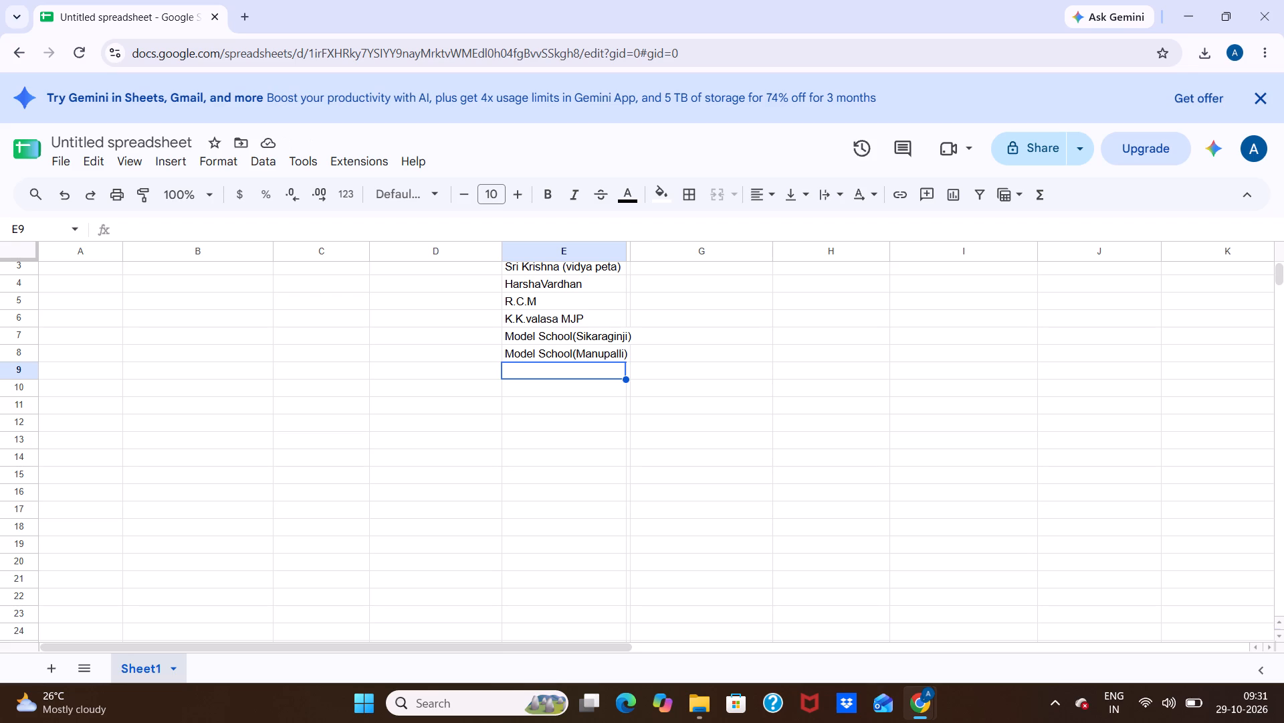
text(ZPH)
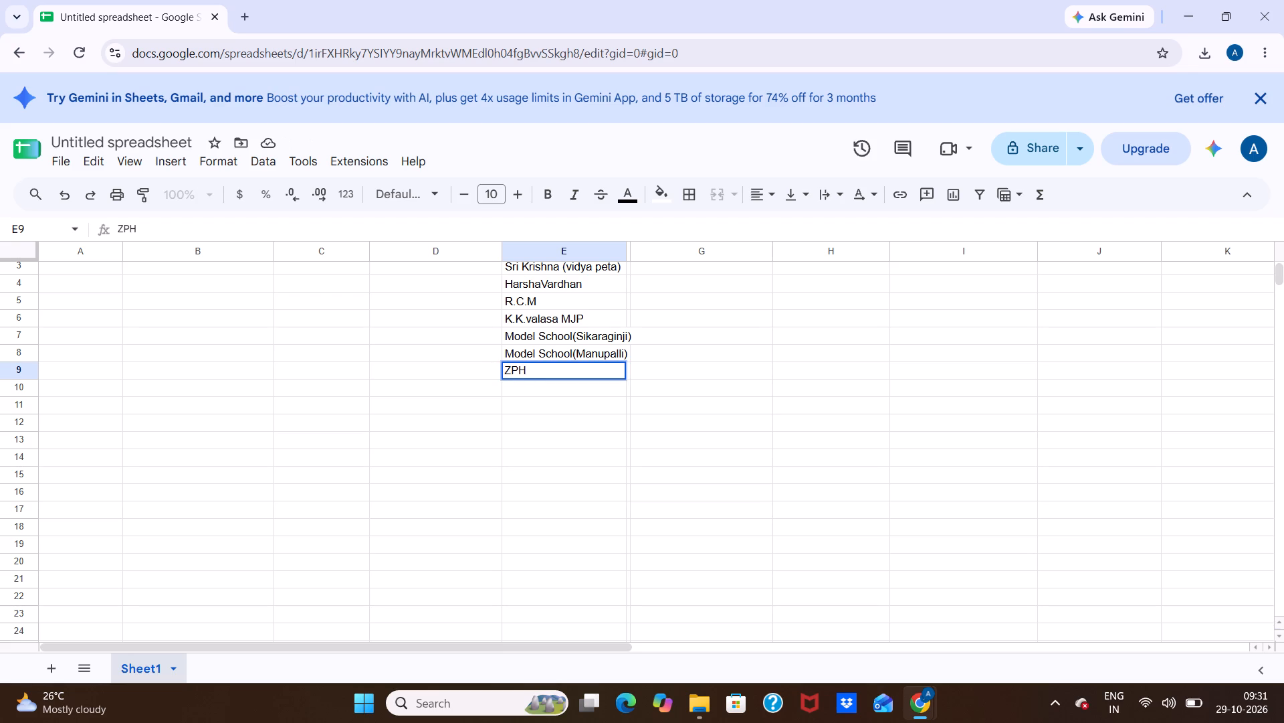
key(shift+parenleft)
text(Dathi)
key(shift+parenright)
key(Return)
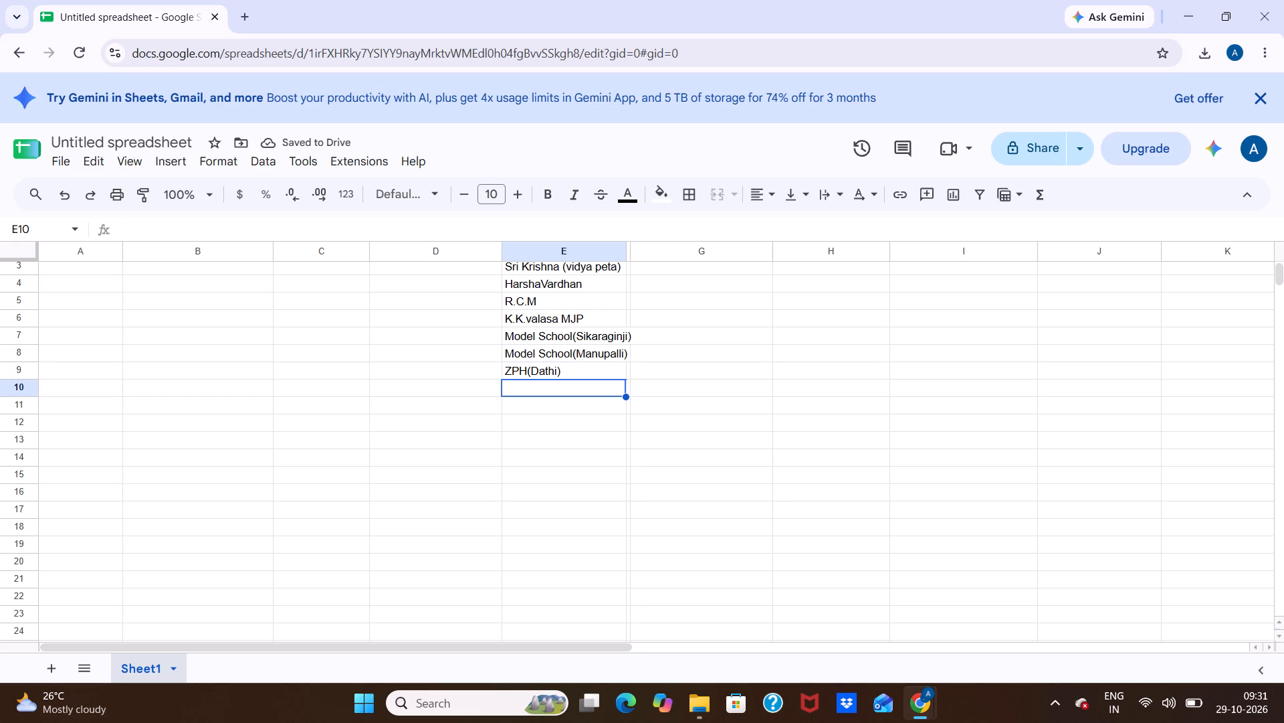
Enter the school name ZPH(Maradam) in cell E10, below ZPH(Dathi).
text(ZPH()
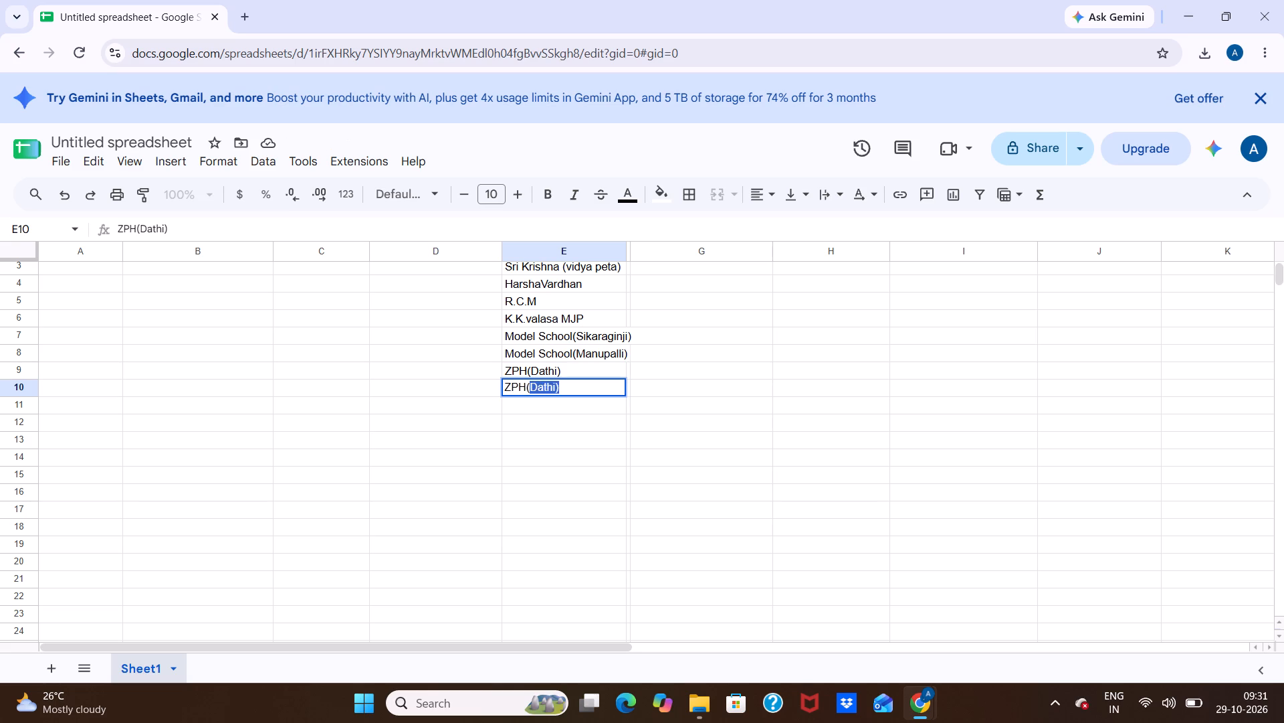
text(Marada)
key(m)
key(shift+parenright)
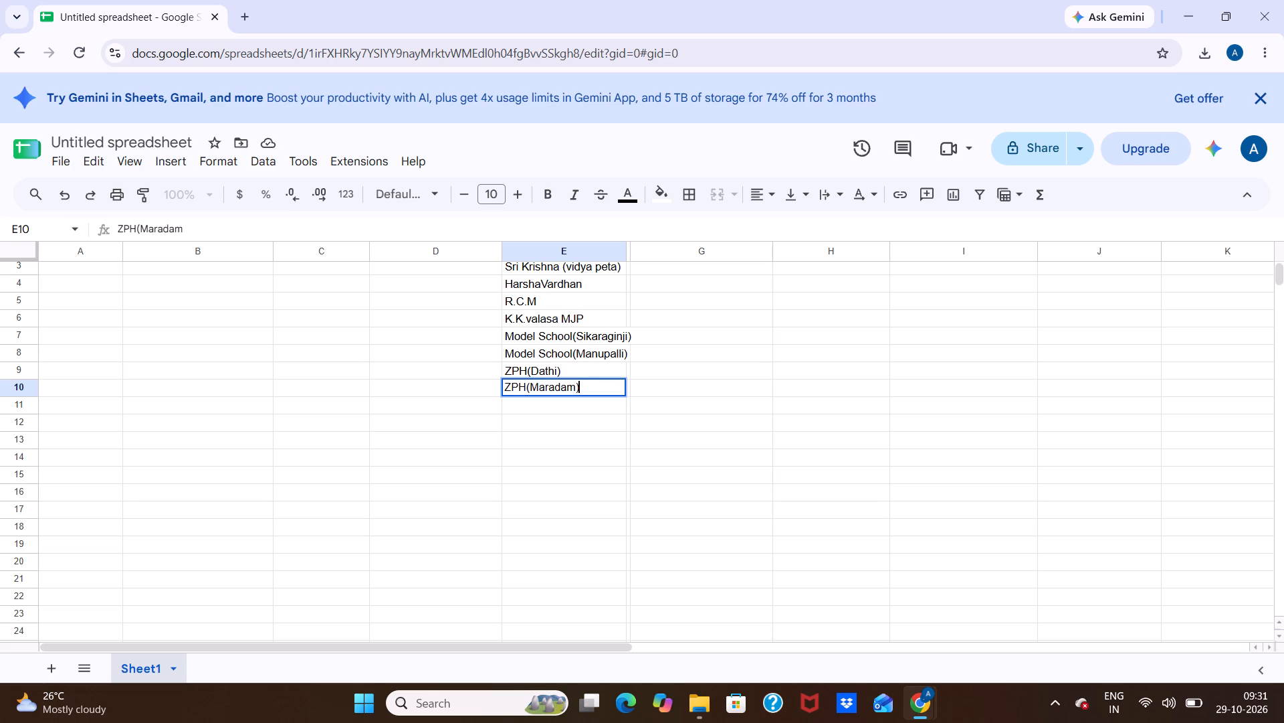
key(Return)
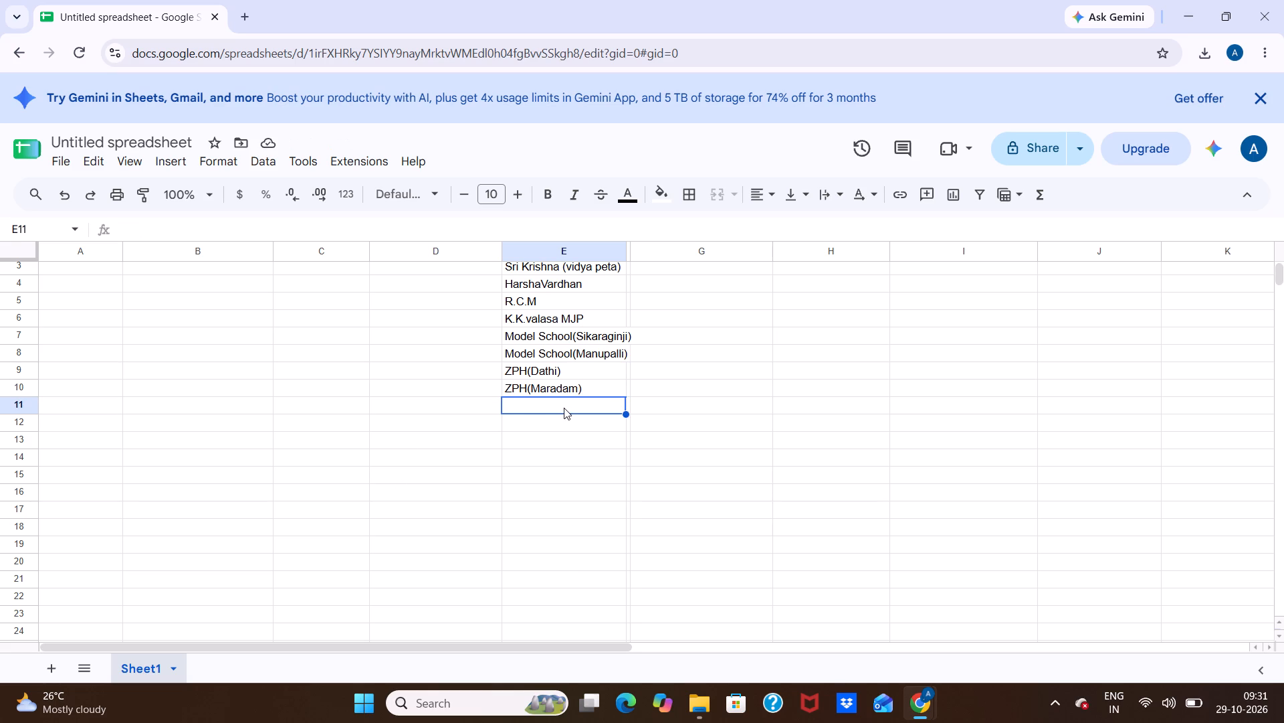
Enter the school name Model School(Medapalli) in cell E11, below ZPH(Maradam).
key(m)
key(BackSpace)
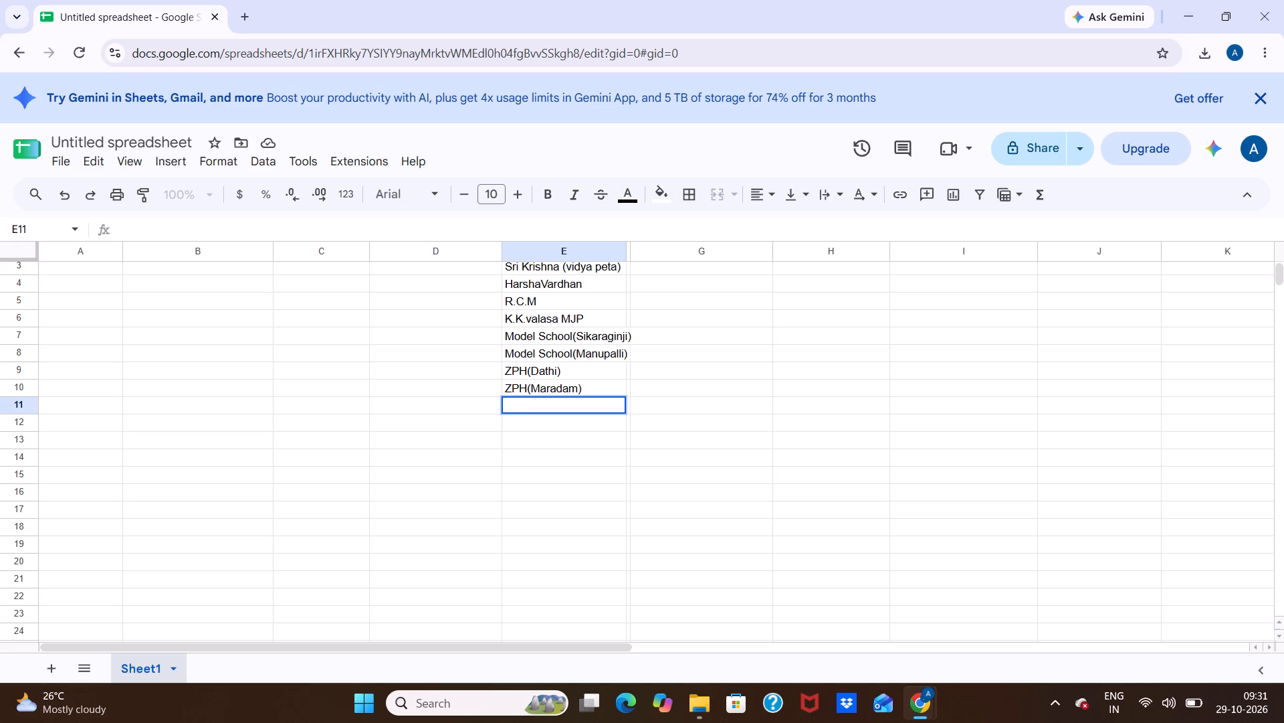
text(Model)
key(space)
text(School)
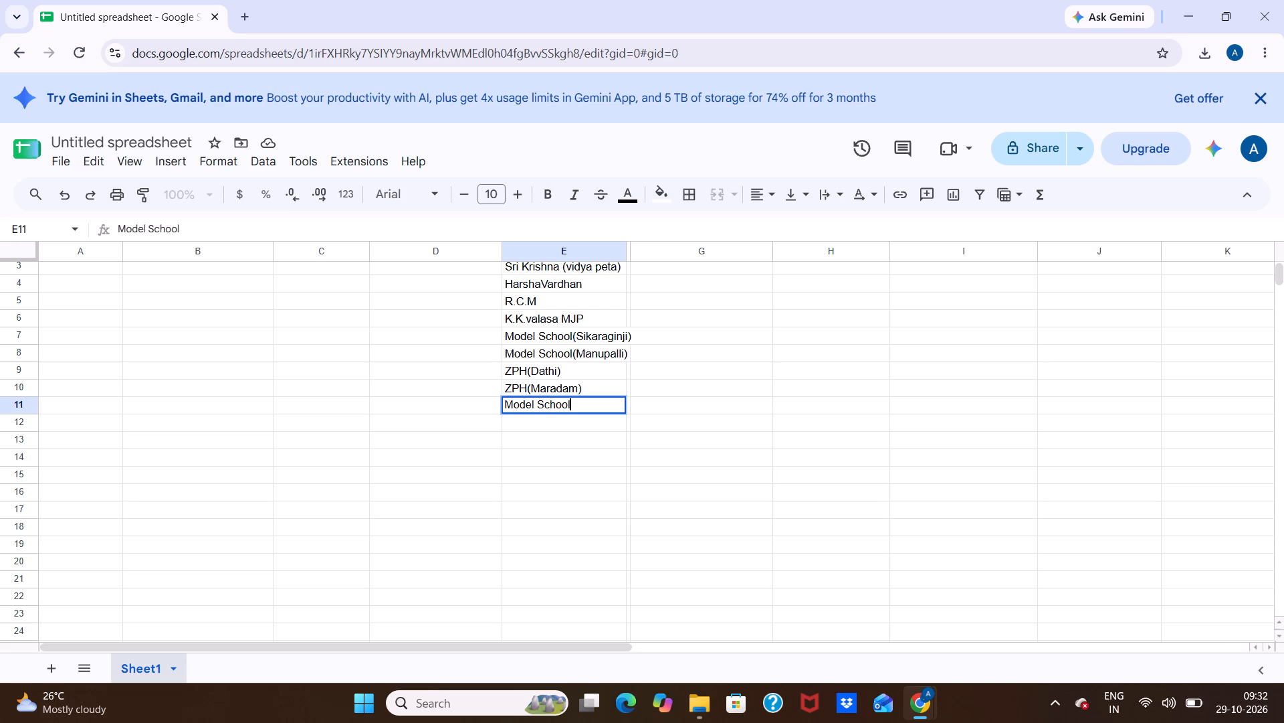
key(shift+parenleft)
text(Meda)
text(palli)
key(shift+parenright)
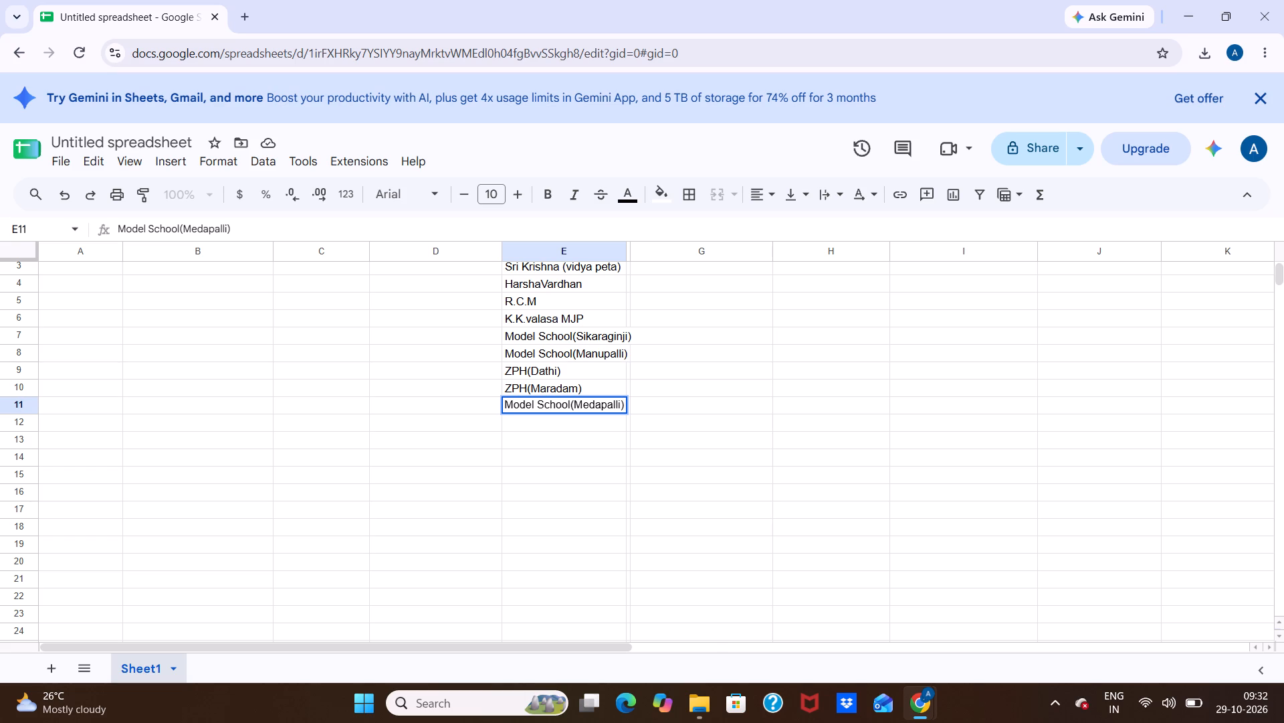
key(Return)
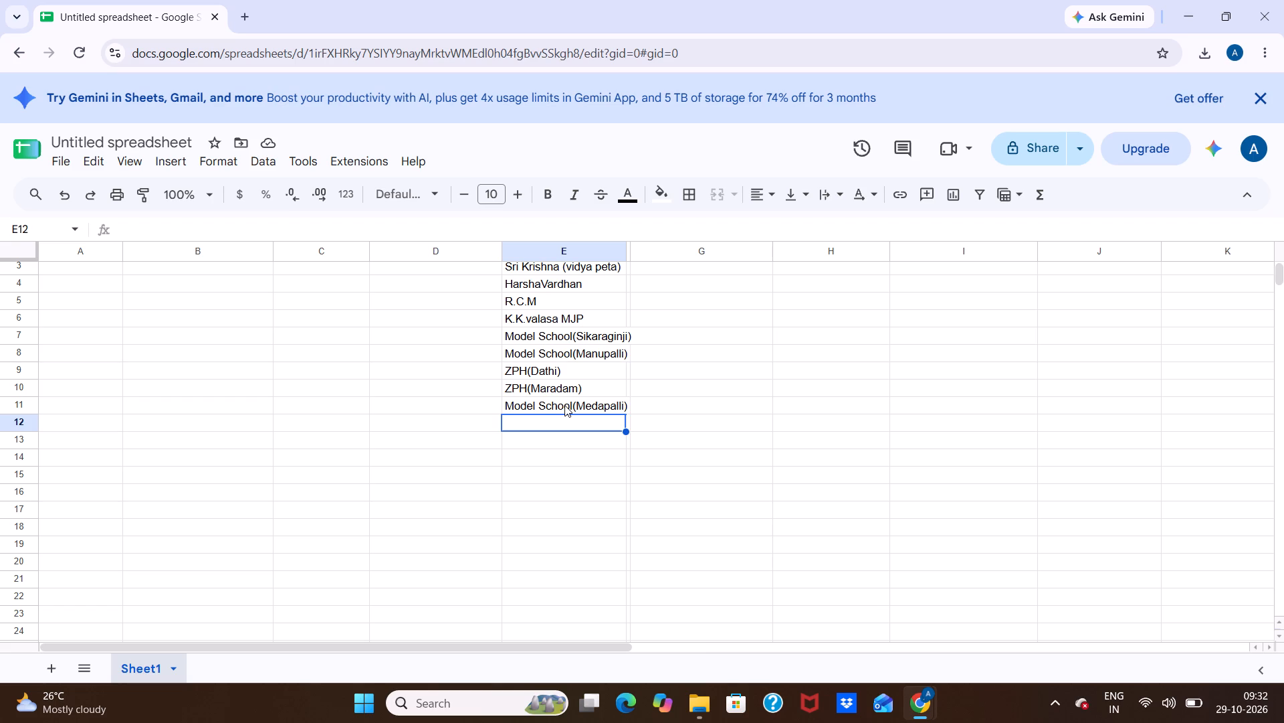
Enter the school name ZPH(Manapuram) in cell E12, below Model School(Medapalli).
text(ZPH)
key(shift+parenleft)
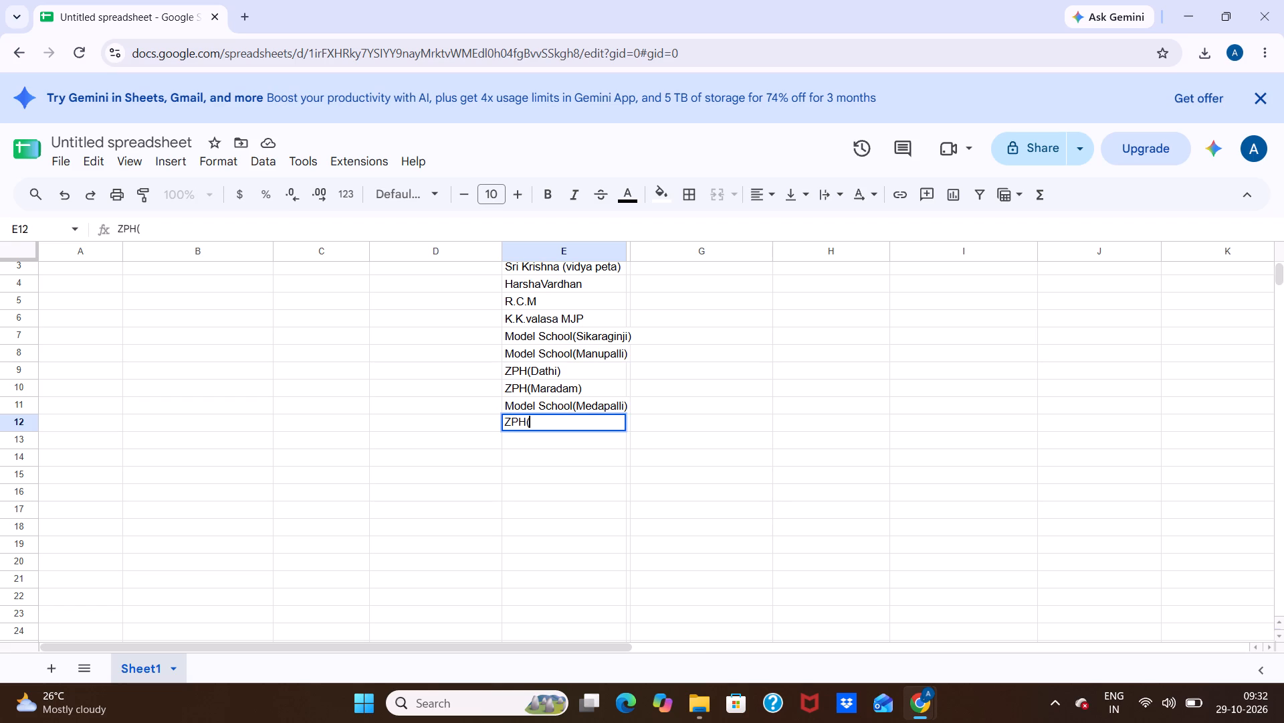
text(Mana)
text(puram)
key(shift+parenright)
key(Return)
Enter the school name Grabham Model School in cell E13, below ZPH(Manapuram).
key(shift+g)
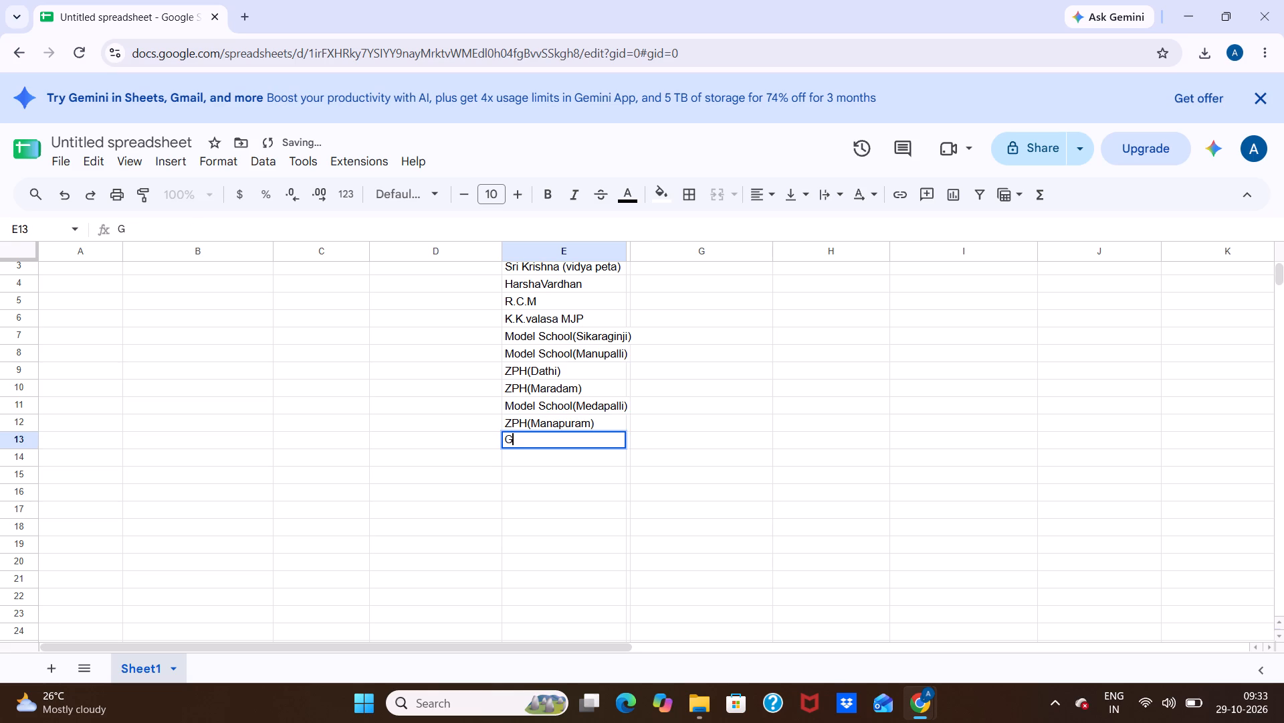
text(rabham)
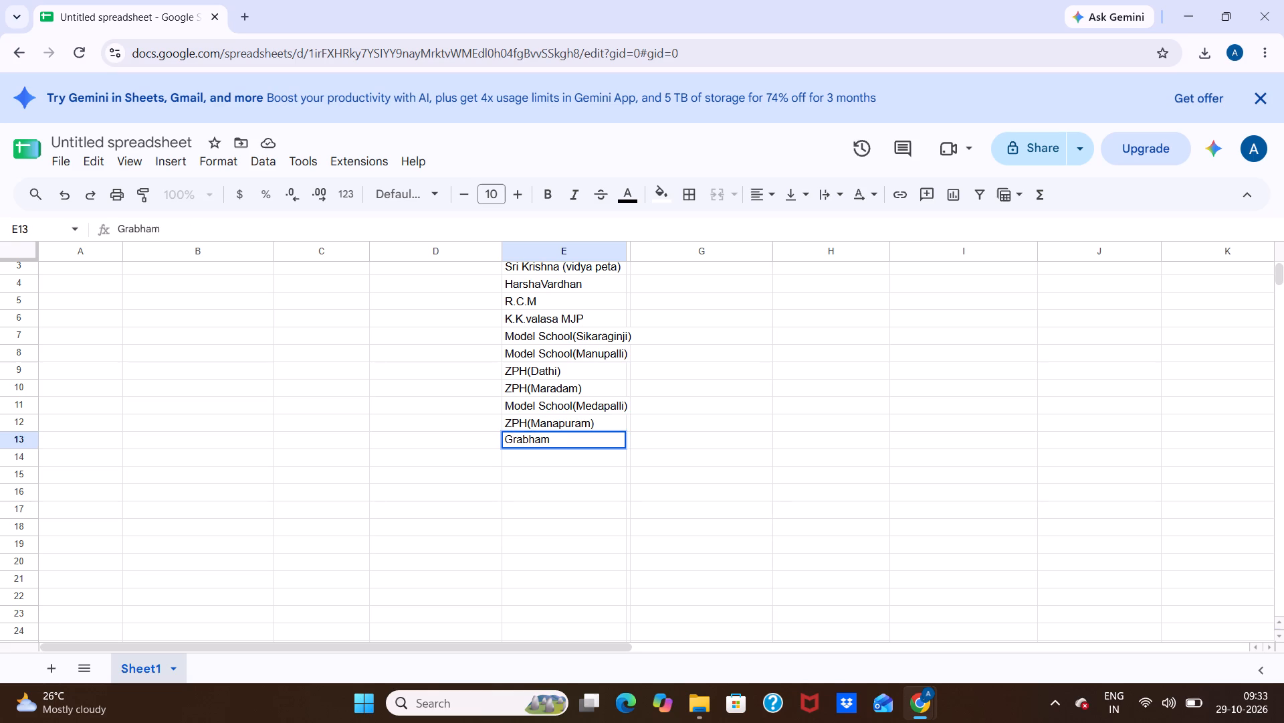
key(space)
text(Model)
key(space)
text(School)
key(Return)
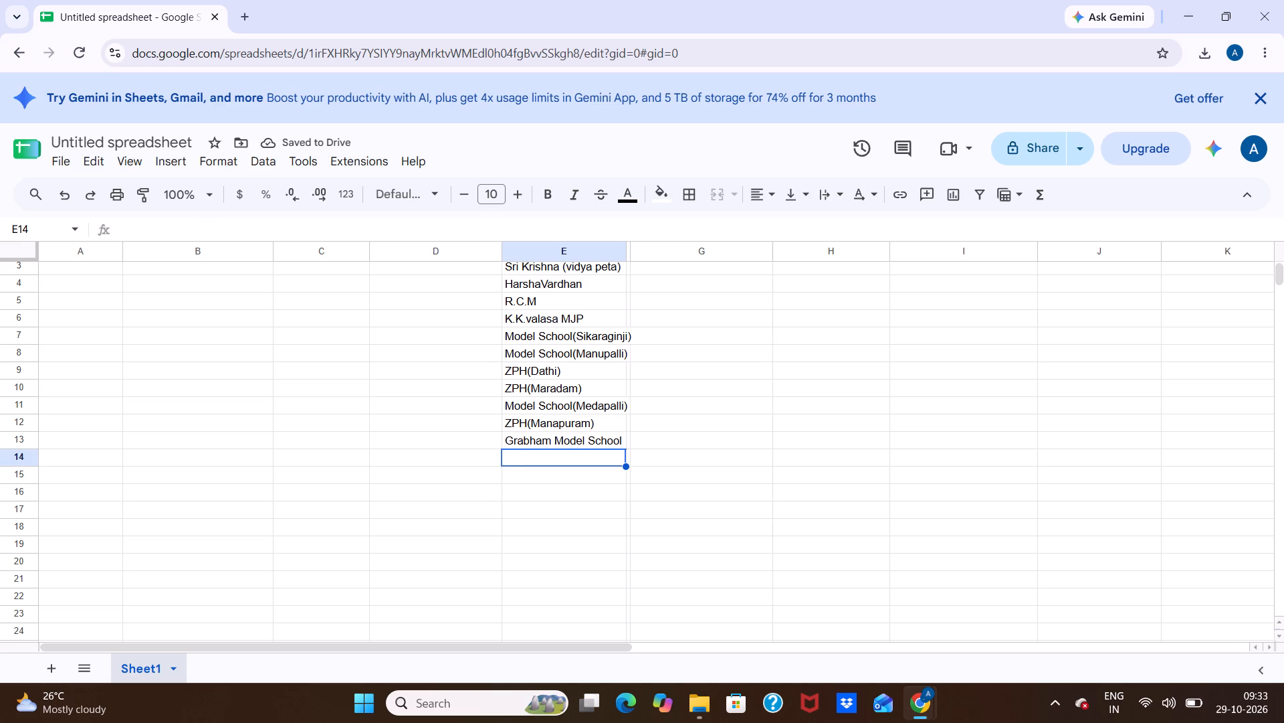
Enter the school name Gotalam ZPH in cell E14, below Grabham Model School.
text(Go)
text(talam)
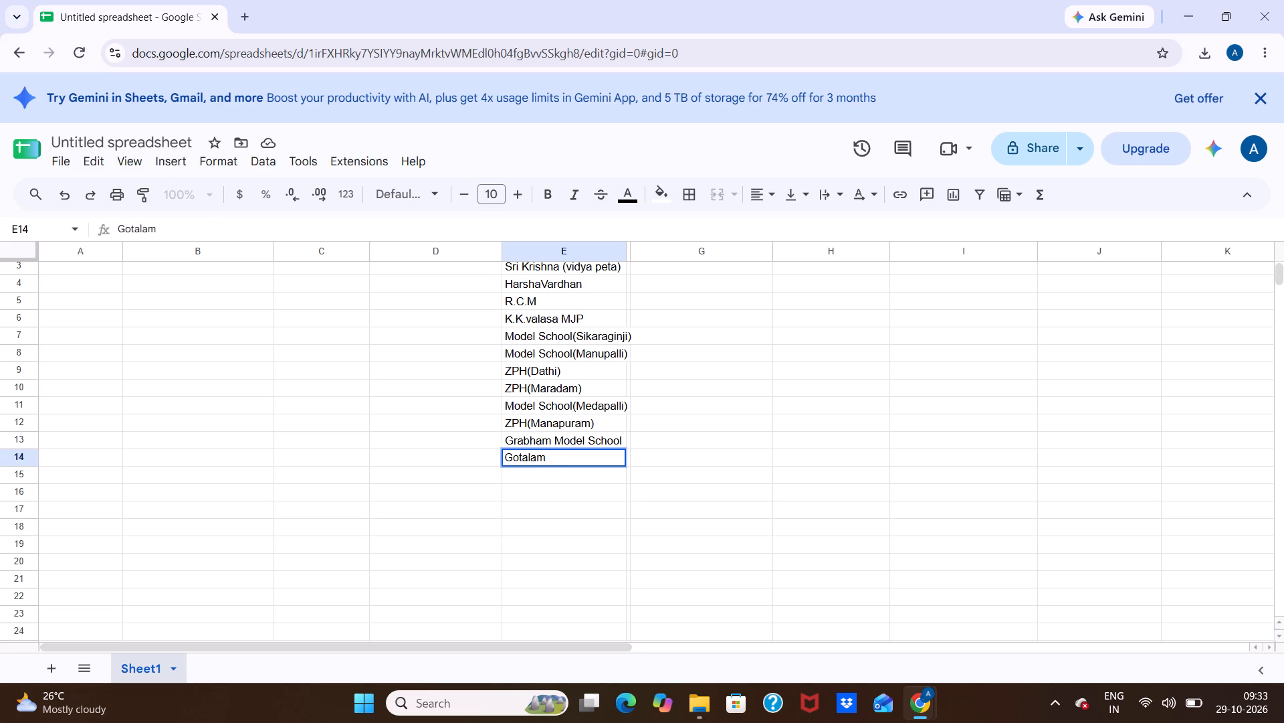
key(space)
text(ZPH)
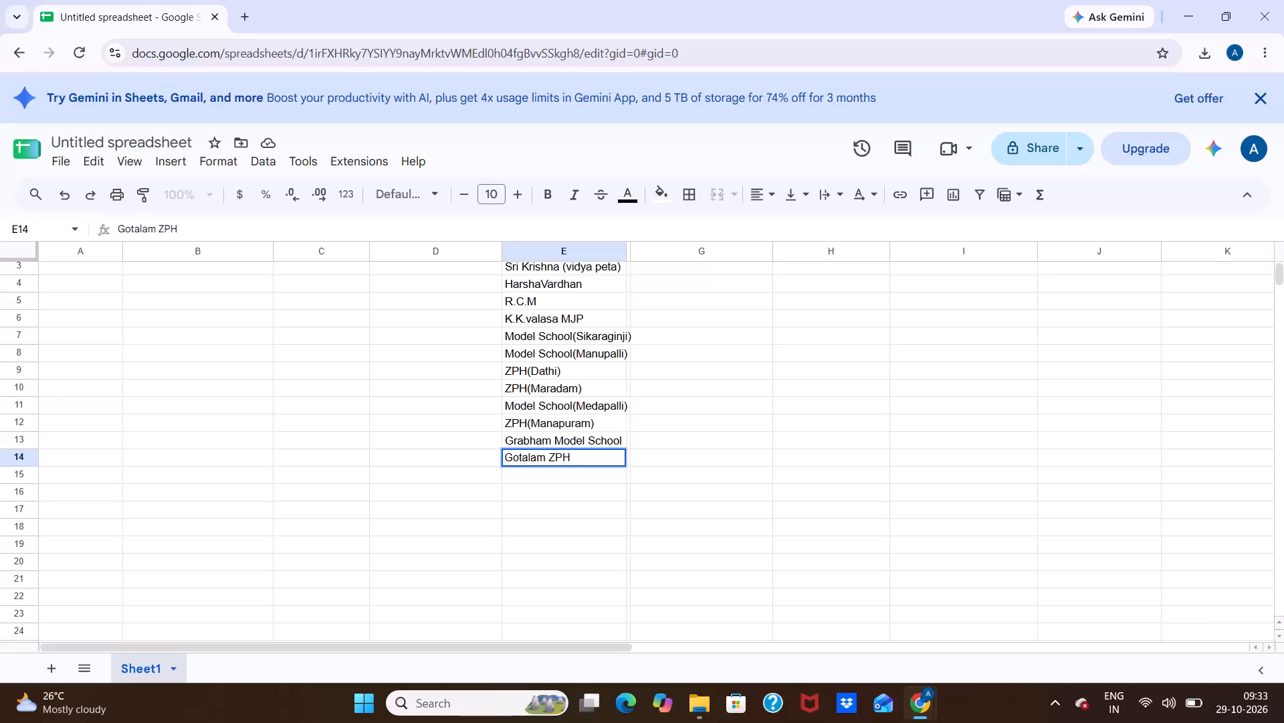
key(Return)
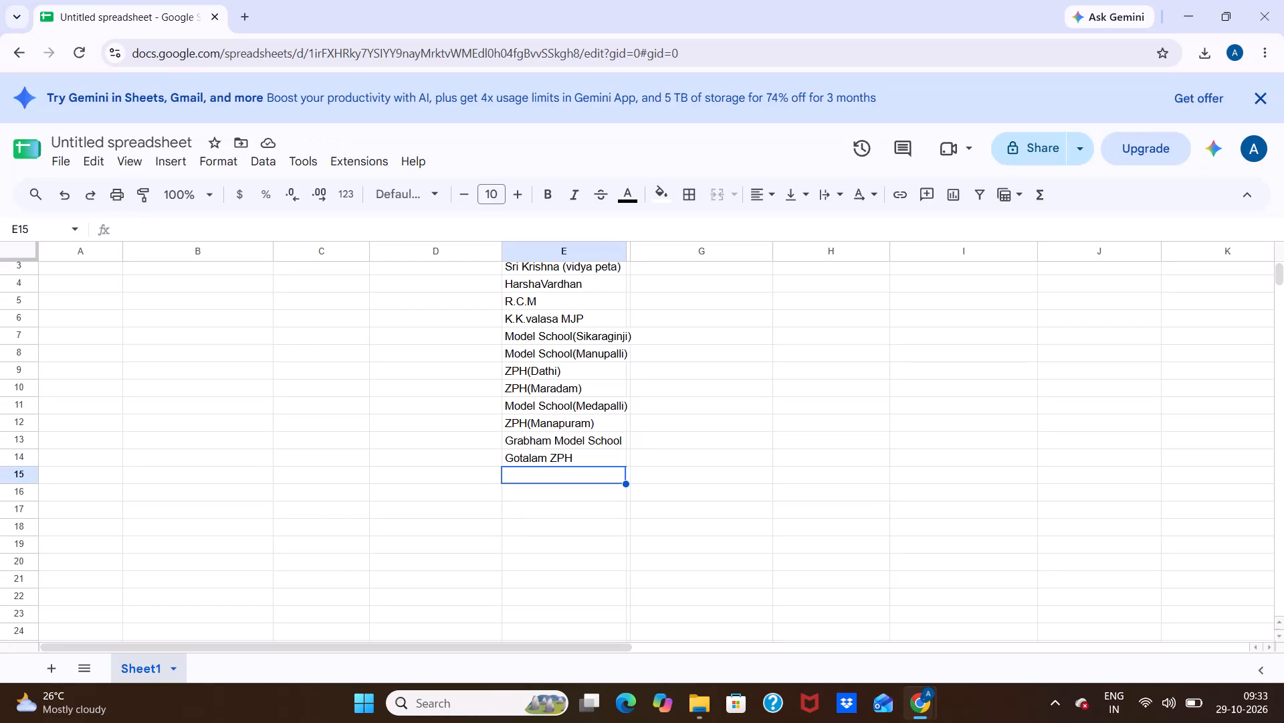
Center-align the allotted school count in cell D2.
scroll(394, 309, up, 3)
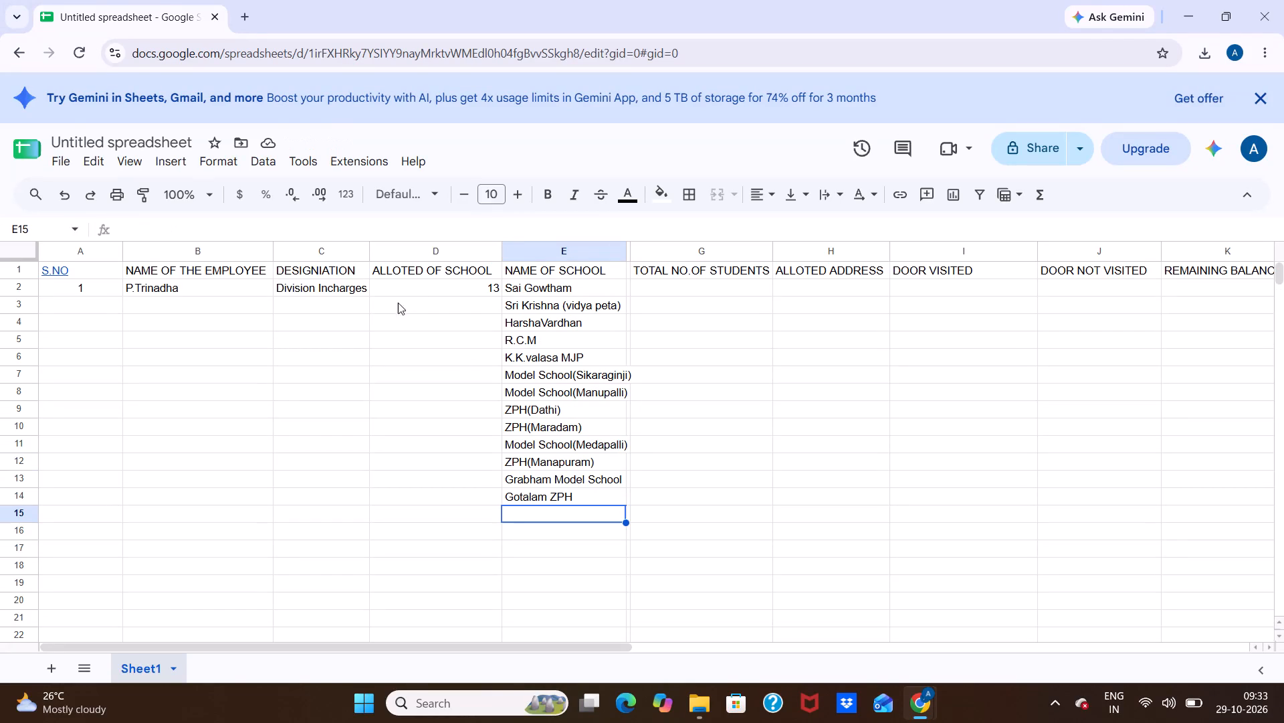
click(492, 283)
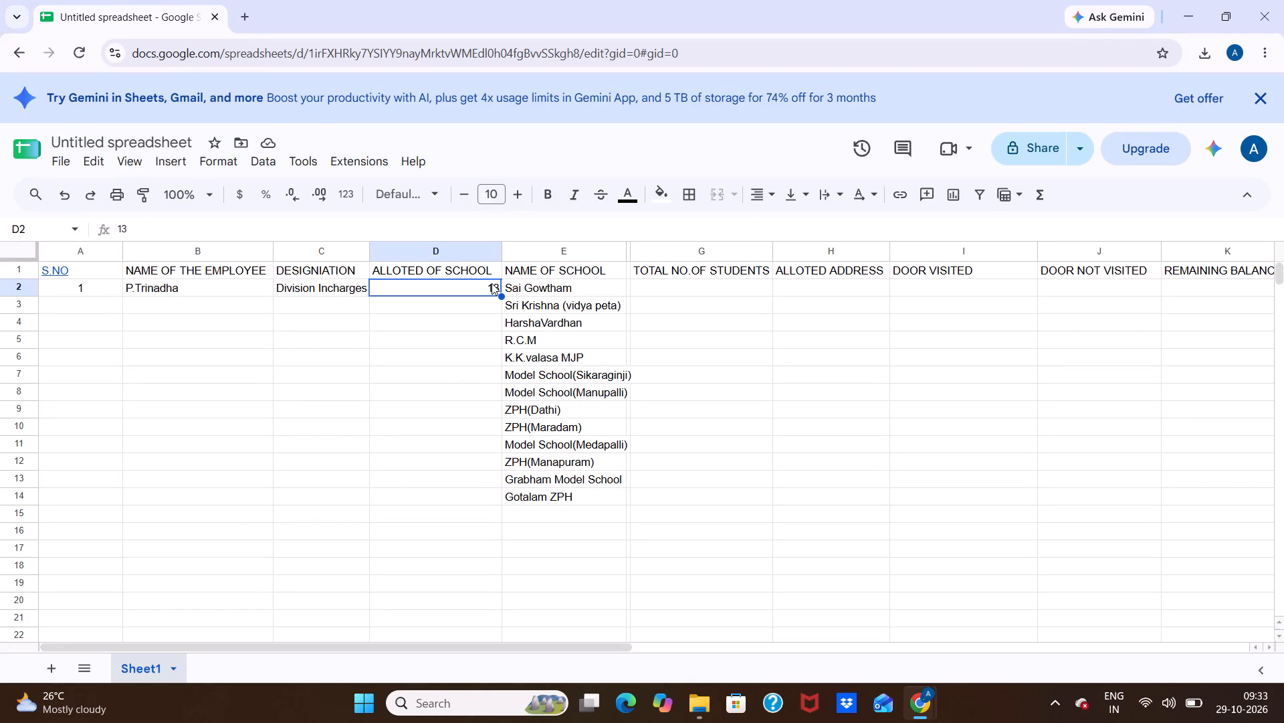
click(754, 191)
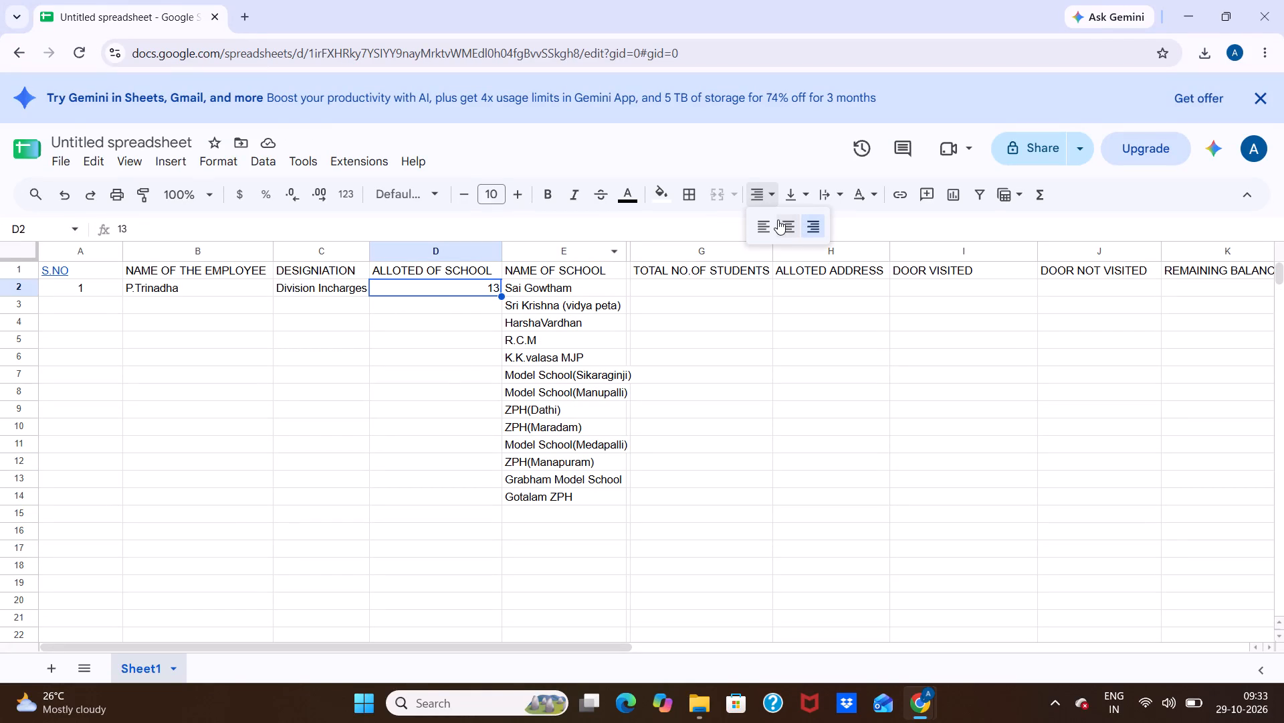
click(778, 220)
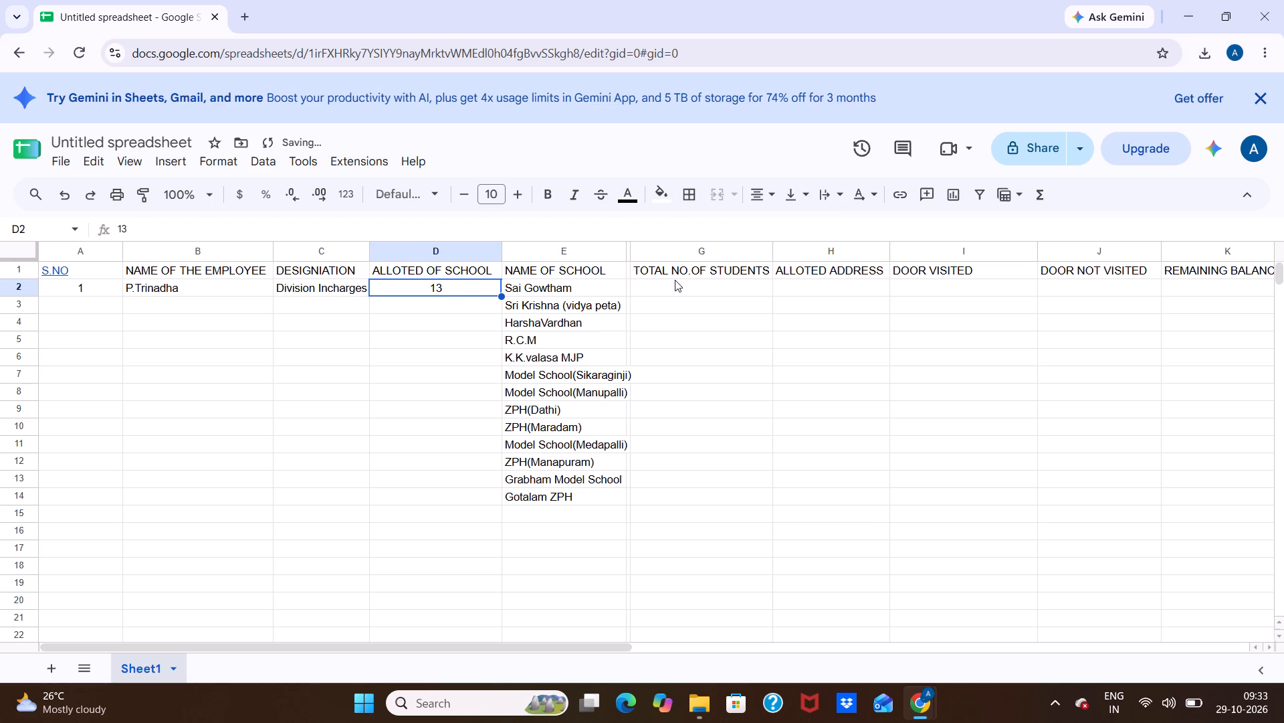
Enter the total student numbers 29, 58, 15, 31 and 74 in cells G2 to G6, for Sai Gowtham through K.K.valasa MJP.
click(675, 280)
click(674, 285)
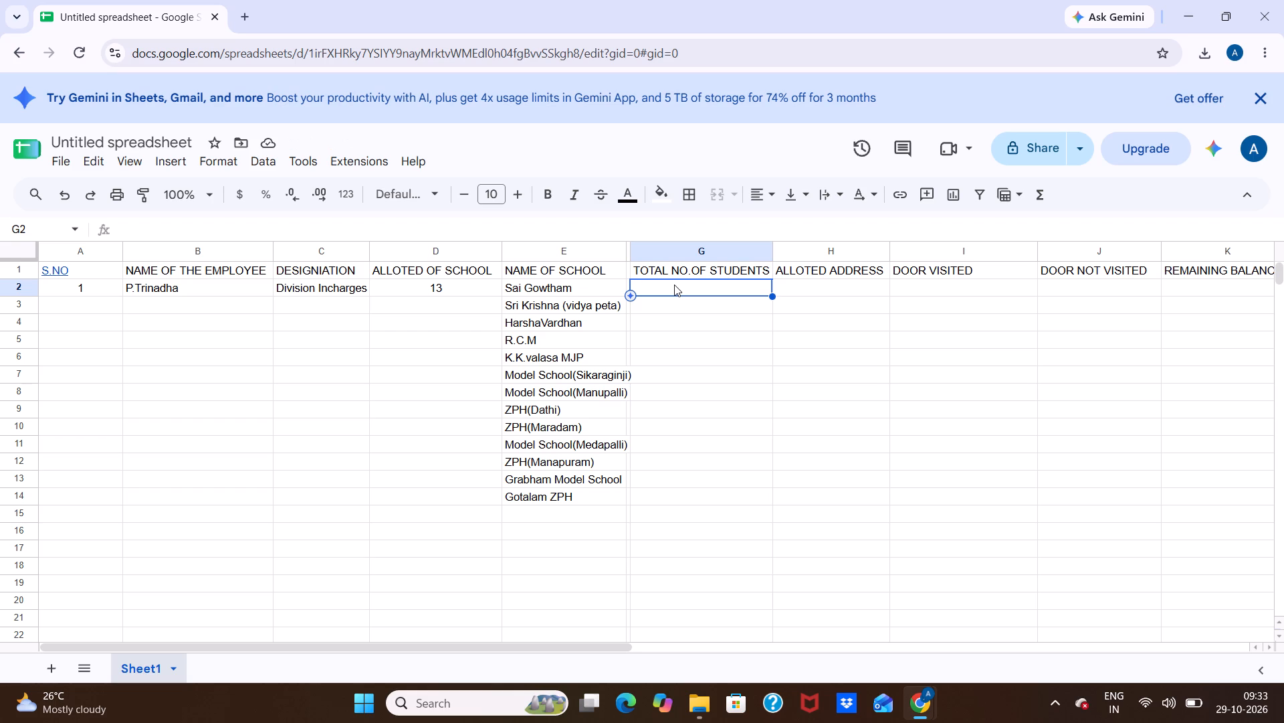
text(29)
key(Return)
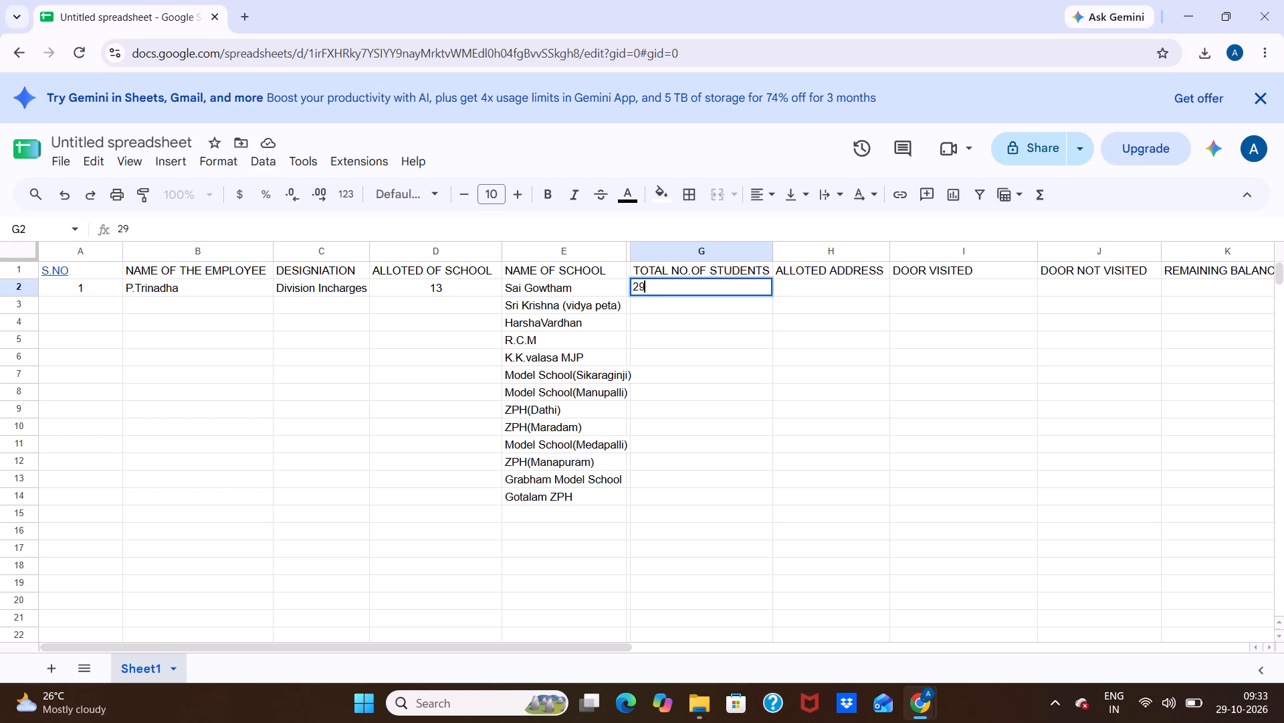
click(771, 191)
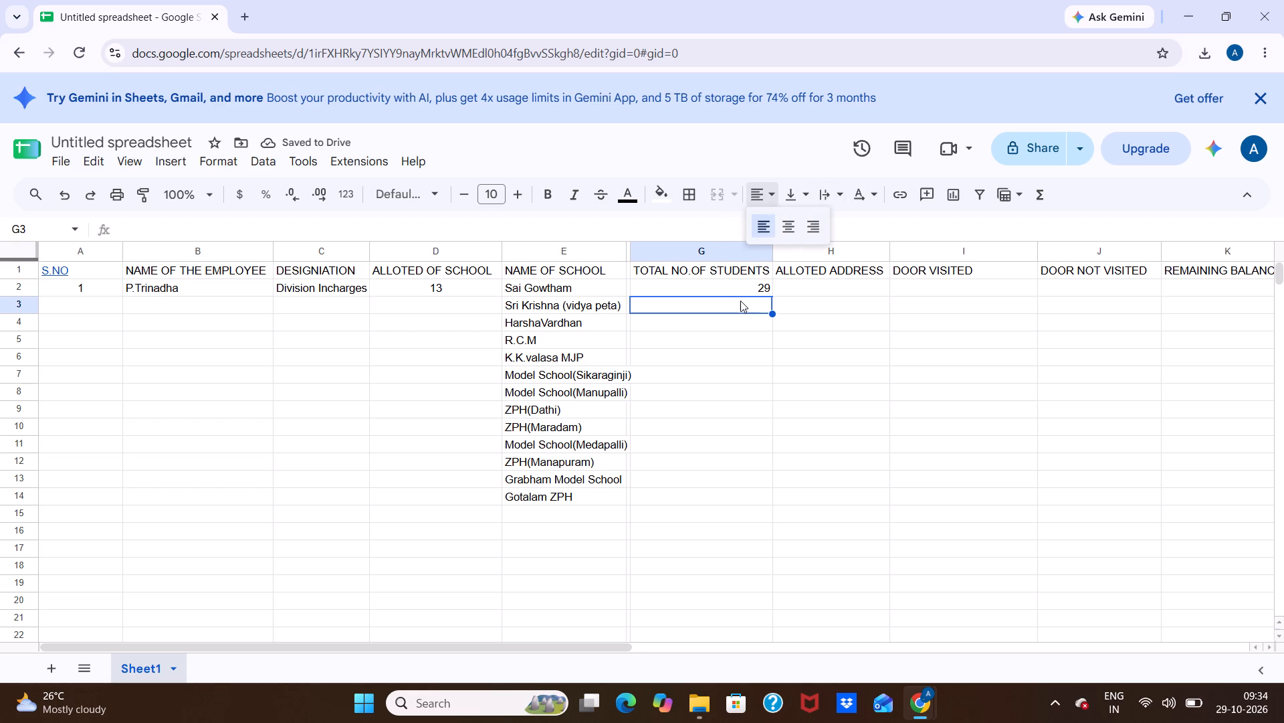
click(740, 302)
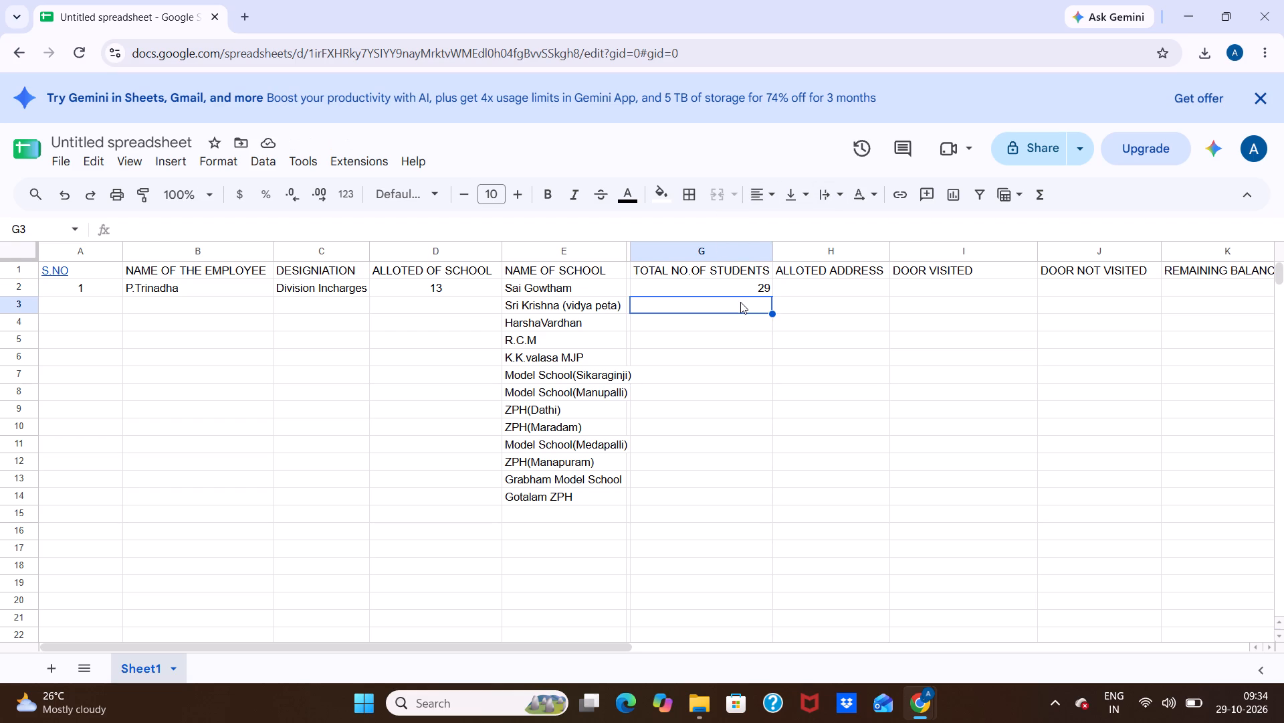
text(58)
key(Return)
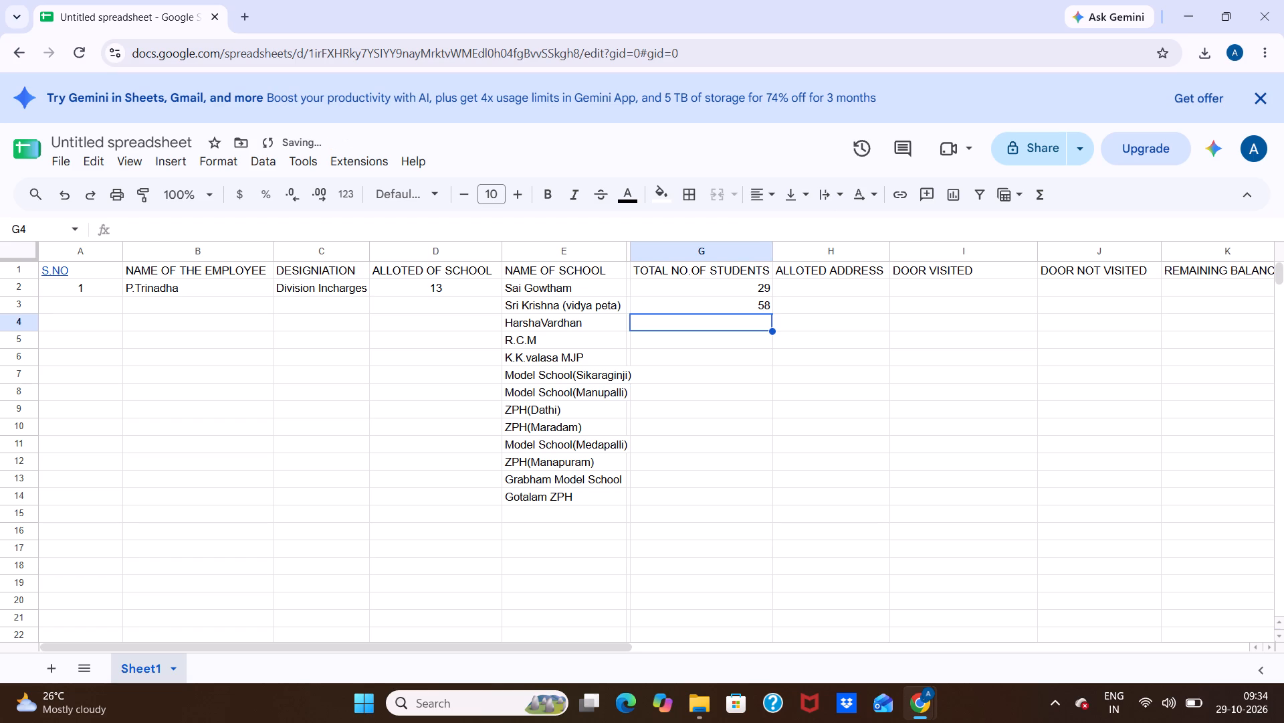
key(1)
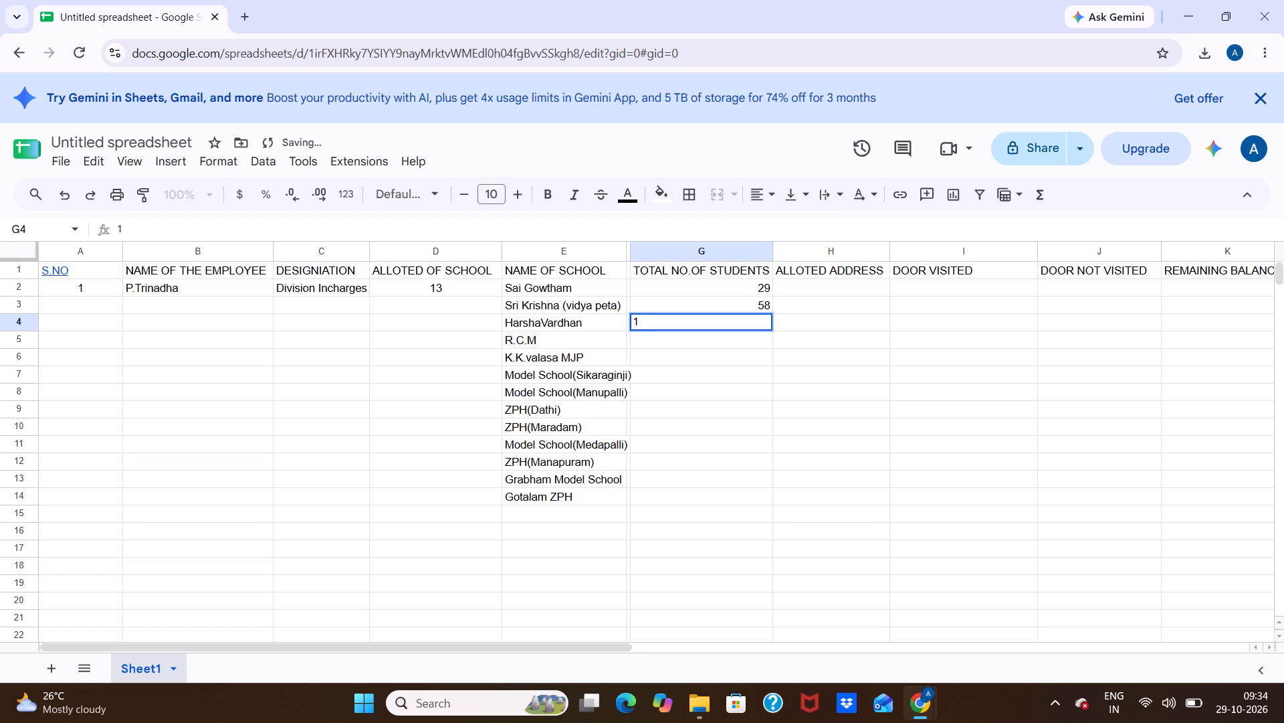
key(5)
key(Return)
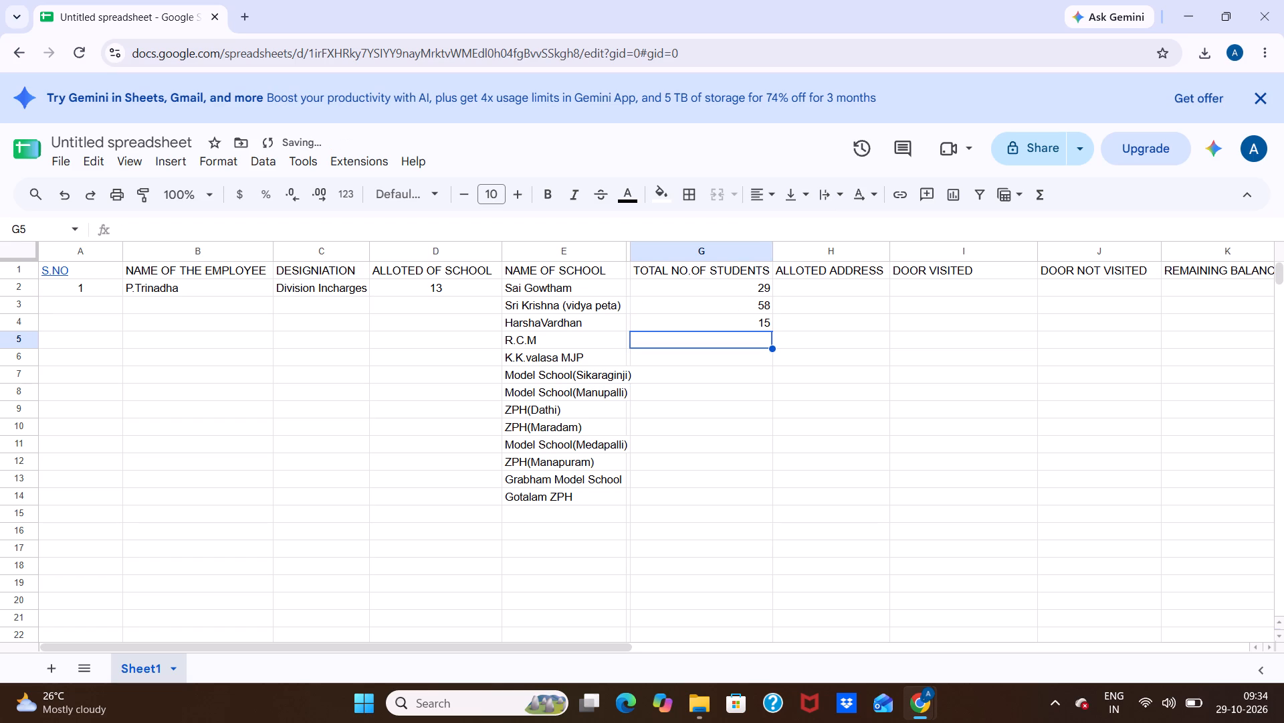
text(31)
key(Return)
text(74)
key(Return)
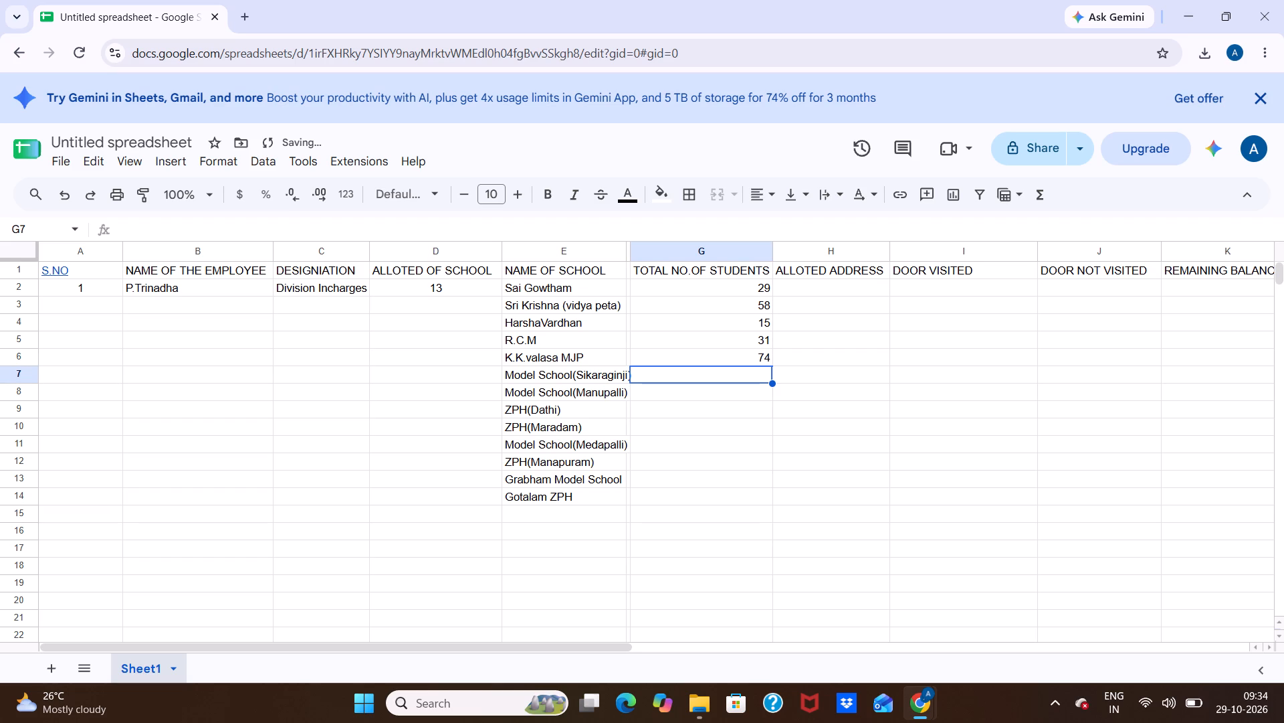
Enter the total student numbers 60, 55, 35, 35 and 44 in cells G7 to G11, for Model School(Sikaraginji) through Model School(Medapalli).
text(60)
key(Return)
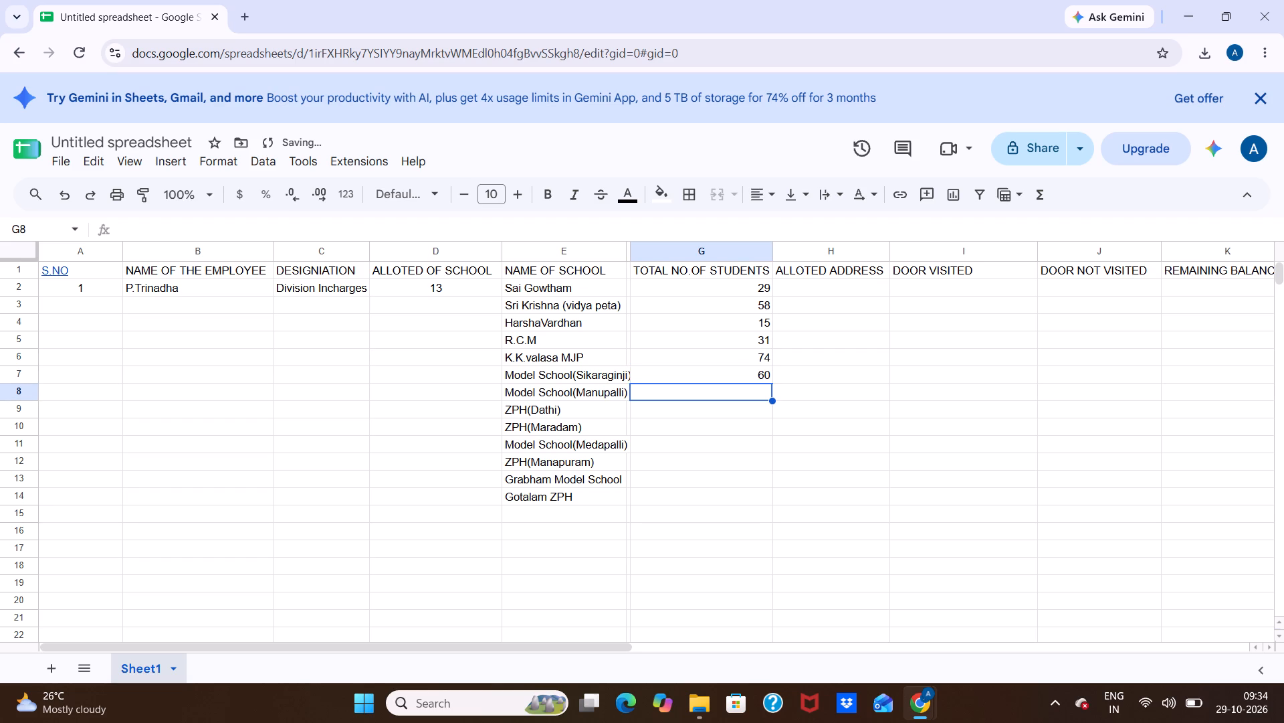
text(55)
key(Return)
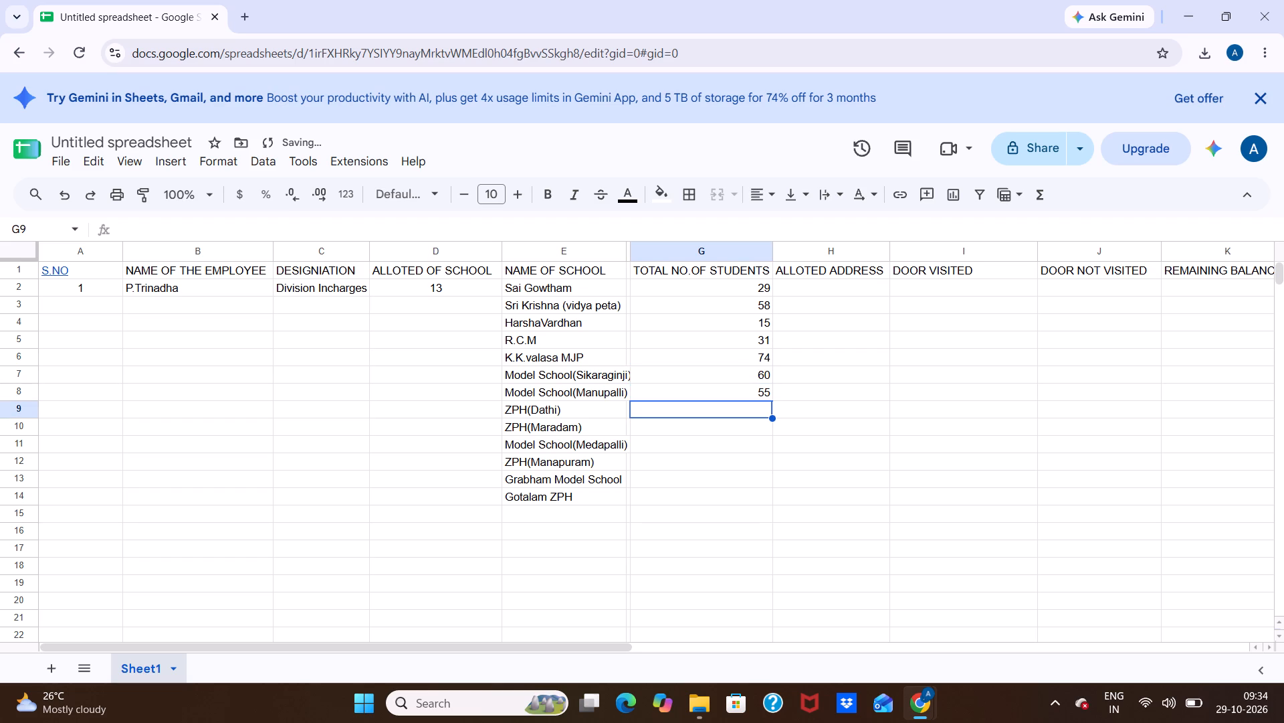
text(35)
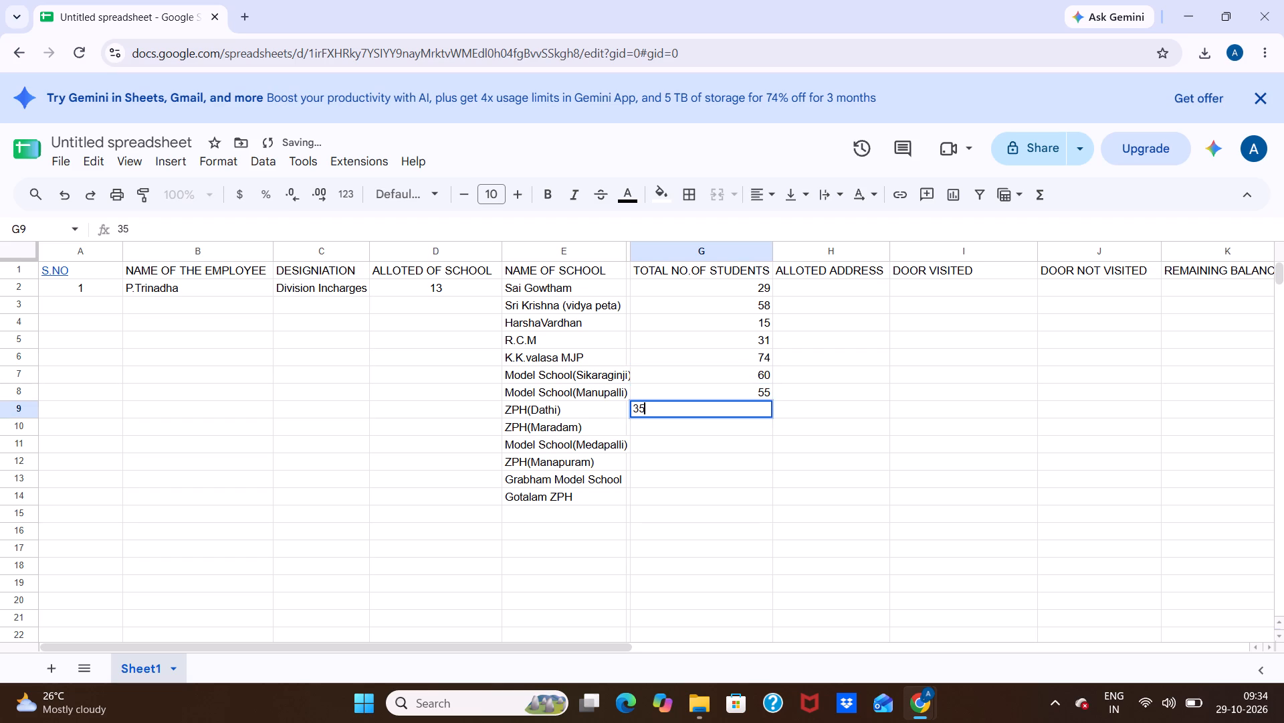
key(Return)
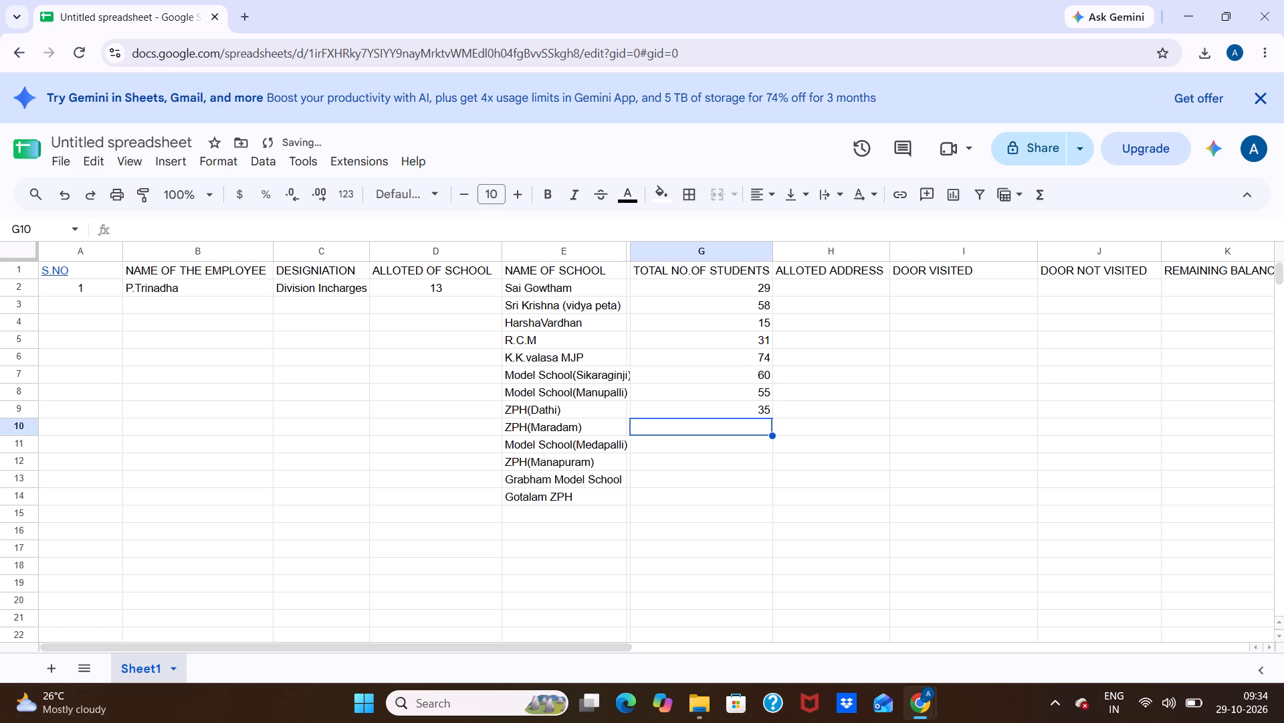
text(35)
key(Return)
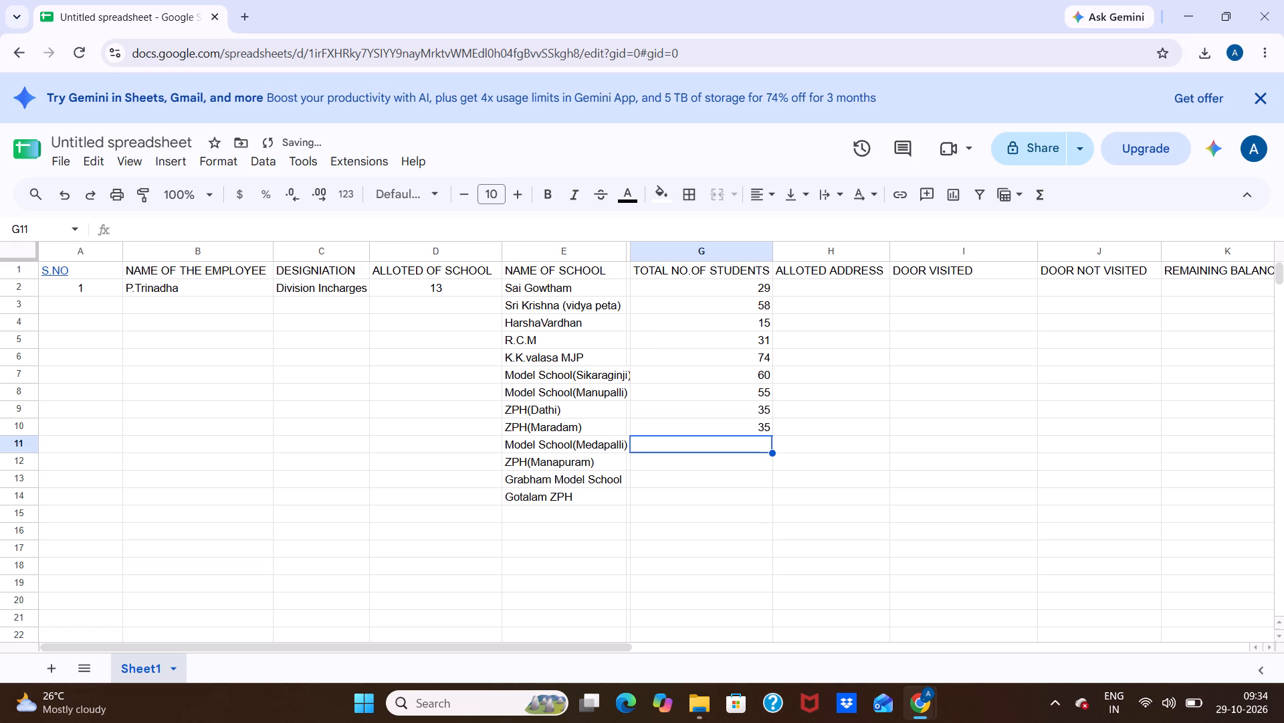
text(44)
key(Return)
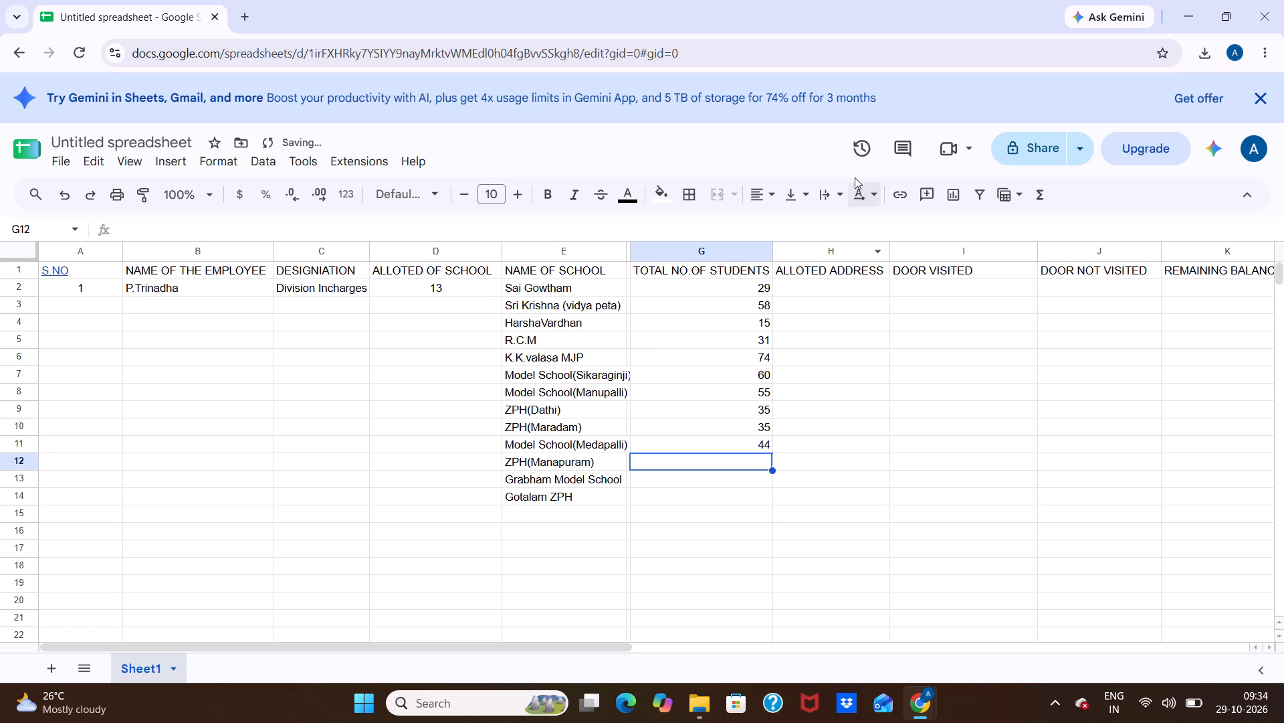
Center-align the whole TOTAL NO.OF STUDENTS column G.
double_click(736, 258)
drag(736, 253, 738, 267)
click(756, 200)
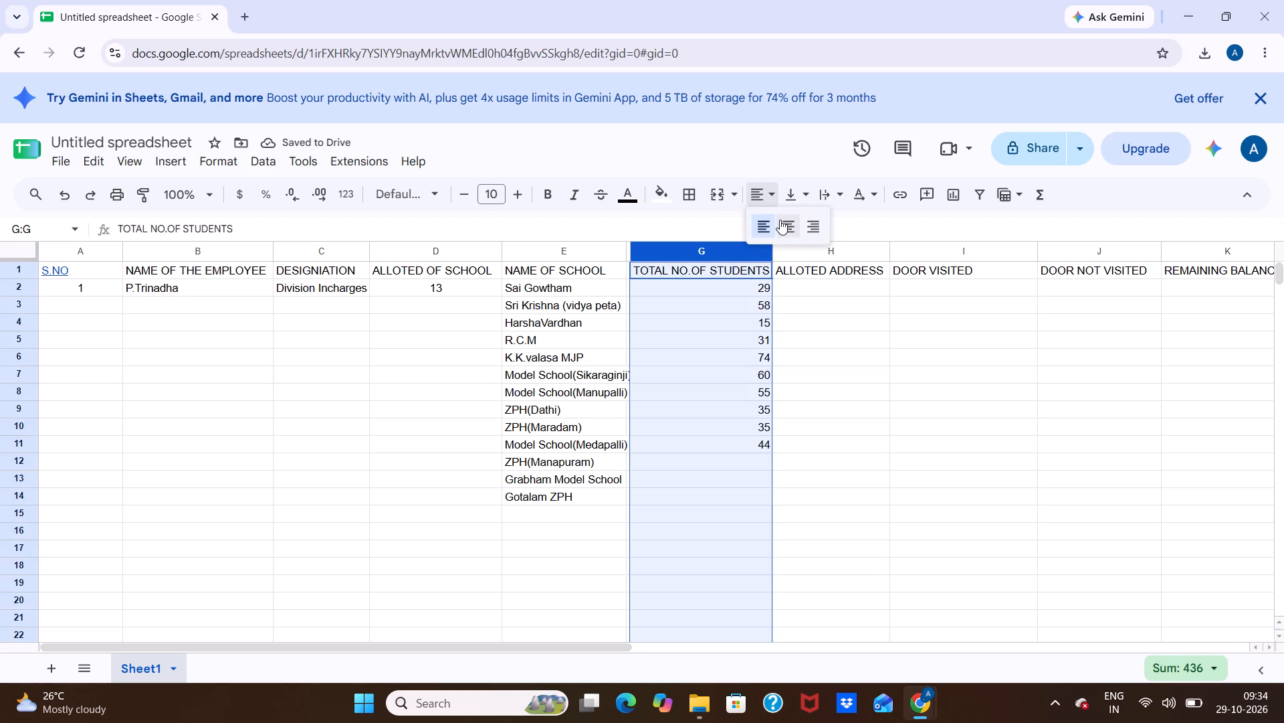
click(784, 222)
Enter the ALLOTED ADDRESS values 29, 58, 15, 31 and 74 in cells H2 to H6.
click(789, 281)
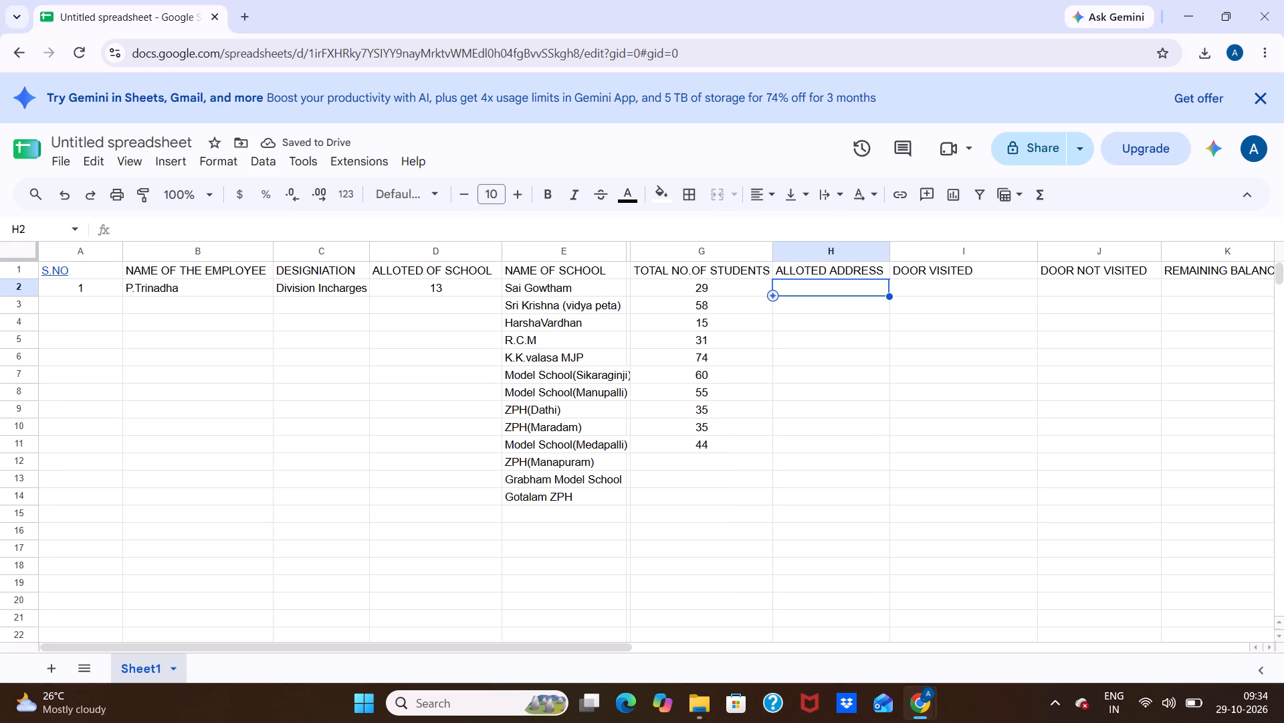
text(29)
key(Return)
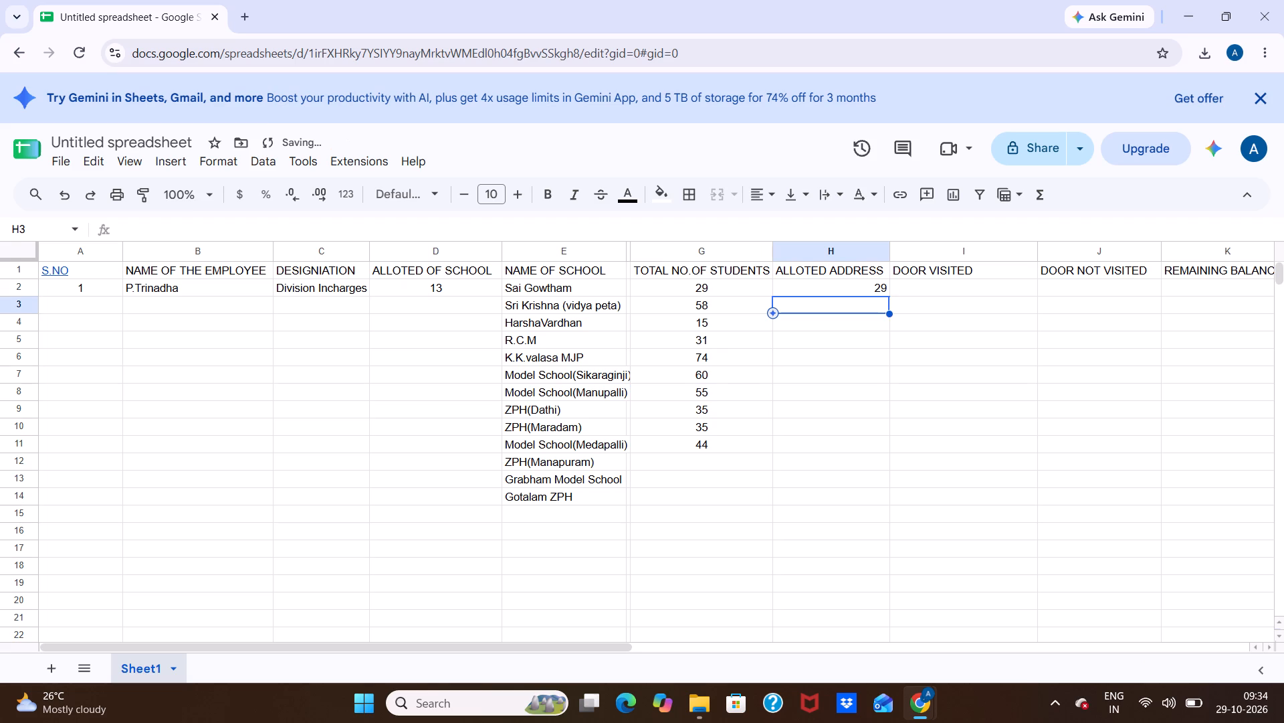
text(58)
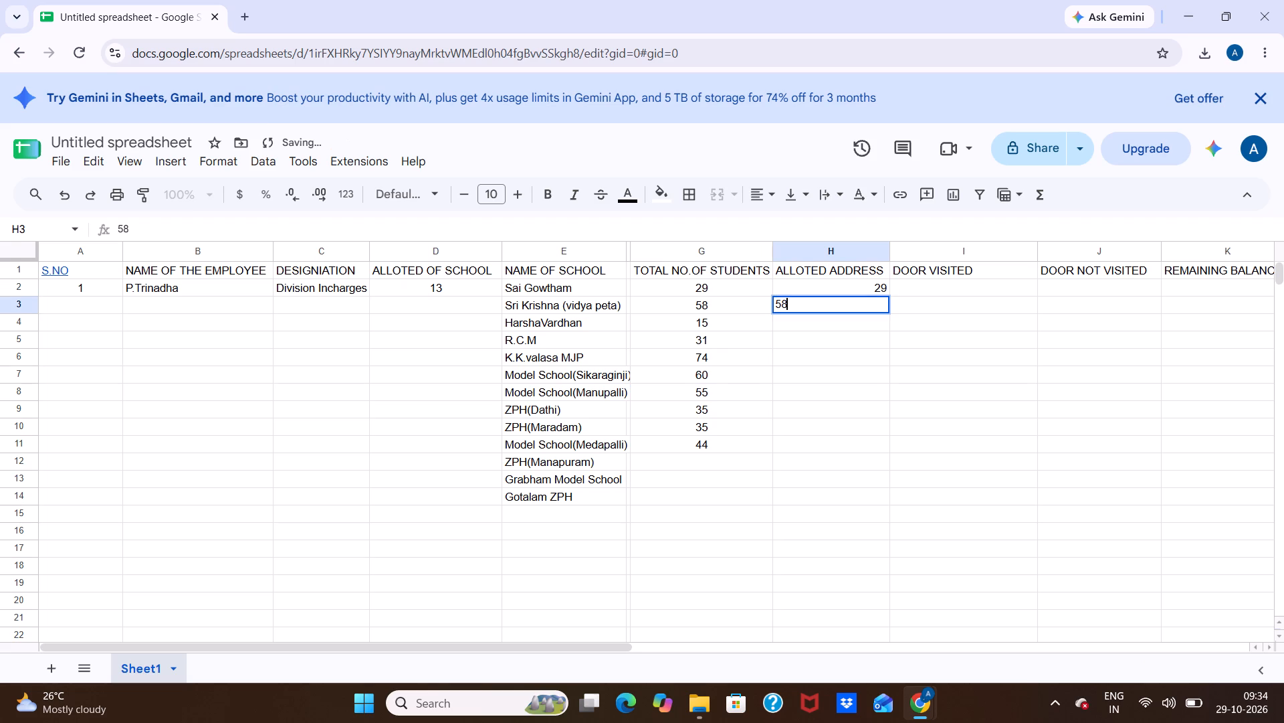
key(Return)
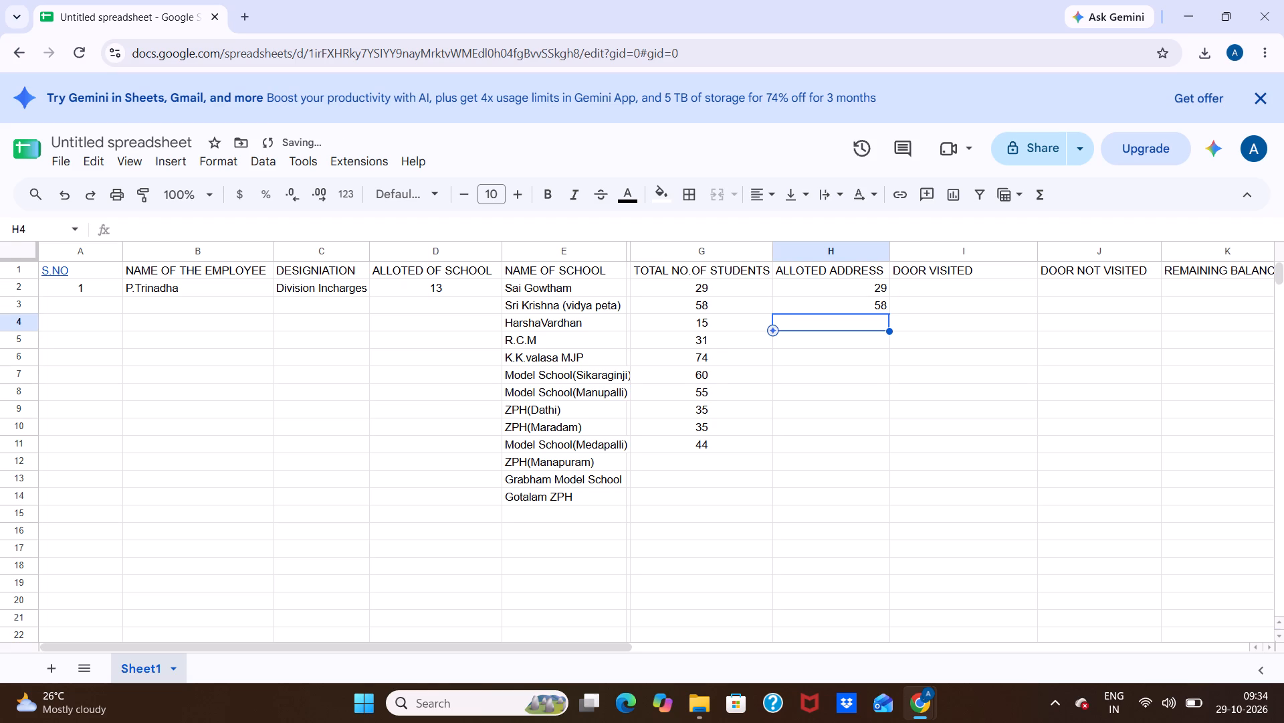
text(15)
key(Return)
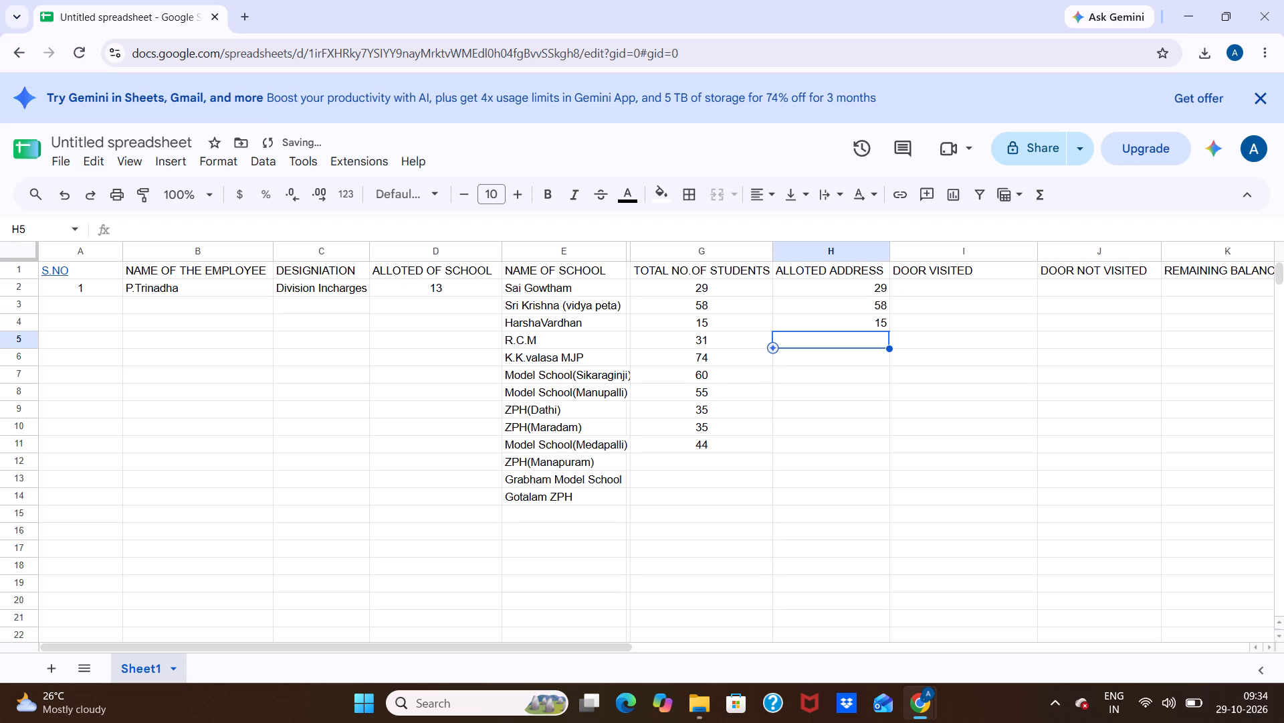
text(31)
key(Return)
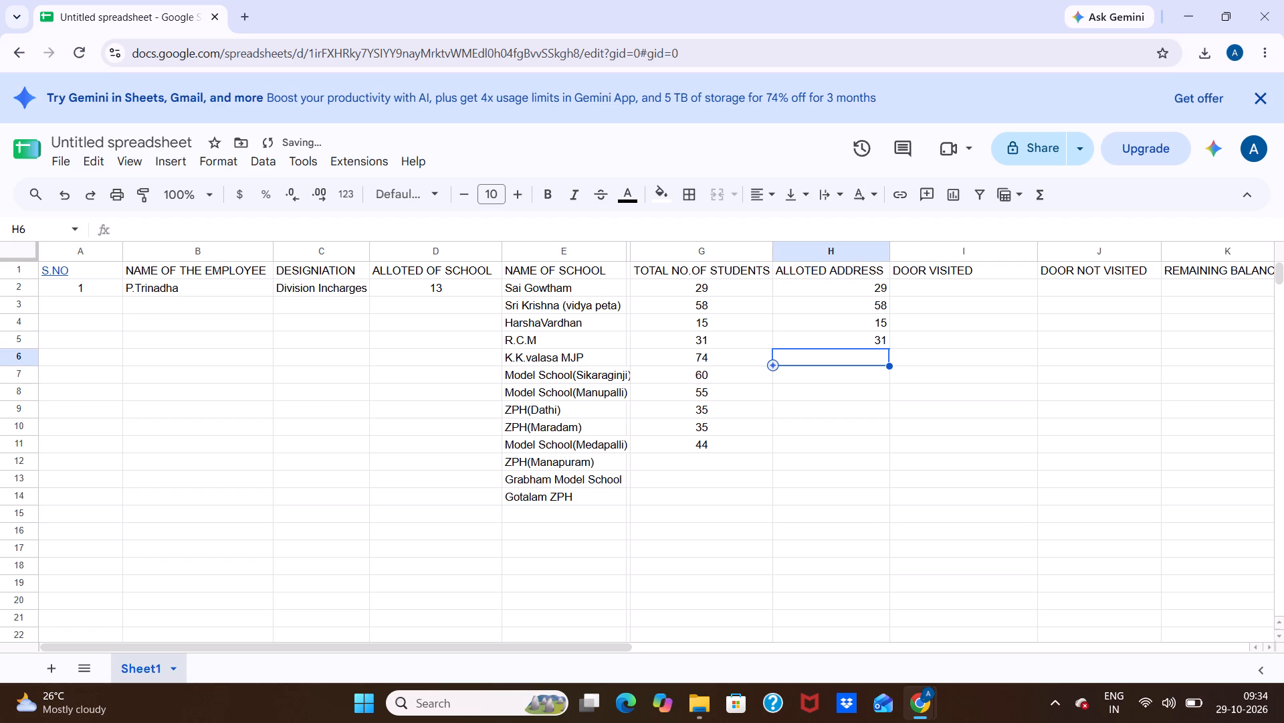
text(74)
key(Return)
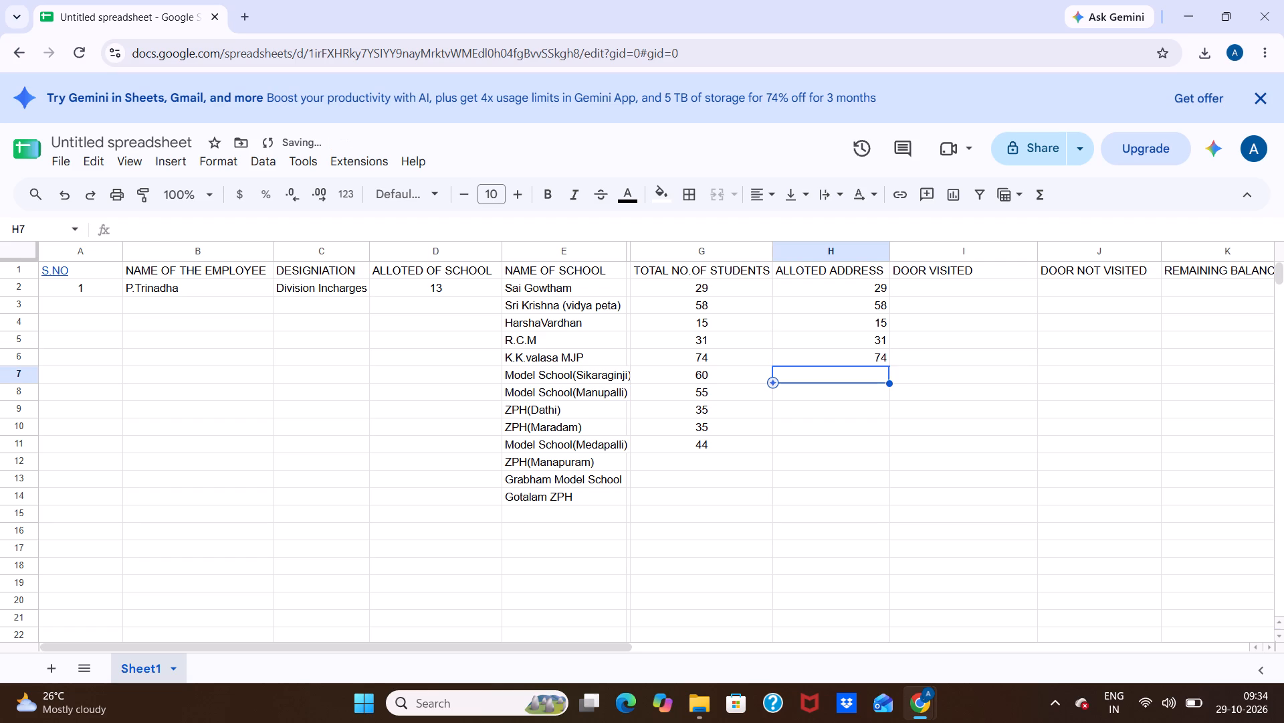
Enter the ALLOTED ADDRESS values 60, 55, 35, 35 and 44 in cells H7 to H11.
text(60)
key(Return)
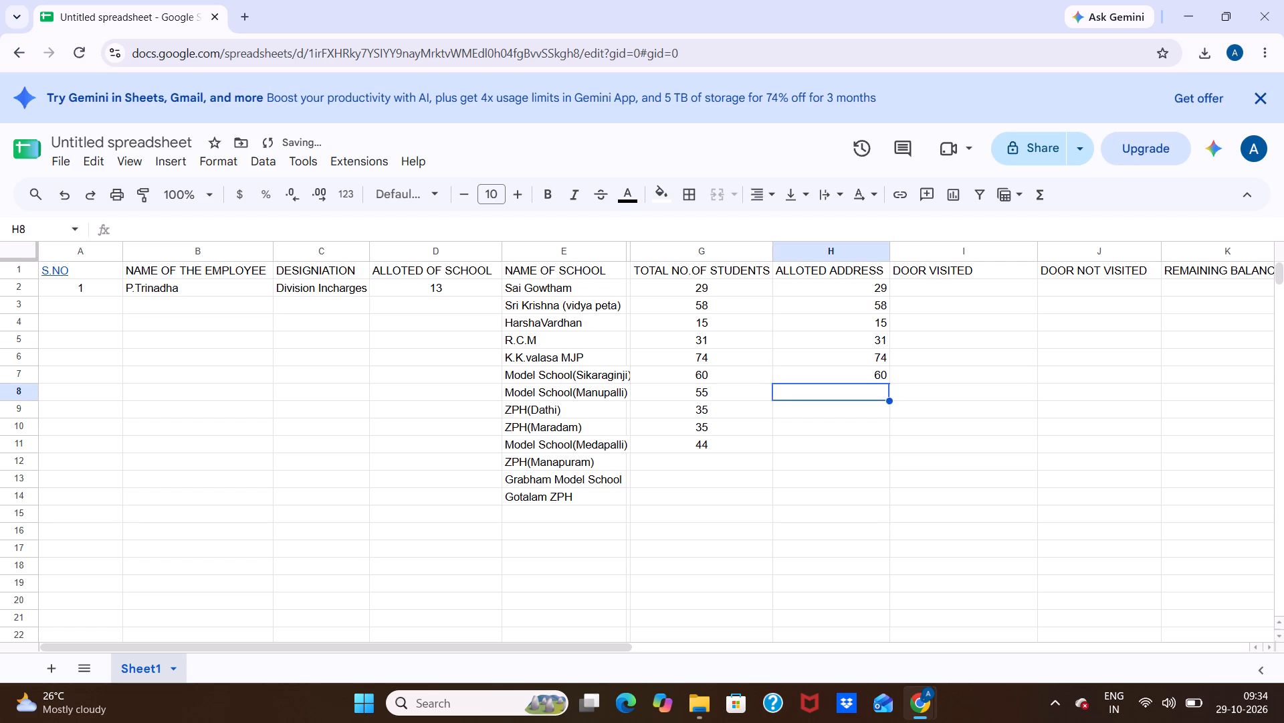
text(55)
key(Return)
text(35)
key(Return)
text(35)
key(Return)
text(44)
key(Return)
Center-align the whole ALLOTED ADDRESS column H.
double_click(809, 248)
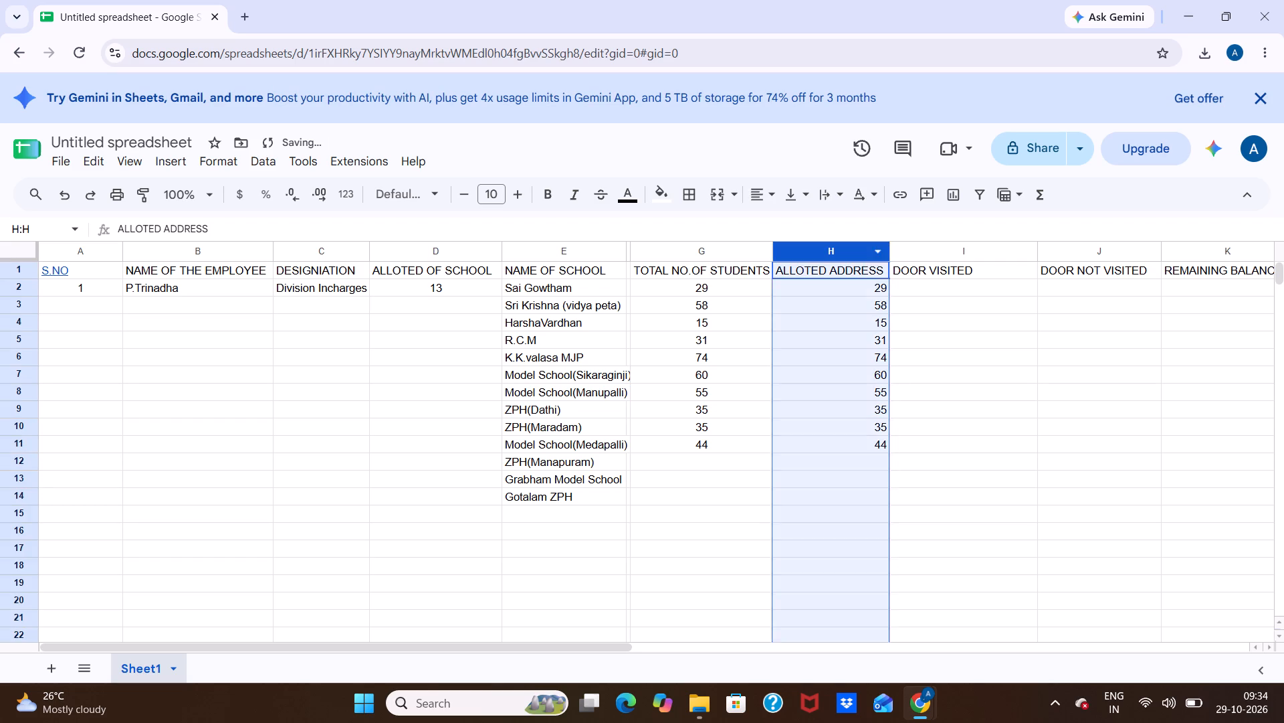
click(770, 192)
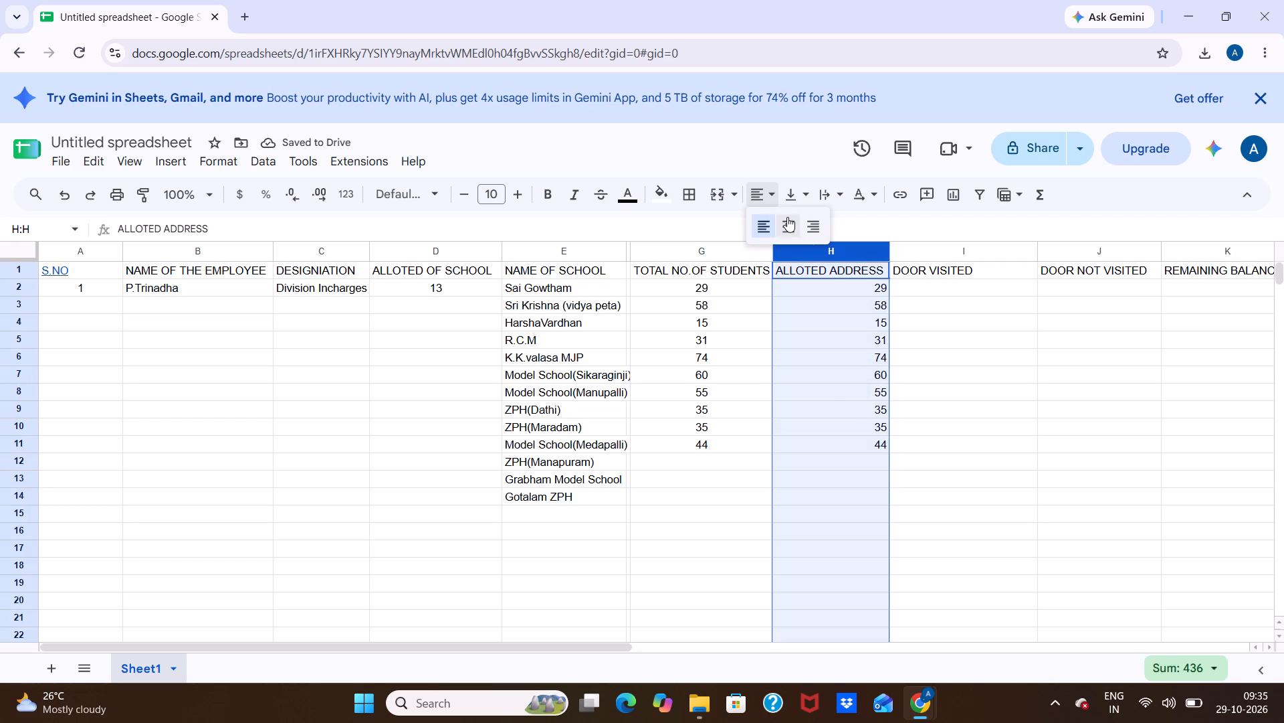
click(787, 217)
Enter the DOOR VISITED values 9, 23, 8, 10 and 10 in cells I2 to I6.
click(914, 288)
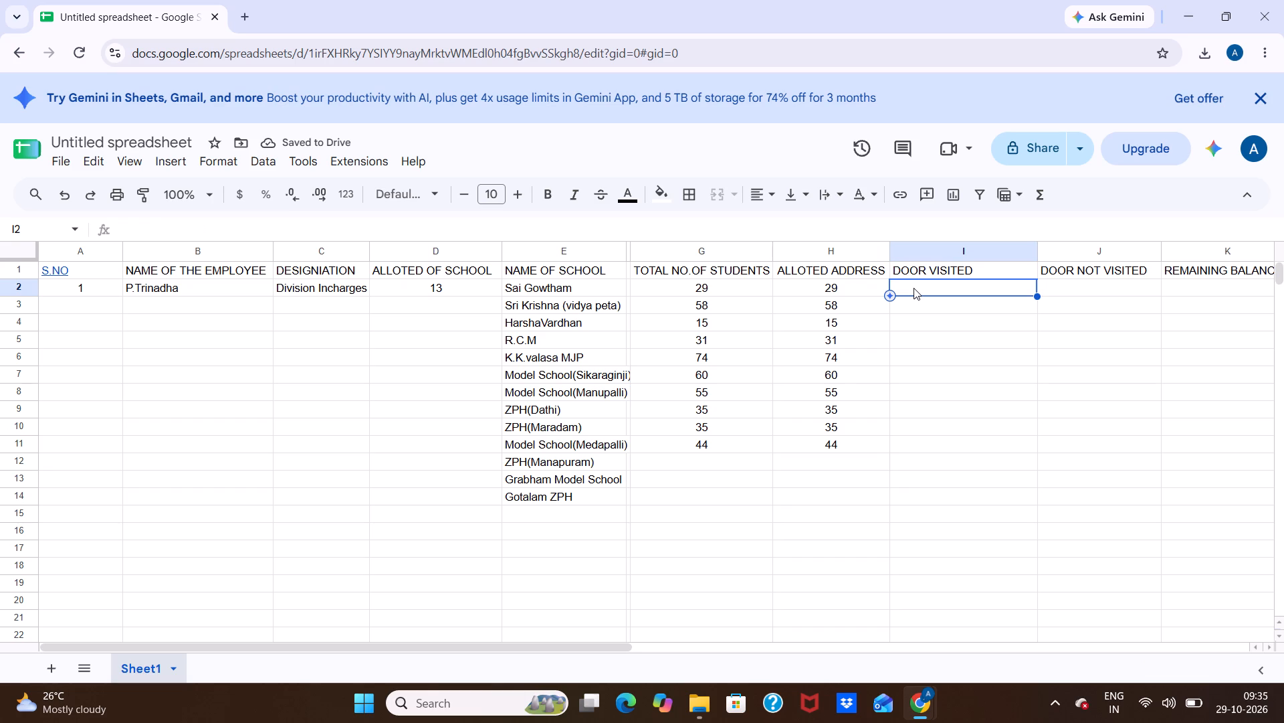
key(9)
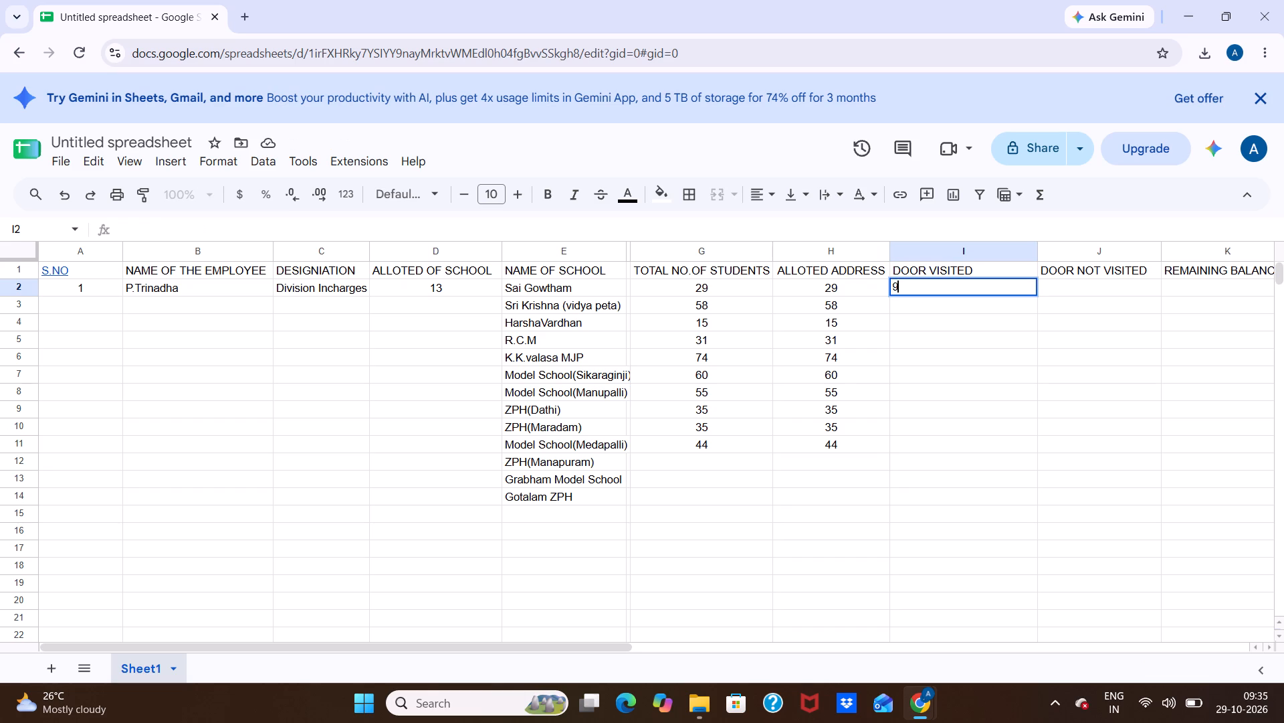
key(Return)
text(23)
key(Return)
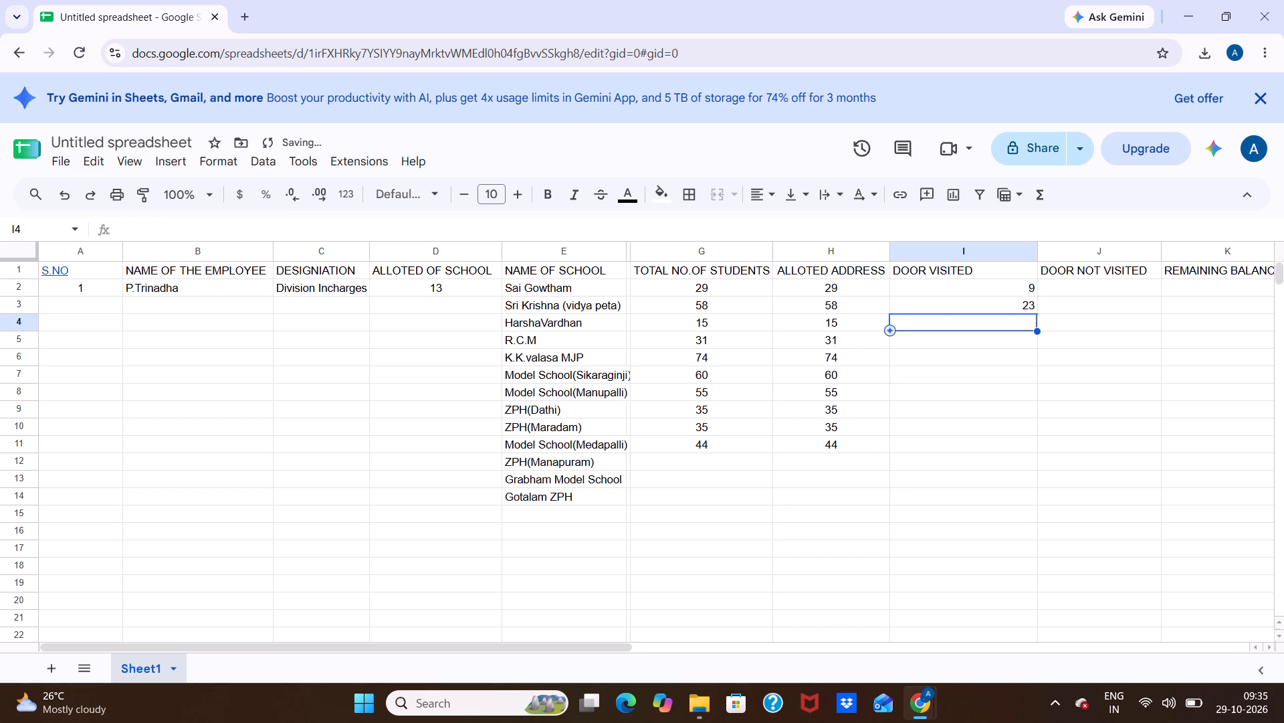
key(8)
key(Return)
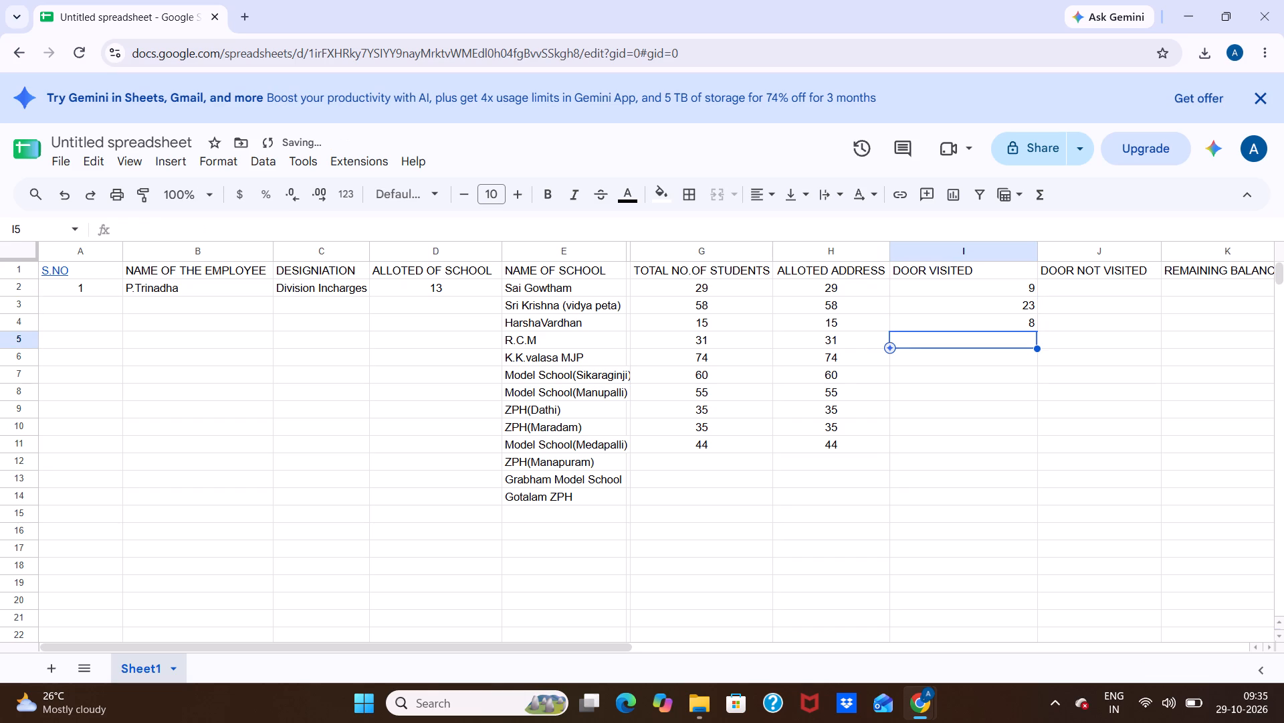
text(10)
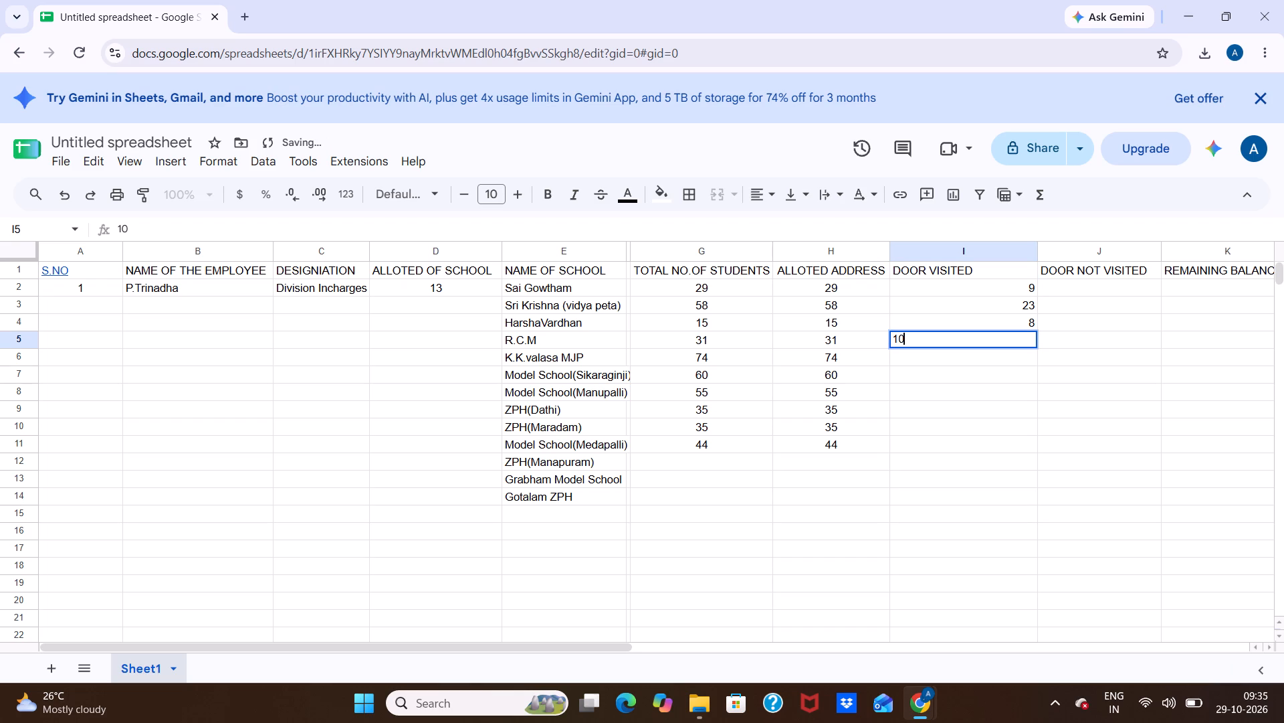
key(Return)
text(10)
key(Return)
Enter the DOOR VISITED values 5, 15, 3, 0 and 10 in cells I7 to I11.
key(5)
key(Return)
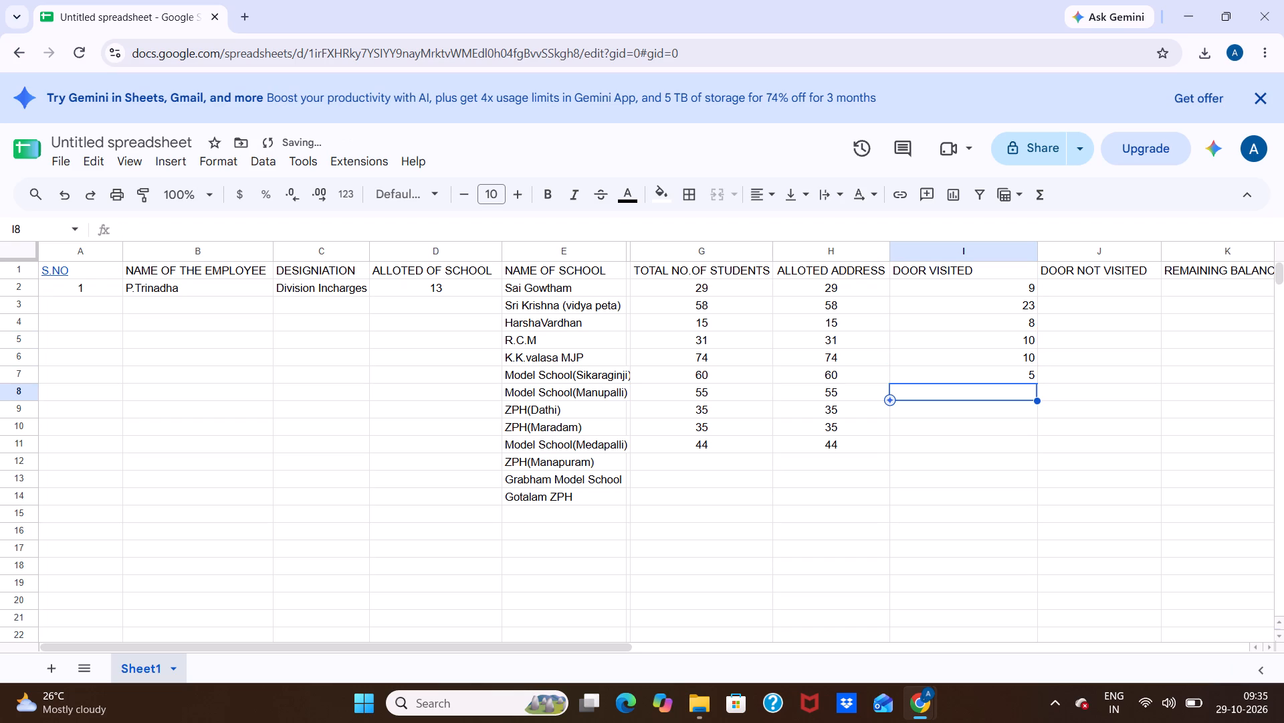
text(15)
key(Return)
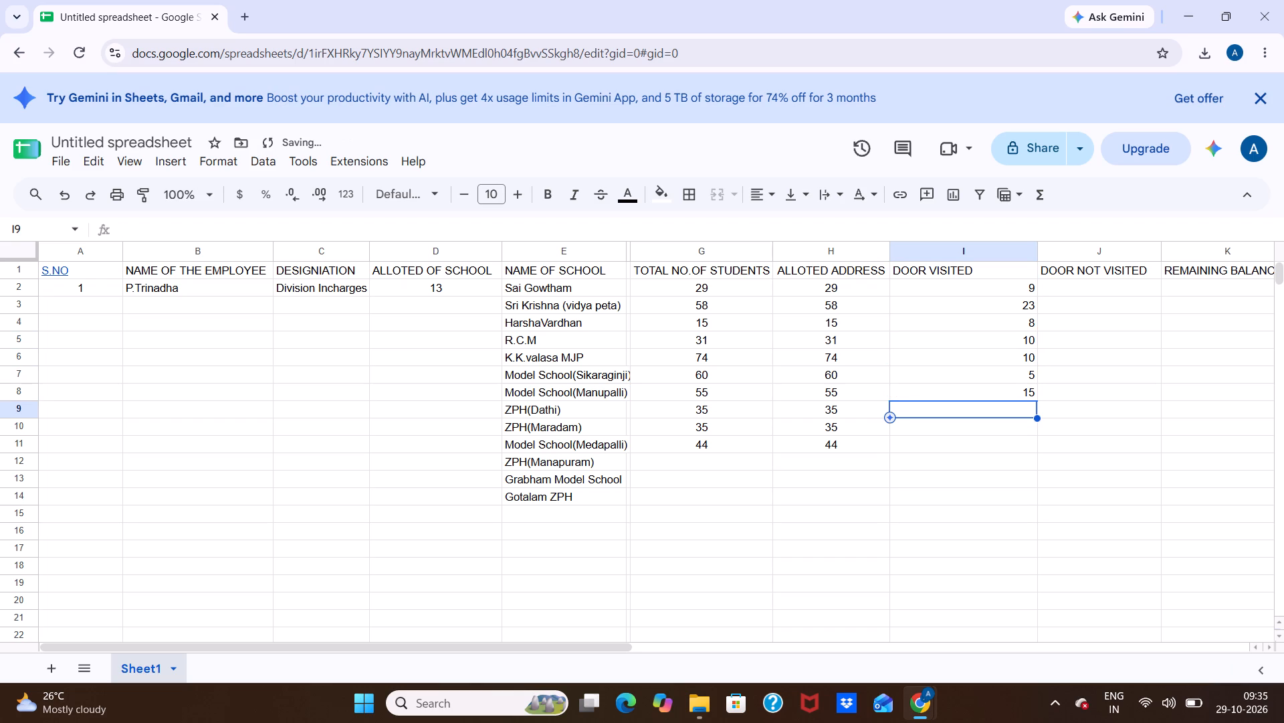
key(3)
key(Return)
key(0)
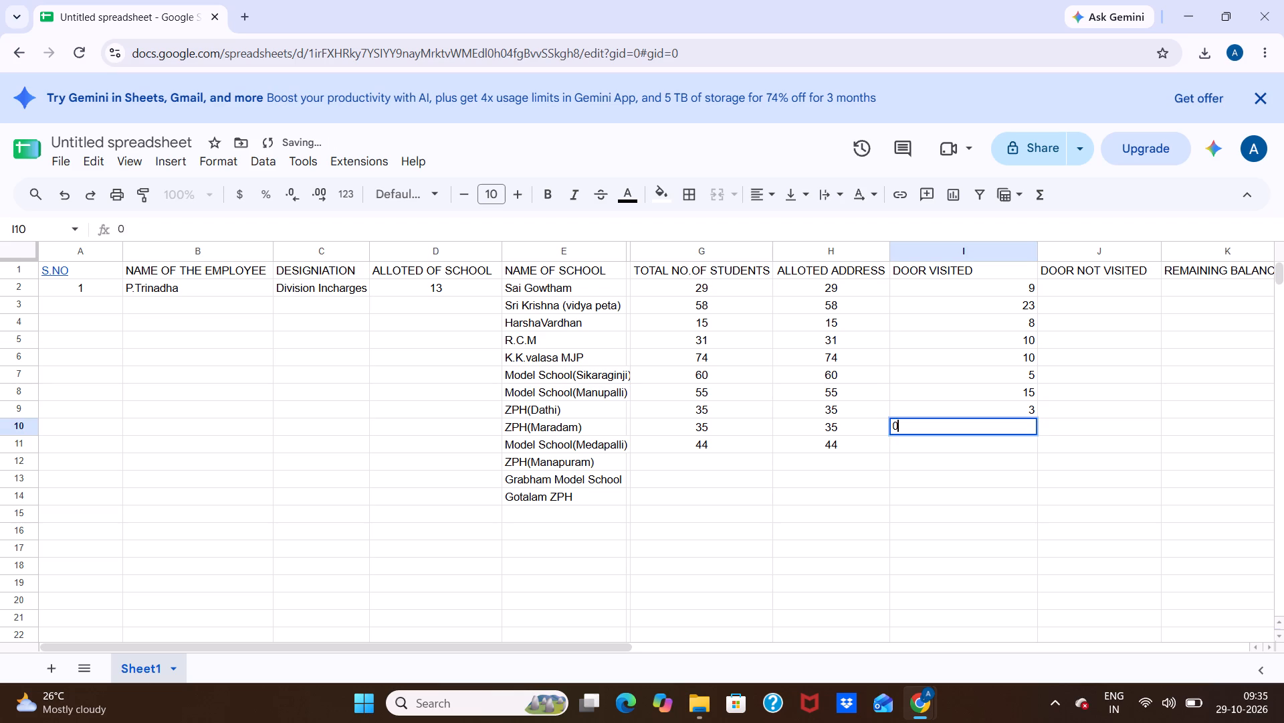
key(Return)
text(10)
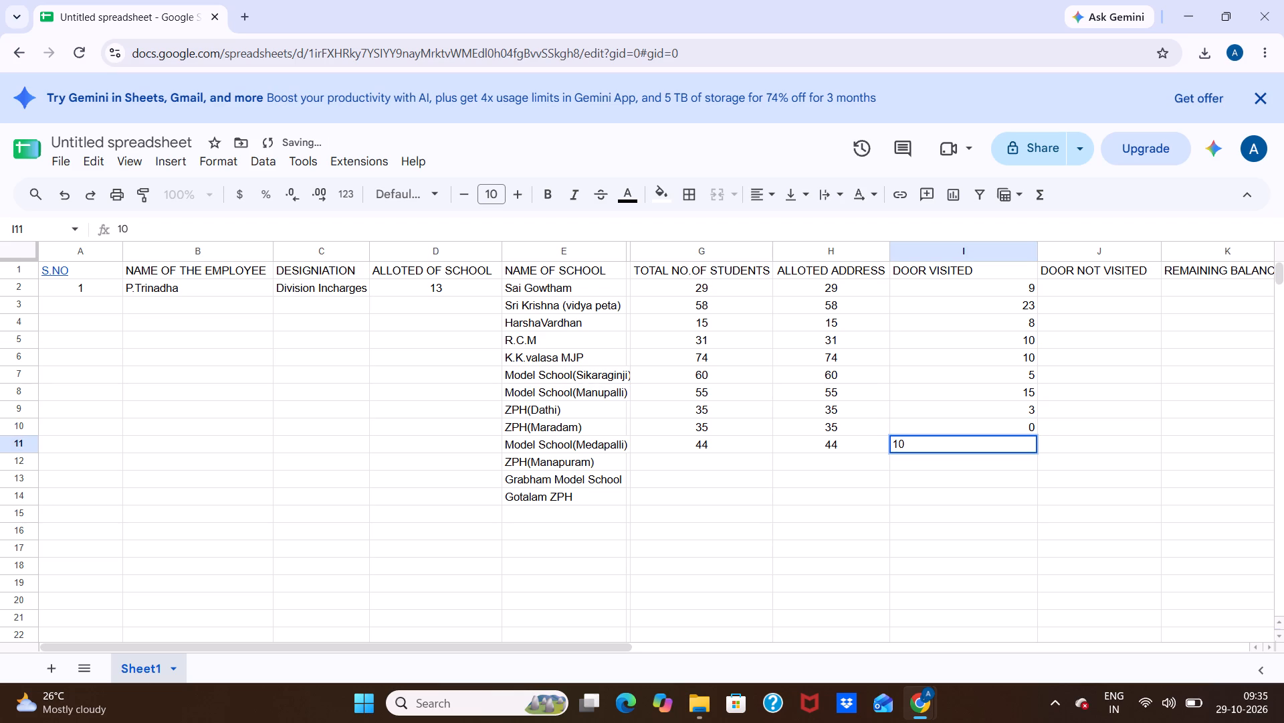
key(Return)
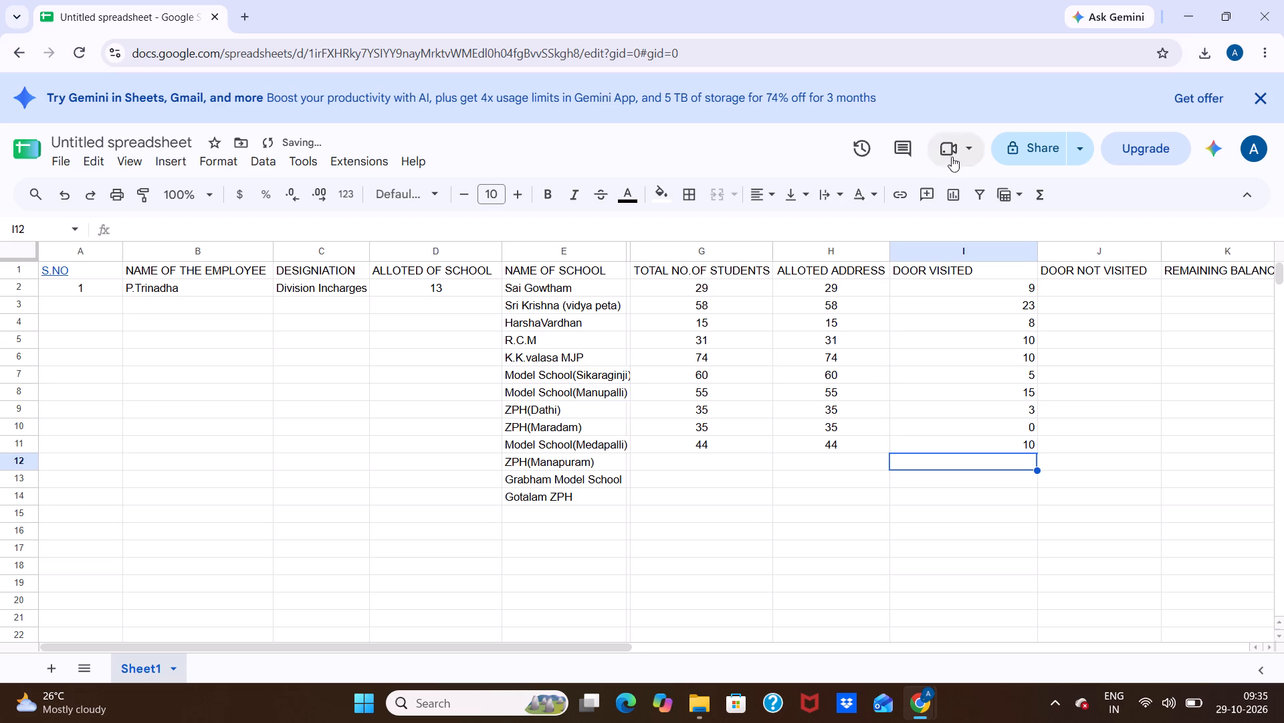
Center-align the whole DOOR VISITED column I.
double_click(968, 239)
double_click(972, 248)
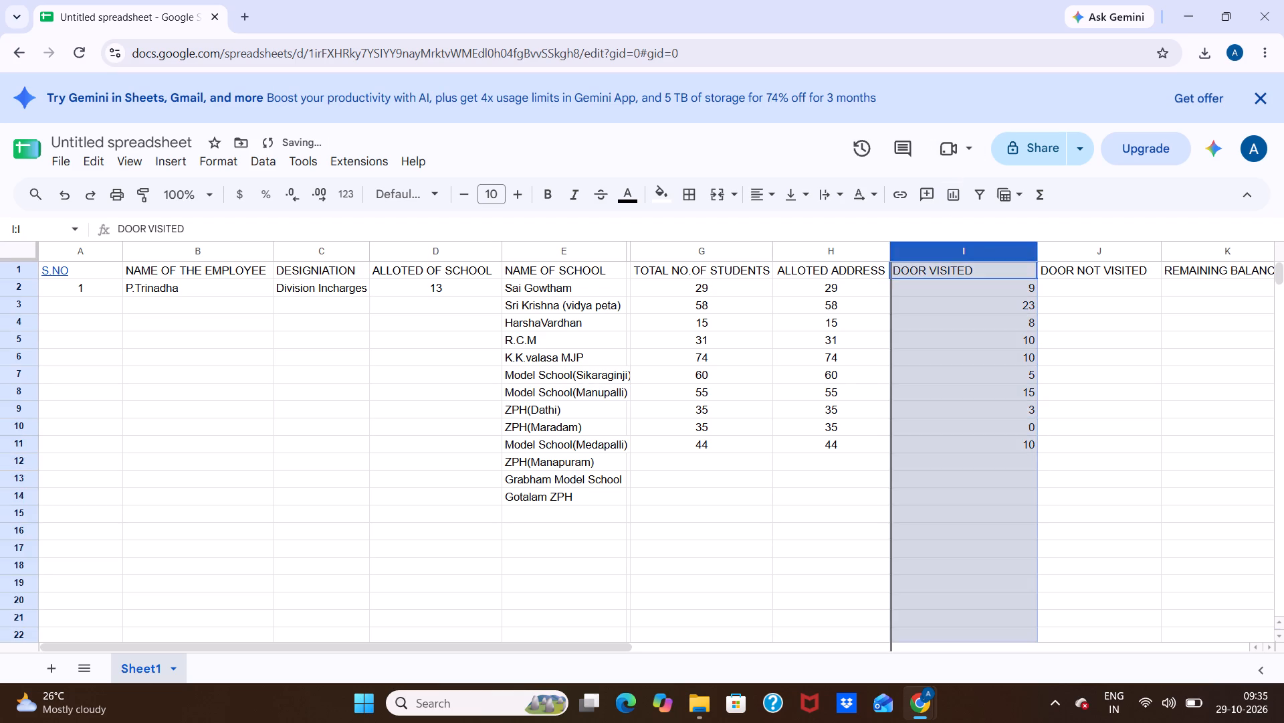
click(766, 191)
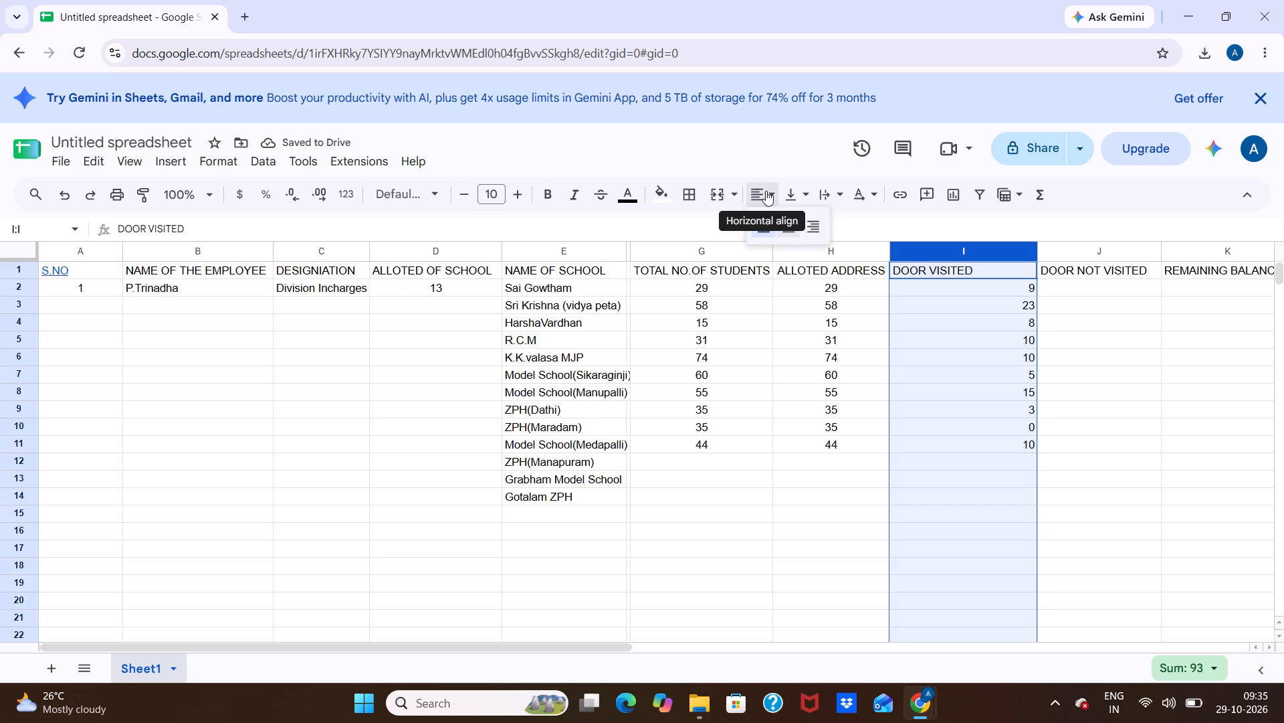
click(782, 219)
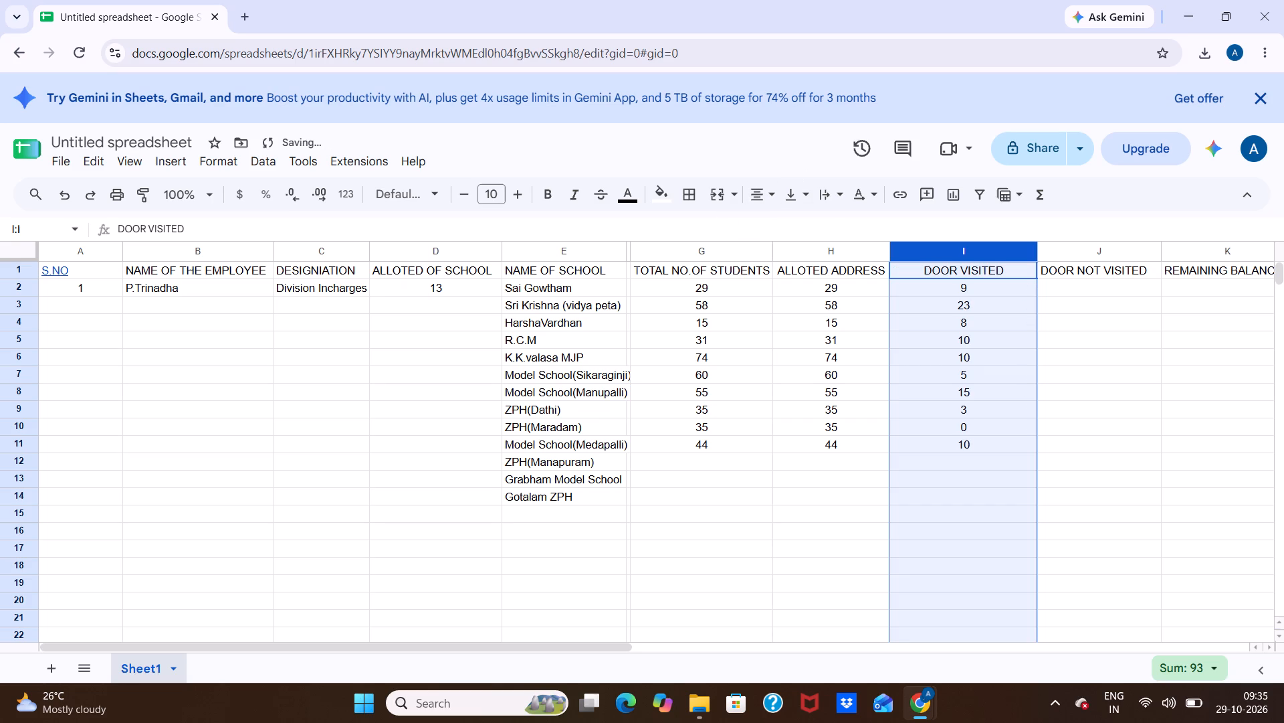
Enter the DOOR NOT VISITED values 20, 35, 17, 21 and 64 in cells J2 to J6.
click(1078, 279)
click(1079, 283)
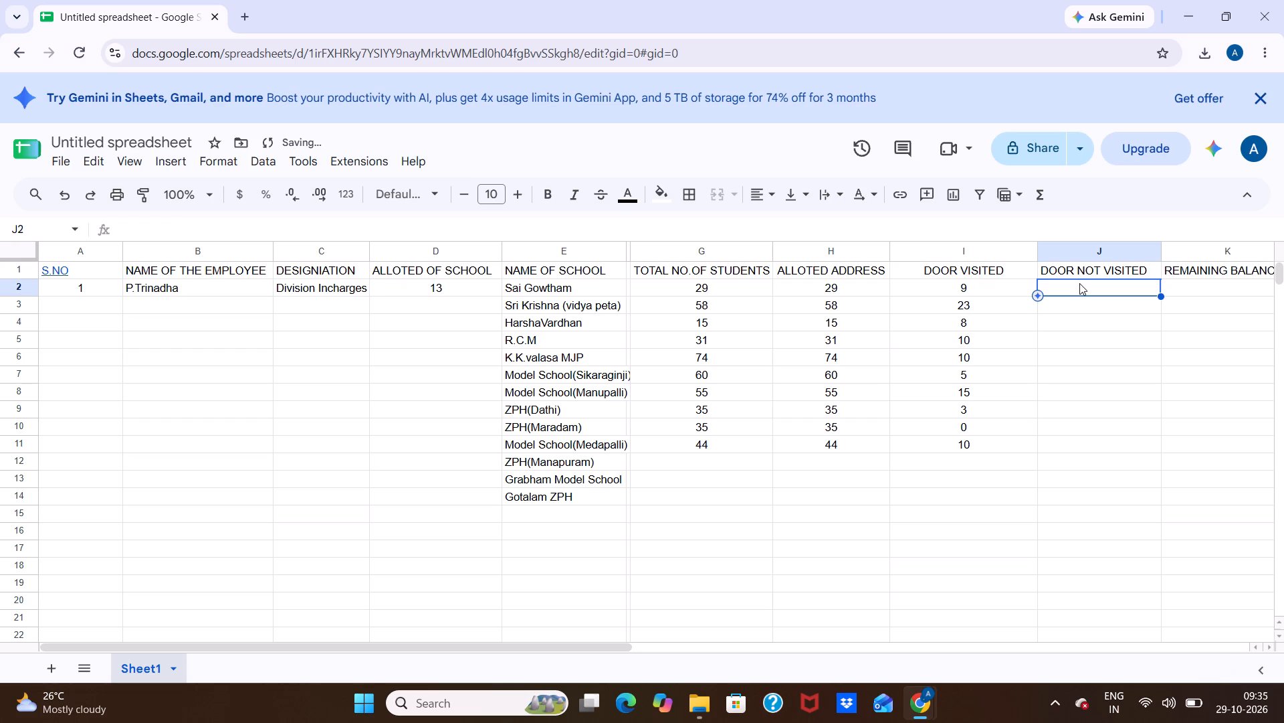
text(20)
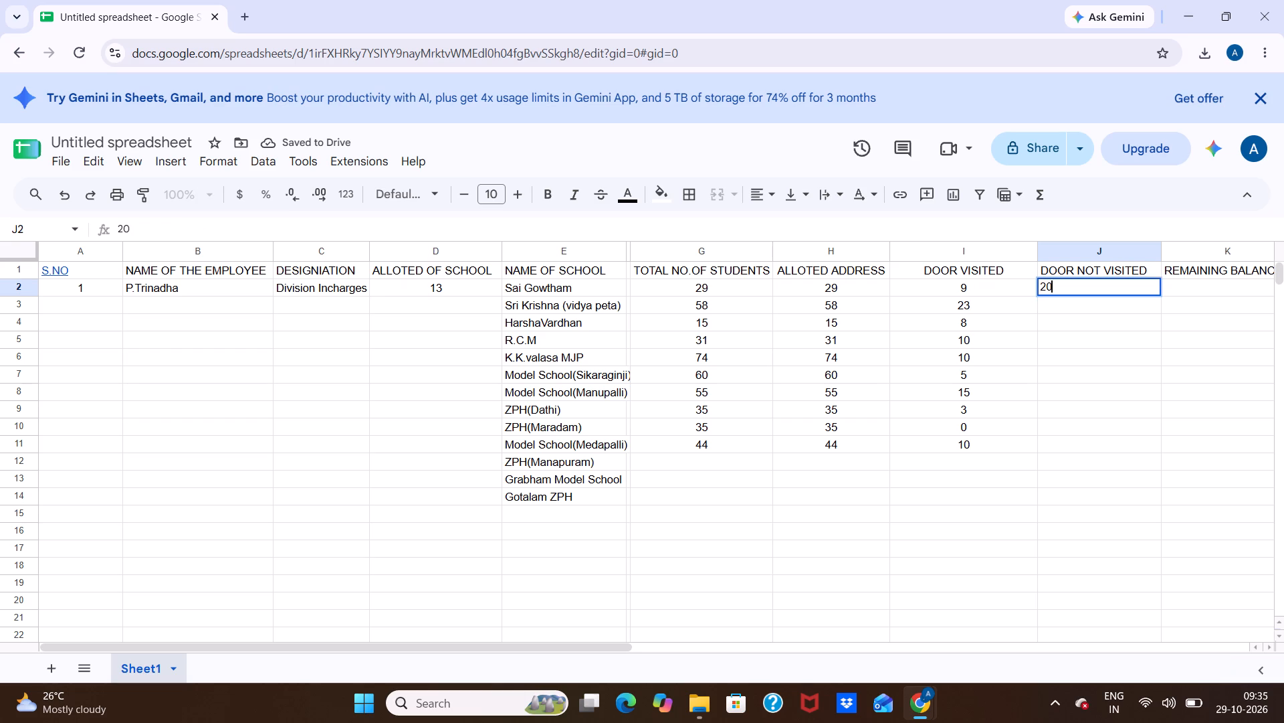
key(Return)
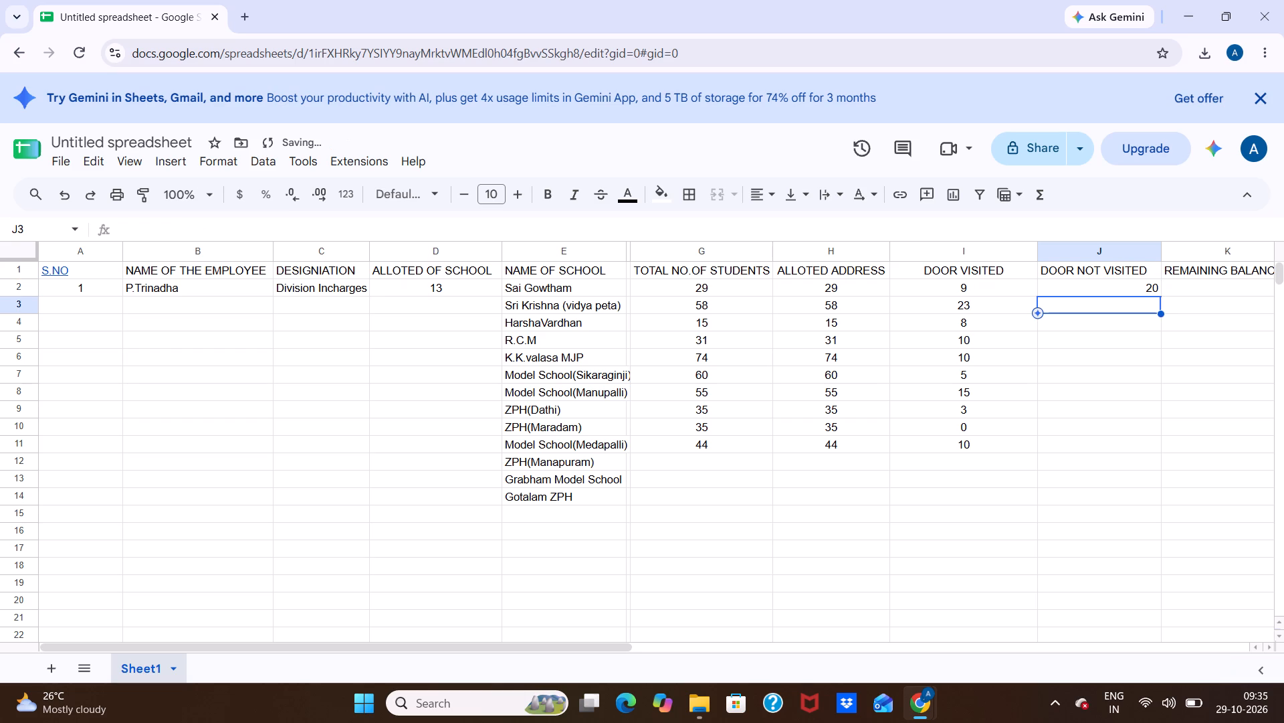
text(35)
key(Return)
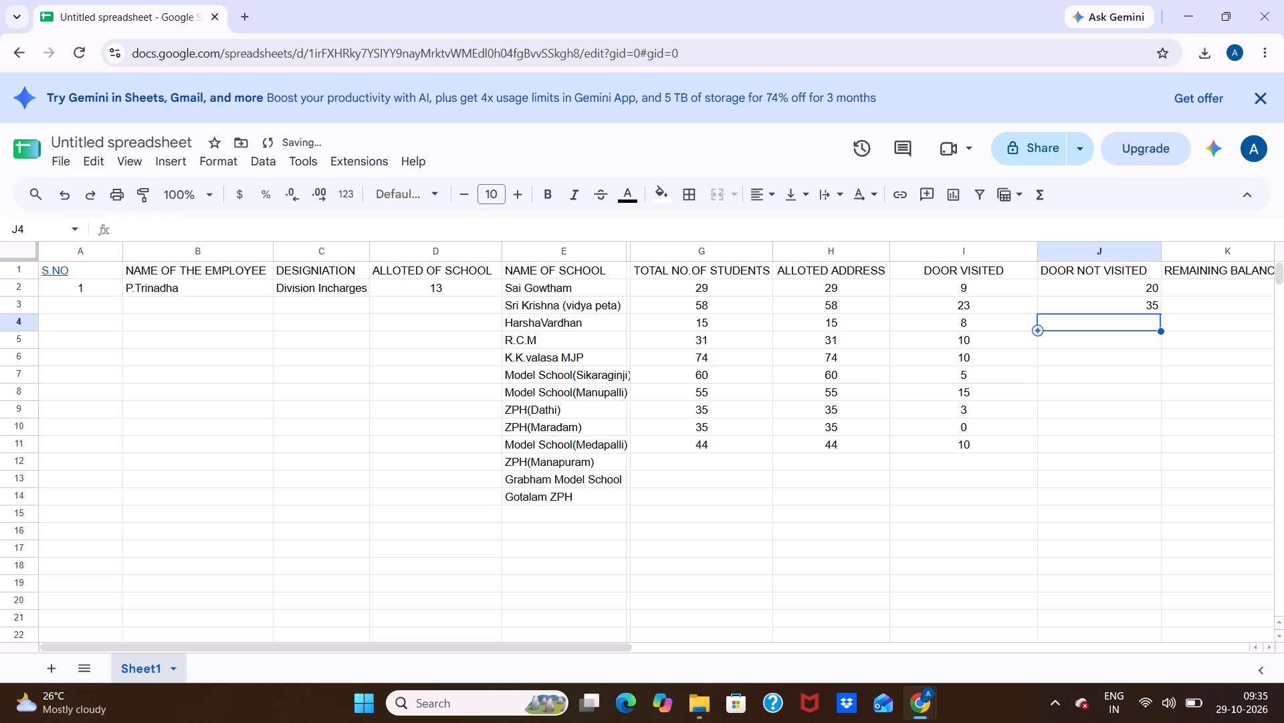
text(17)
key(Return)
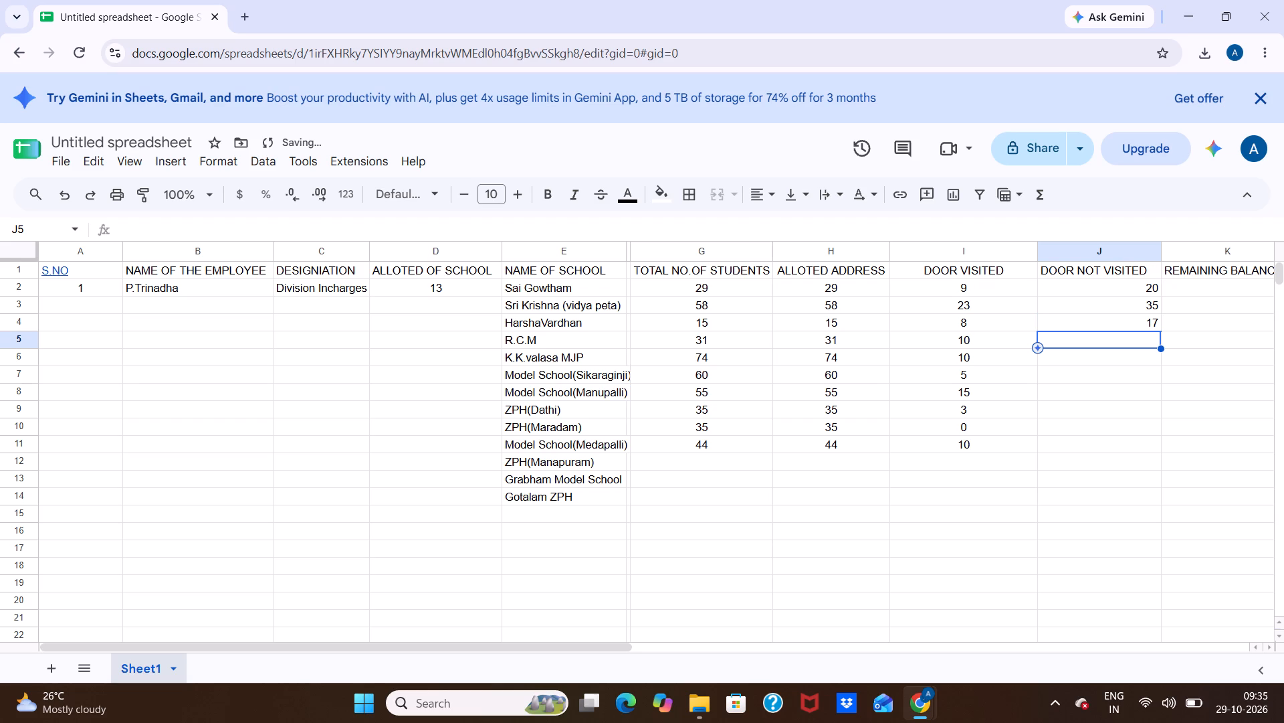
text(21)
key(Return)
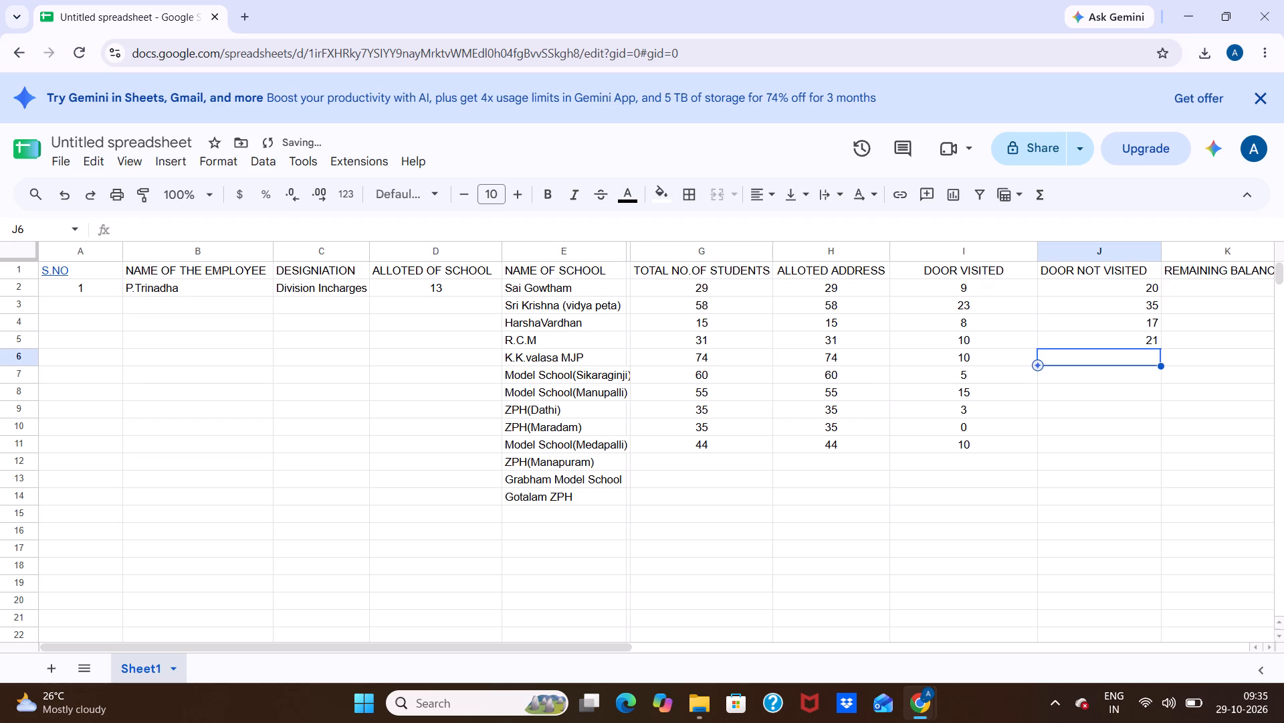
text(64)
key(Return)
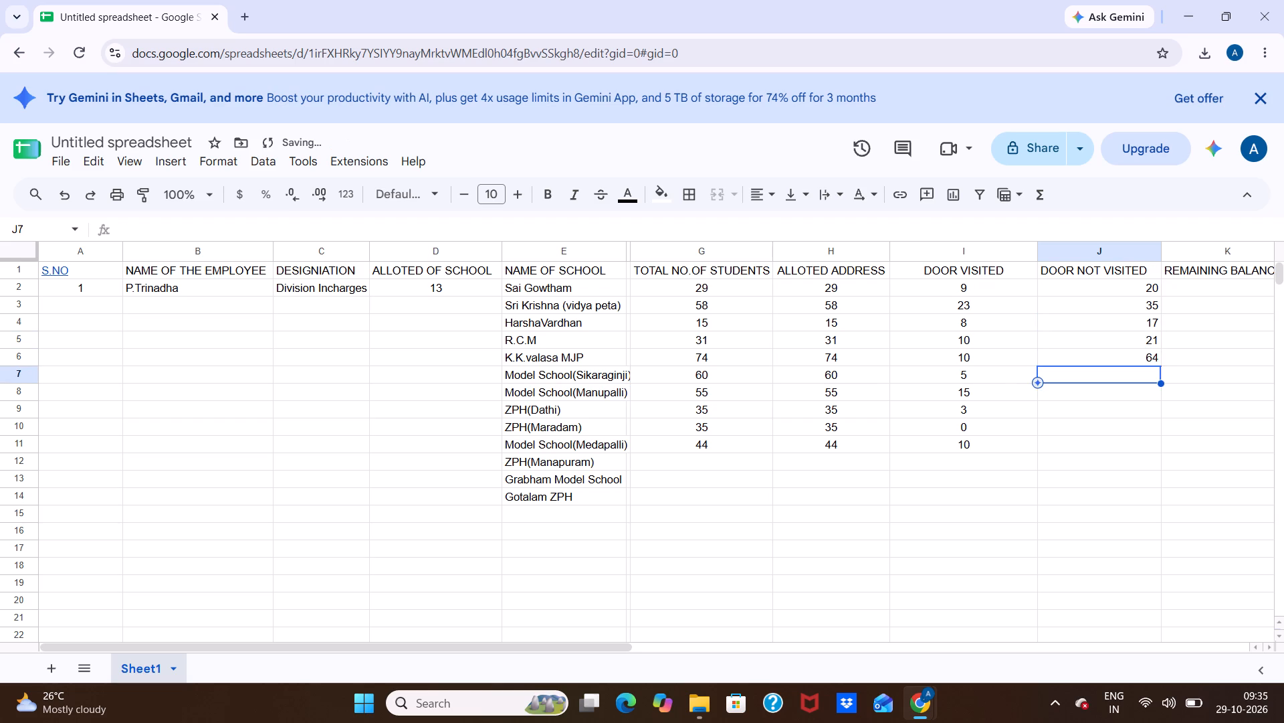
Enter the DOOR NOT VISITED values 55, 40, 32, 35 and 34 in cells J7 to J11.
text(55)
key(Return)
text(40)
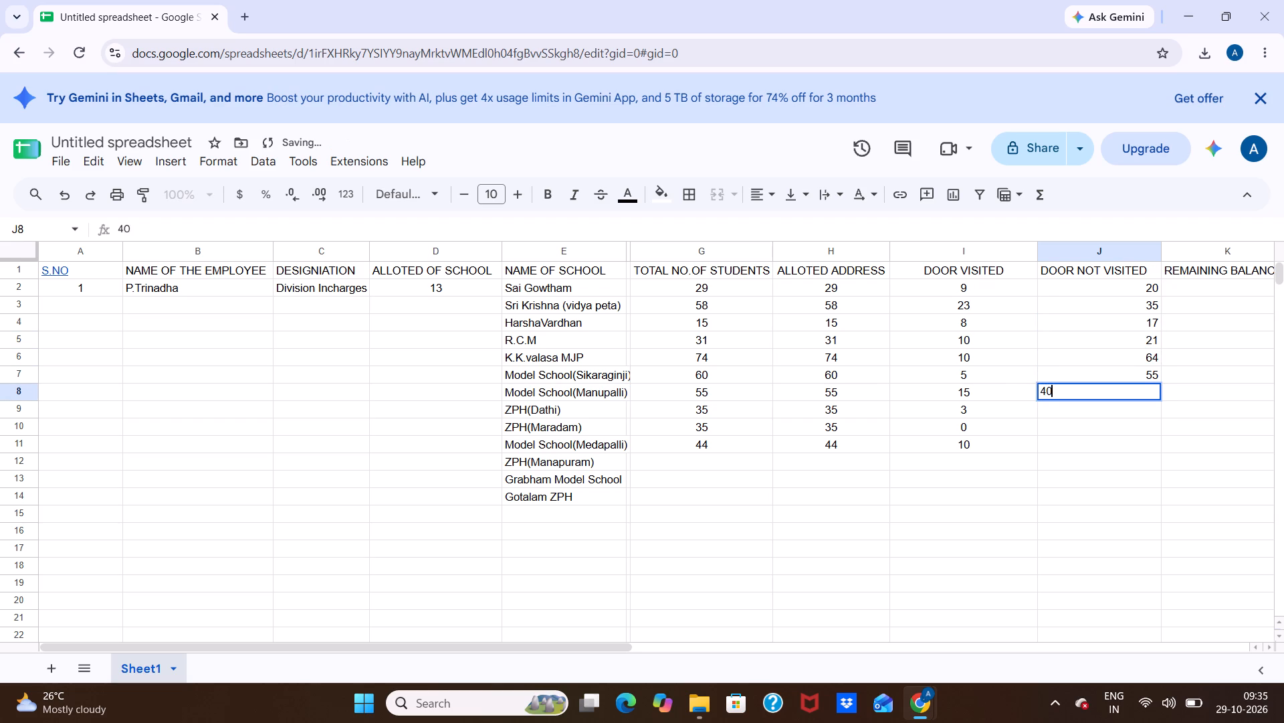
key(Return)
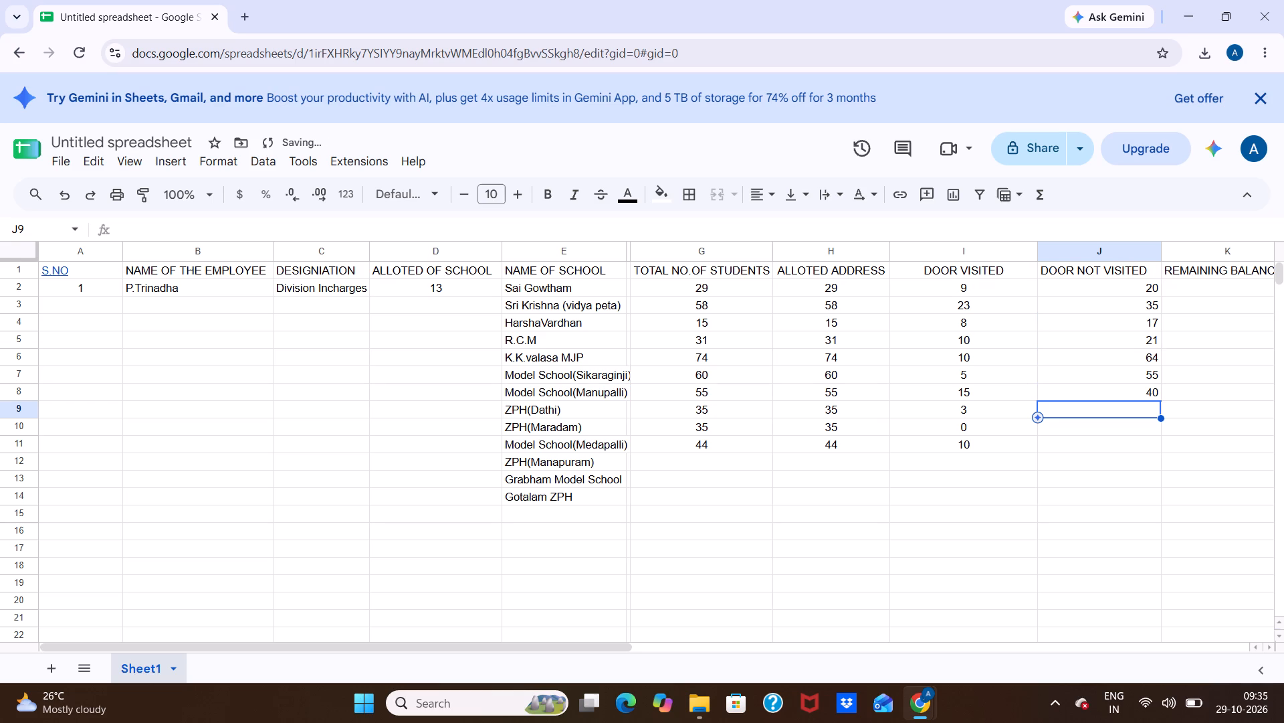
text(32)
key(Return)
text(35)
key(Return)
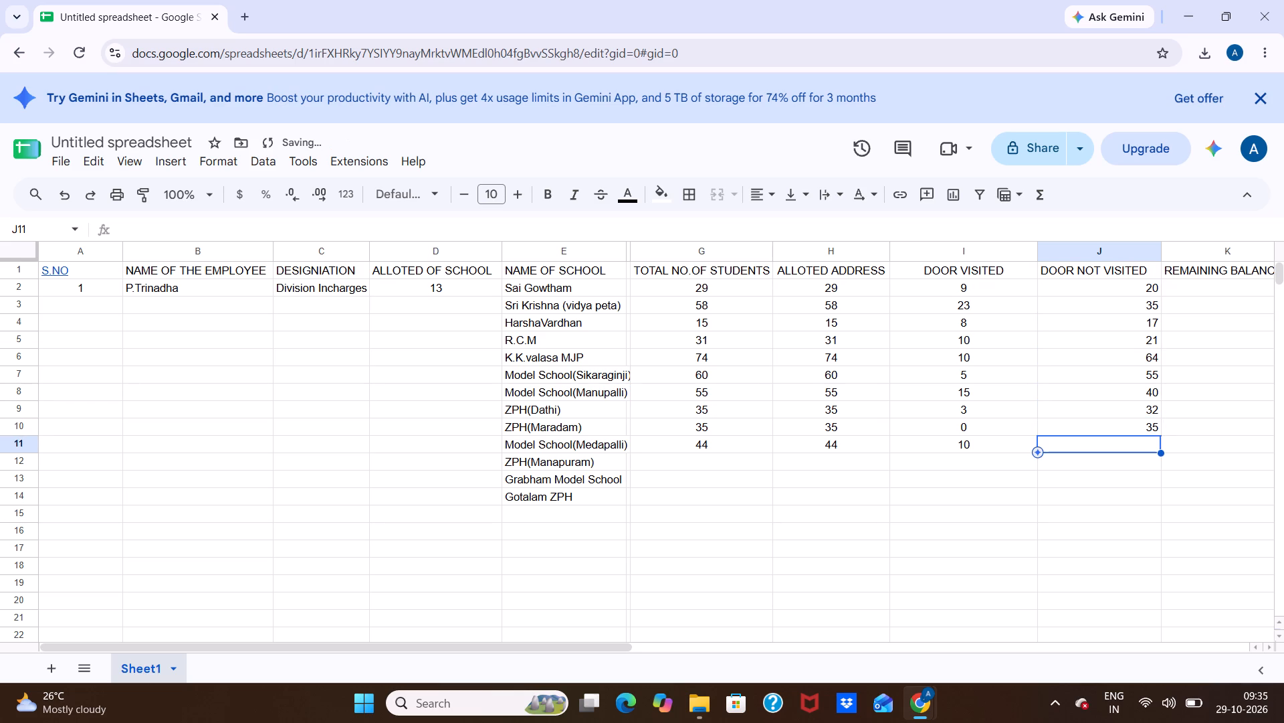
key(4)
key(BackSpace)
text(34)
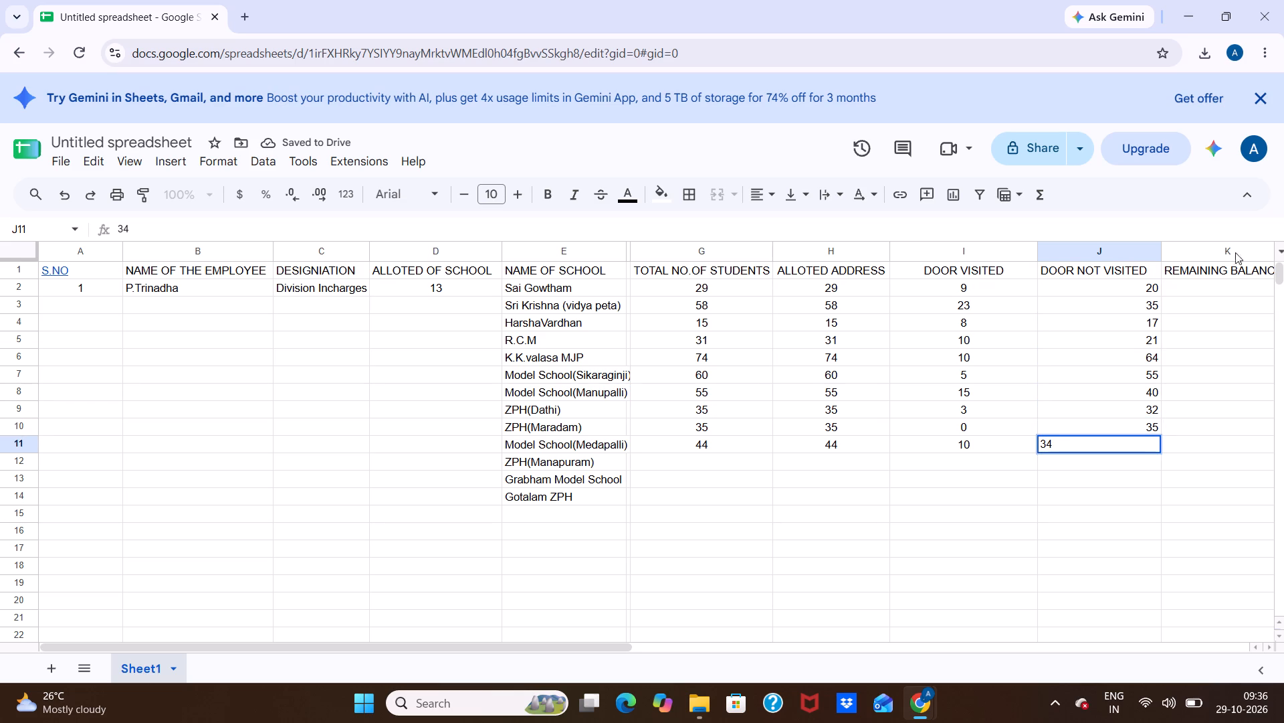
Center-align the whole DOOR NOT VISITED column J.
click(1120, 254)
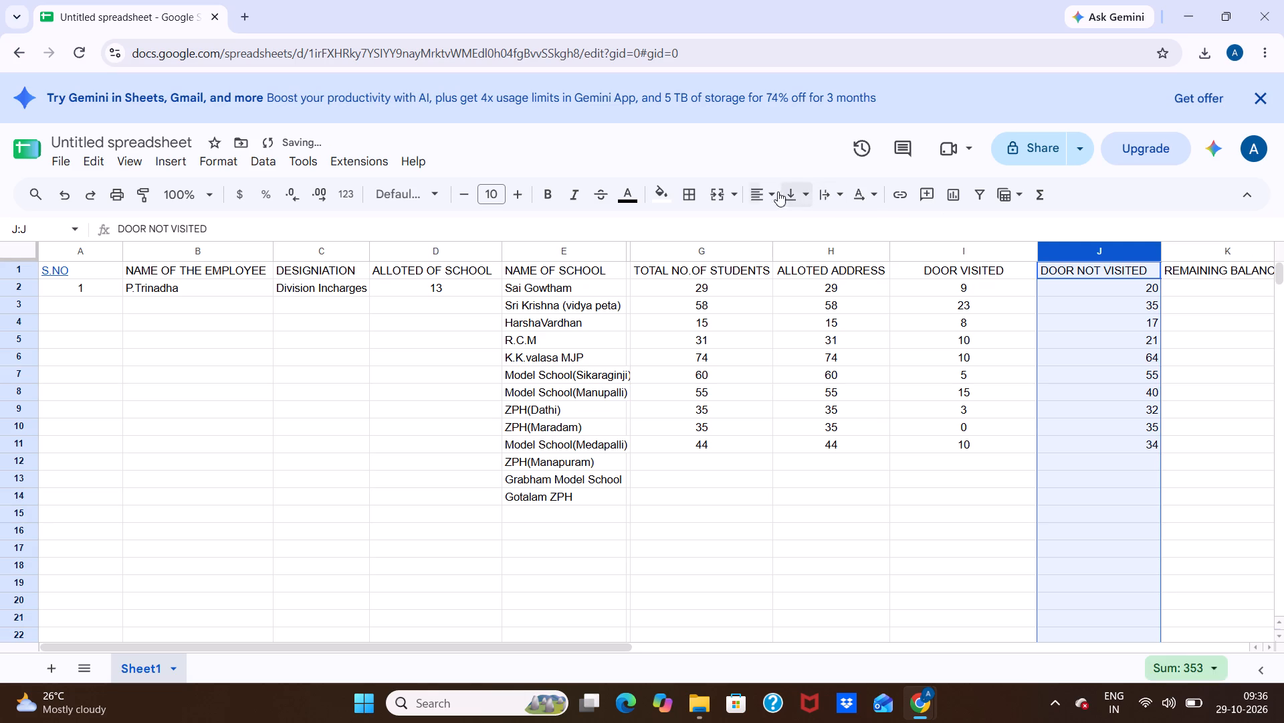
click(768, 189)
click(786, 230)
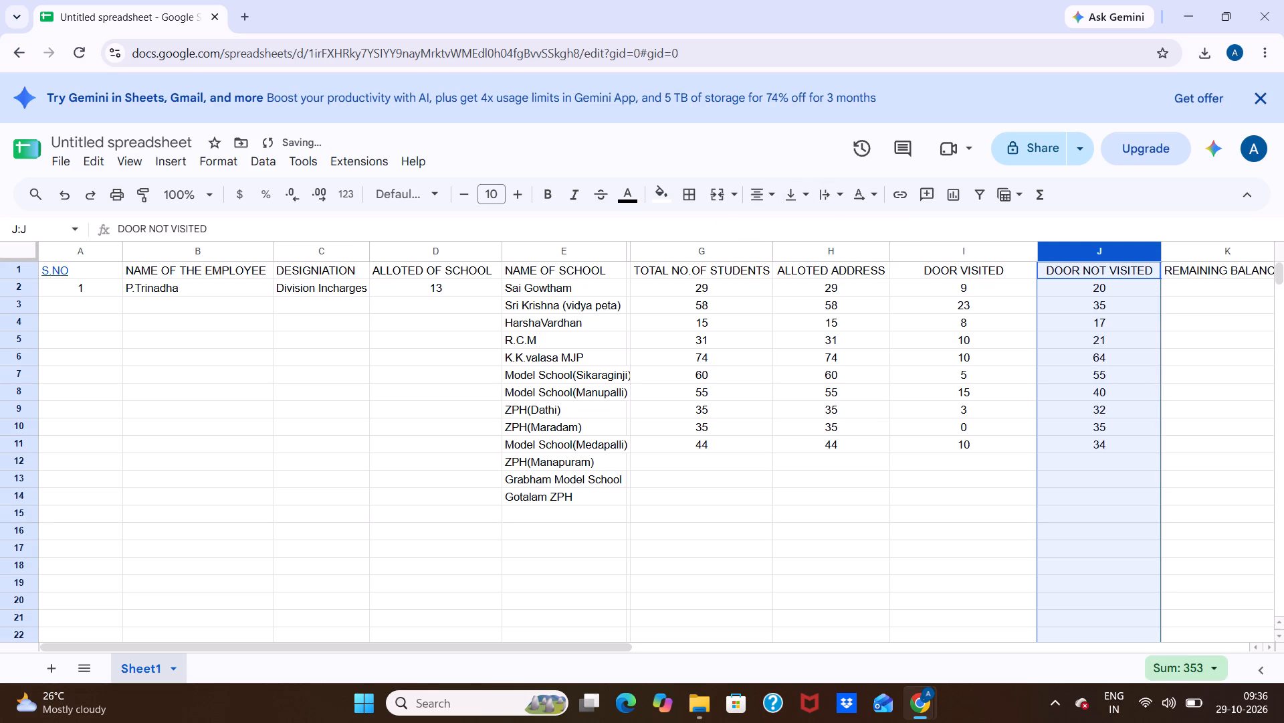
Enter the REMAINING BALANCE values 20, 35, 17, 21 and 64 in cells K2 to K6.
scroll(786, 230, left, 3)
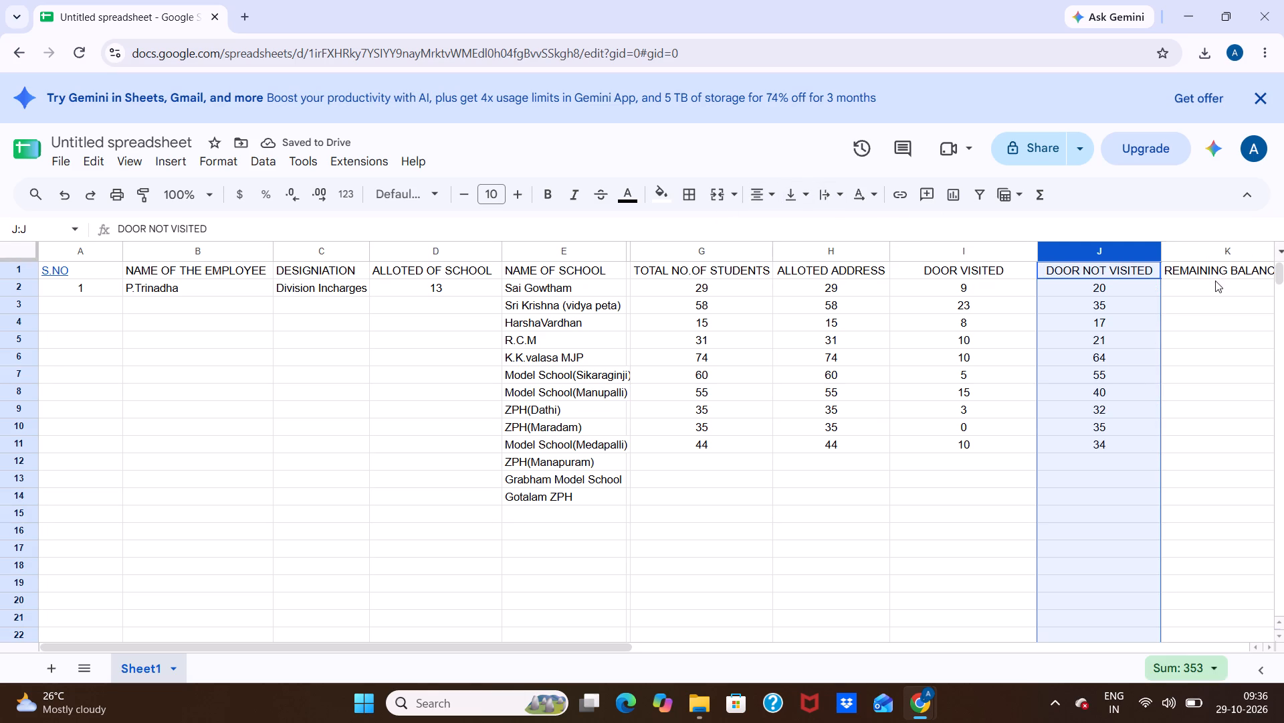
click(1215, 280)
scroll(1215, 280, left, 1)
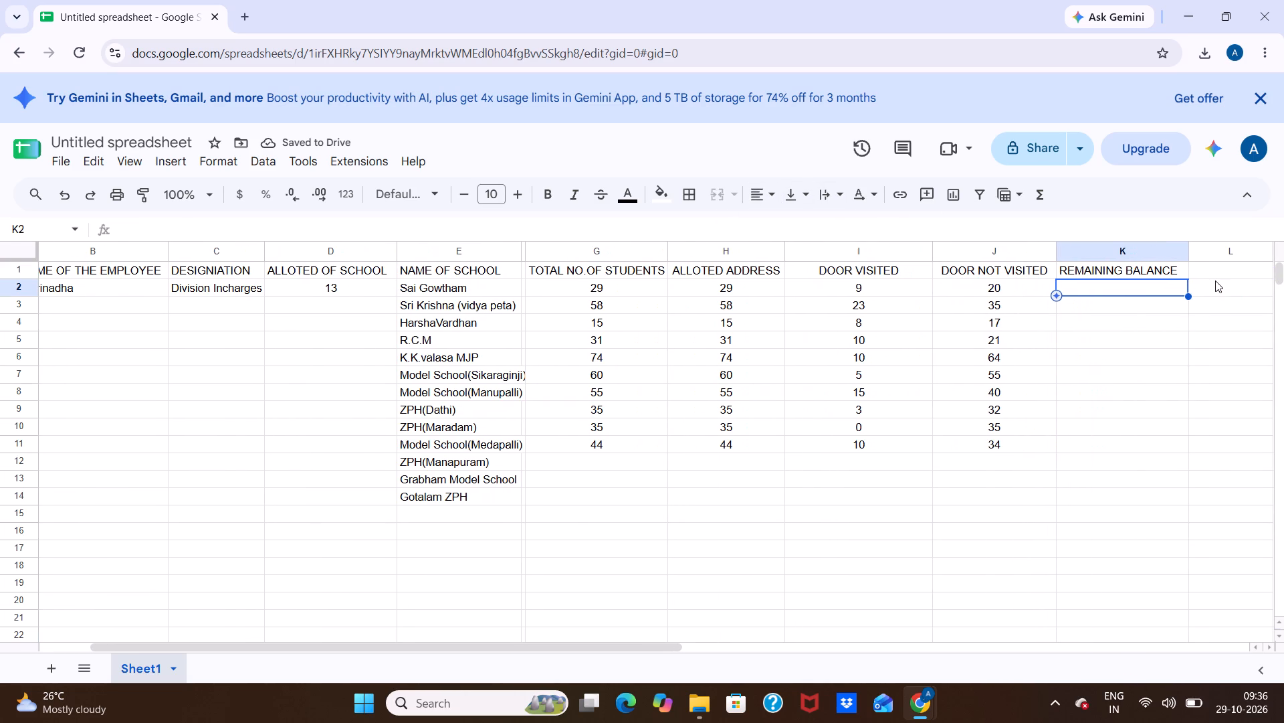
text(20)
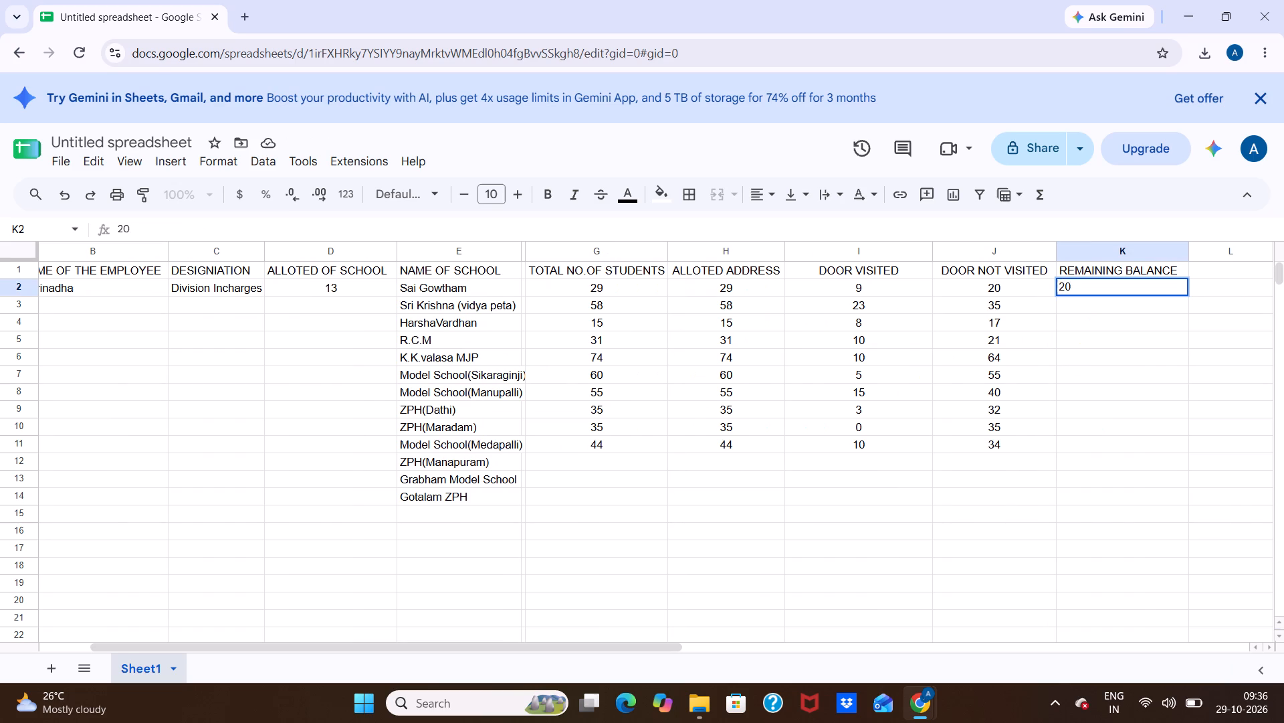
key(Return)
text(35)
key(Return)
text(17)
key(Return)
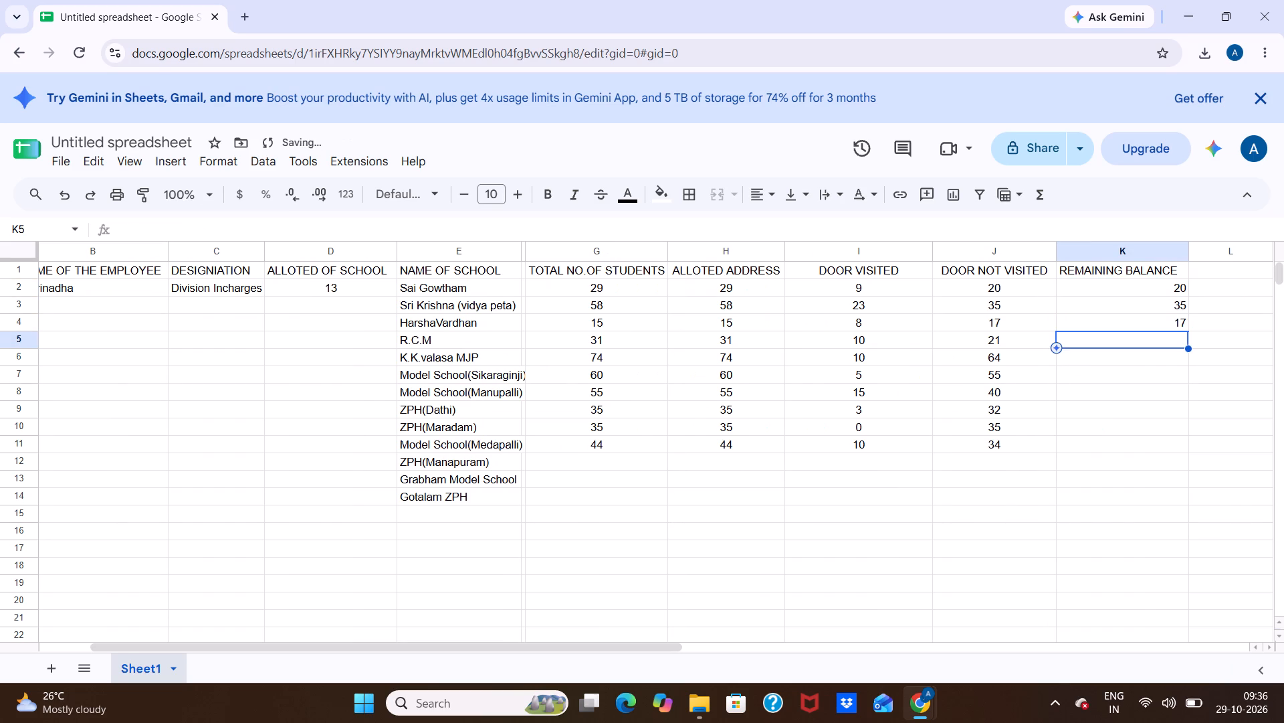
text(21)
key(Return)
text(64)
key(Return)
Enter the REMAINING BALANCE values 55, 40, 32, 35 and 34 in cells K7 to K11.
text(55)
key(Return)
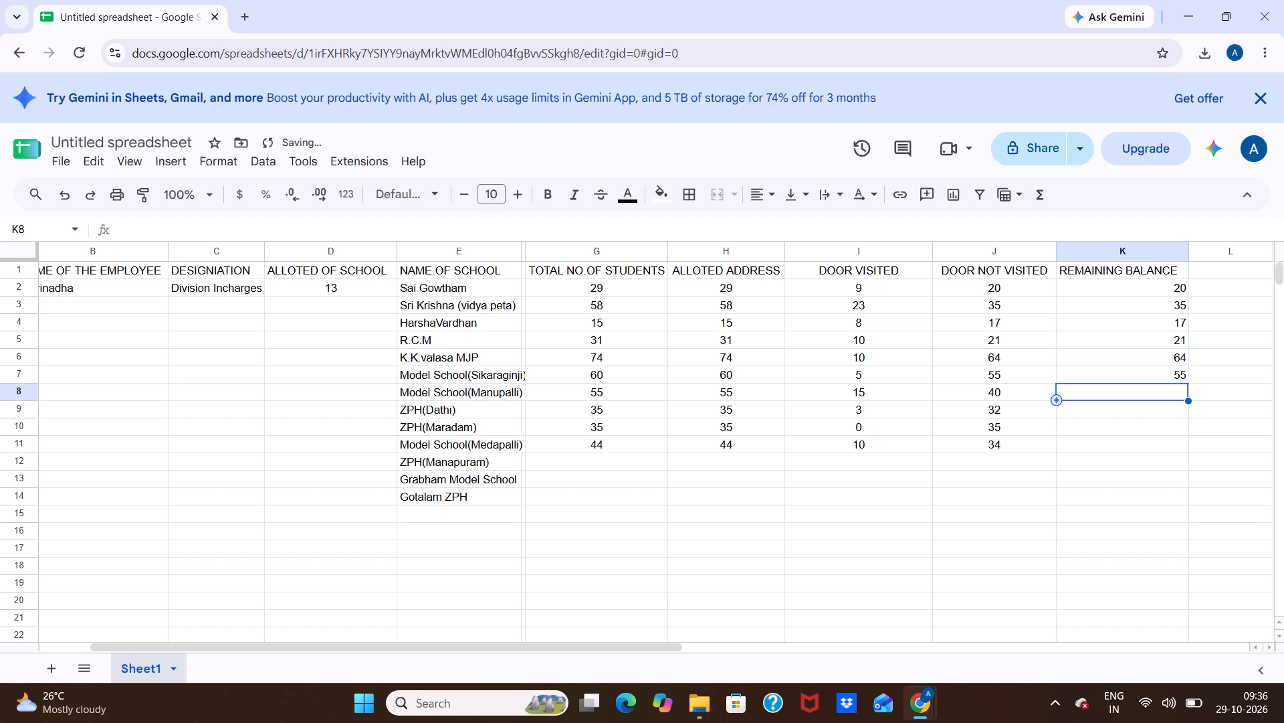
text(40)
key(Return)
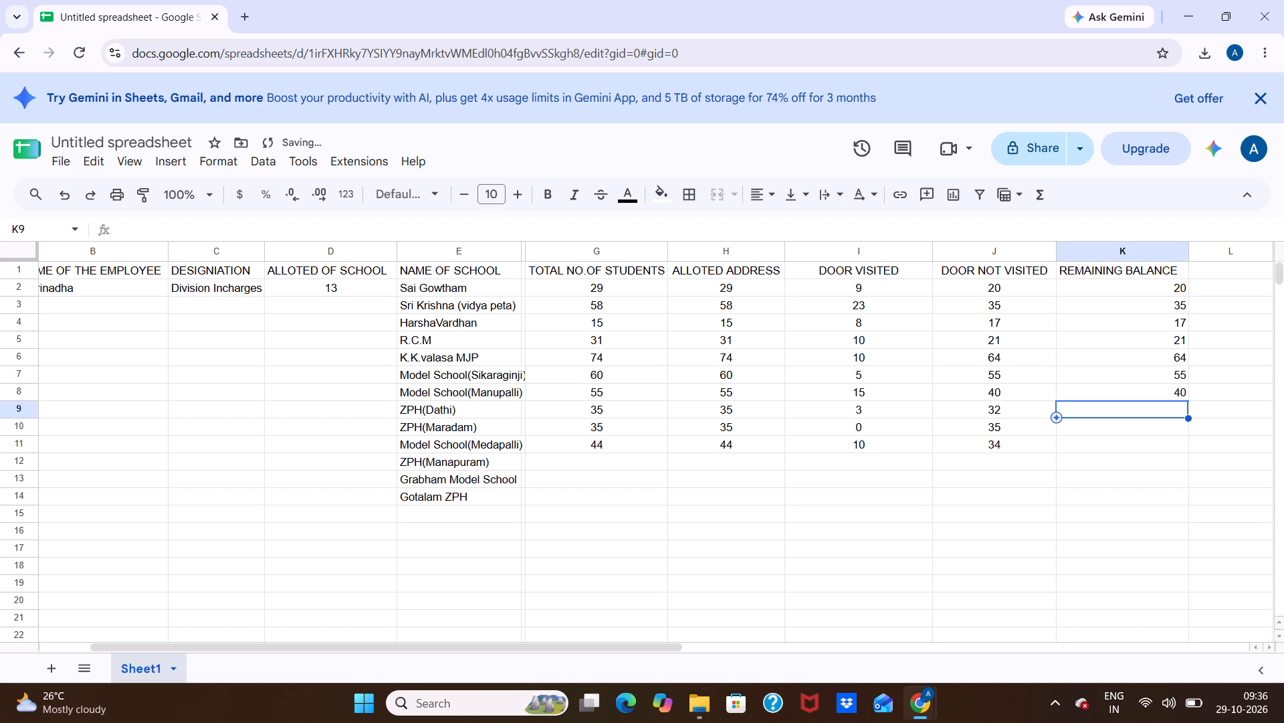
text(32)
key(Return)
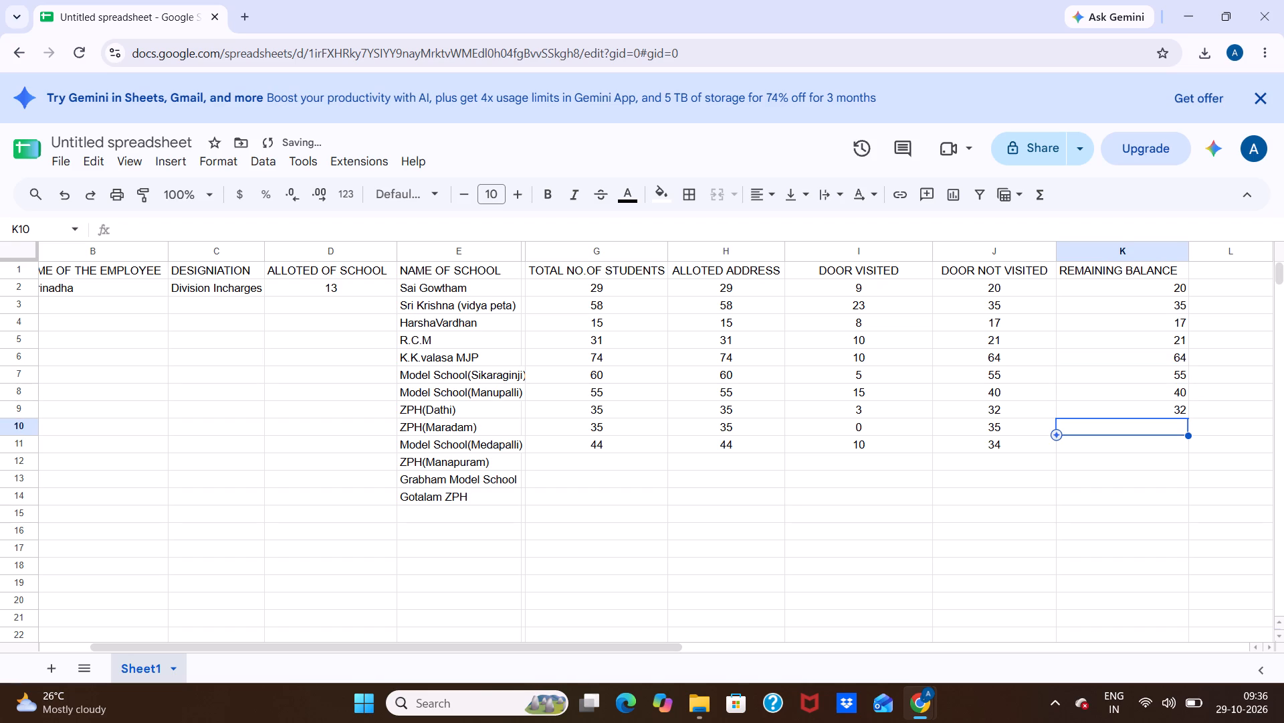
text(35)
key(Return)
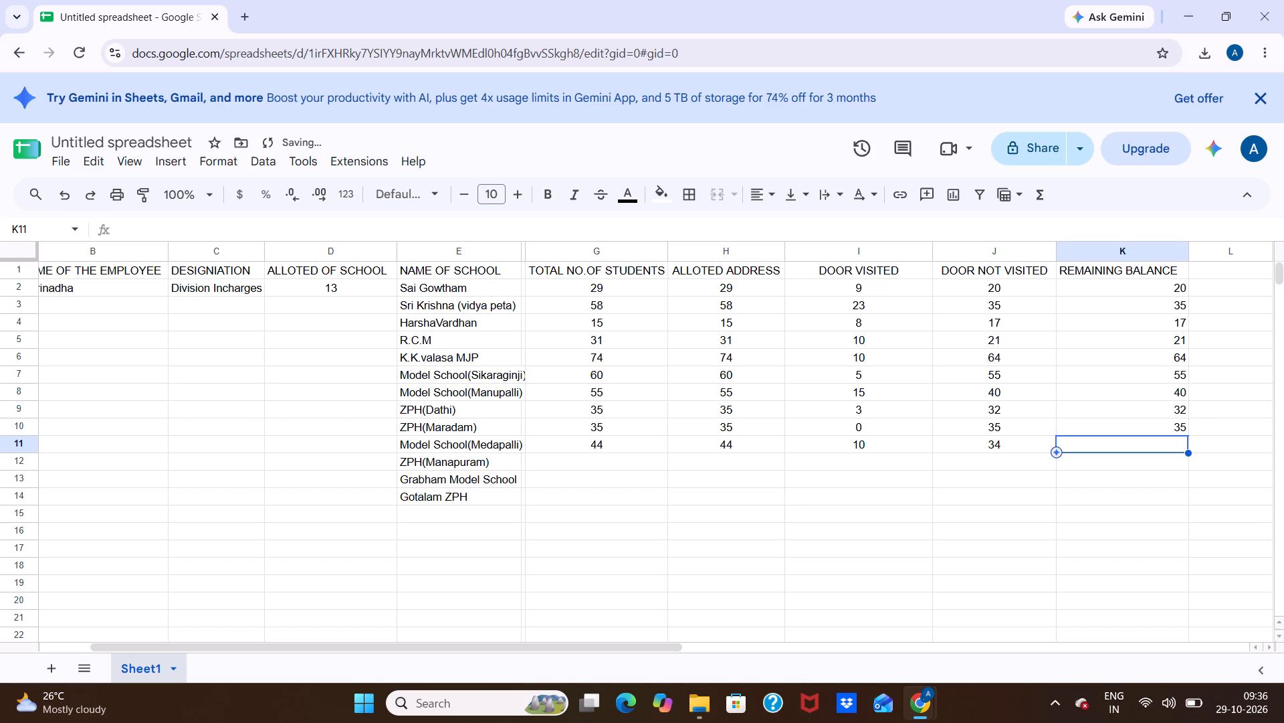
text(34)
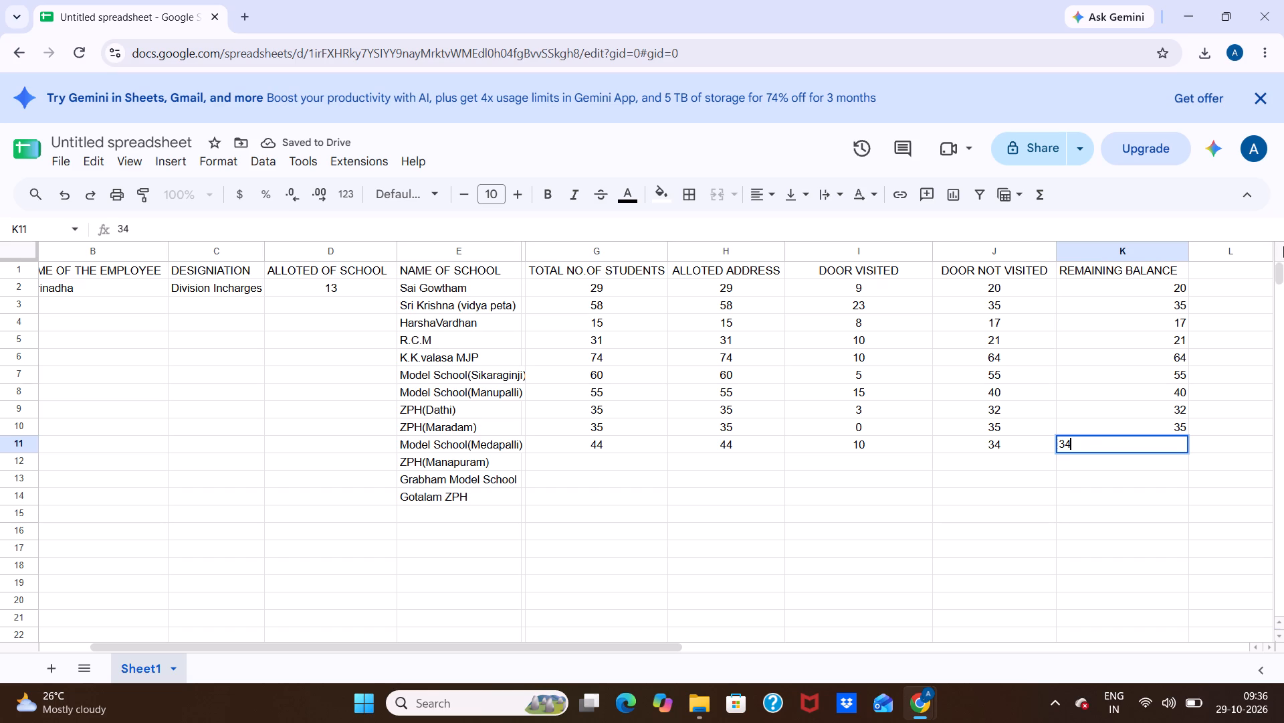
Center-align the whole REMAINING BALANCE column K.
click(1112, 254)
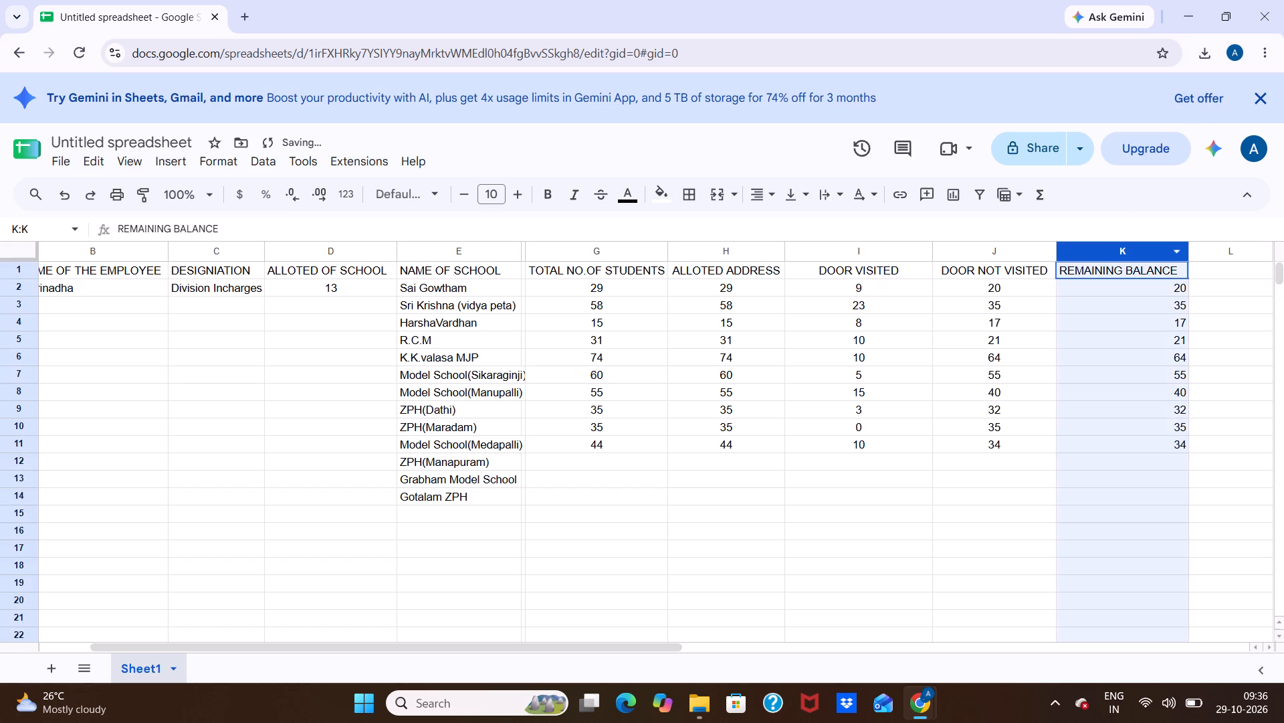
click(769, 189)
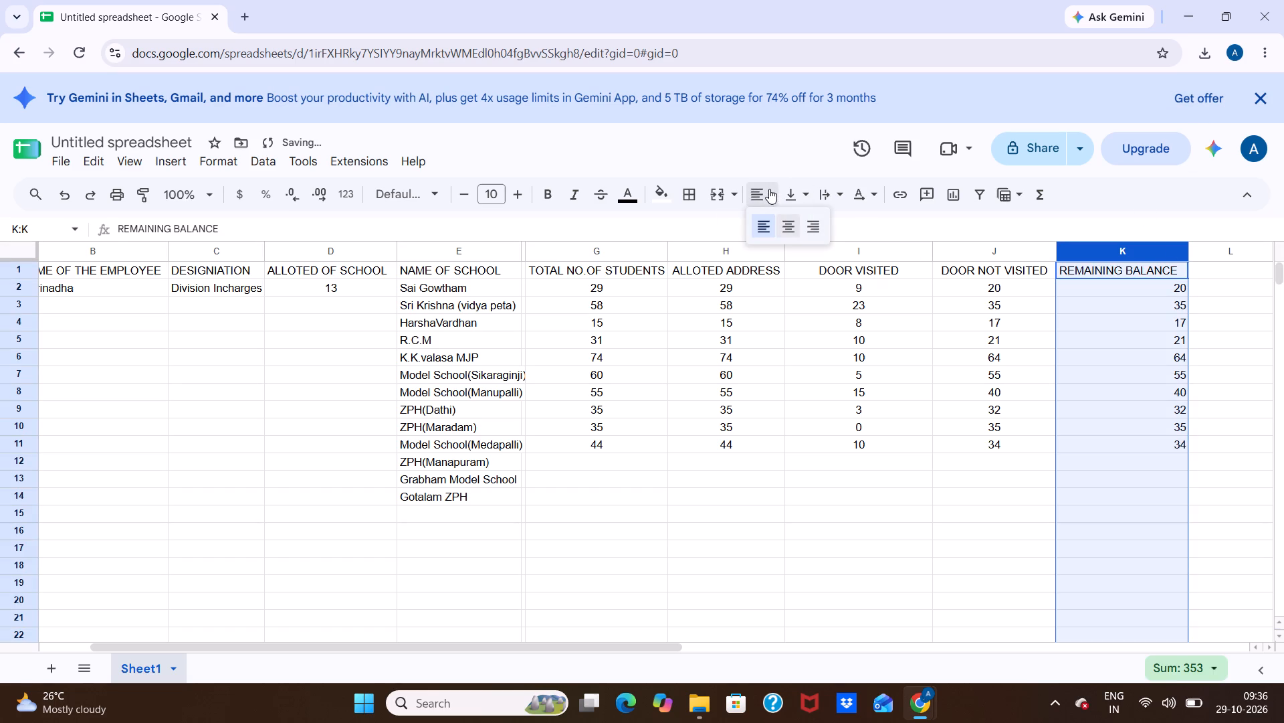
click(788, 220)
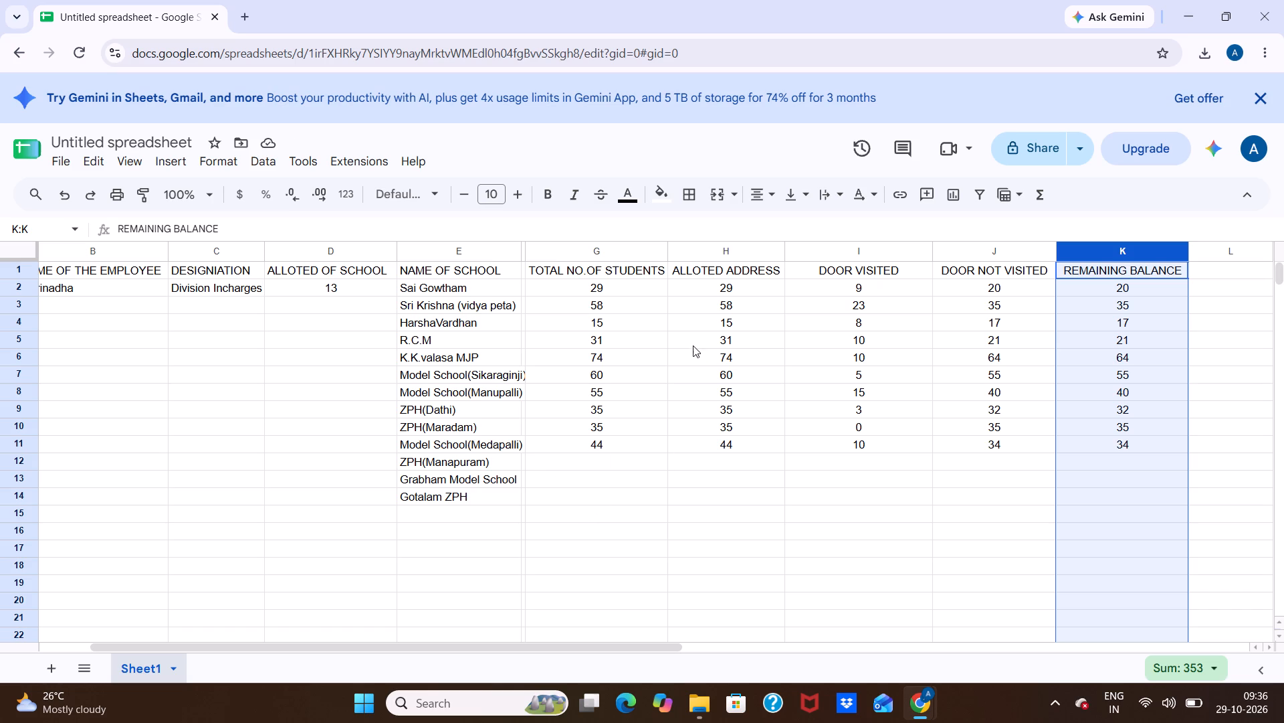
Start sharing the spreadsheet and enter 1a as its new name in place of the default title.
click(1075, 150)
click(1041, 151)
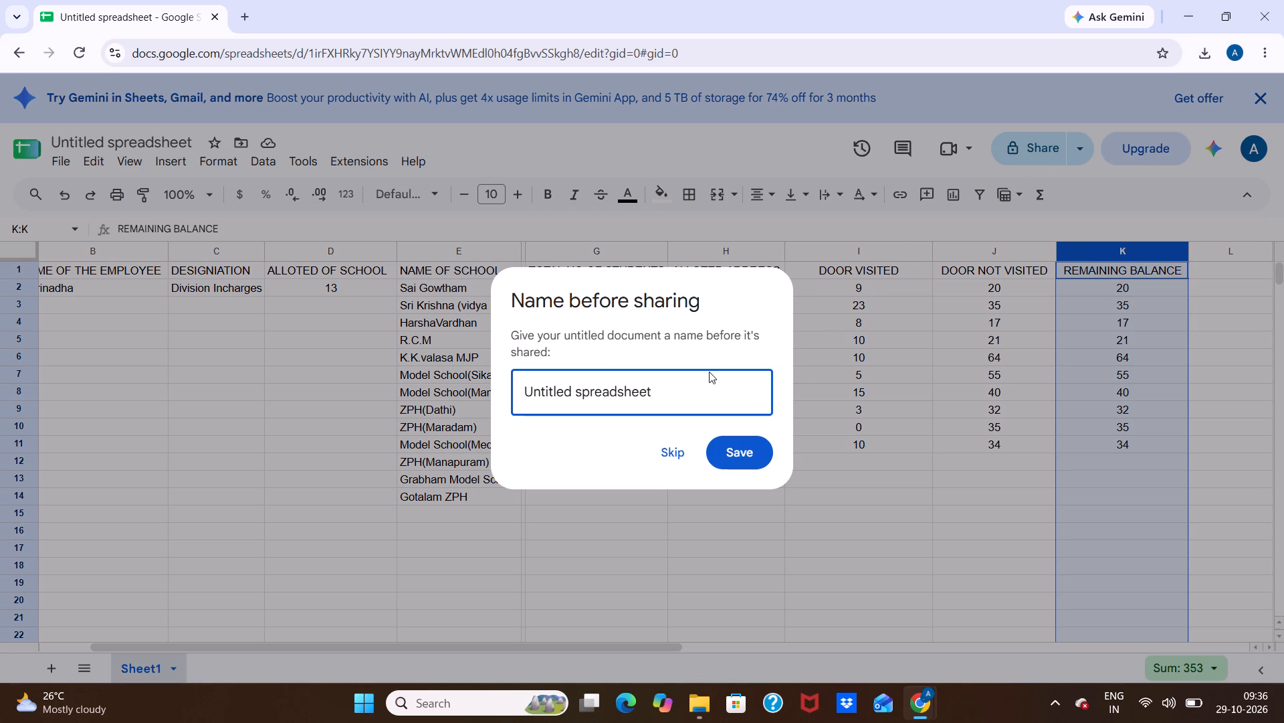
click(703, 382)
key(BackSpace)
key(BackSpace)
key(BackSpace)
key(BackSpace)
key(BackSpace)
key(BackSpace)
key(BackSpace)
key(BackSpace)
key(BackSpace)
key(BackSpace)
key(BackSpace)
key(BackSpace)
key(BackSpace)
key(BackSpace)
key(BackSpace)
key(BackSpace)
key(BackSpace)
key(BackSpace)
key(BackSpace)
key(BackSpace)
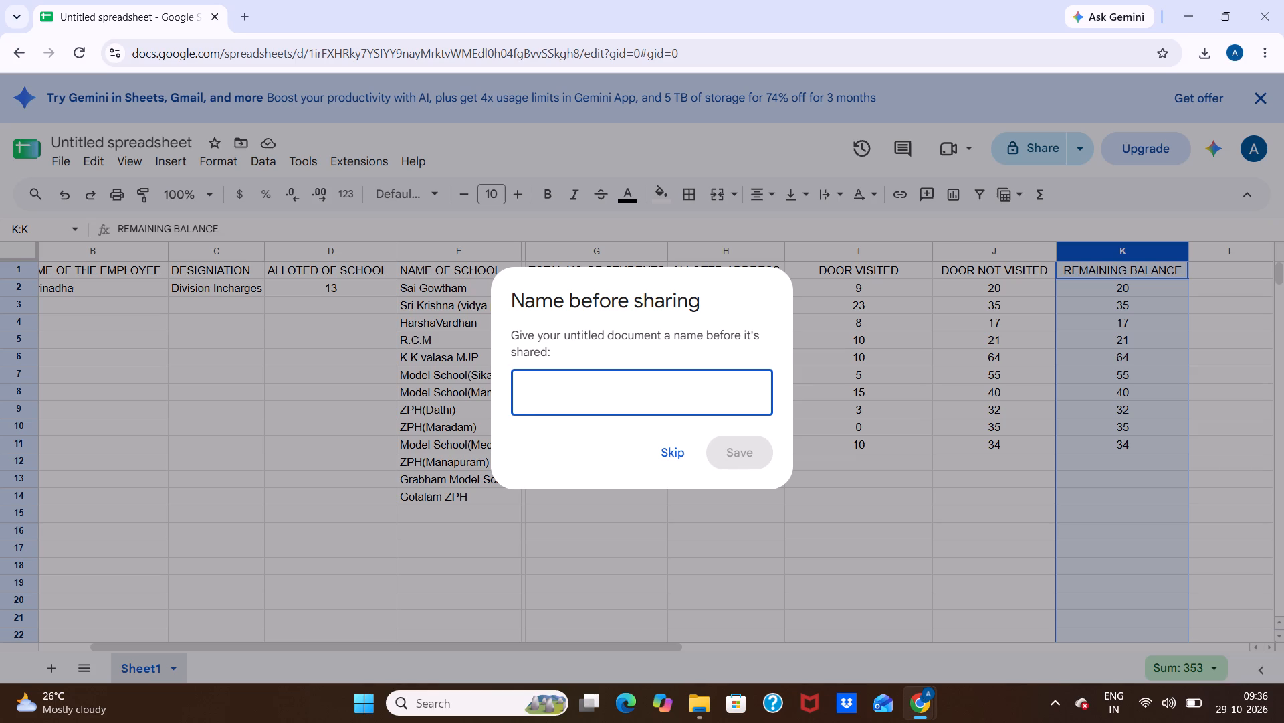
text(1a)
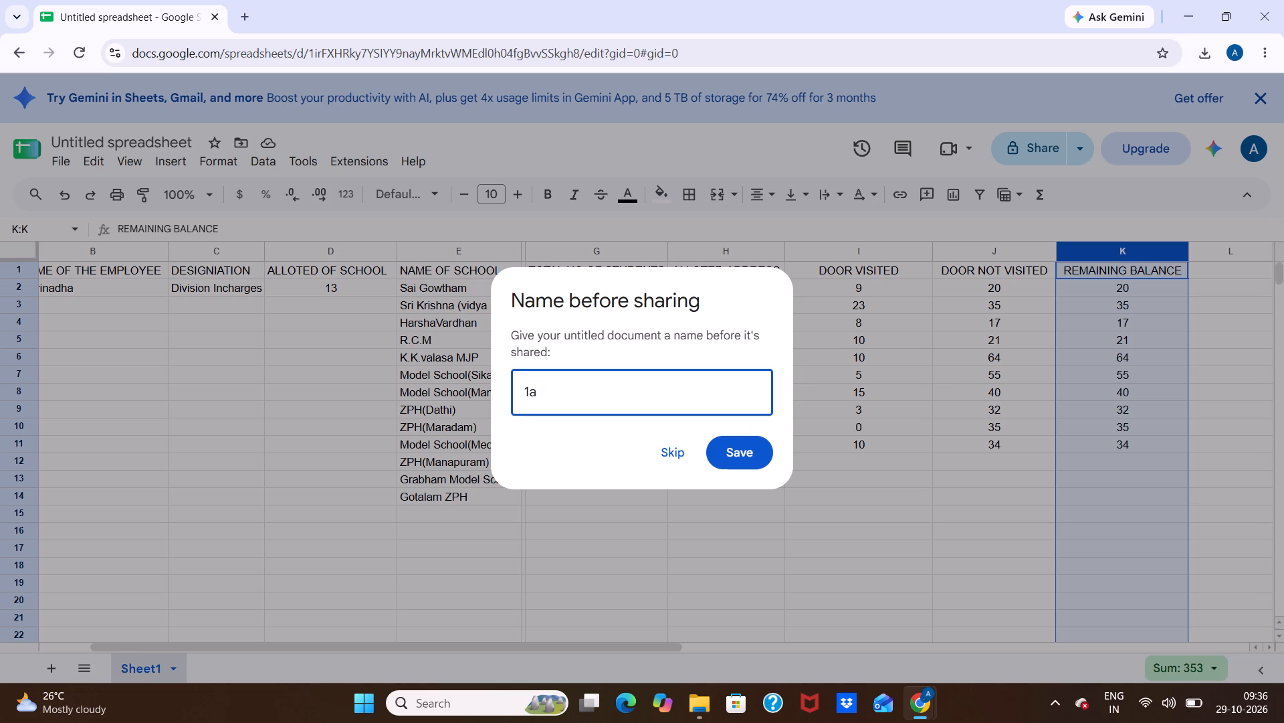
Correct the spreadsheet's name to 1A, save it, and close the sharing settings without adding anyone.
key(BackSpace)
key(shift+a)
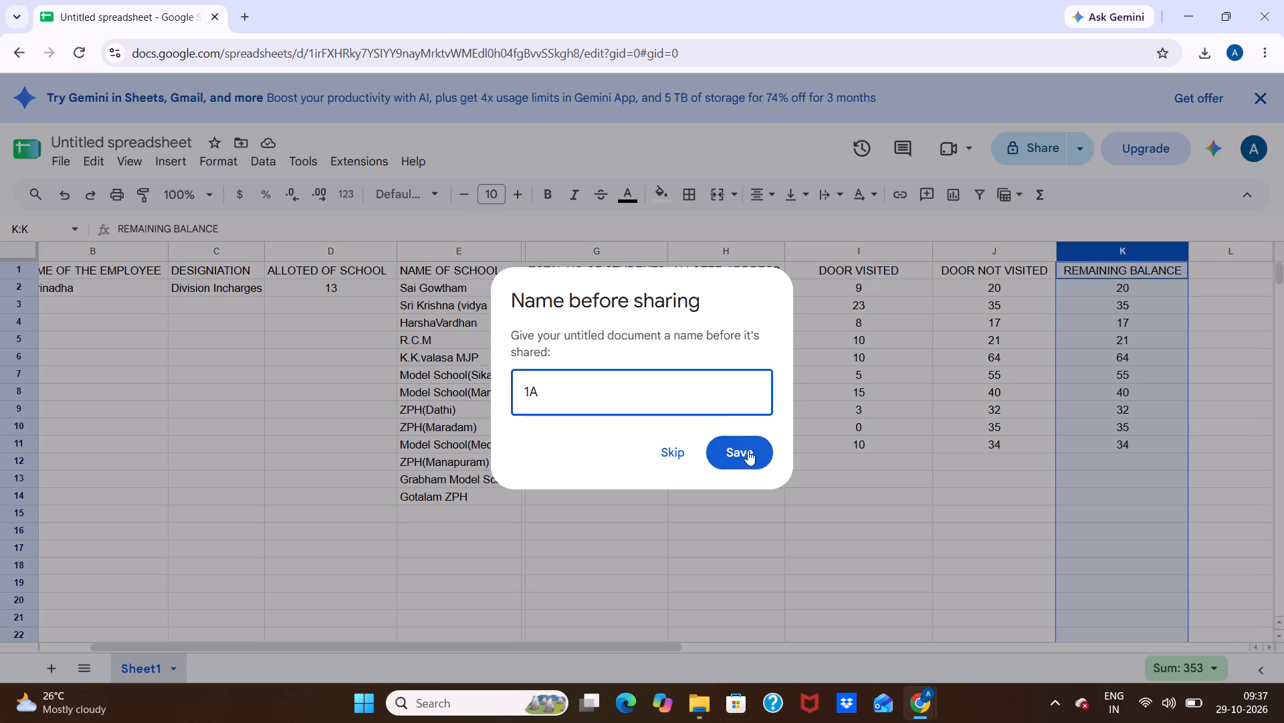
click(746, 453)
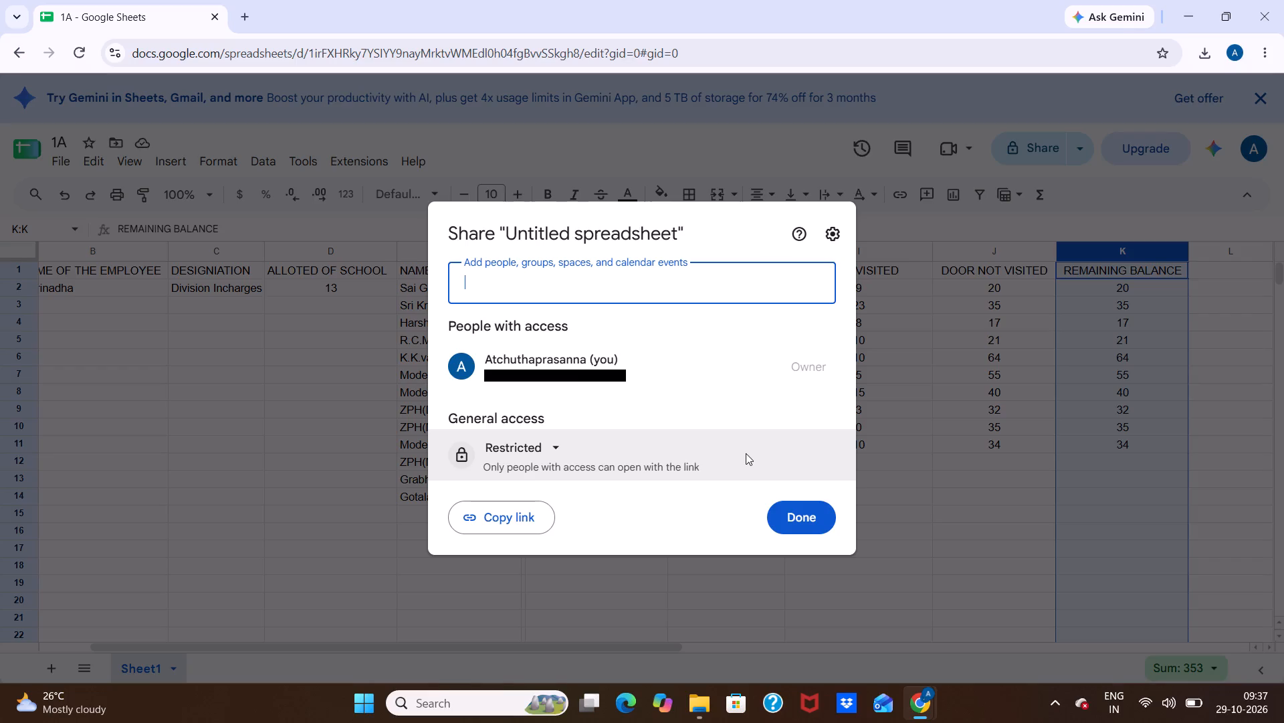
click(799, 502)
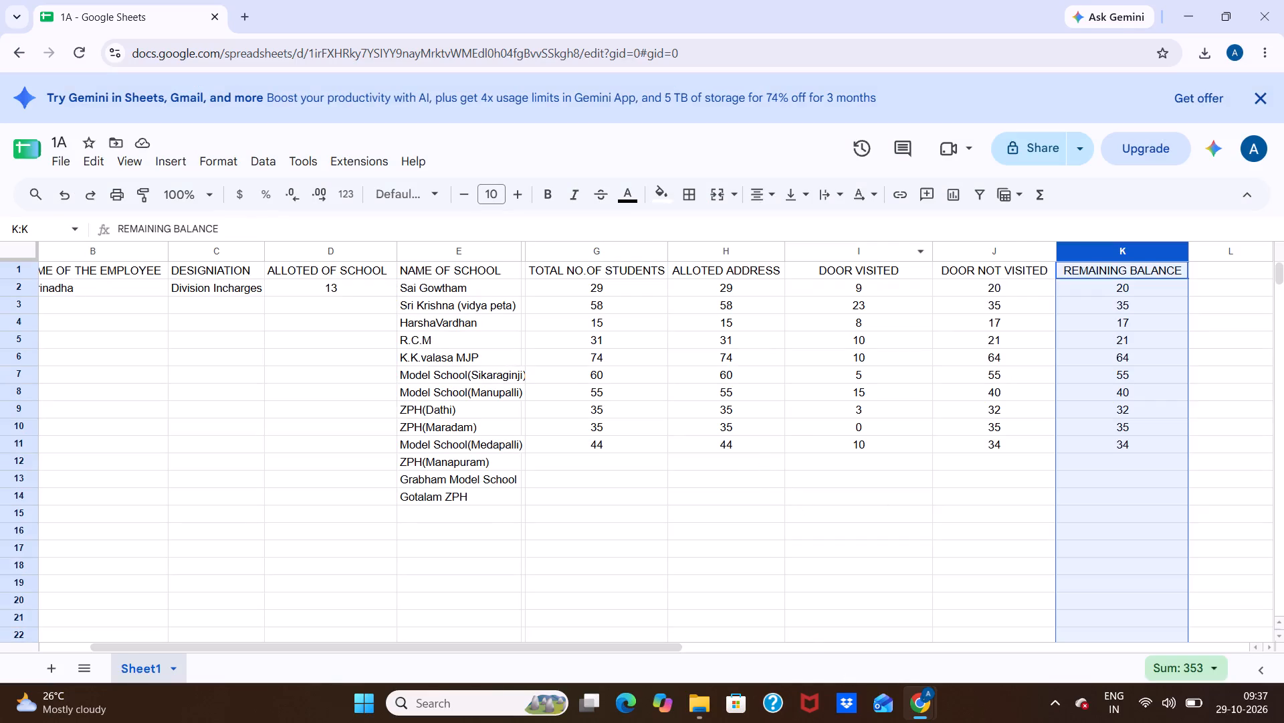
Open a new browser tab and get its Google search box ready for a query.
click(247, 15)
click(405, 303)
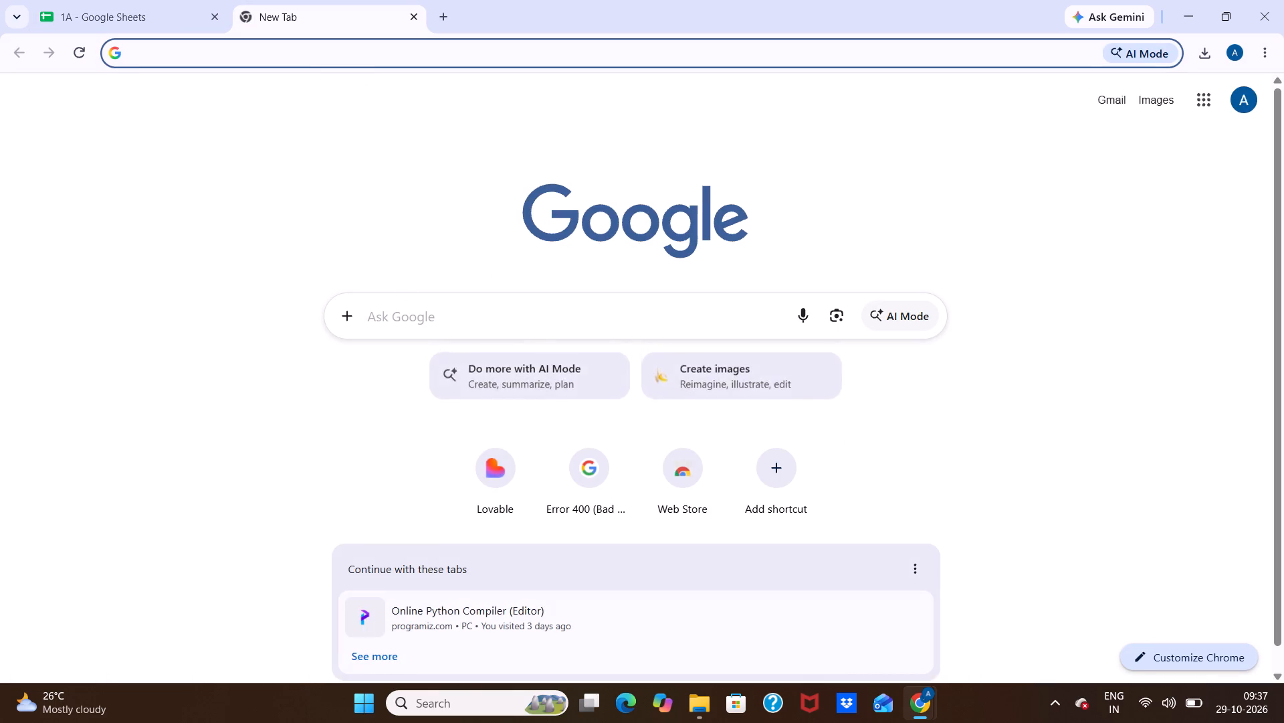
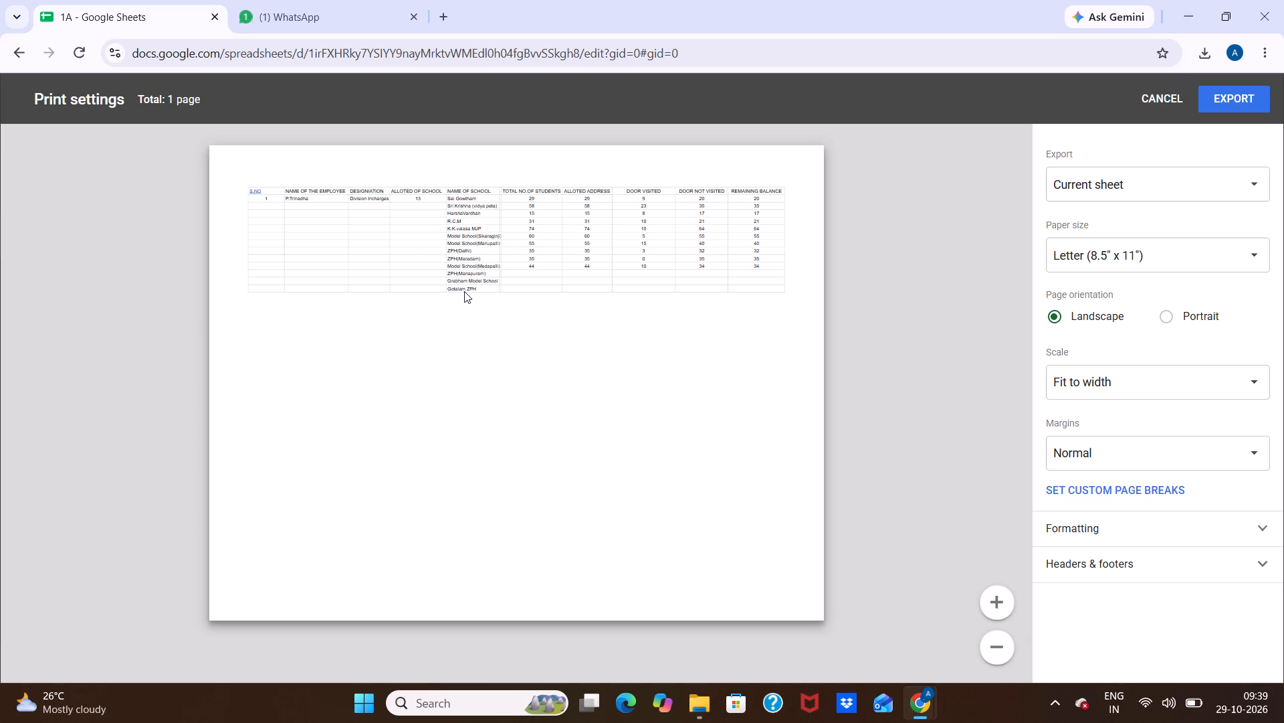
Export the current sheet as a one-page PDF on Letter paper, landscape, fit to width with normal margins.
scroll(1073, 472, down, 1)
scroll(1073, 472, up, 1)
click(1241, 100)
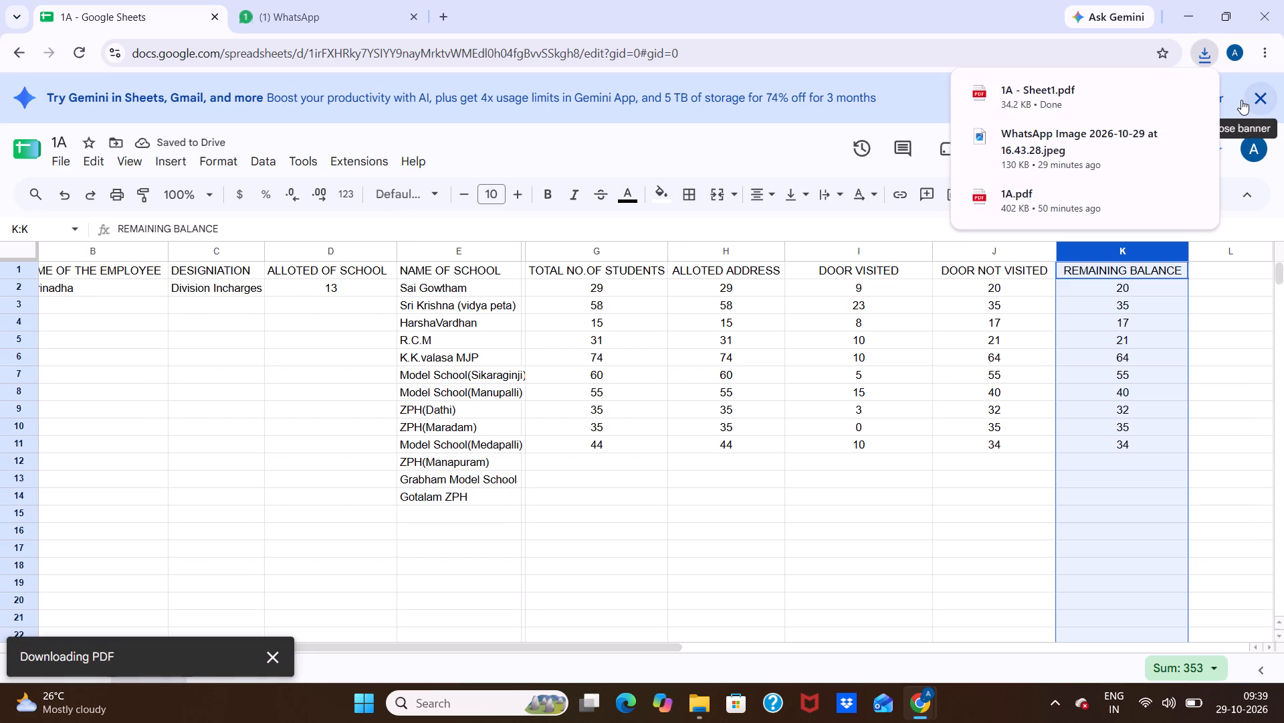
Open the downloaded PDF of Sheet1, dismiss the Draw tool tip and check the table's layout on the page.
double_click(1046, 97)
click(895, 369)
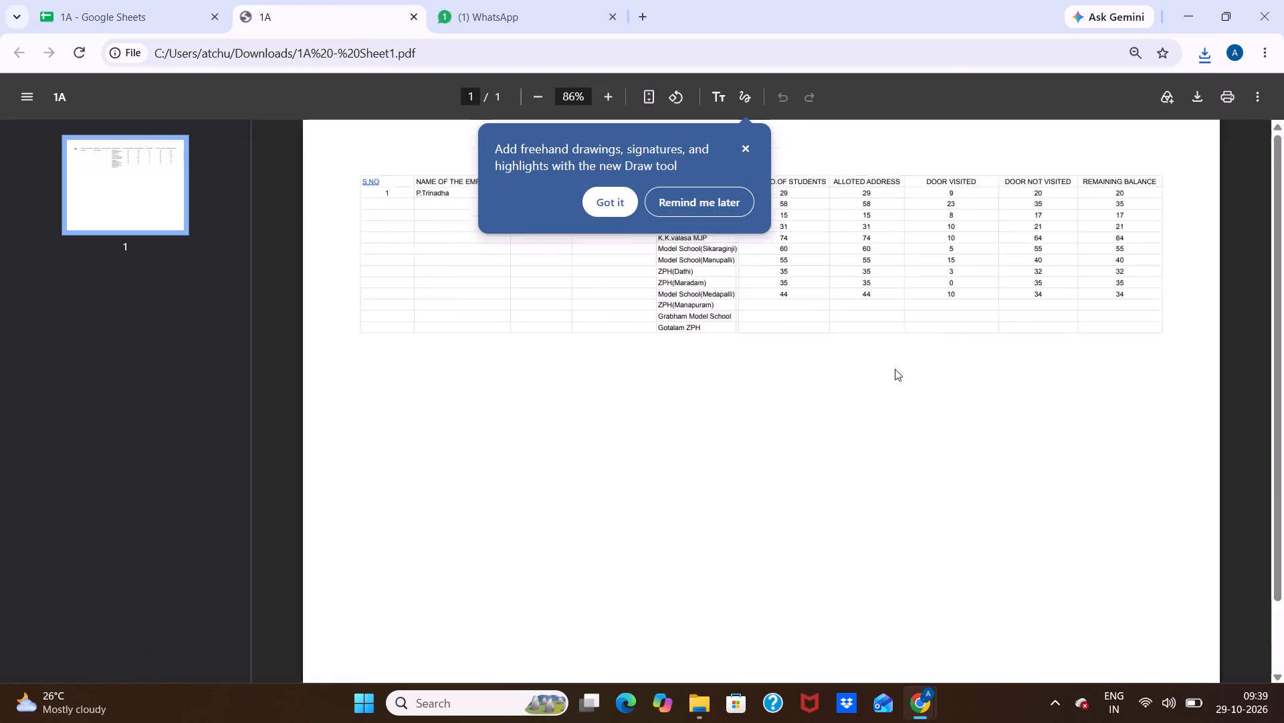
scroll(895, 369, up, 1)
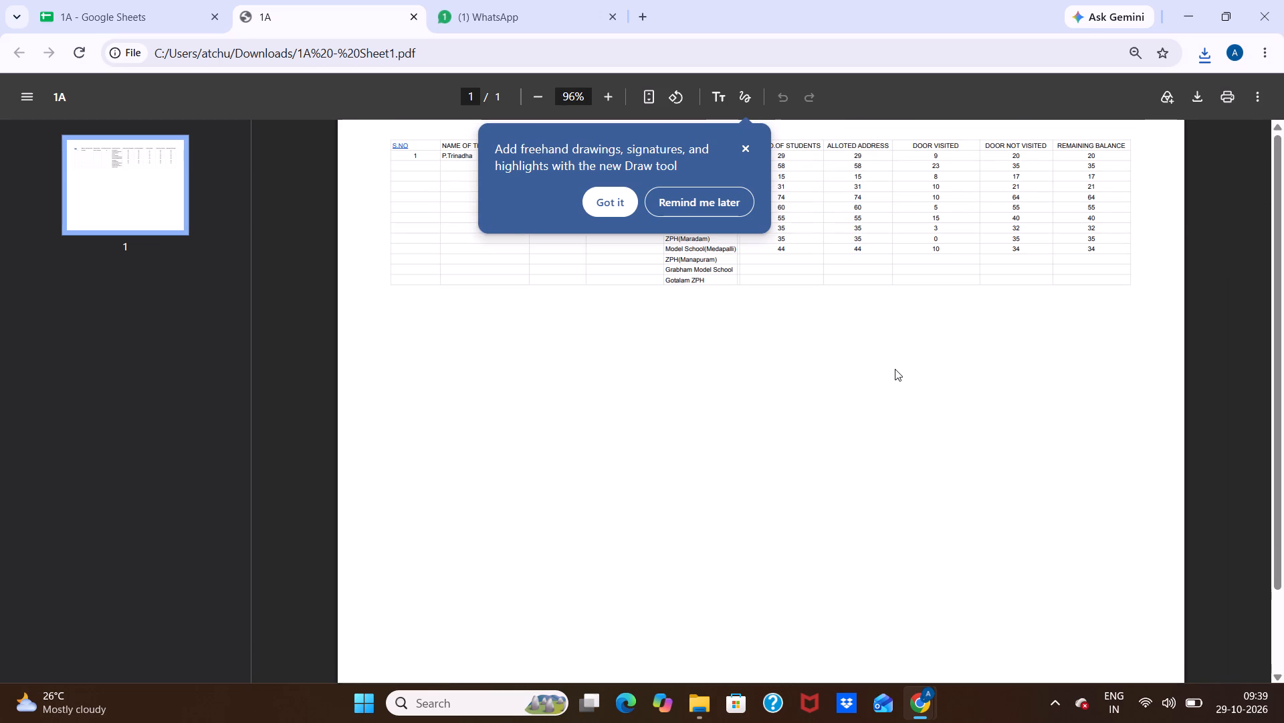
scroll(895, 369, up, 1)
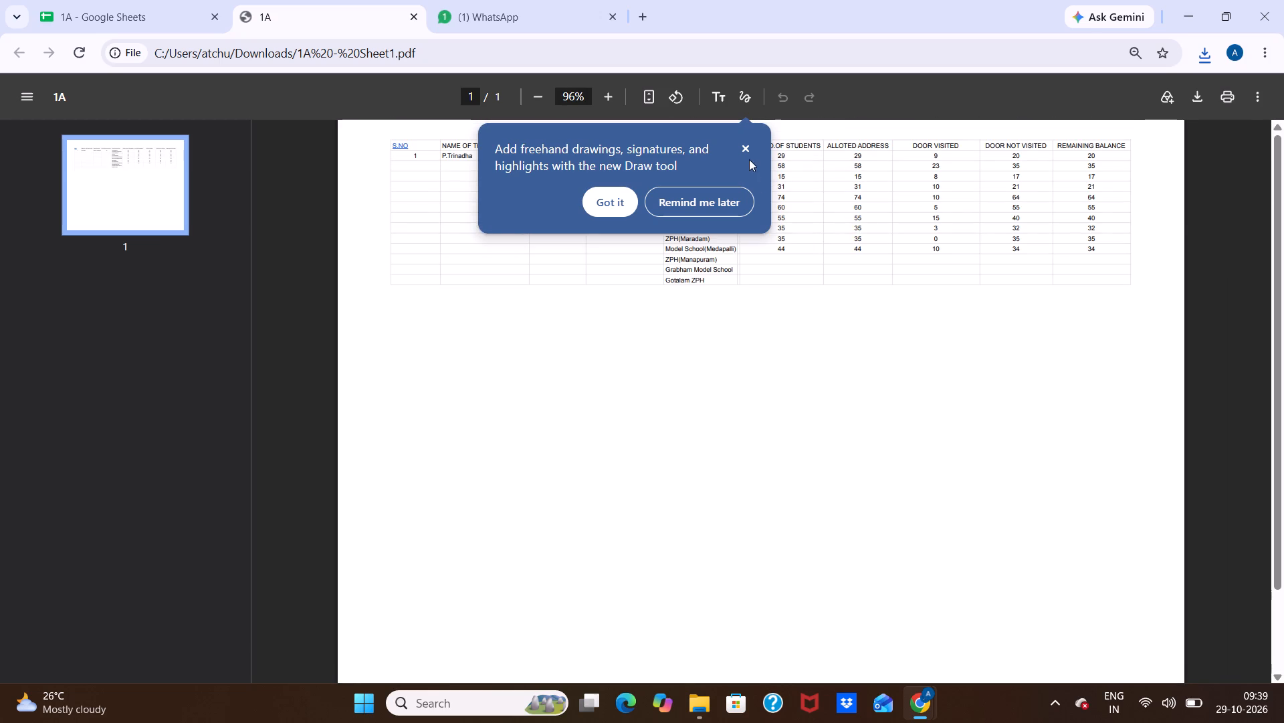
click(746, 154)
click(765, 415)
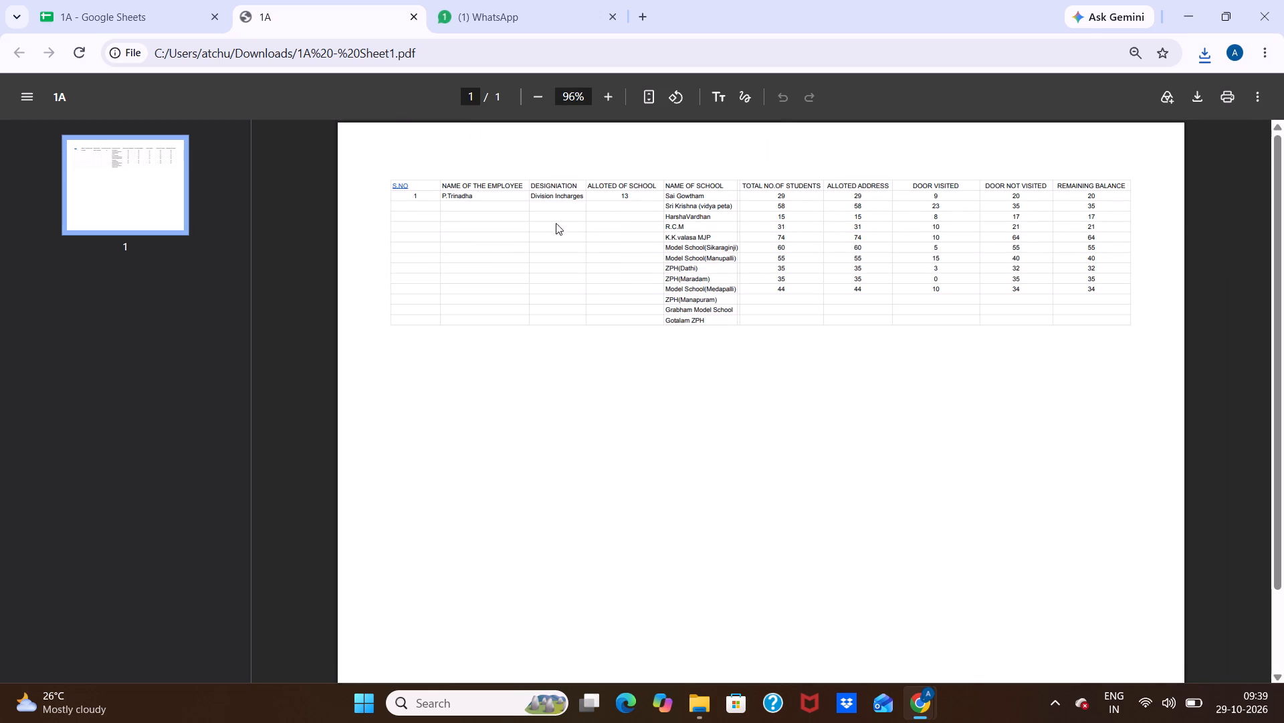
Return to the 1A spreadsheet and download it as a Microsoft Excel (.xlsx) file.
click(108, 9)
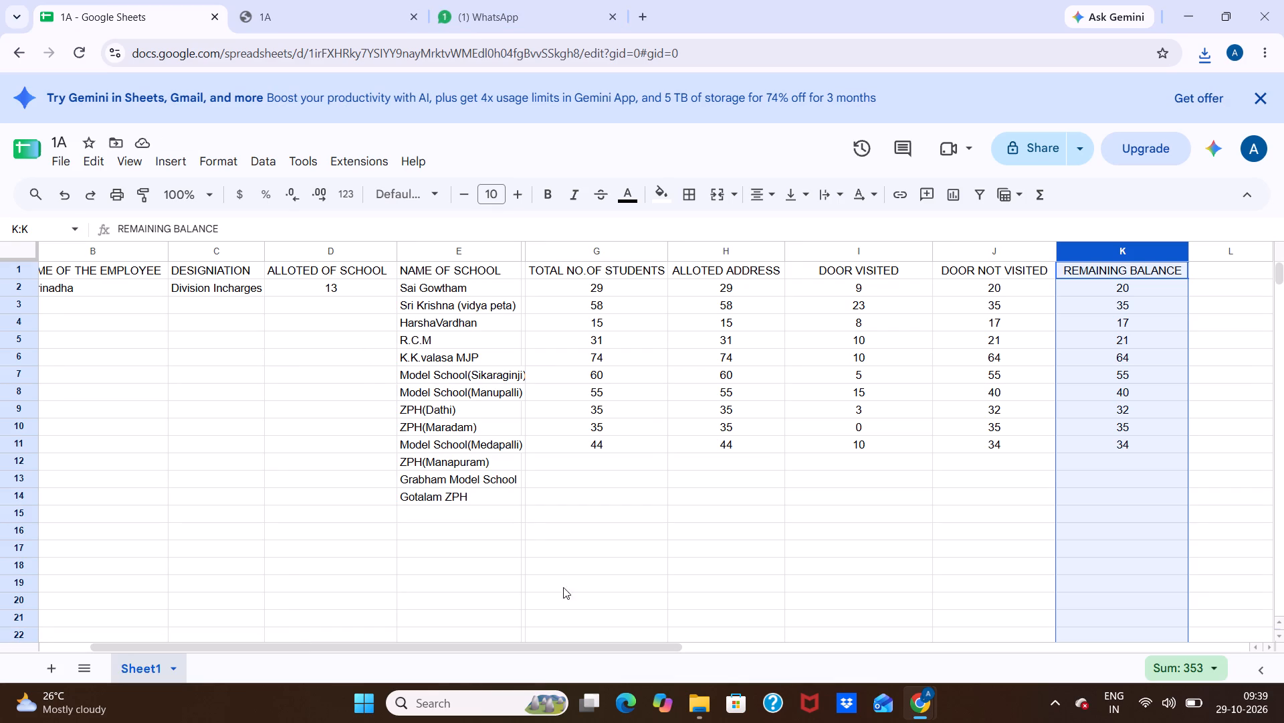
click(567, 592)
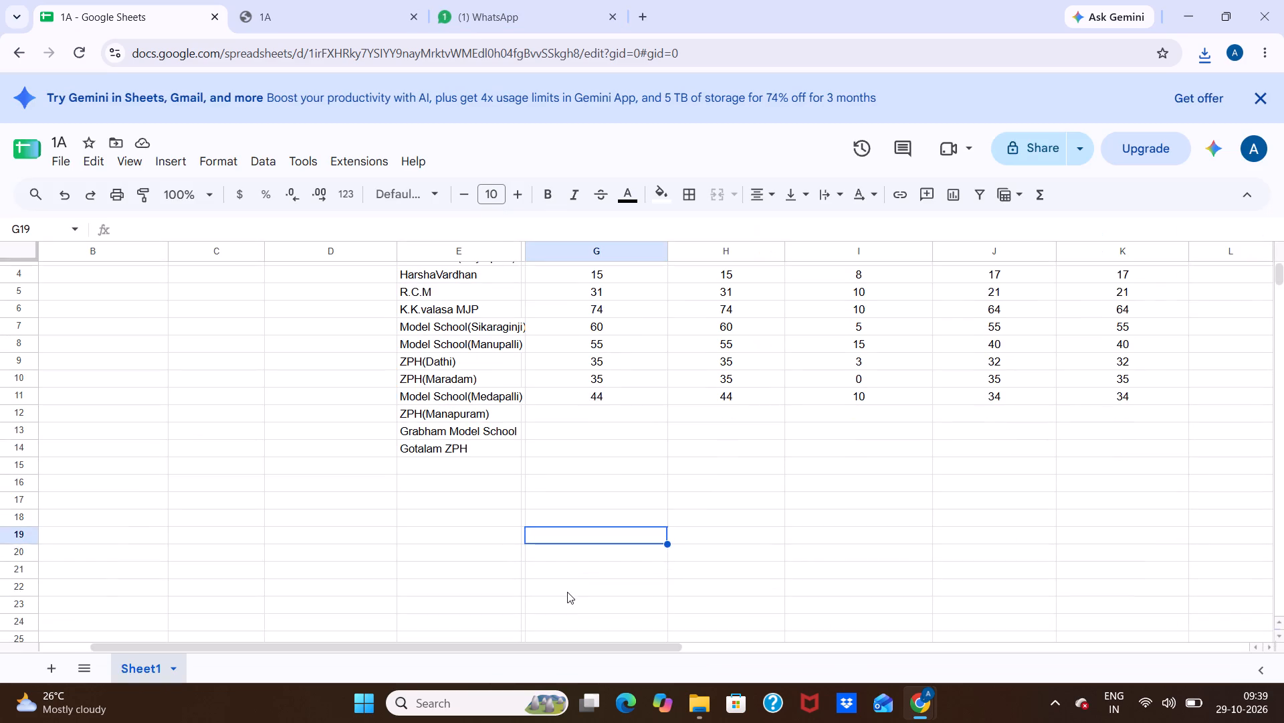
scroll(547, 493, up, 3)
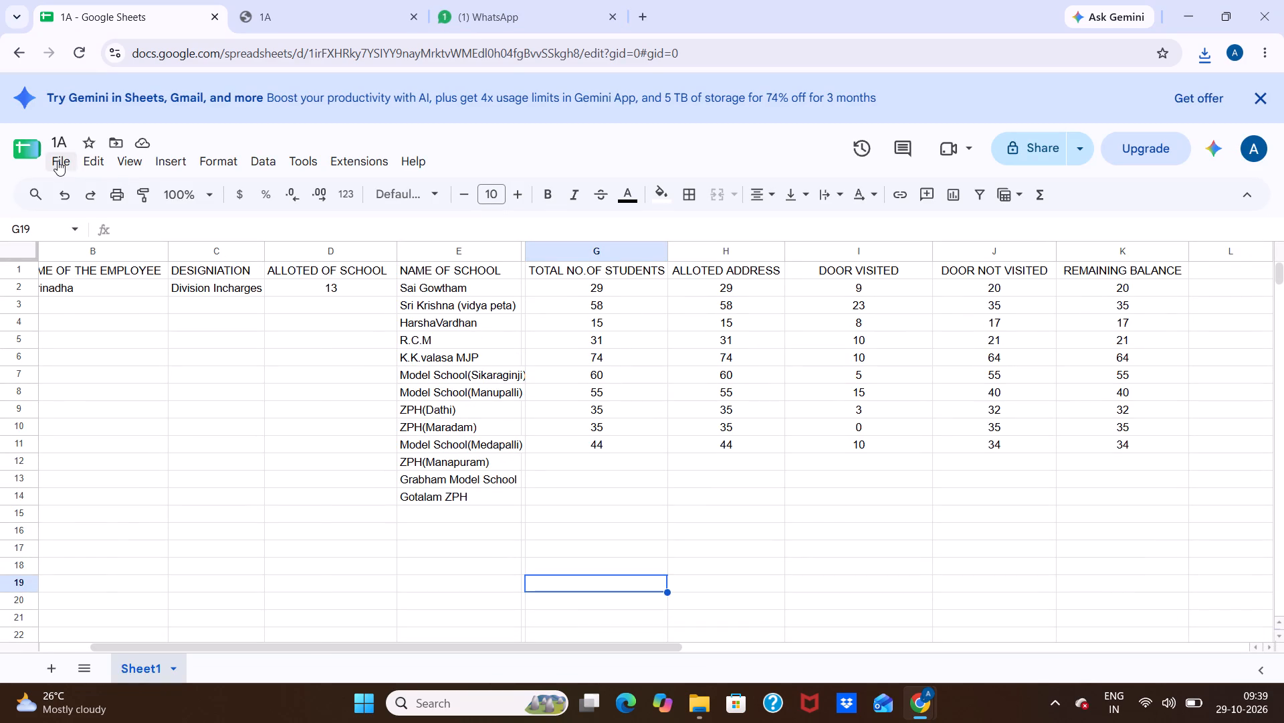
click(58, 161)
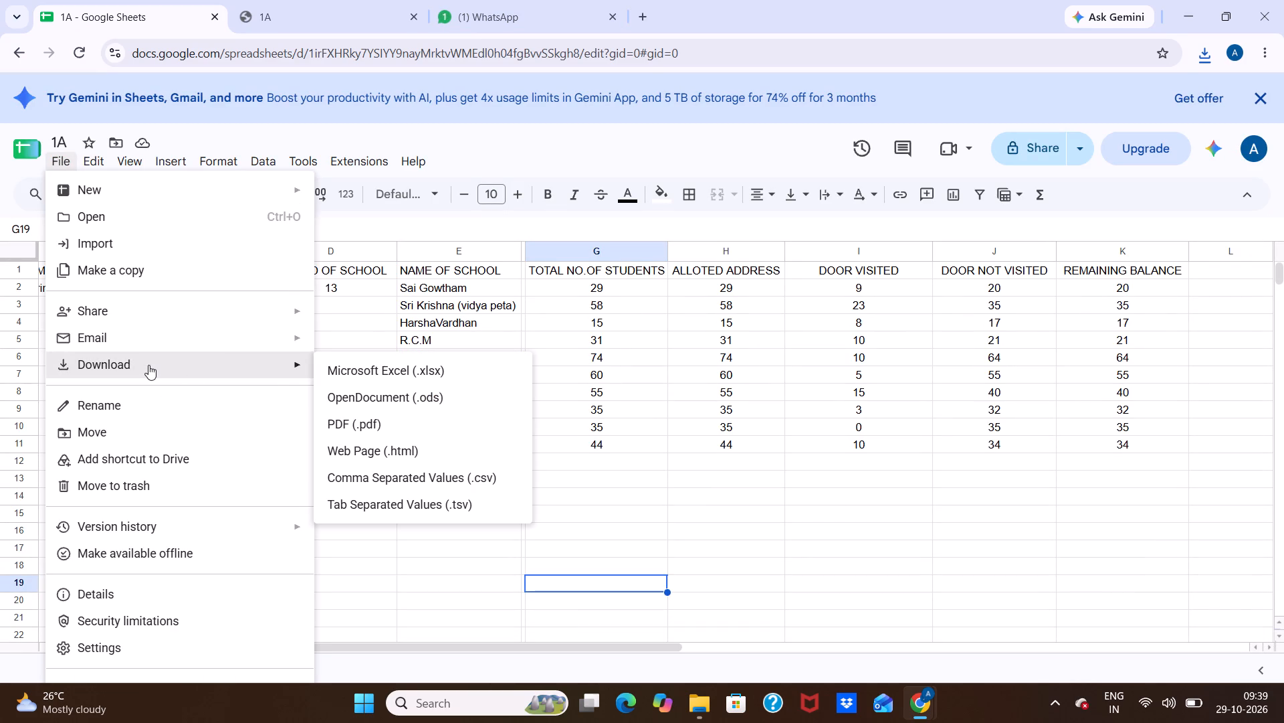
click(365, 373)
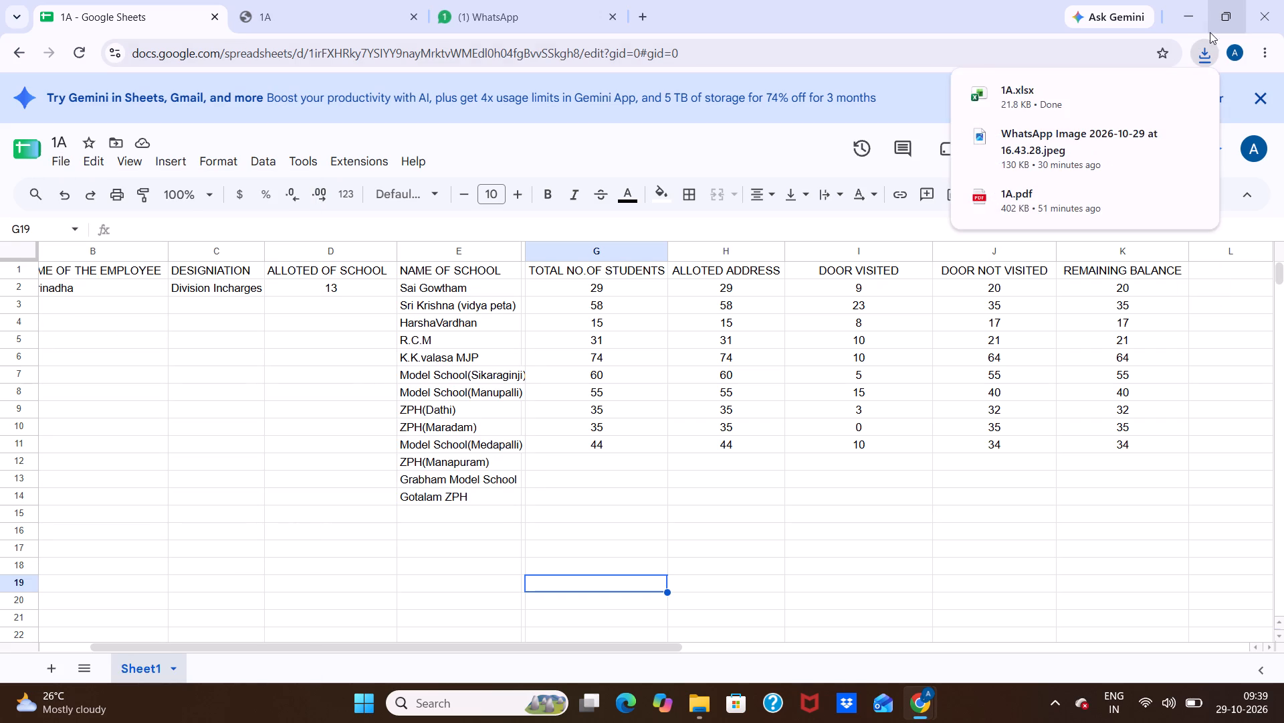
Open the downloaded 1A.xlsx file in Excel.
click(1051, 106)
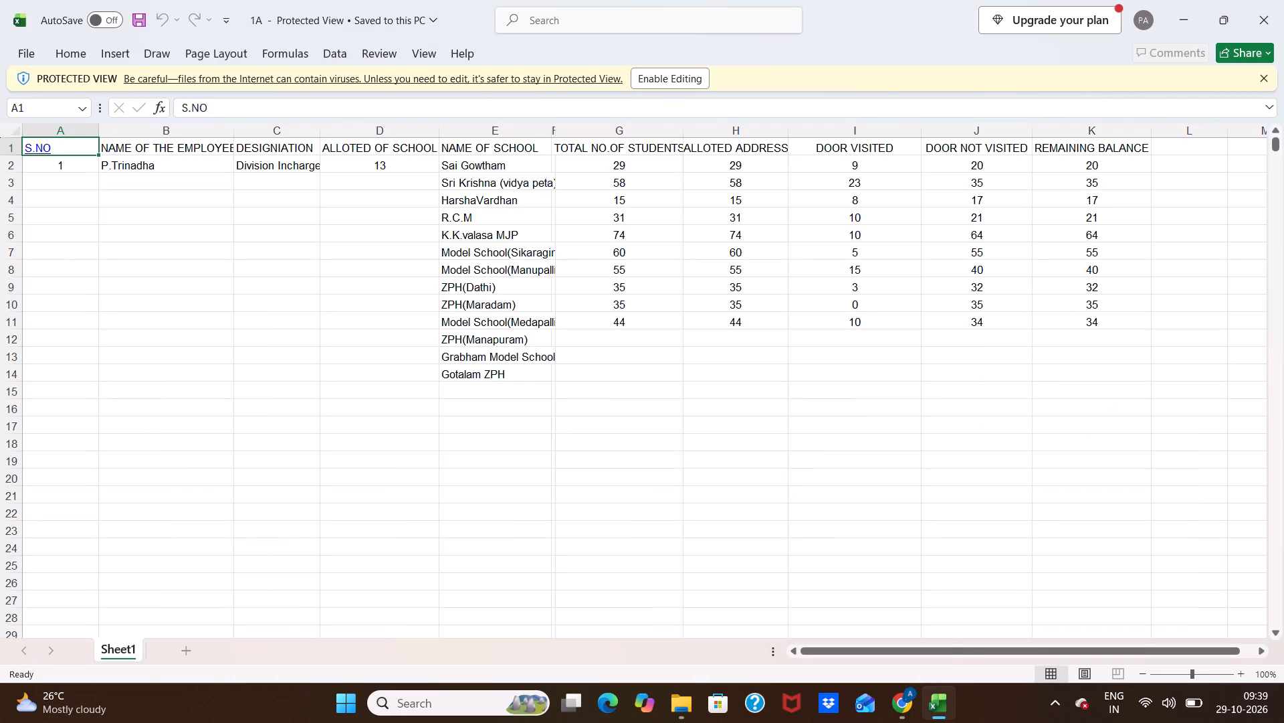
Switch to File Explorer and share the 1A Excel workbook and the 1A - Sheet1 PDF from Downloads through WhatsApp.
click(1190, 8)
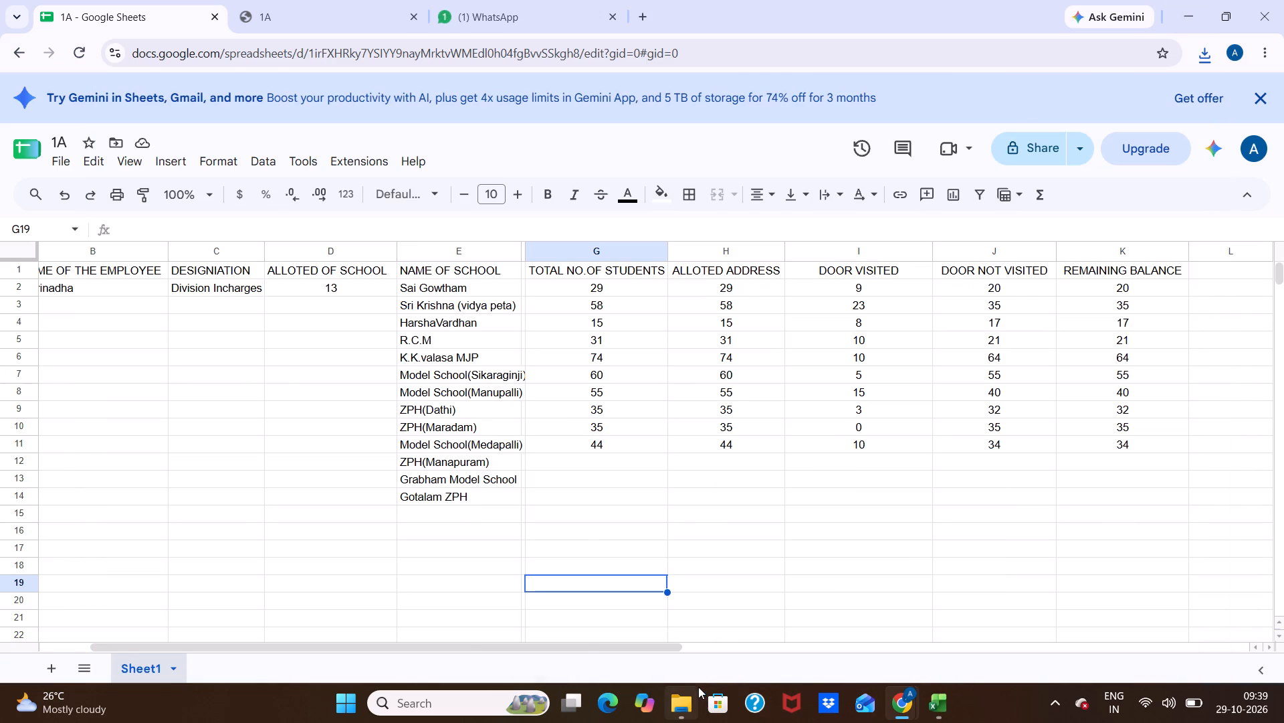
click(681, 702)
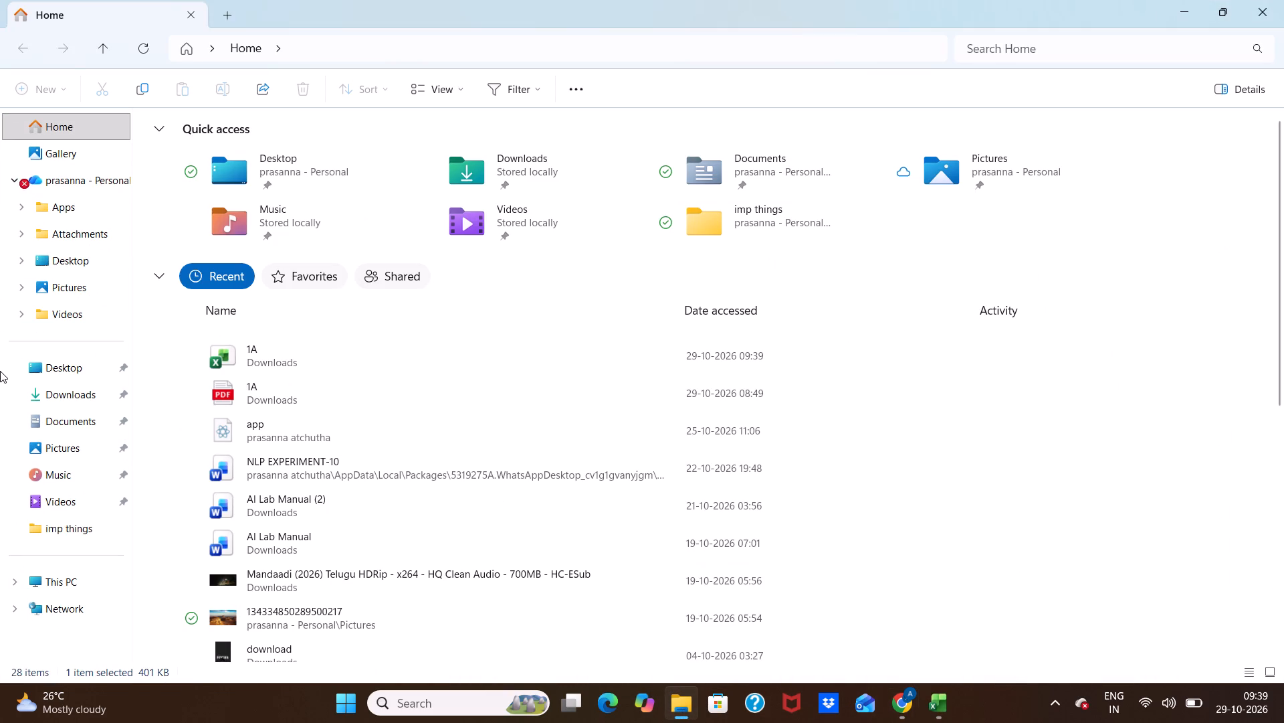
click(72, 400)
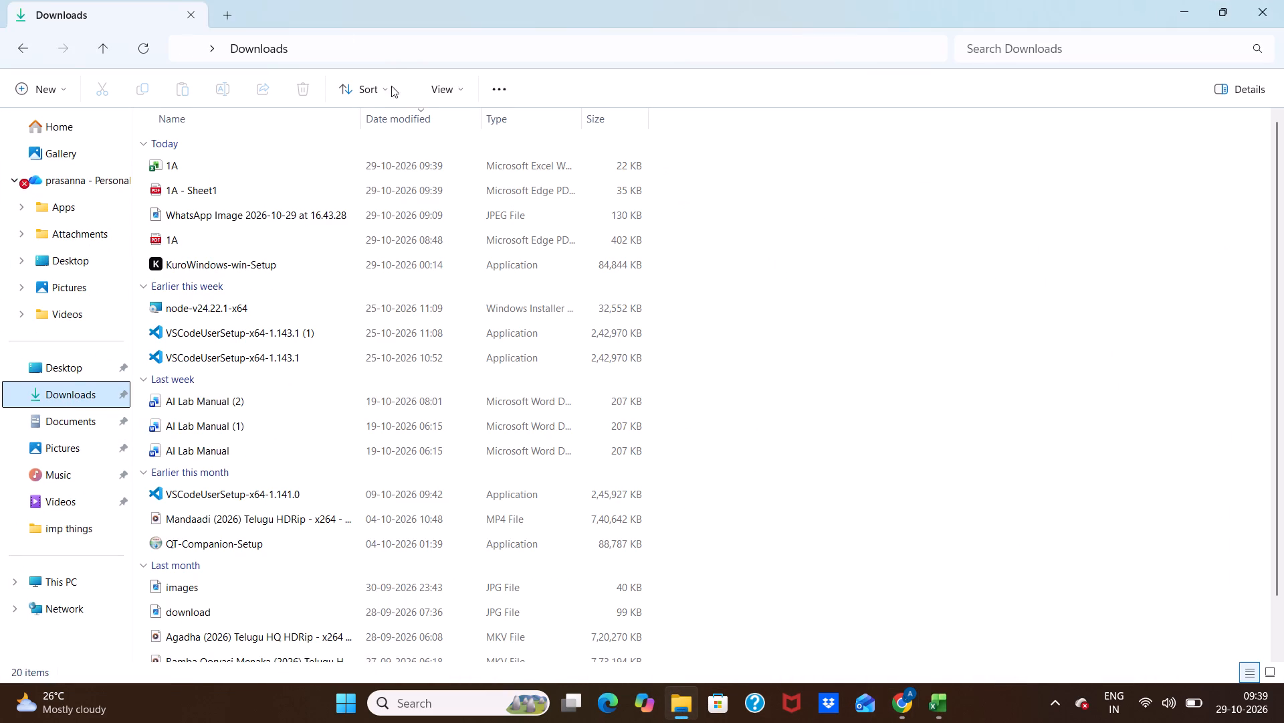
drag(669, 197, 623, 169)
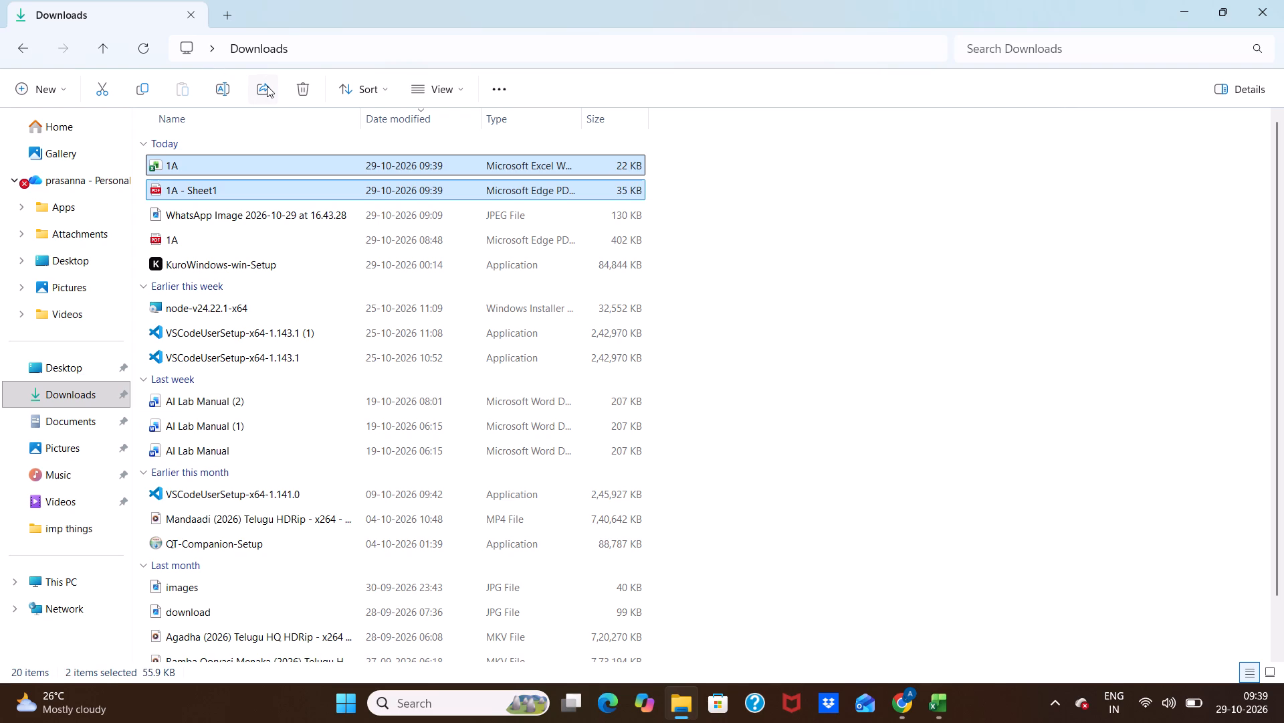
click(267, 86)
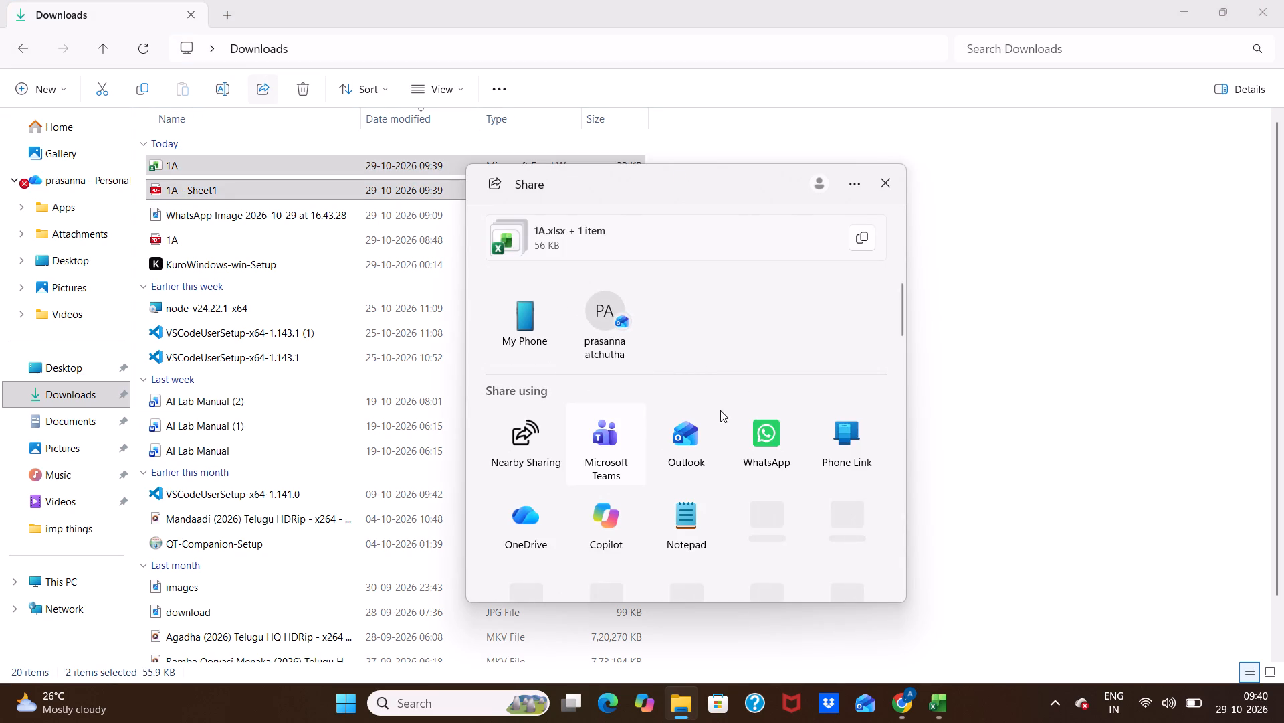
click(772, 435)
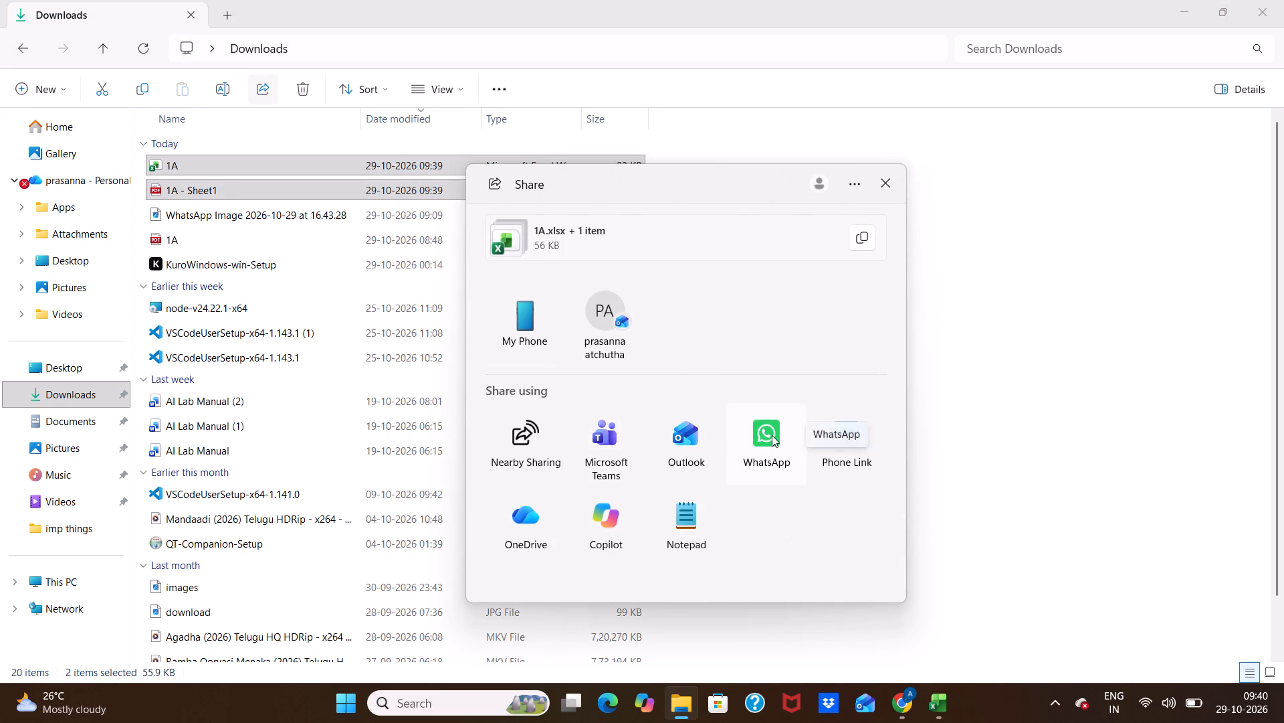
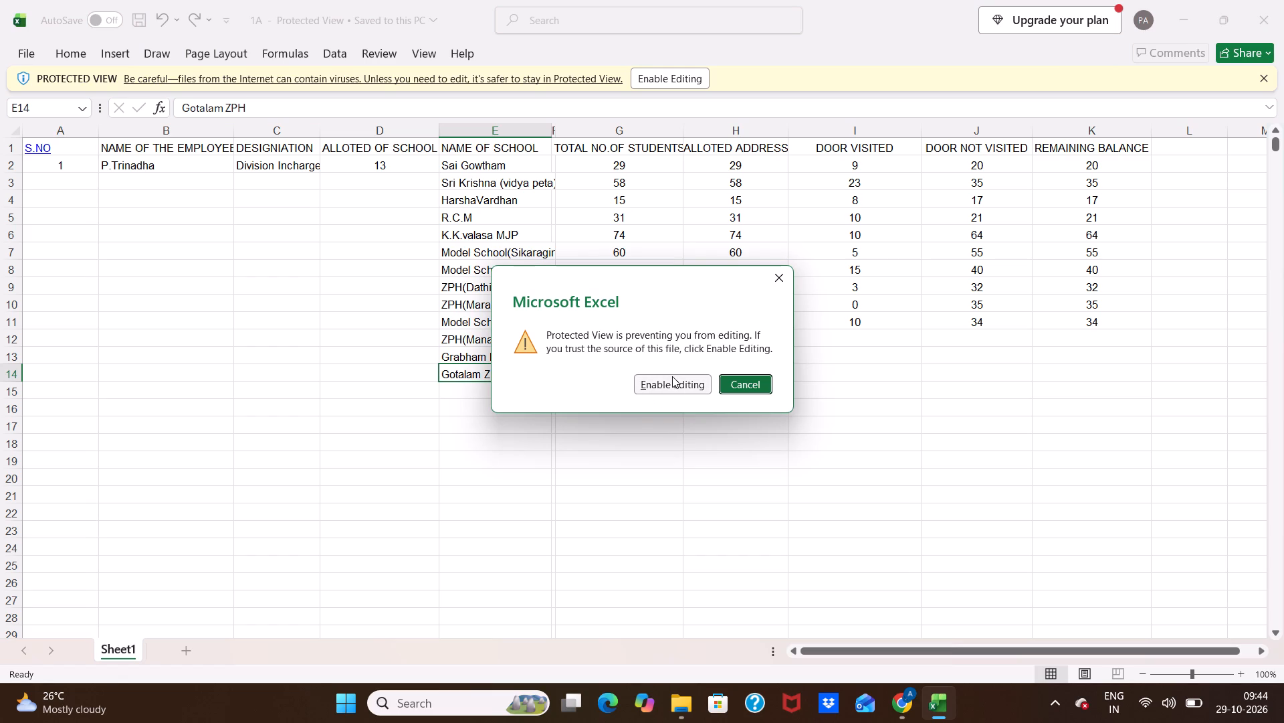
Enable editing for the 1A workbook opened in Protected View.
click(671, 383)
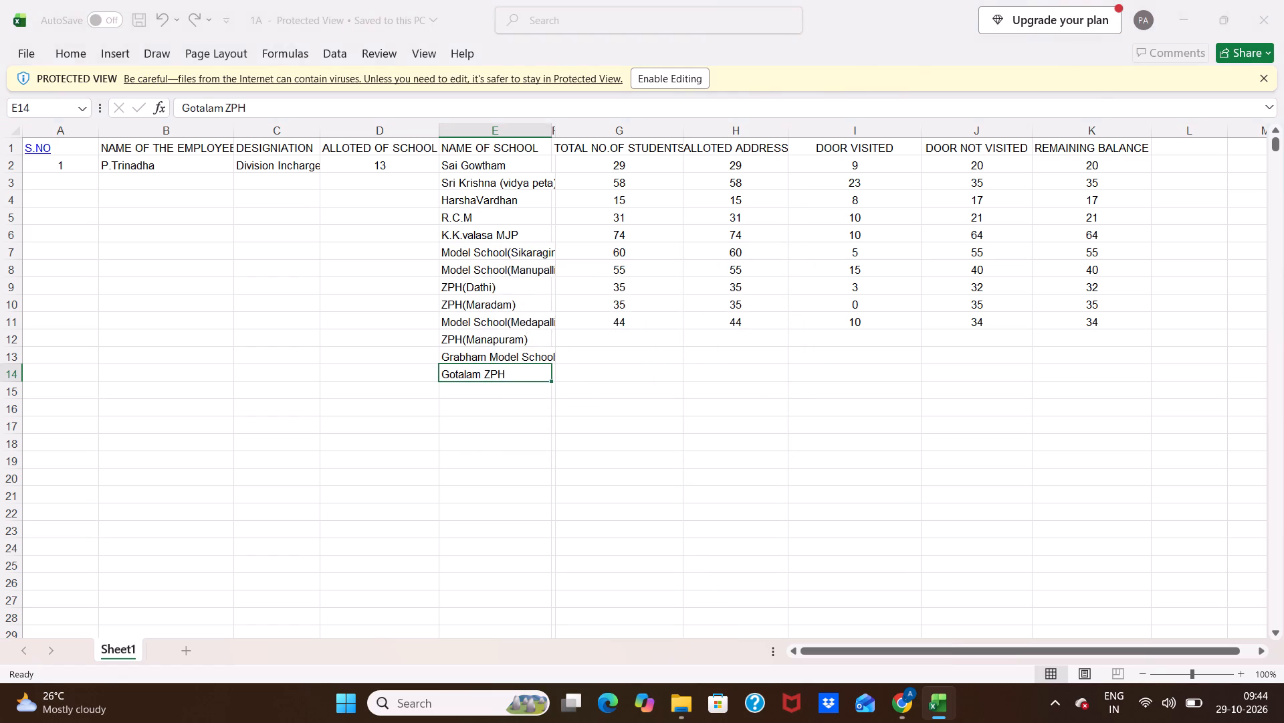
Replace the school name Gotalam ZPH in E14 with "vsp hostels".
click(508, 432)
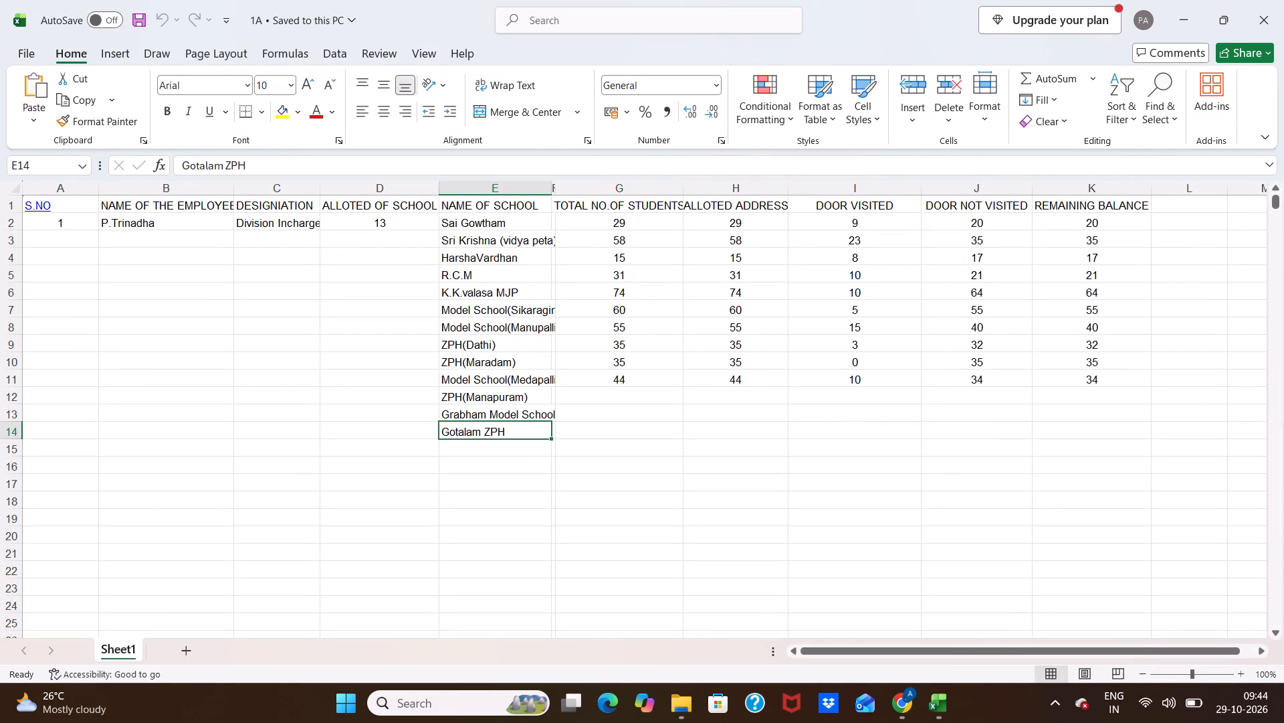
double_click(513, 432)
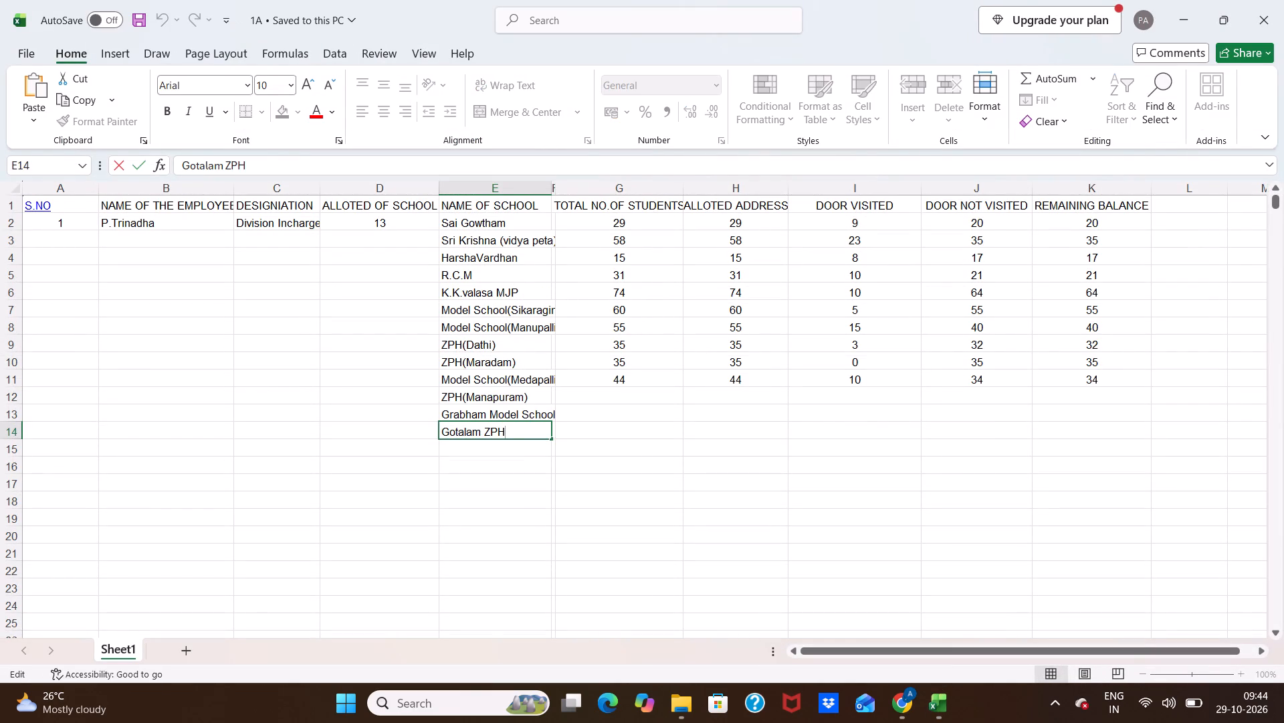
key(BackSpace)
key(BackSpace)
key(BackSpace)
key(BackSpace)
key(BackSpace)
key(BackSpace)
key(BackSpace)
key(BackSpace)
key(BackSpace)
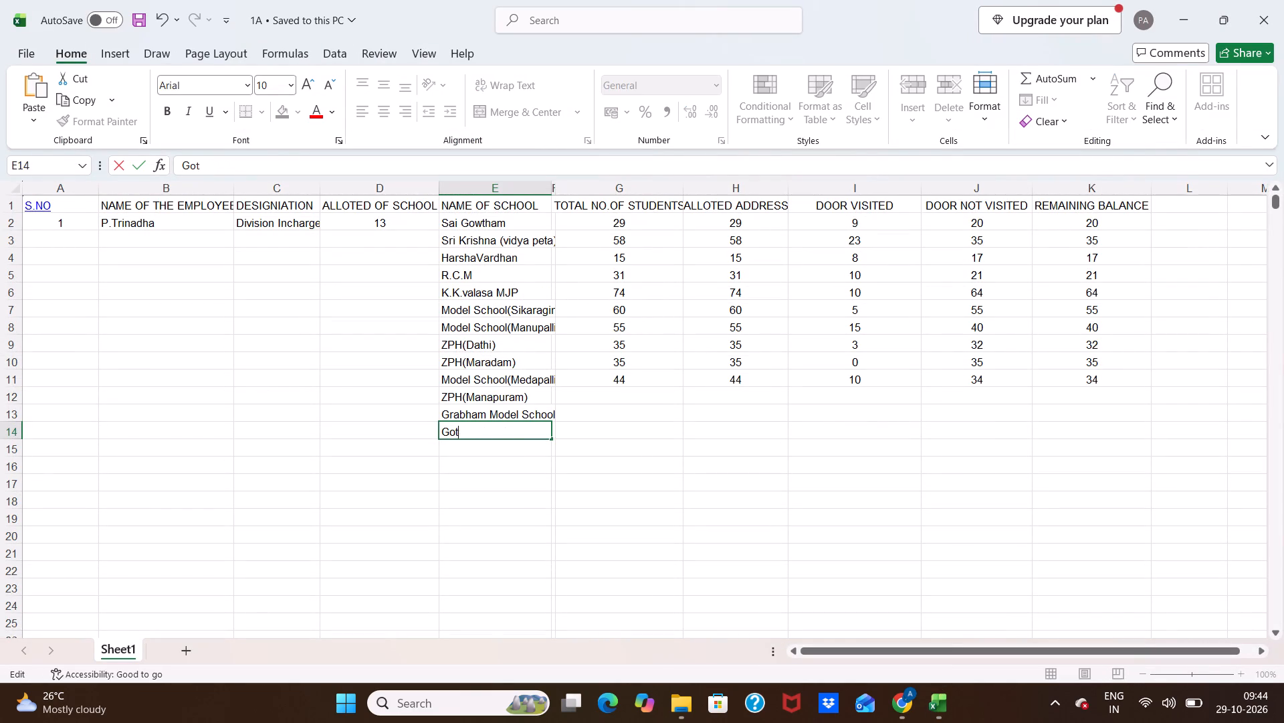
key(BackSpace)
key(BackSpace)
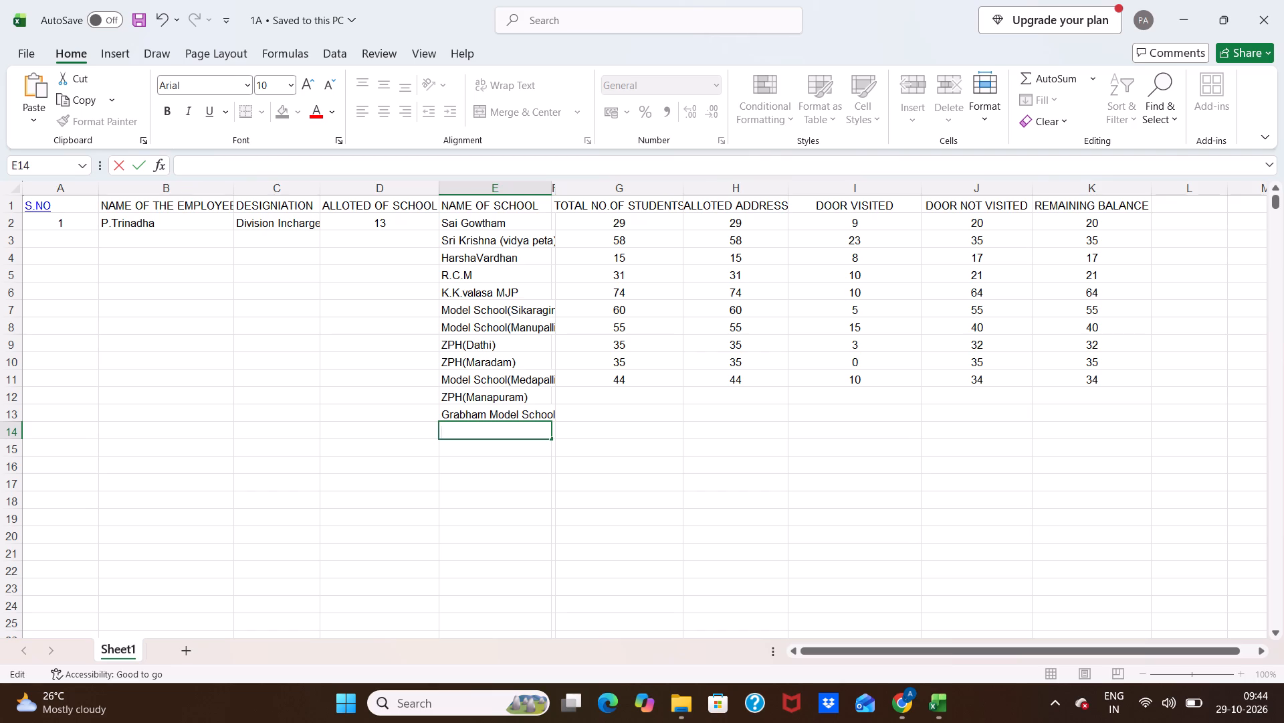
key(v)
key(s)
key(p)
key(space)
text(hostels)
click(600, 431)
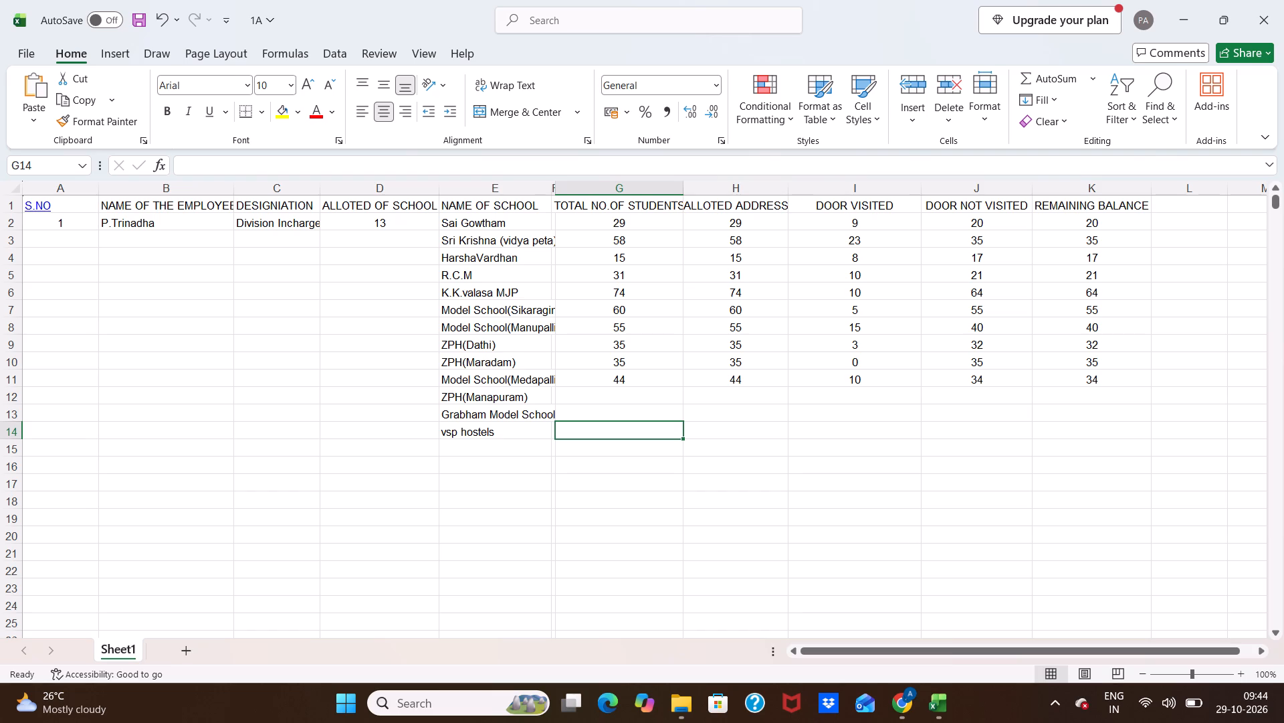
click(483, 432)
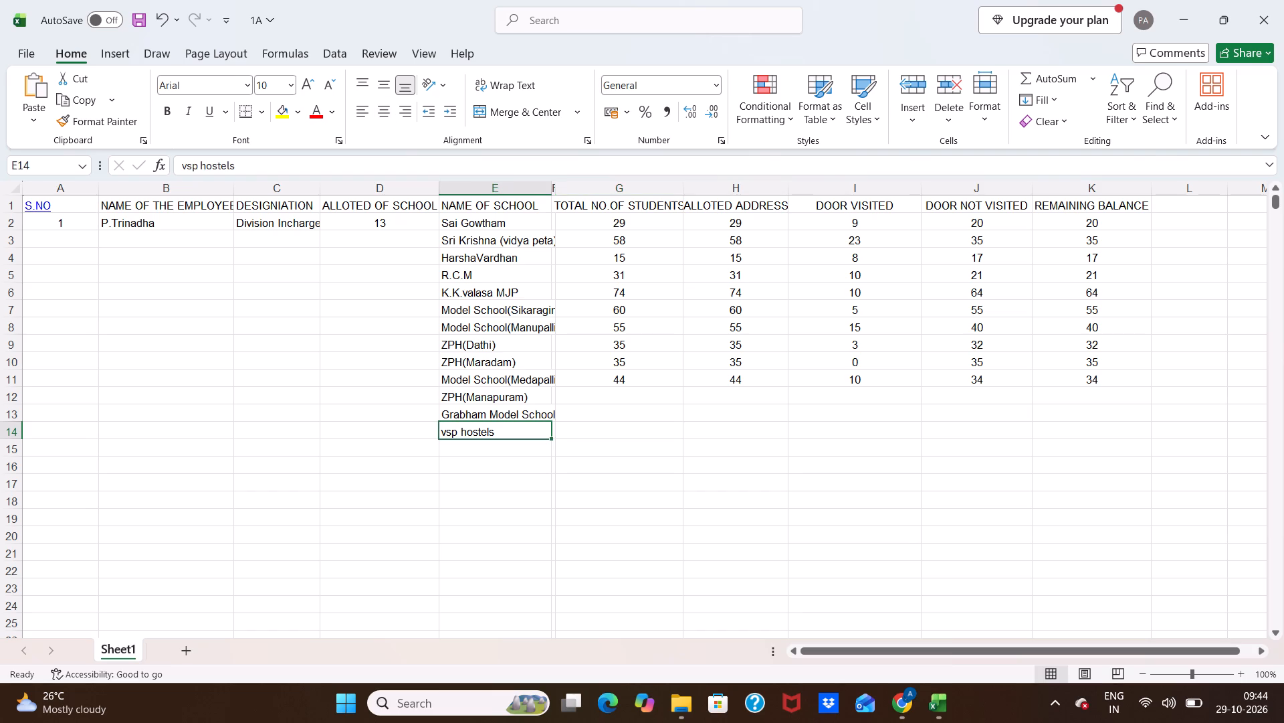
Widen column G slightly so the TOTAL NO.OF STUDENTS heading fits.
click(683, 188)
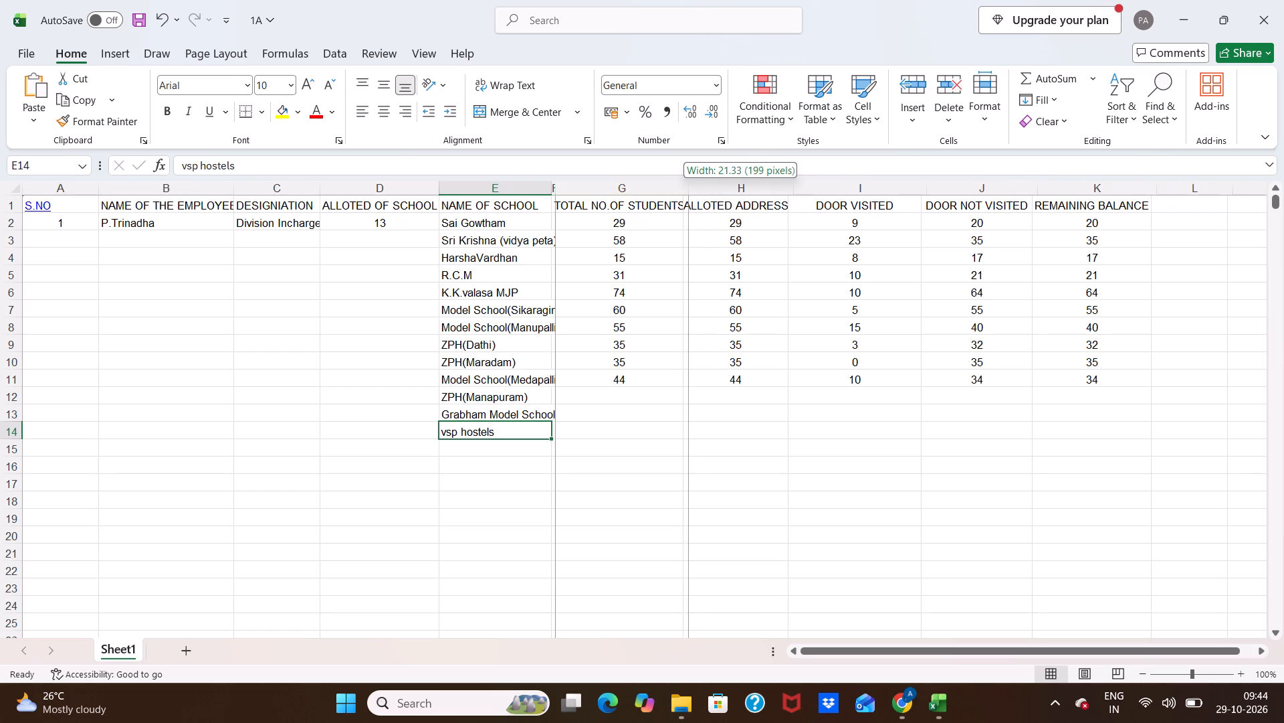
Enter "Abhudaya" as a new school name in E15, below vsp hostels.
click(477, 449)
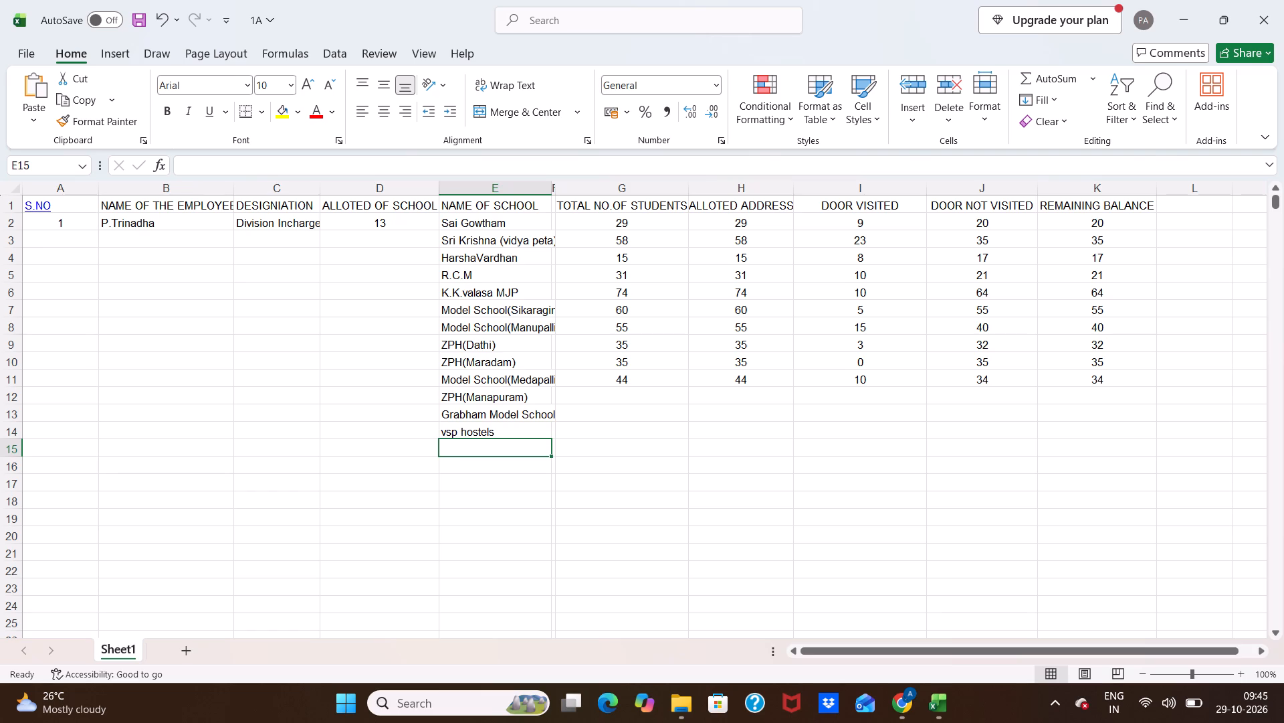
key(shift+a)
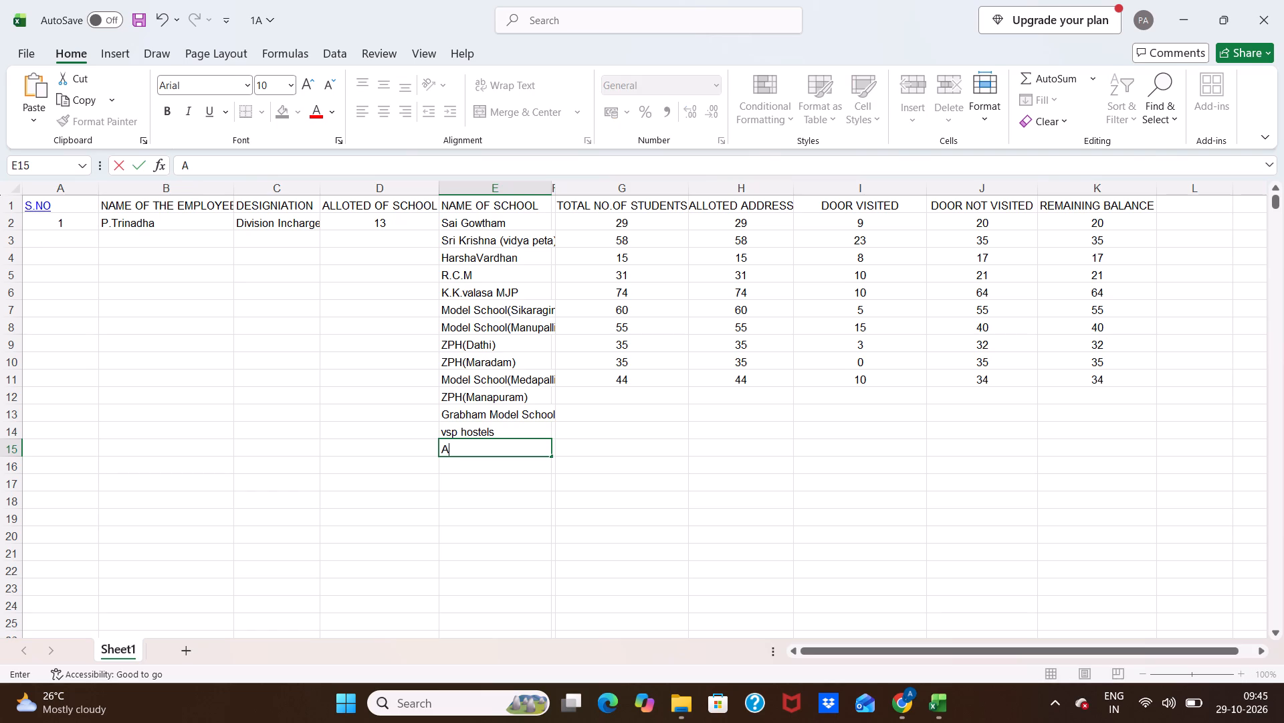
key(d)
key(BackSpace)
text(bhudaya)
key(Return)
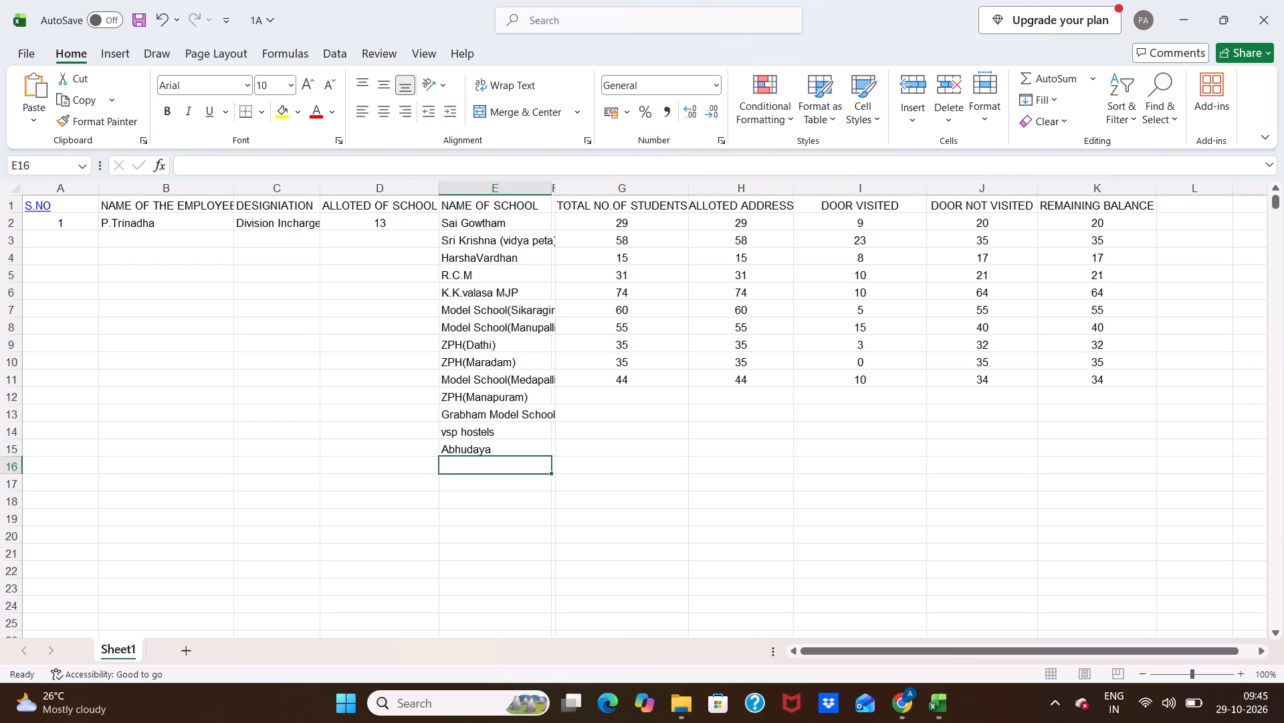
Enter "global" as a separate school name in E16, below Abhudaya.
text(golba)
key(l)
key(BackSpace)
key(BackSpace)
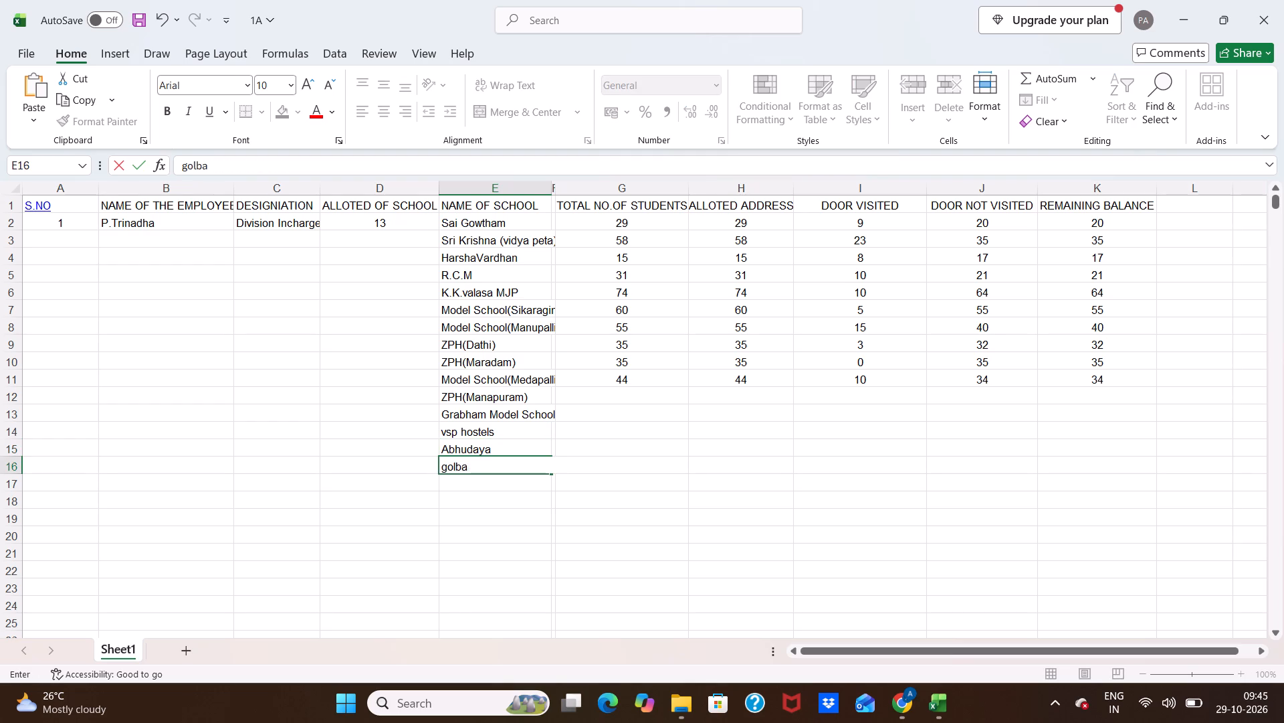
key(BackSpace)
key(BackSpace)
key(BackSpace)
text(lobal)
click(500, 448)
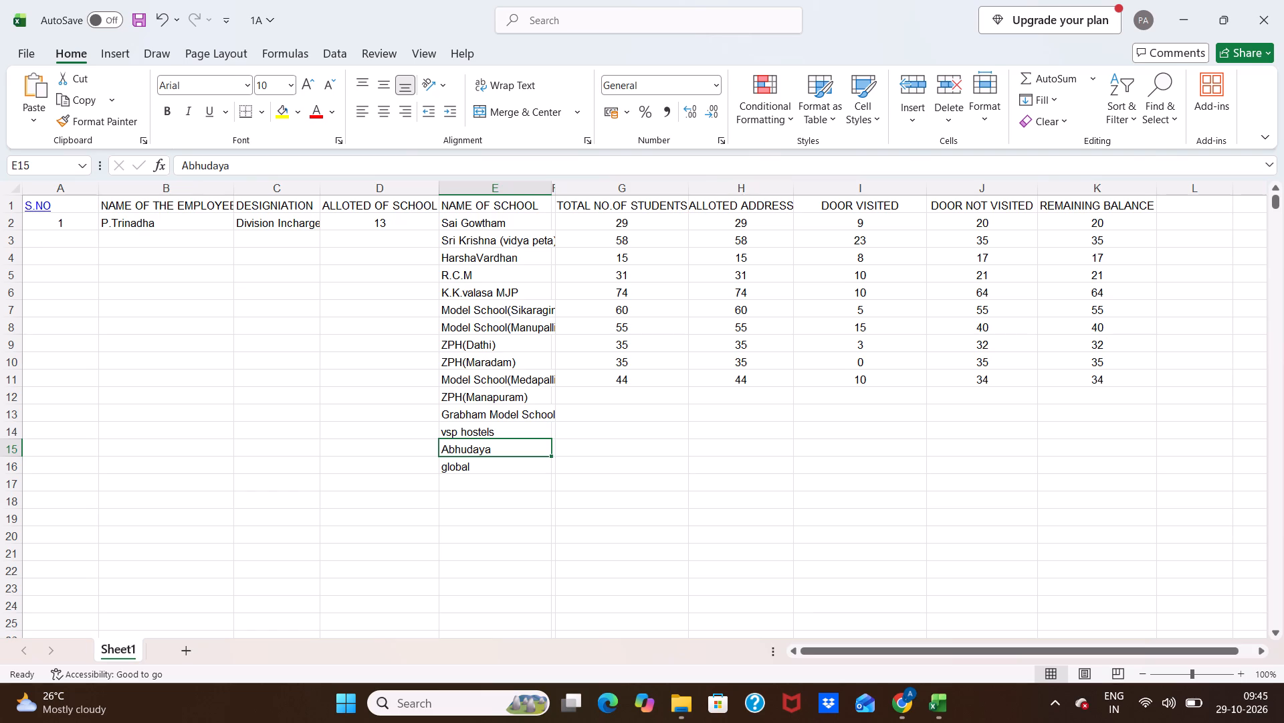
Extend the school name in E15 to read "Abhudaya,global".
click(375, 223)
click(393, 224)
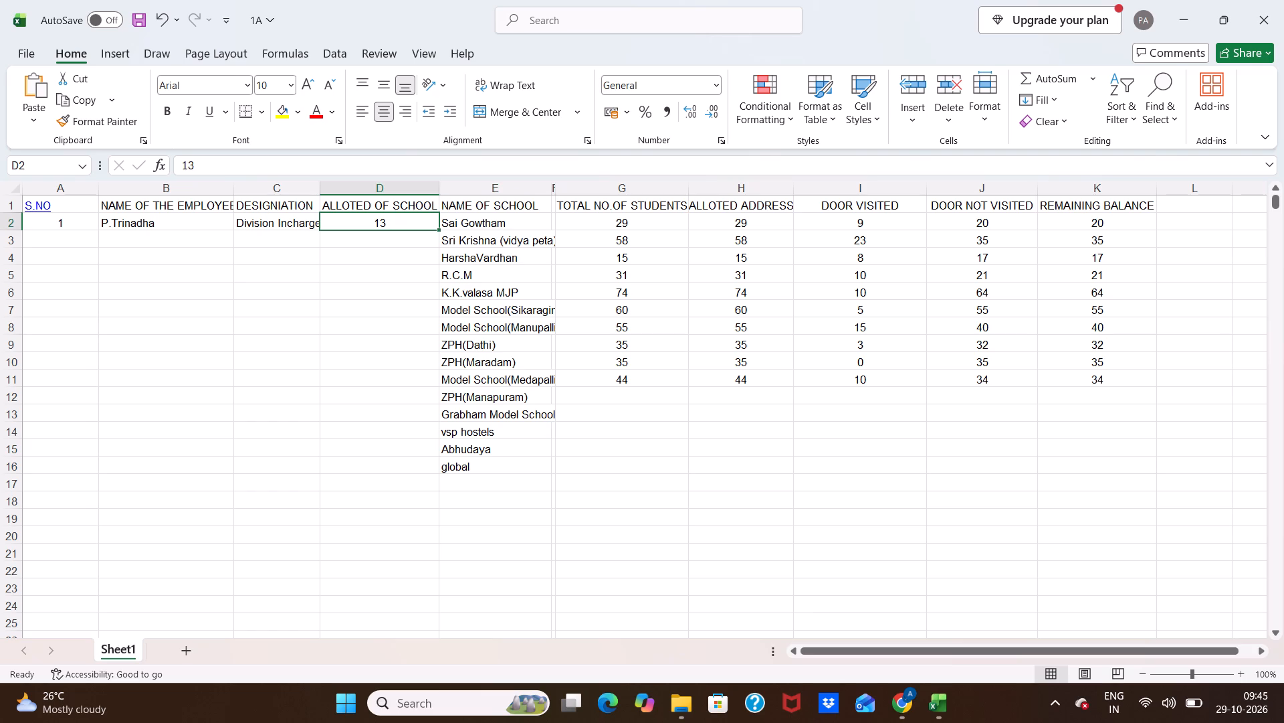
click(496, 451)
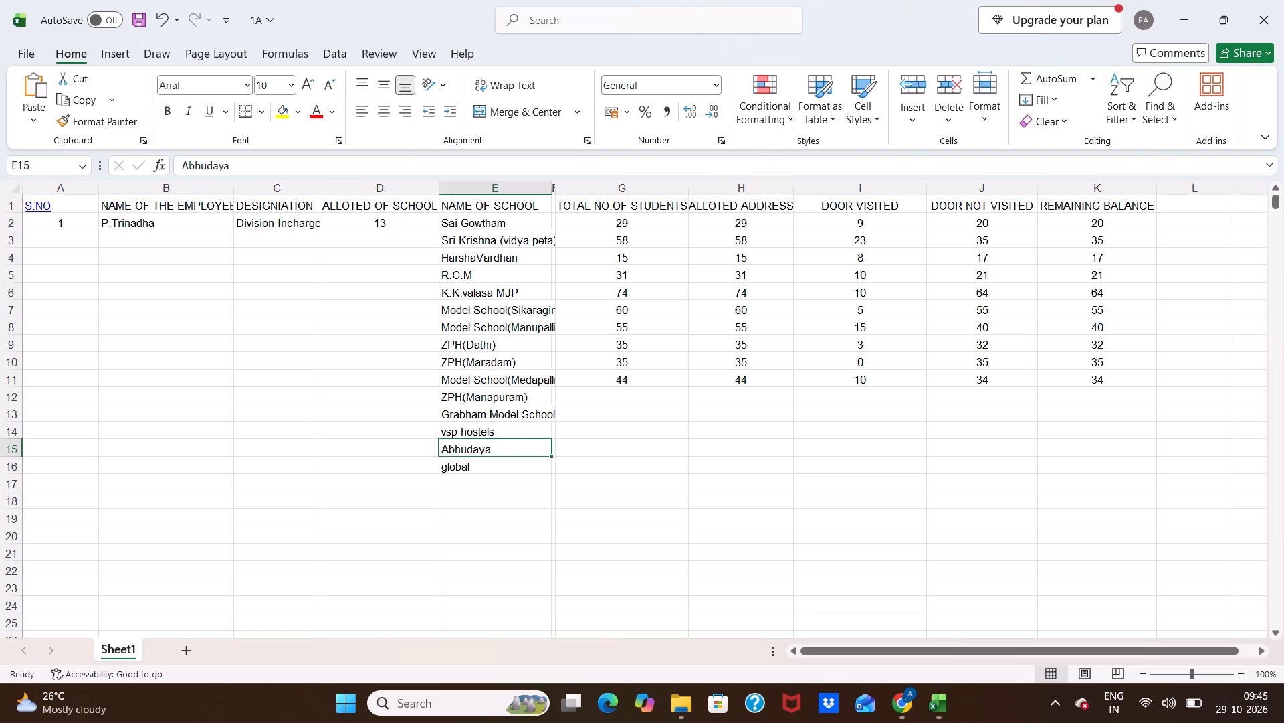
click(499, 452)
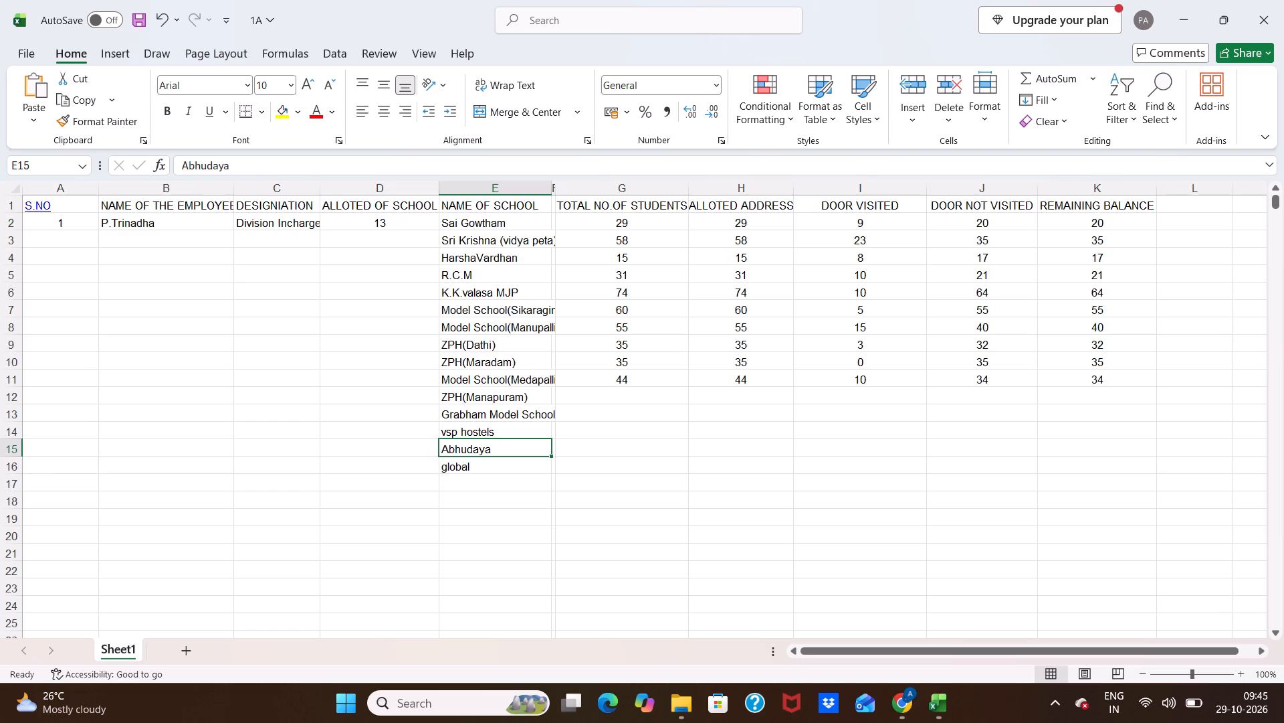
double_click(504, 451)
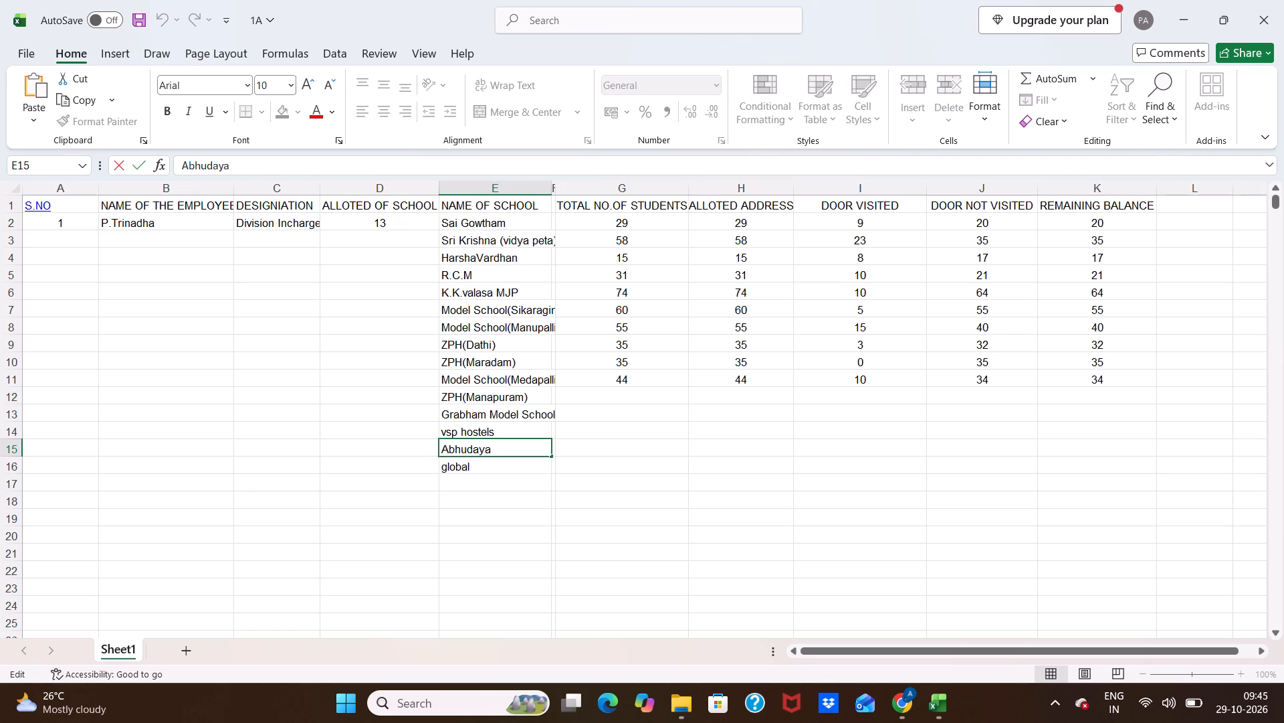
key(space)
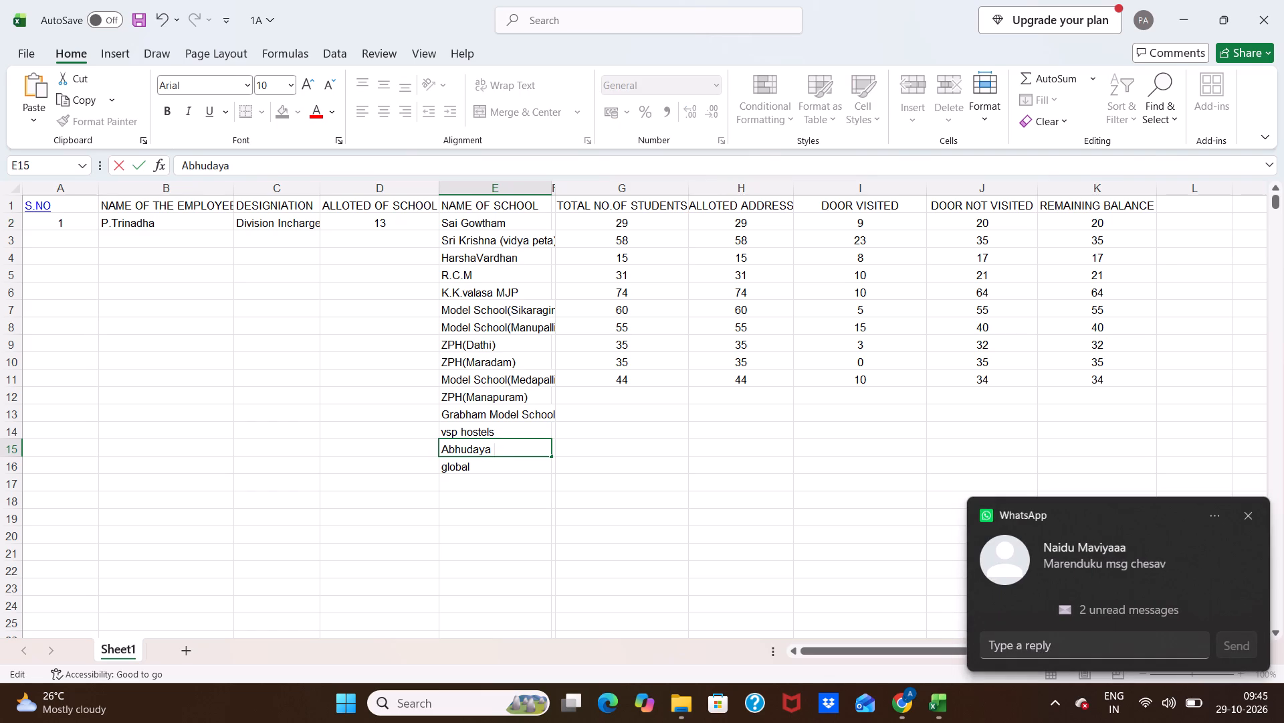
key(BackSpace)
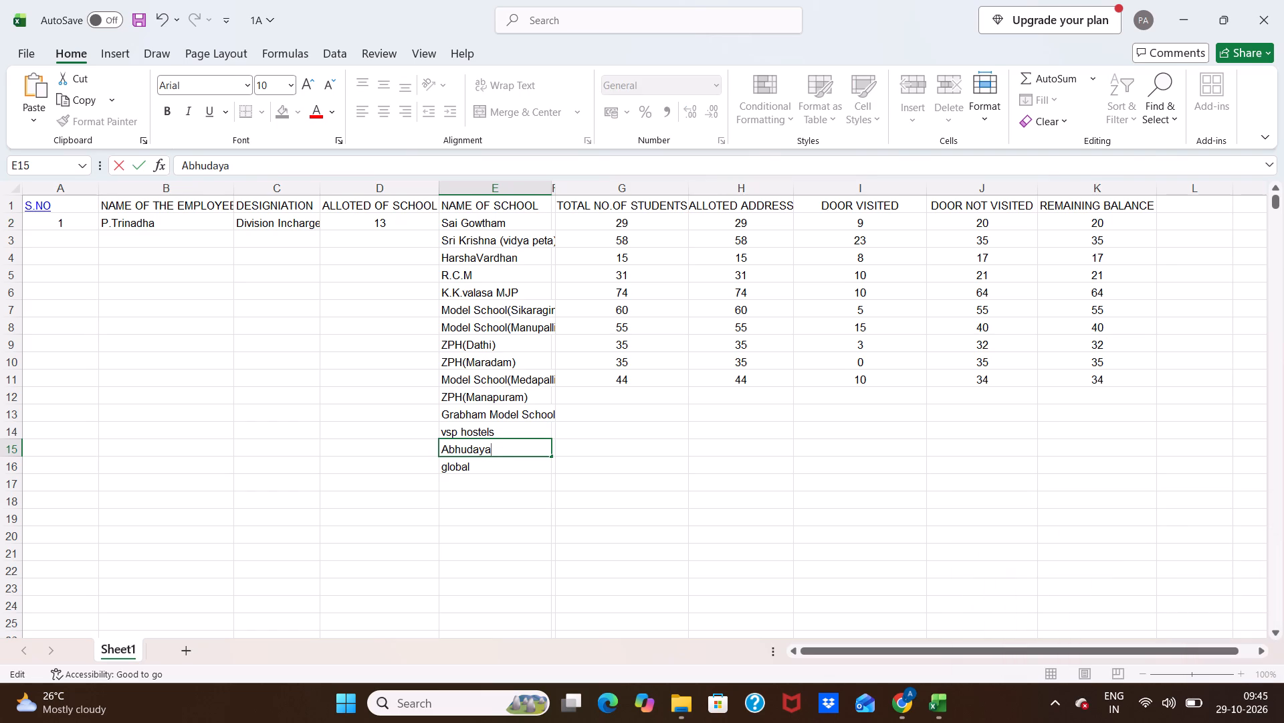
key(comma)
text(global)
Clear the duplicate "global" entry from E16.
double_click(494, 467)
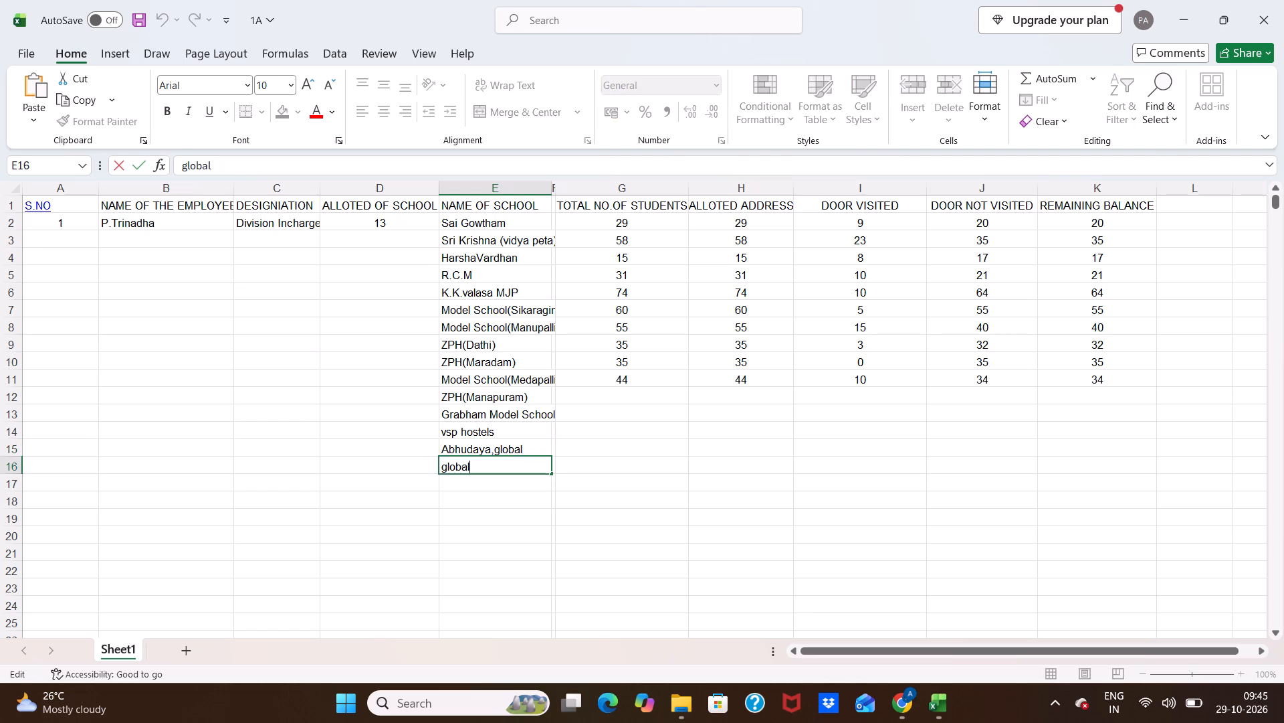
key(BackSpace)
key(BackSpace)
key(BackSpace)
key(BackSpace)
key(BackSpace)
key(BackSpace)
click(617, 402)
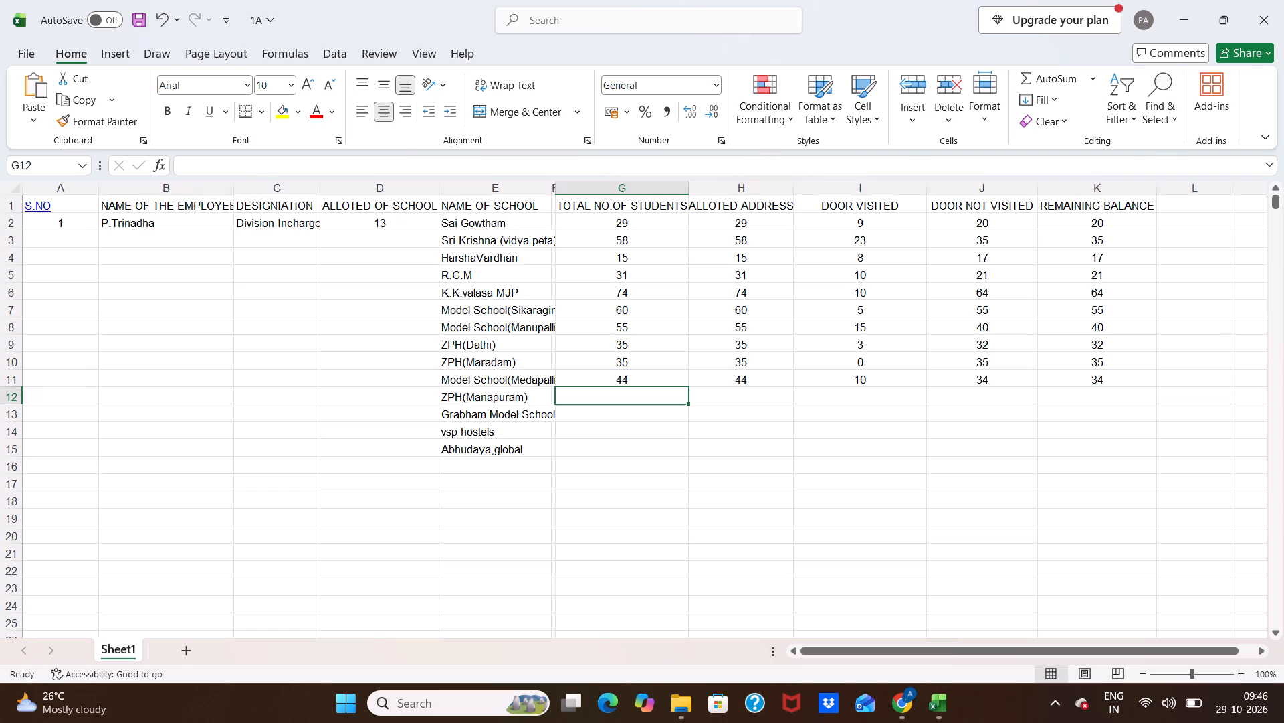
Fill row 15 for Abhudaya,global with 17 students, 17 allotted addresses, 15 doors visited, 2 not visited and a remaining balance of 2.
click(591, 446)
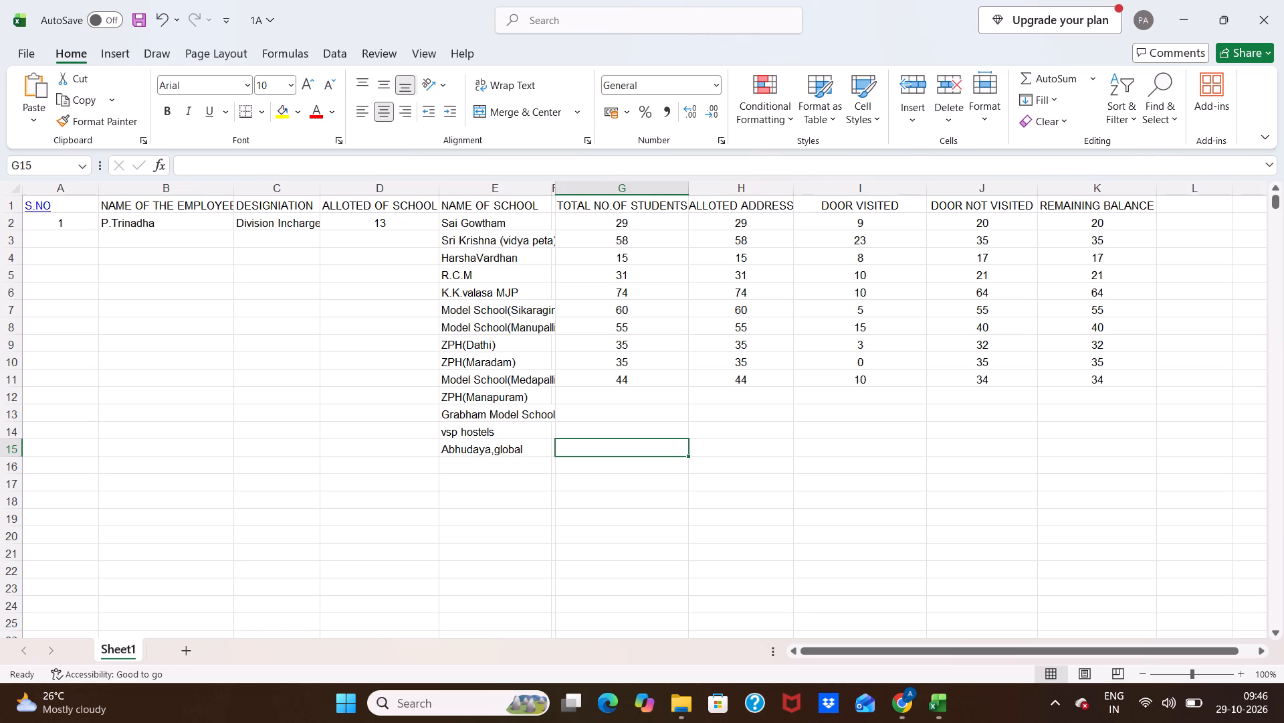
text(17)
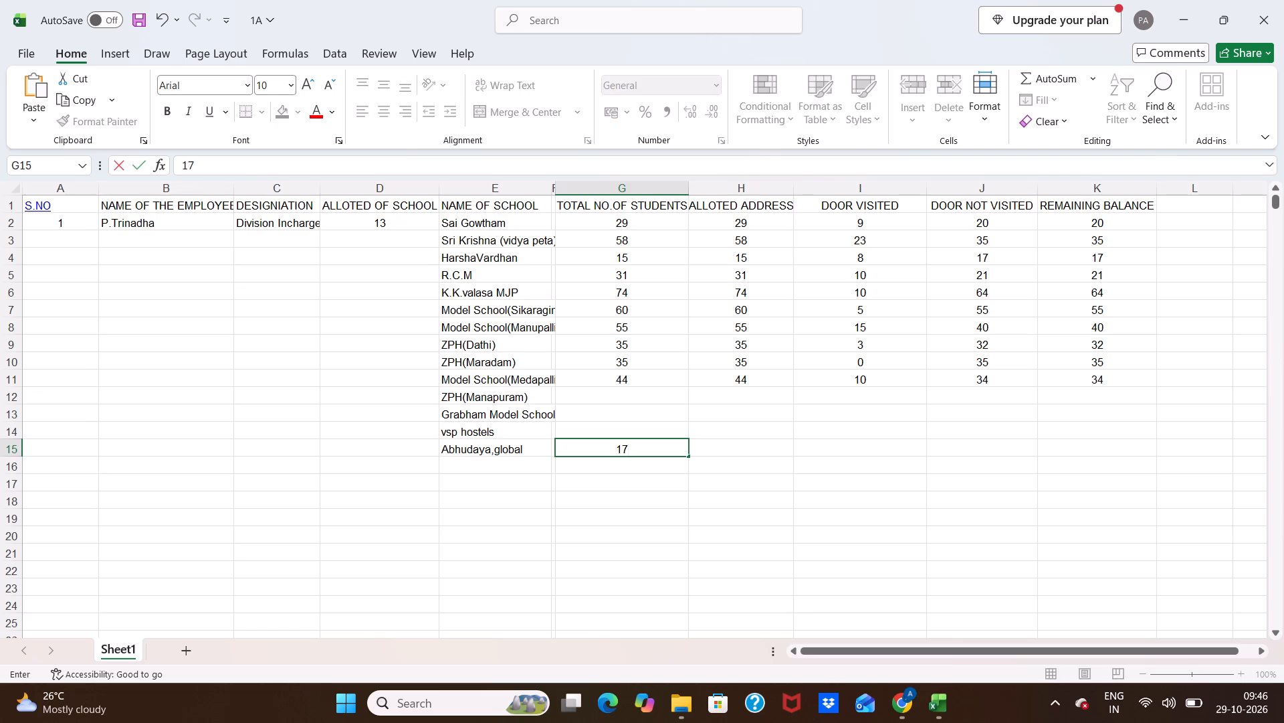
key(Right)
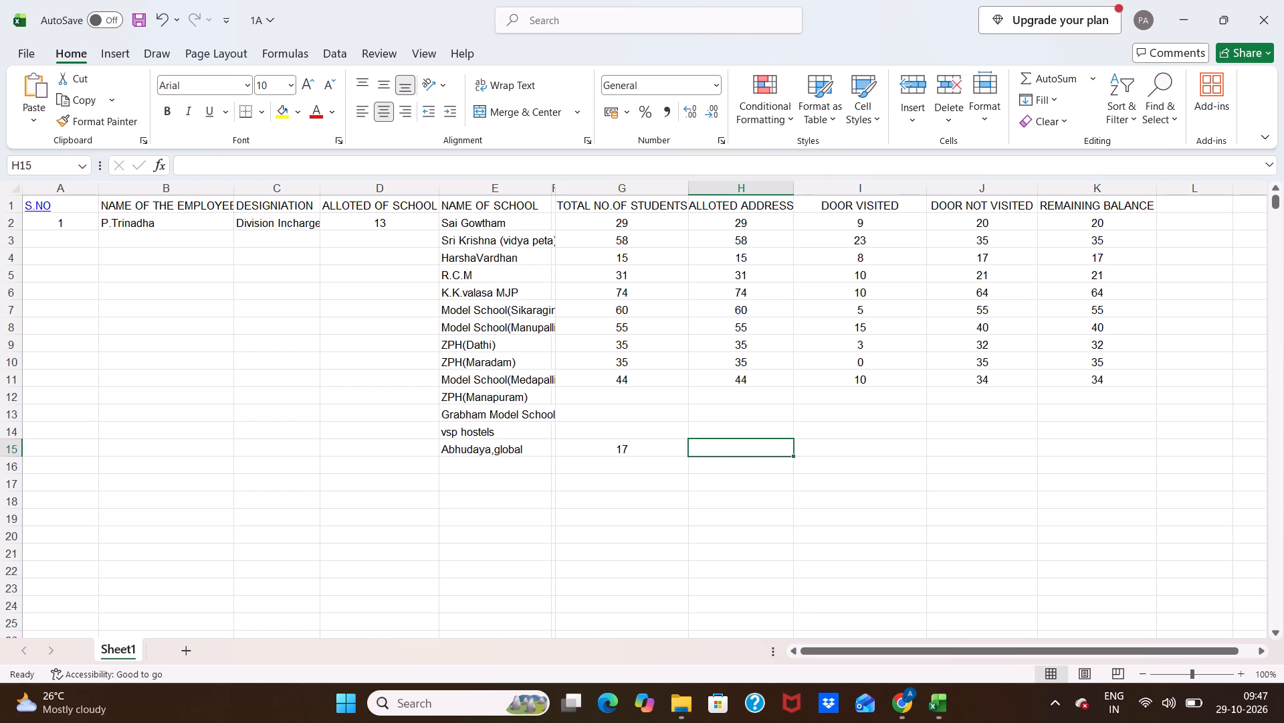
text(17)
key(Right)
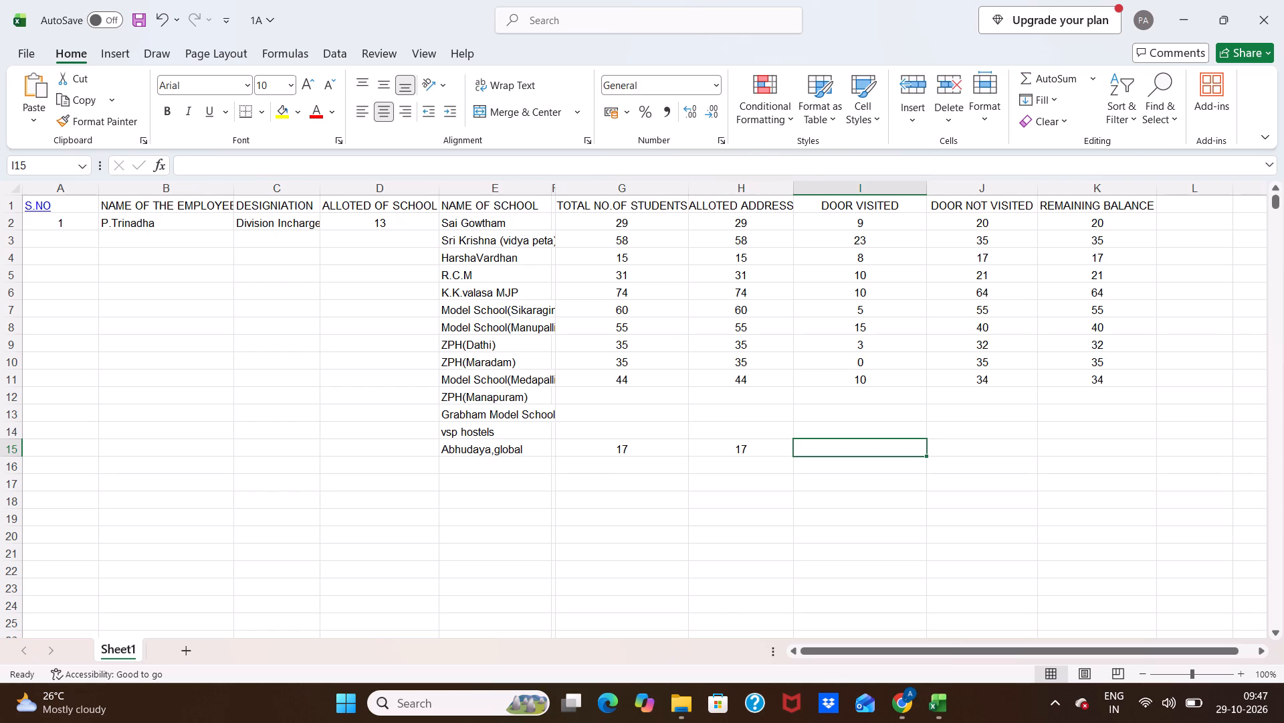
text(15)
key(Right)
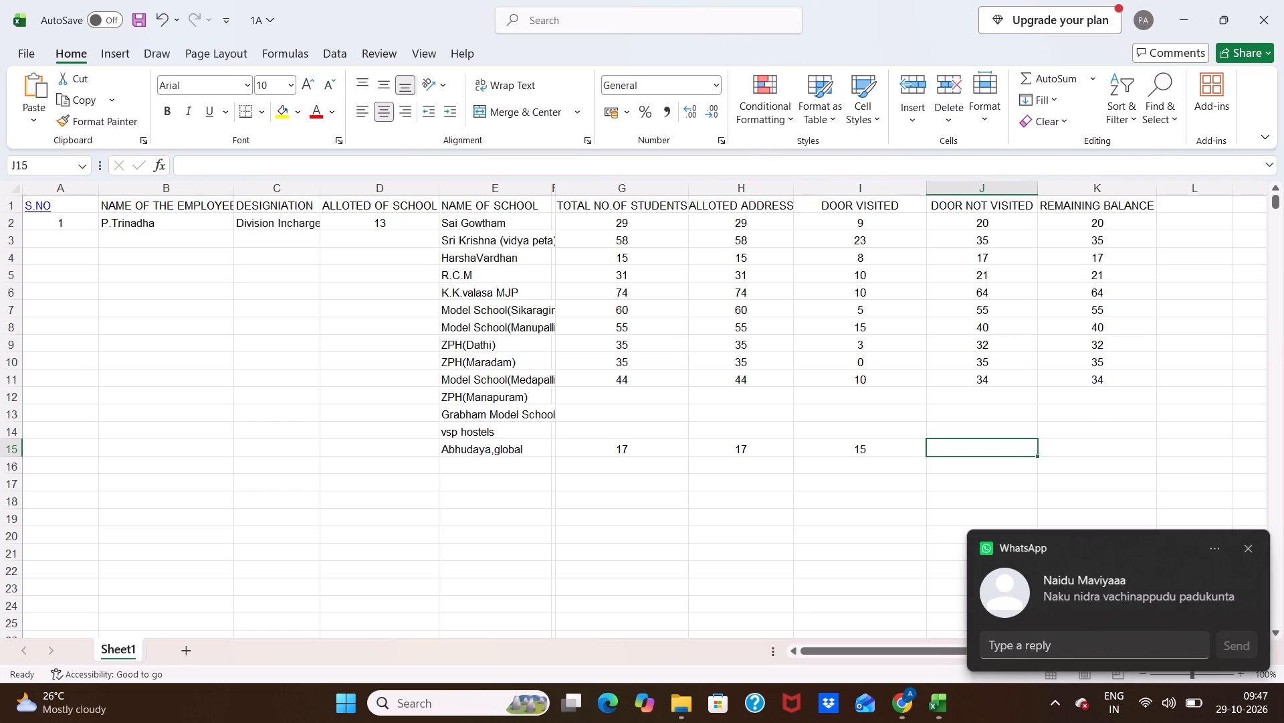
key(2)
key(Right)
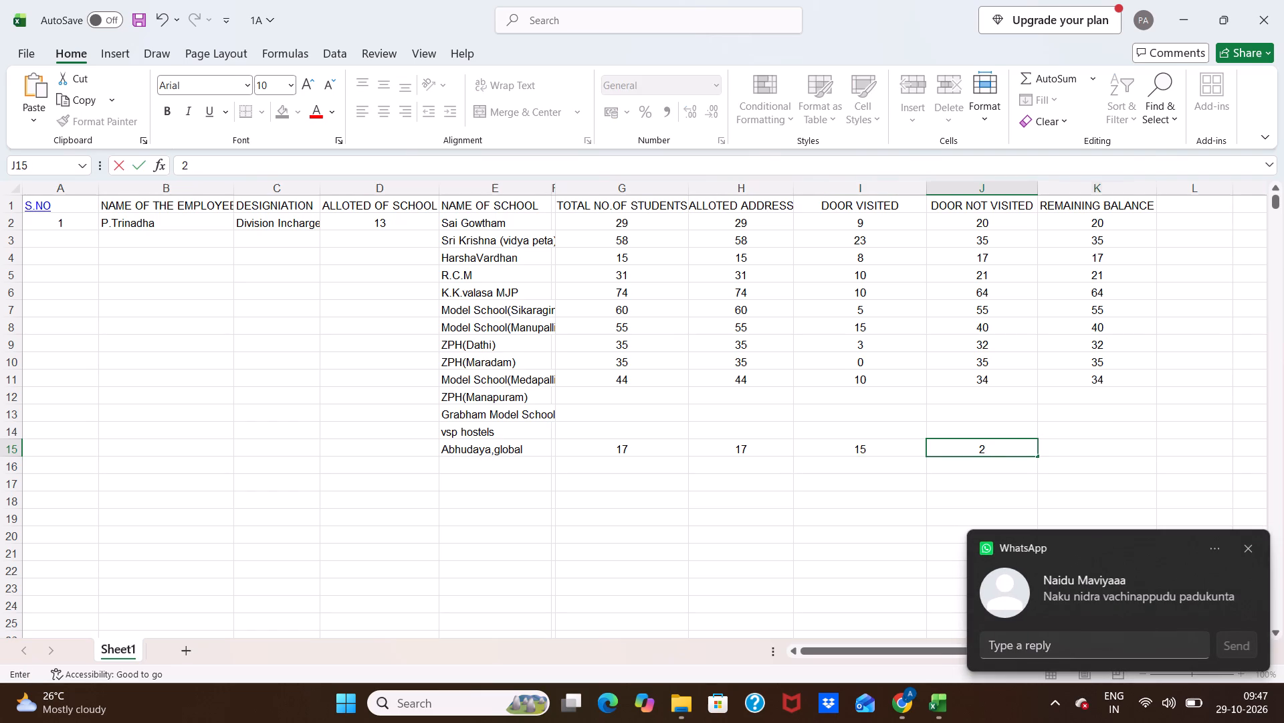
key(2)
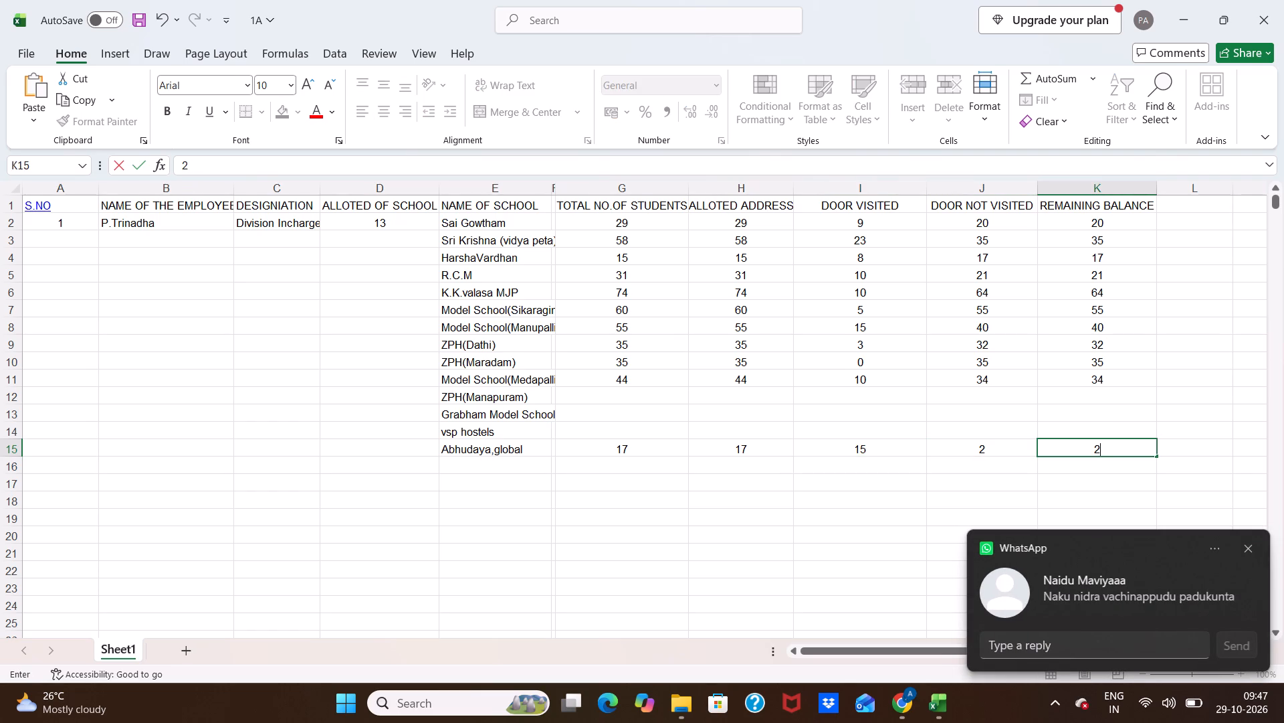
key(Up)
Fill row 14 for vsp hostels with 53 students, 53 allotted addresses, 32 doors visited, 21 not visited and a remaining balance of 21.
key(Left)
key(Left)
key(Left)
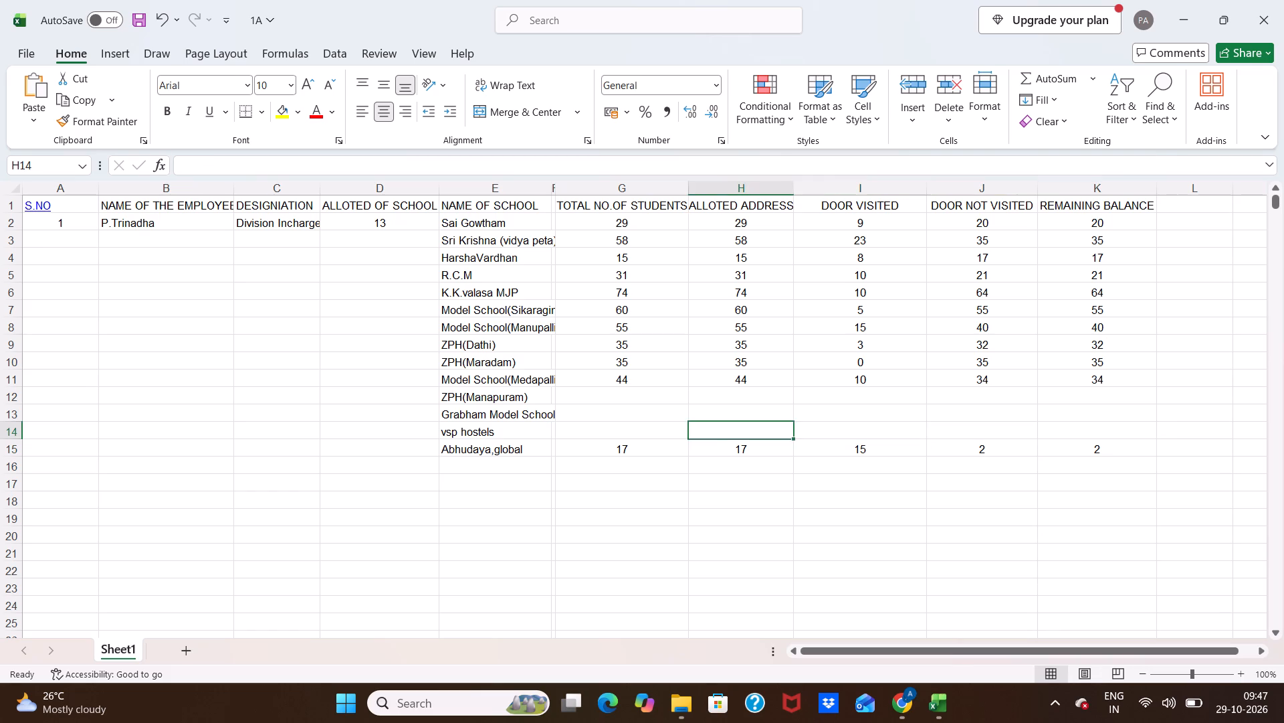
key(Left)
text(53)
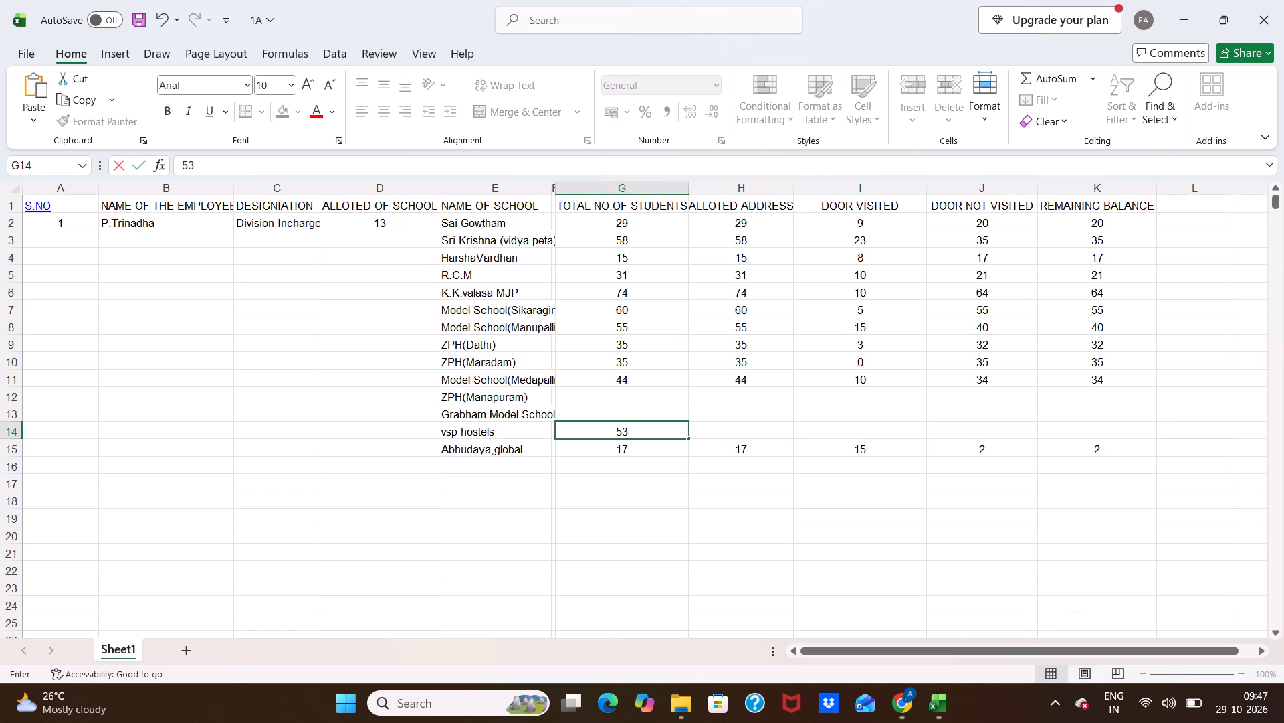
key(Right)
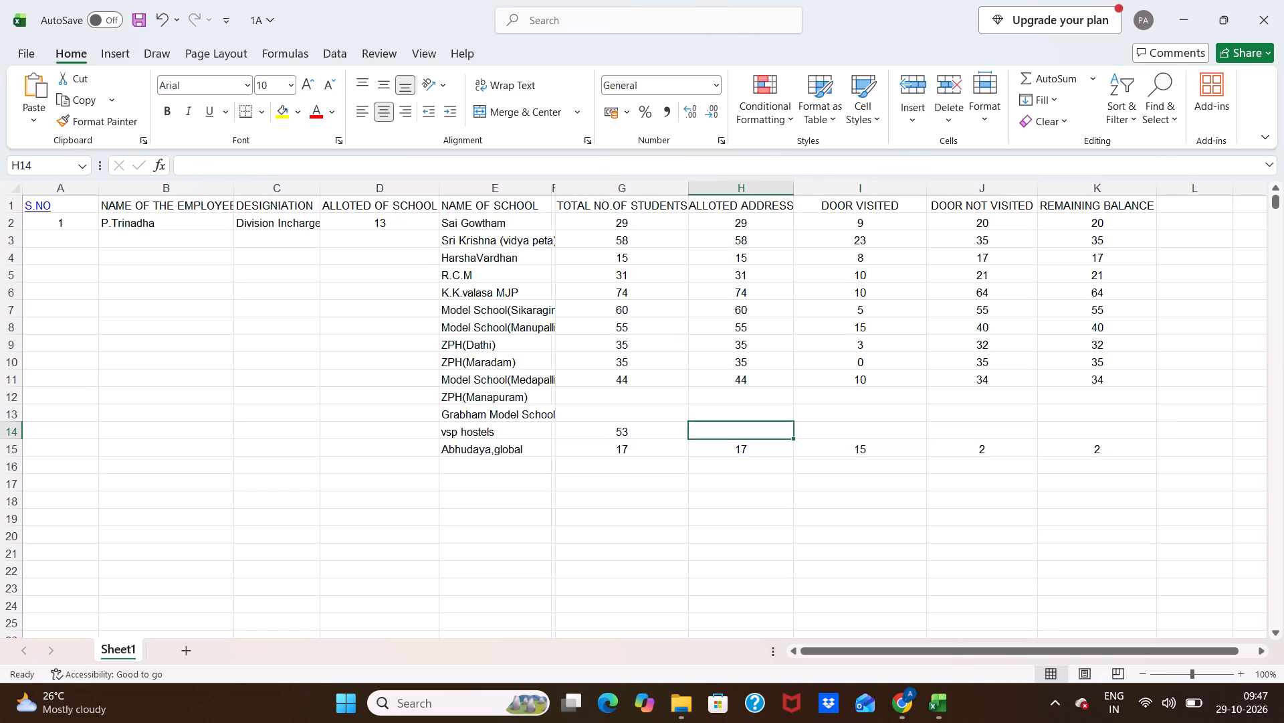
text(53)
key(Right)
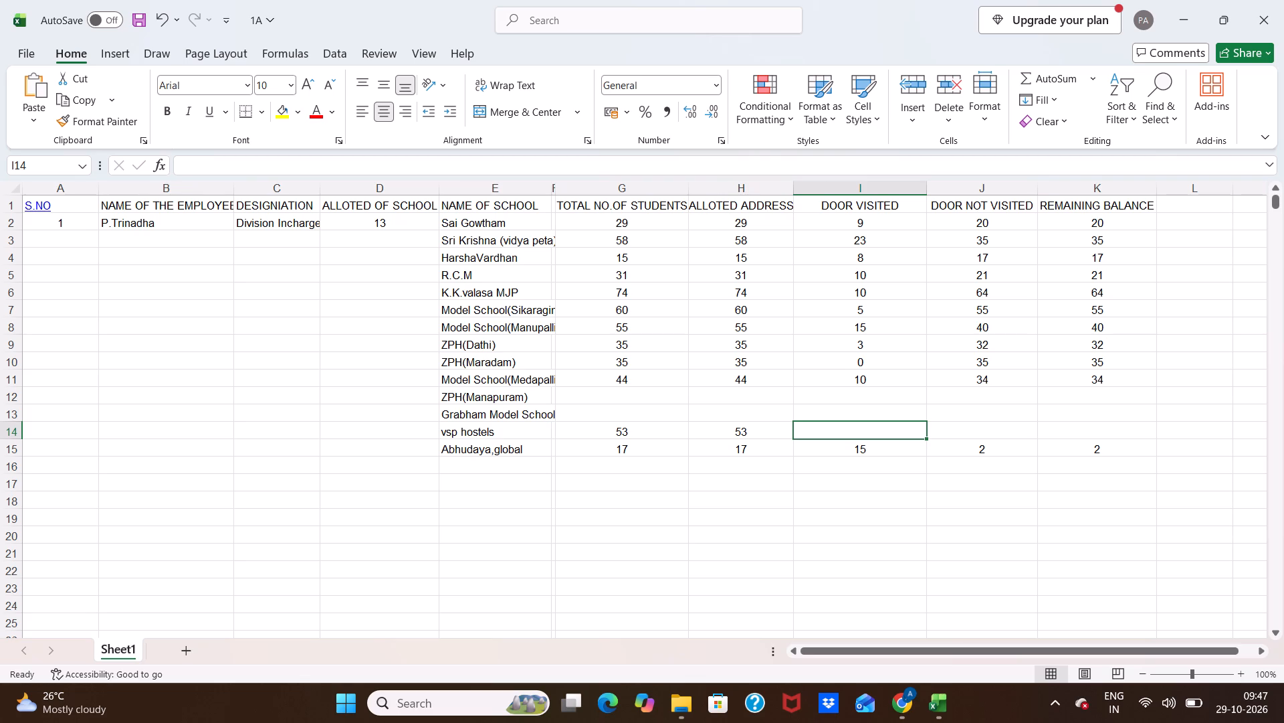
text(32)
key(Right)
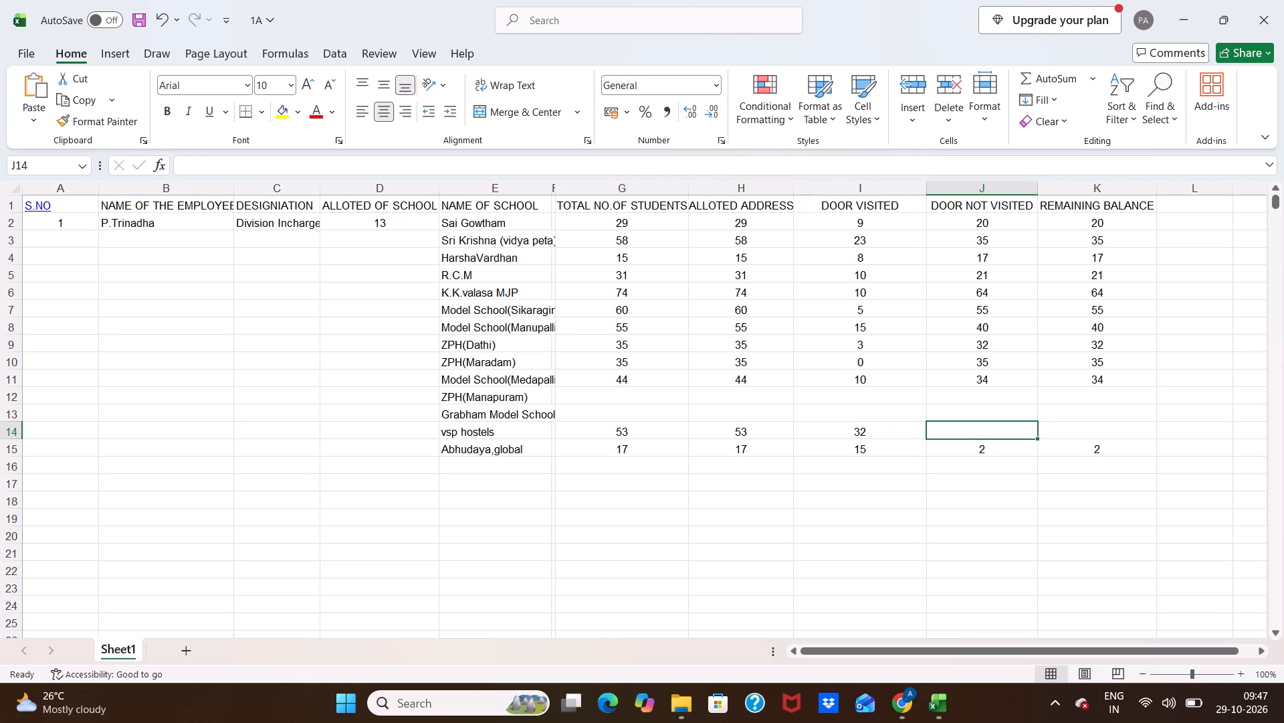
text(21)
key(Right)
text(21)
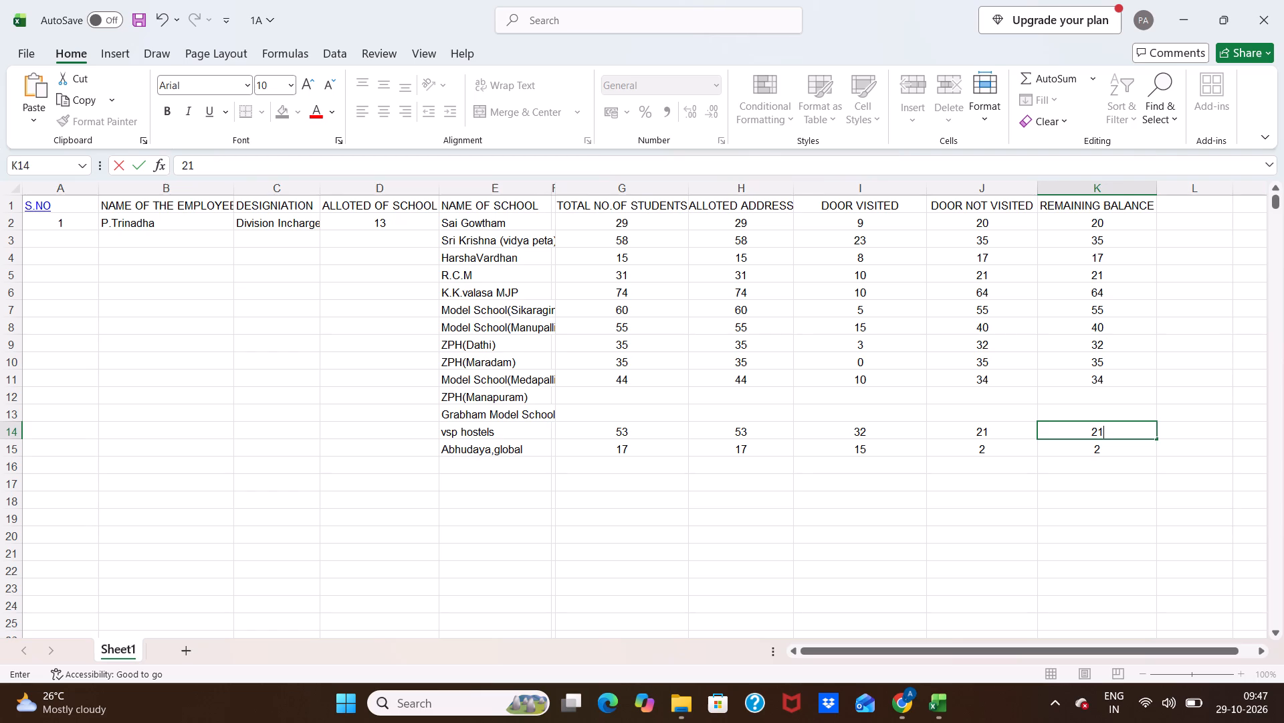
Clear the school name "Grabham Model School" from E13.
double_click(502, 414)
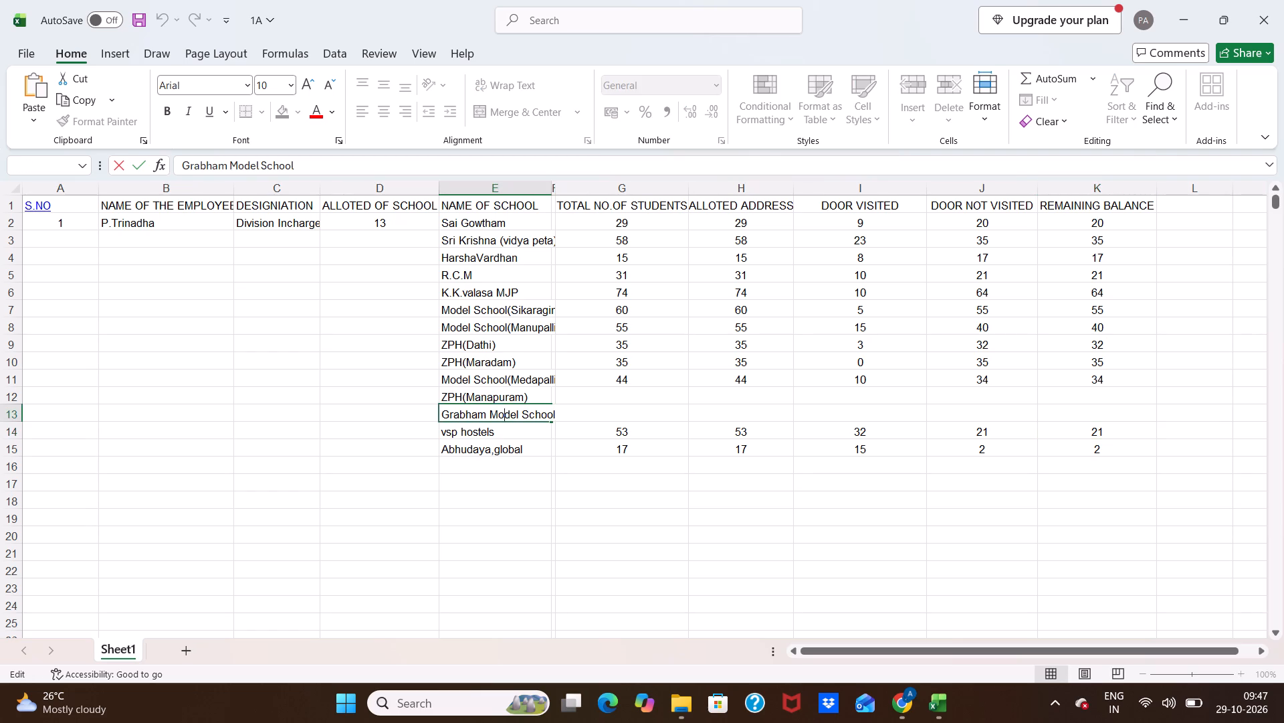
drag(550, 416, 420, 397)
key(BackSpace)
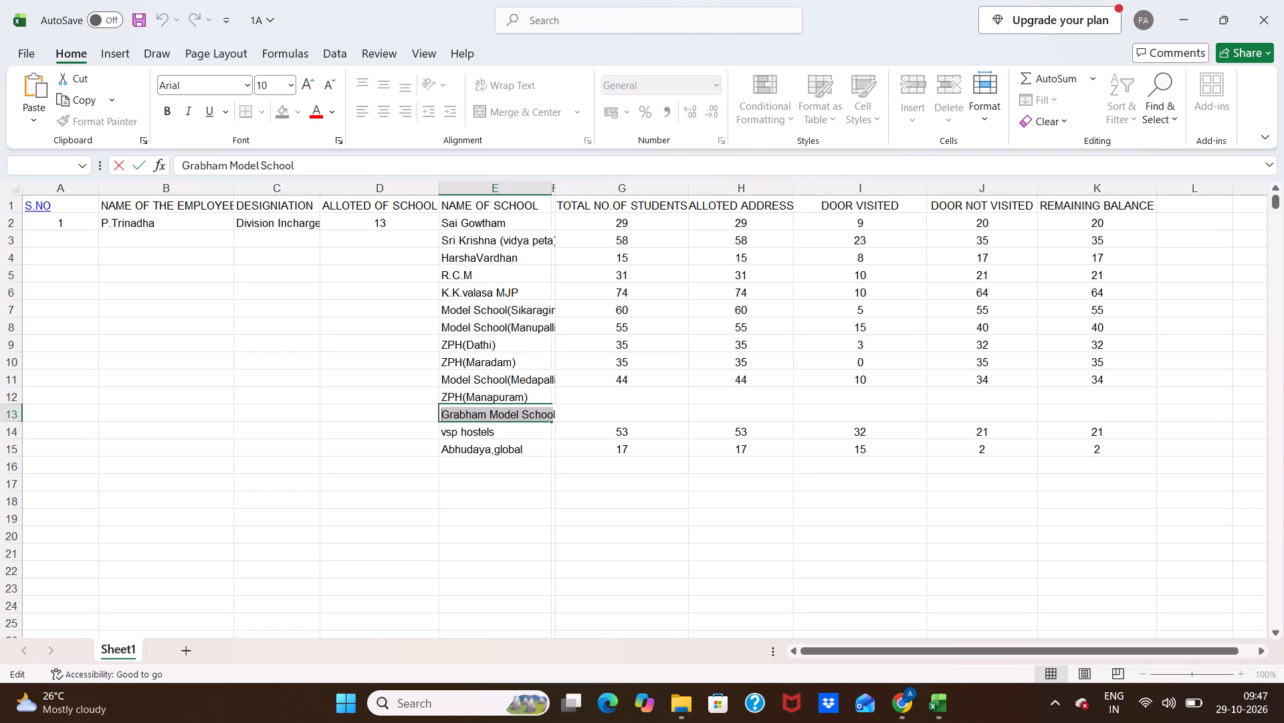
click(447, 410)
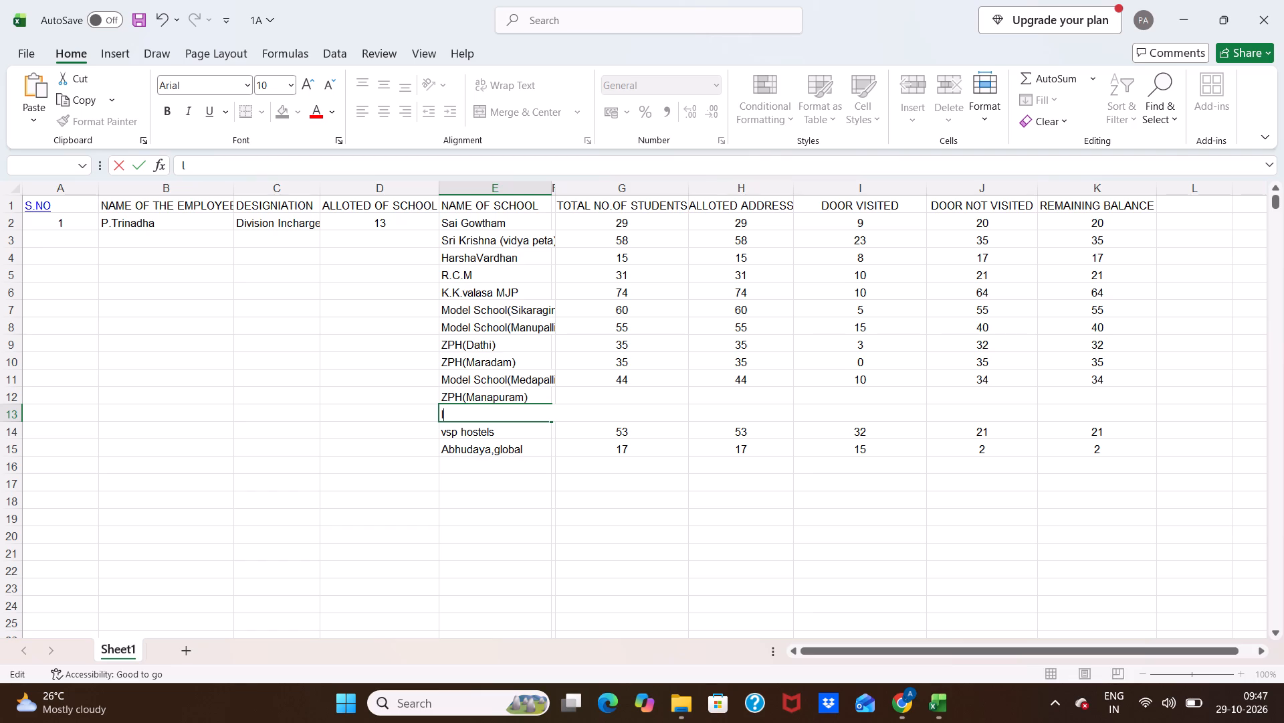
click(447, 410)
key(BackSpace)
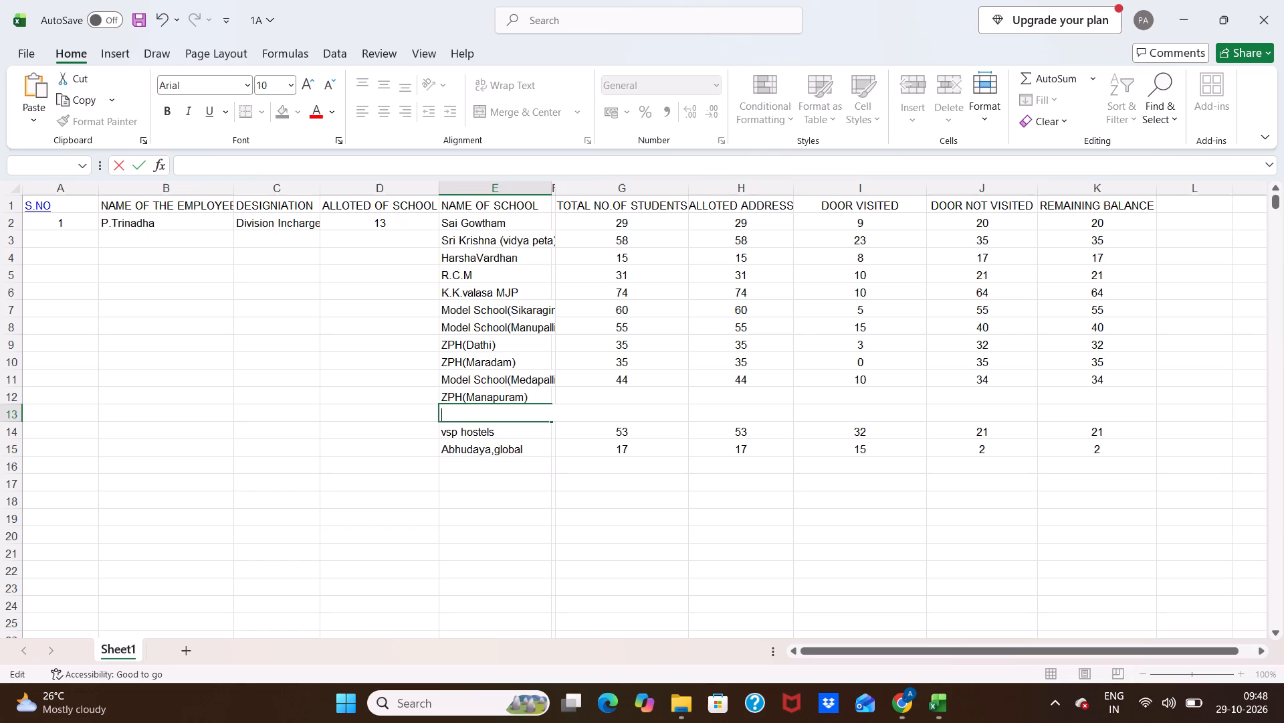
Clear the school name "ZPH(Manapuram)" from E12.
double_click(493, 393)
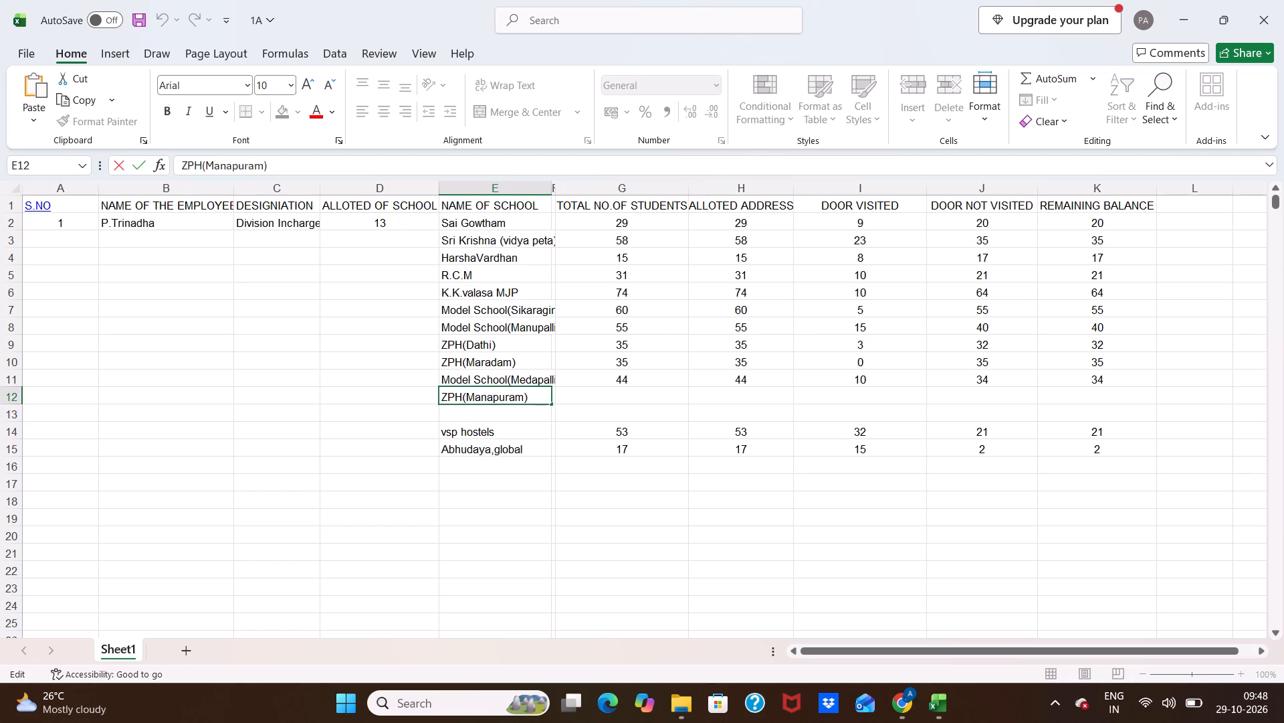
double_click(543, 398)
key(BackSpace)
key(BackSpace)
key(BackSpace)
key(BackSpace)
key(BackSpace)
key(BackSpace)
key(BackSpace)
key(BackSpace)
key(BackSpace)
key(BackSpace)
key(BackSpace)
key(BackSpace)
key(BackSpace)
key(BackSpace)
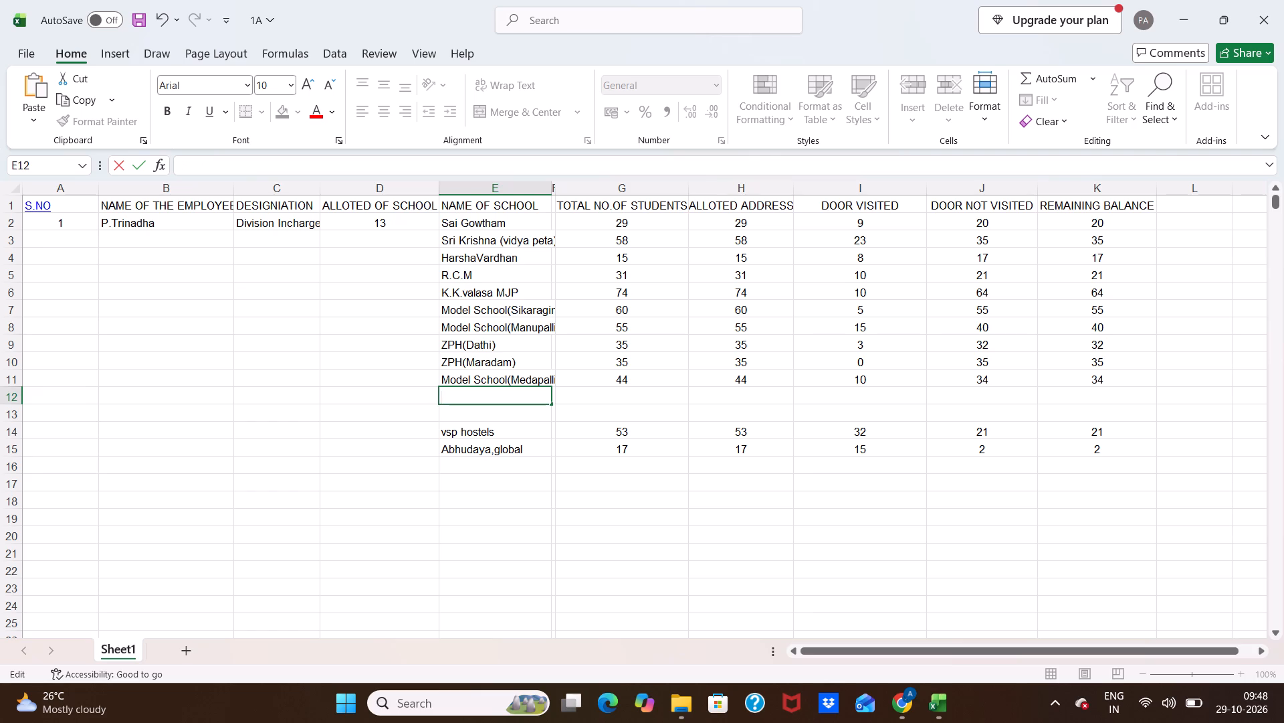
Move the school name "vsp hostels" from E14 up to E12, directly below the Model School(Medapalli) row.
click(446, 429)
drag(446, 429, 630, 413)
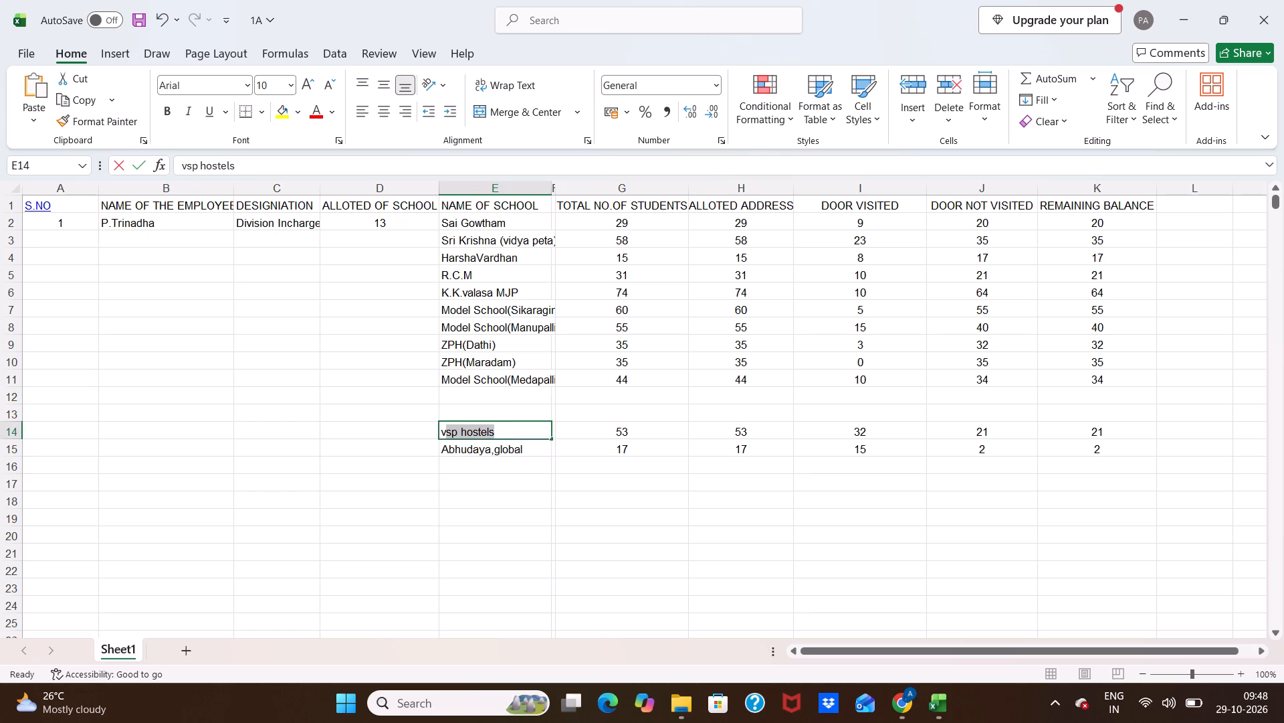
drag(630, 413, 639, 412)
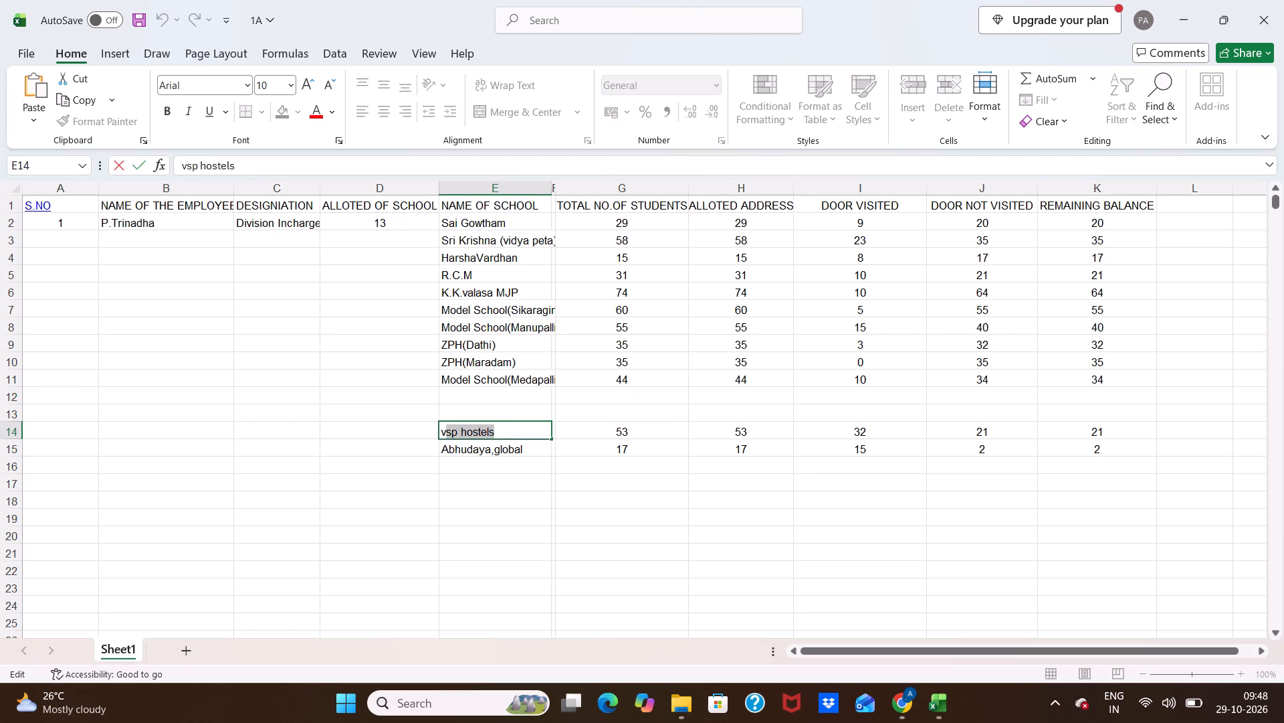
click(561, 429)
click(518, 433)
drag(518, 433, 484, 434)
click(449, 432)
drag(449, 432, 496, 430)
click(496, 430)
drag(496, 430, 469, 432)
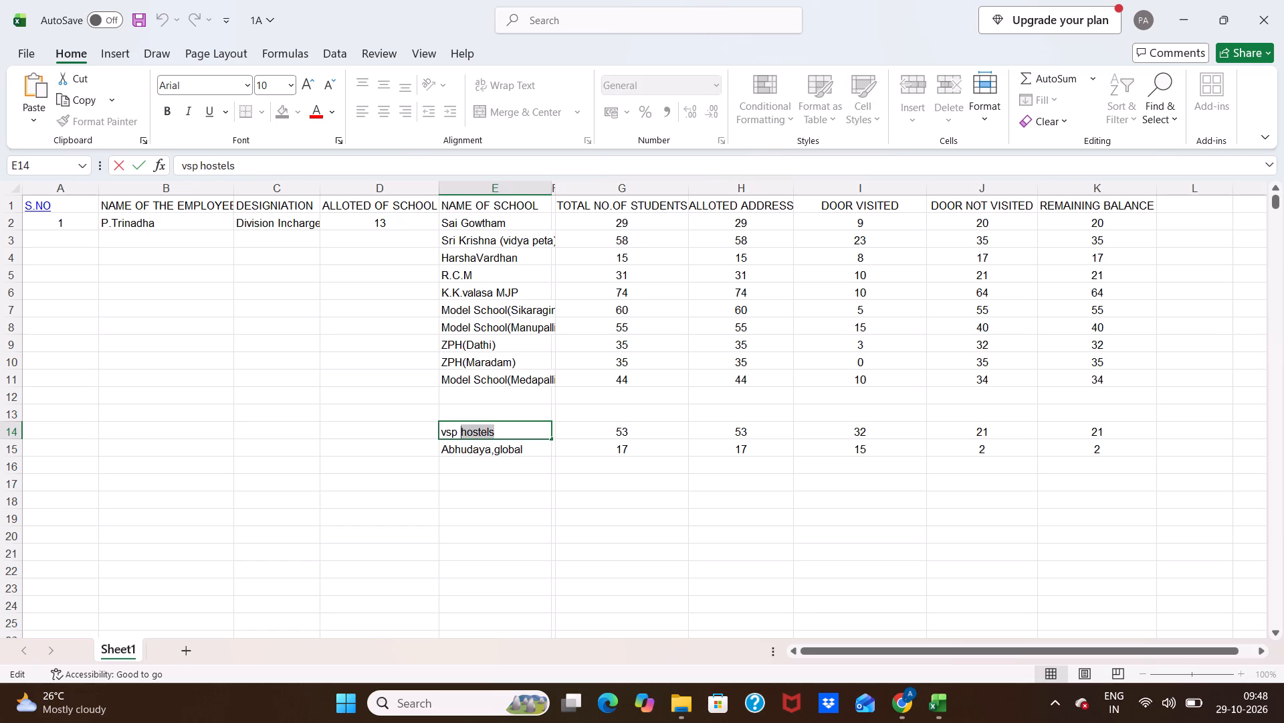
drag(469, 432, 433, 434)
key(ctrl+x)
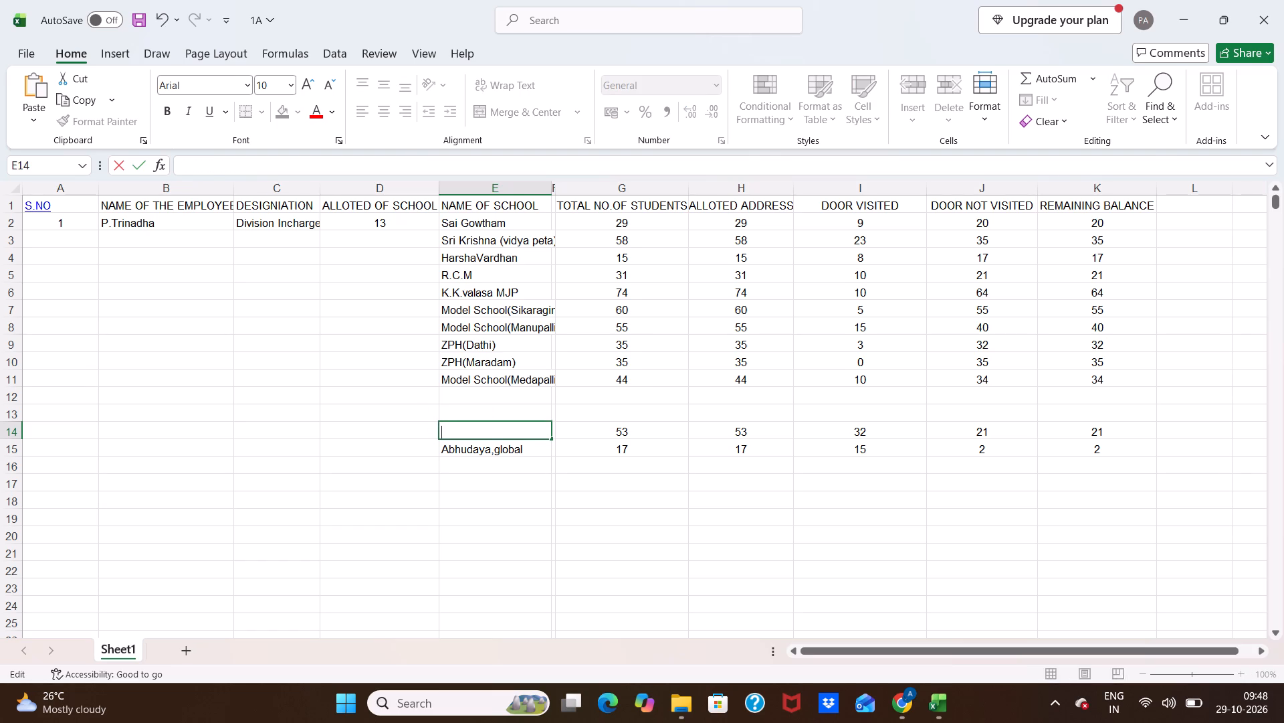
click(462, 396)
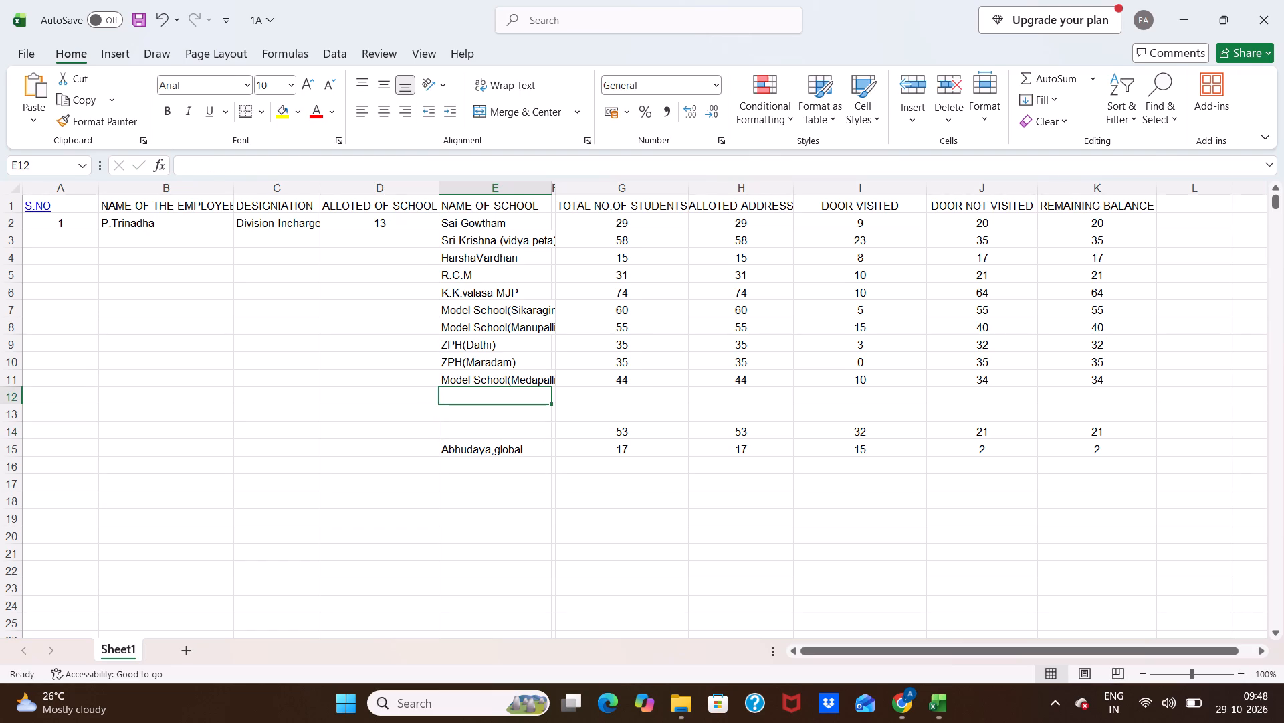
key(ctrl+v)
Move the school name "Abhudaya,global" from E15 up to E13, directly below vsp hostels.
click(463, 412)
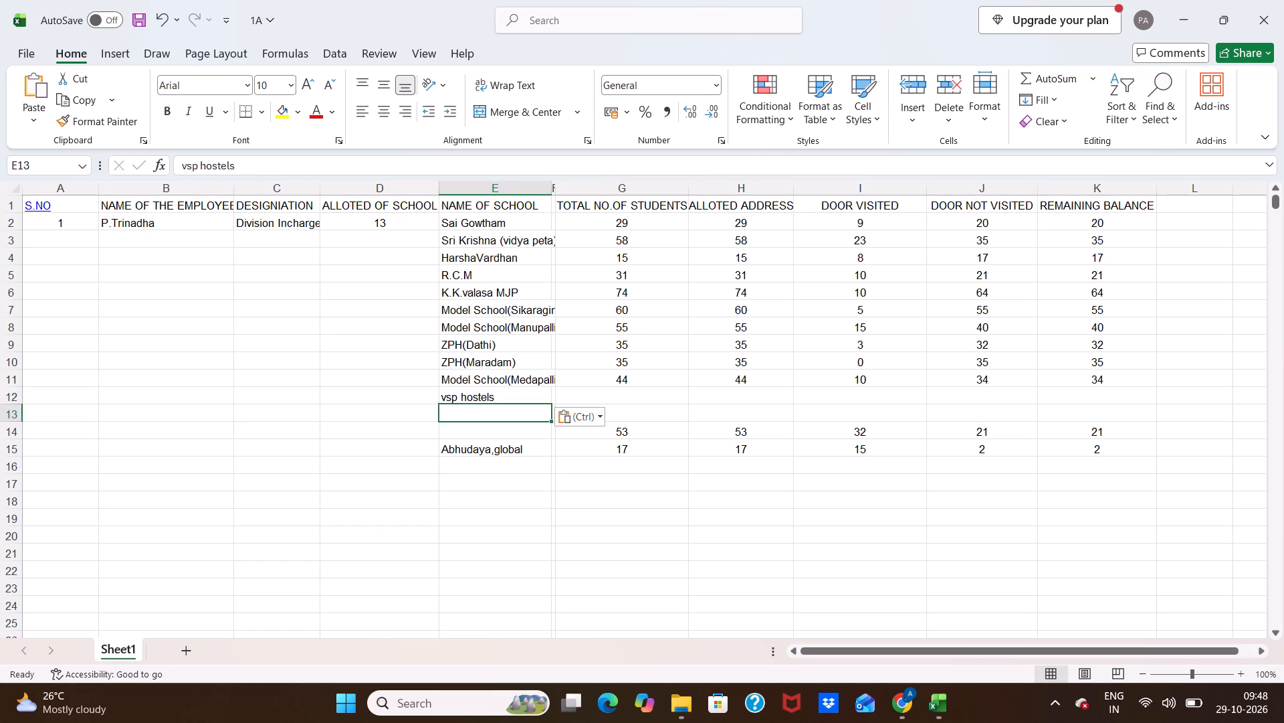
double_click(516, 451)
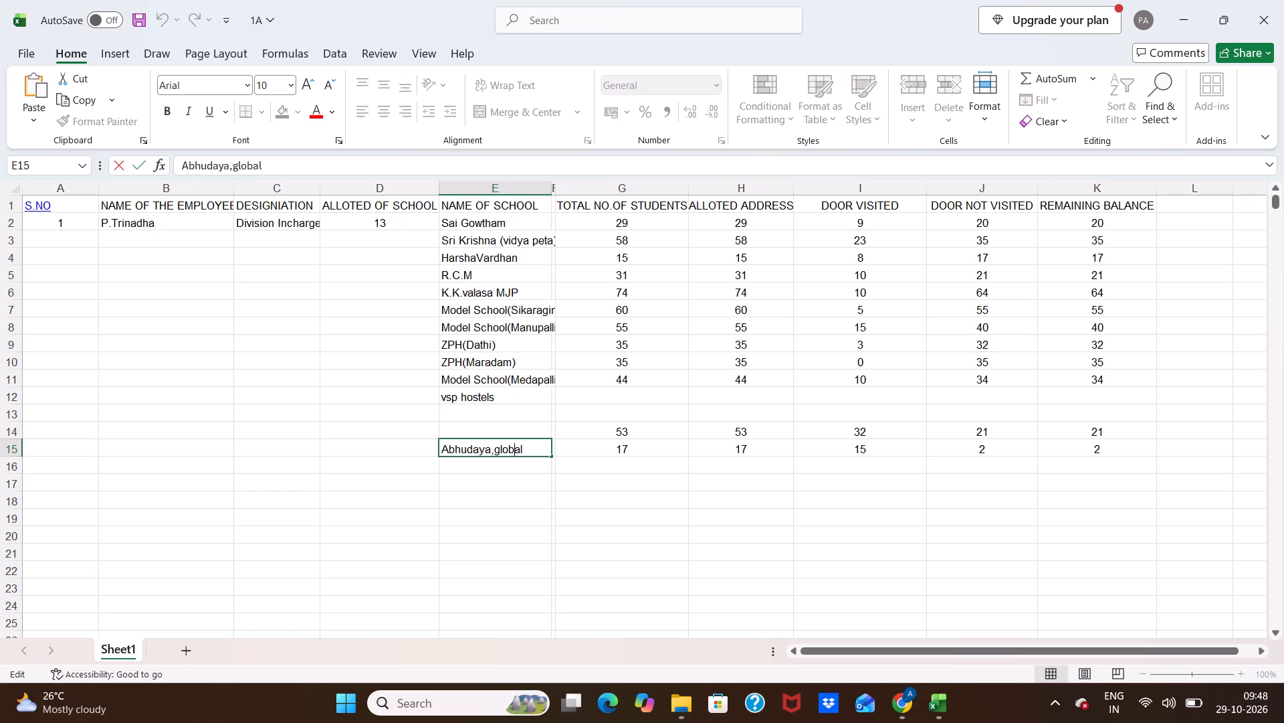
click(524, 450)
drag(524, 450, 434, 453)
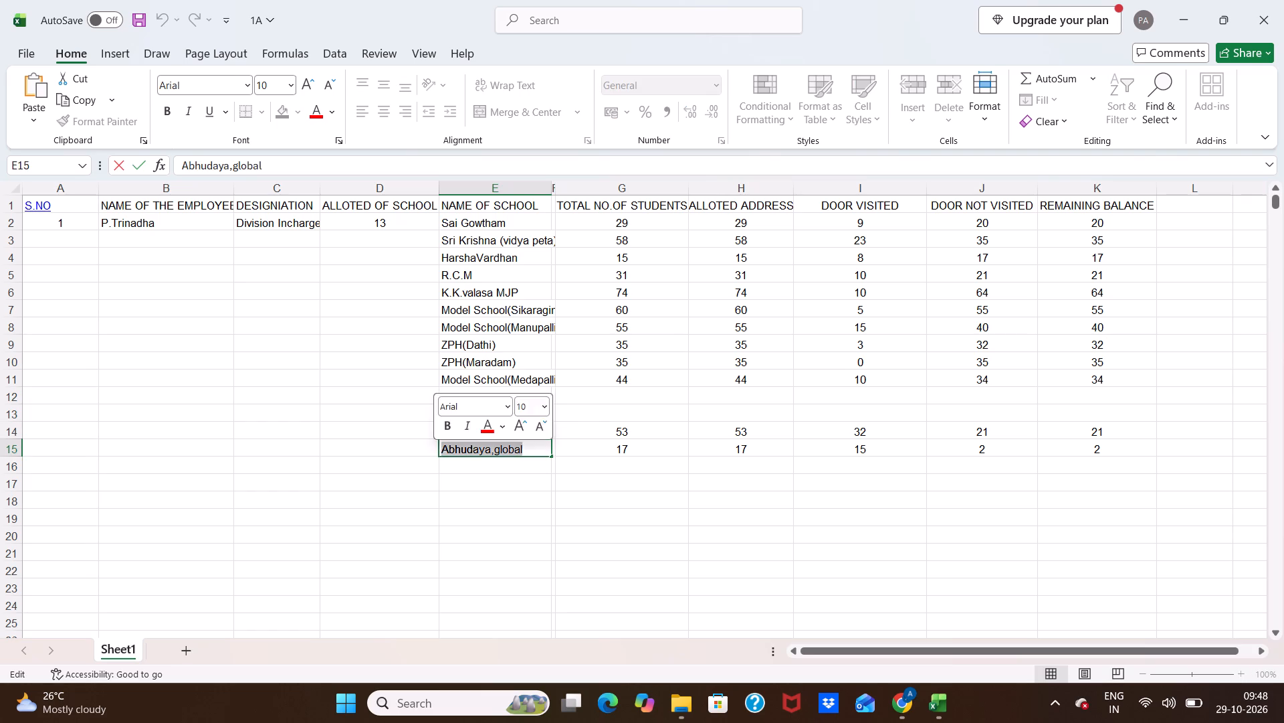
key(ctrl+x)
click(458, 412)
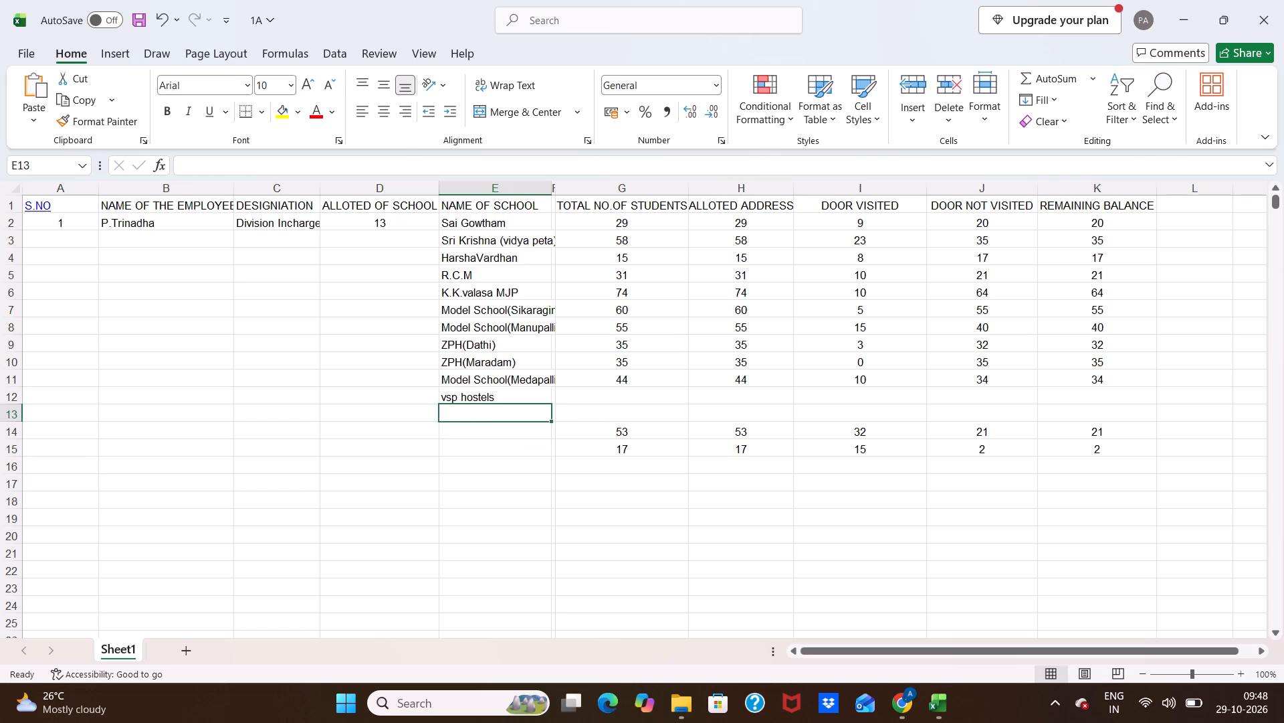
key(ctrl+v)
Enter the total number of students for the moved schools: 53 in G12 for vsp hostels and 17 in G13 for Abhudaya,global.
click(578, 398)
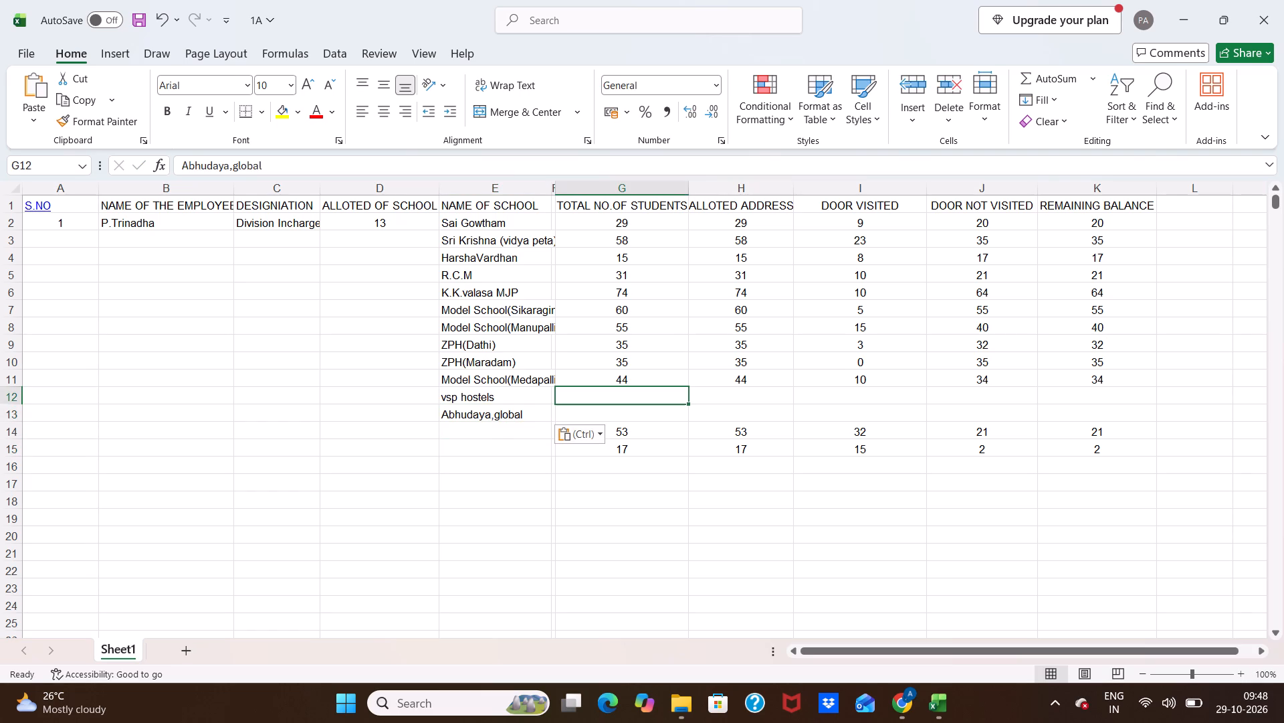
click(582, 400)
click(582, 400)
text(53)
key(Return)
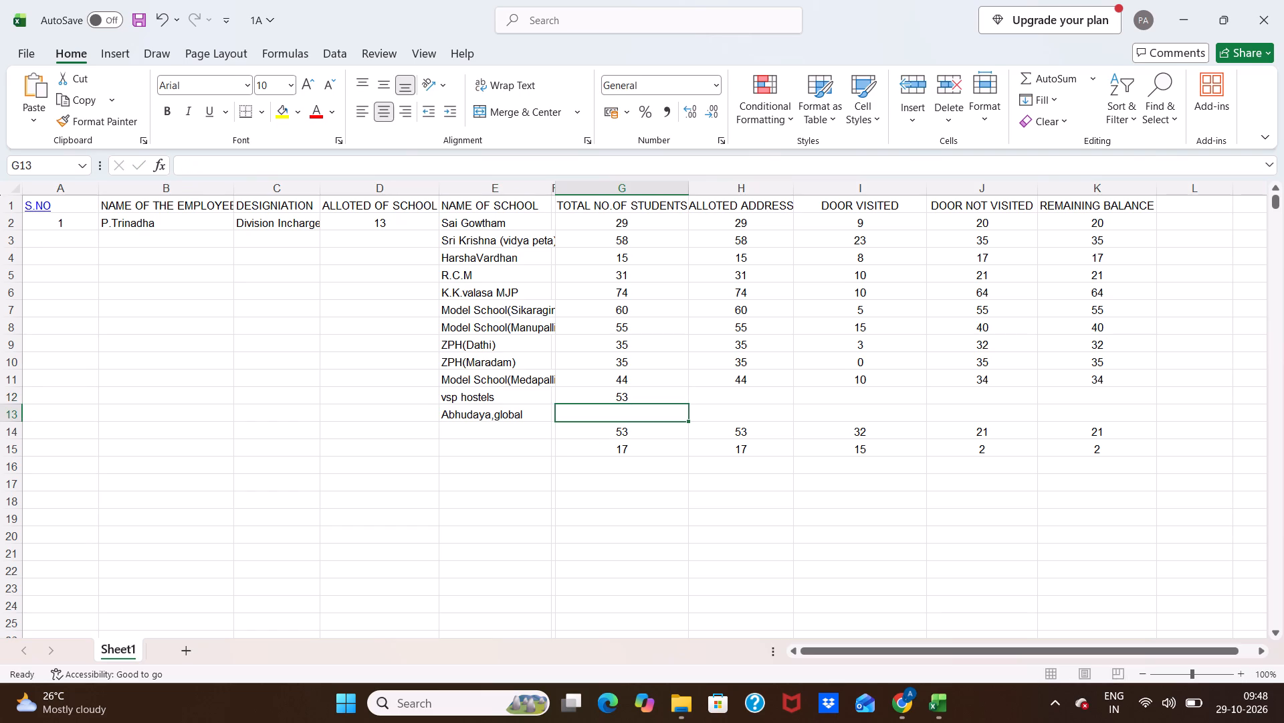
text(17)
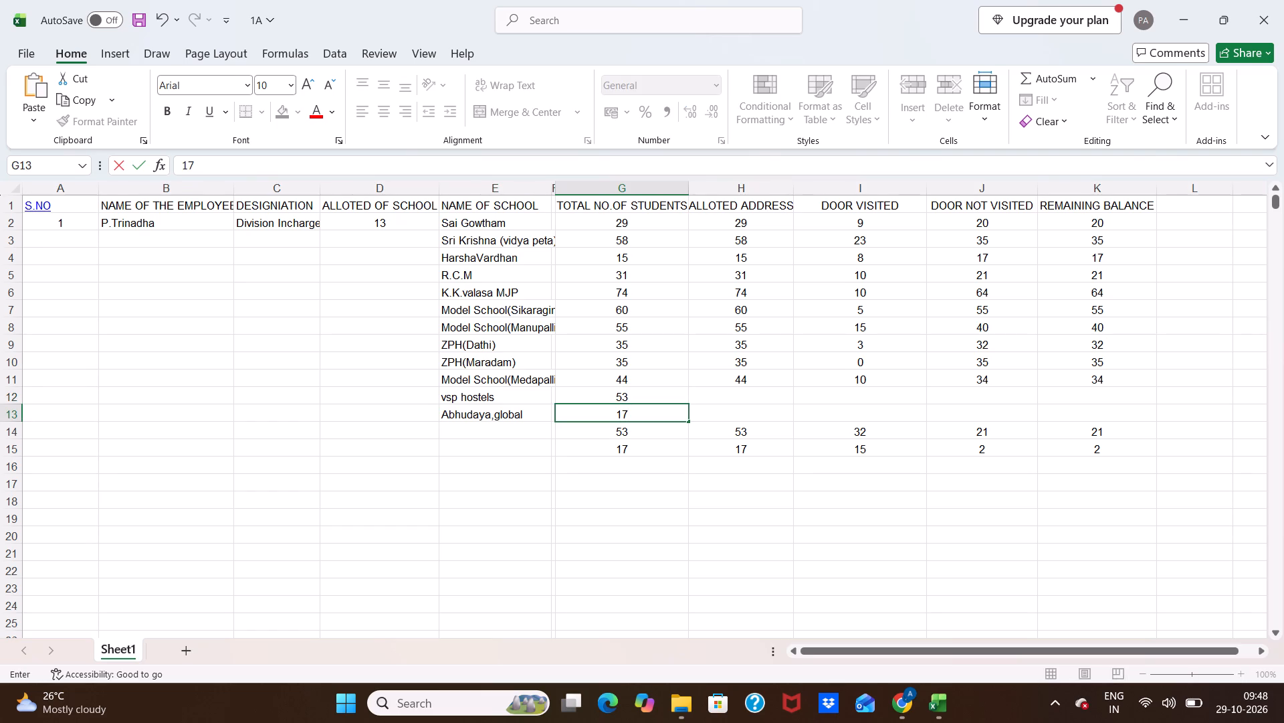
Enter the allotted addresses for the moved schools: 53 in H12 for vsp hostels and 17 in H13 for Abhudaya,global.
click(756, 400)
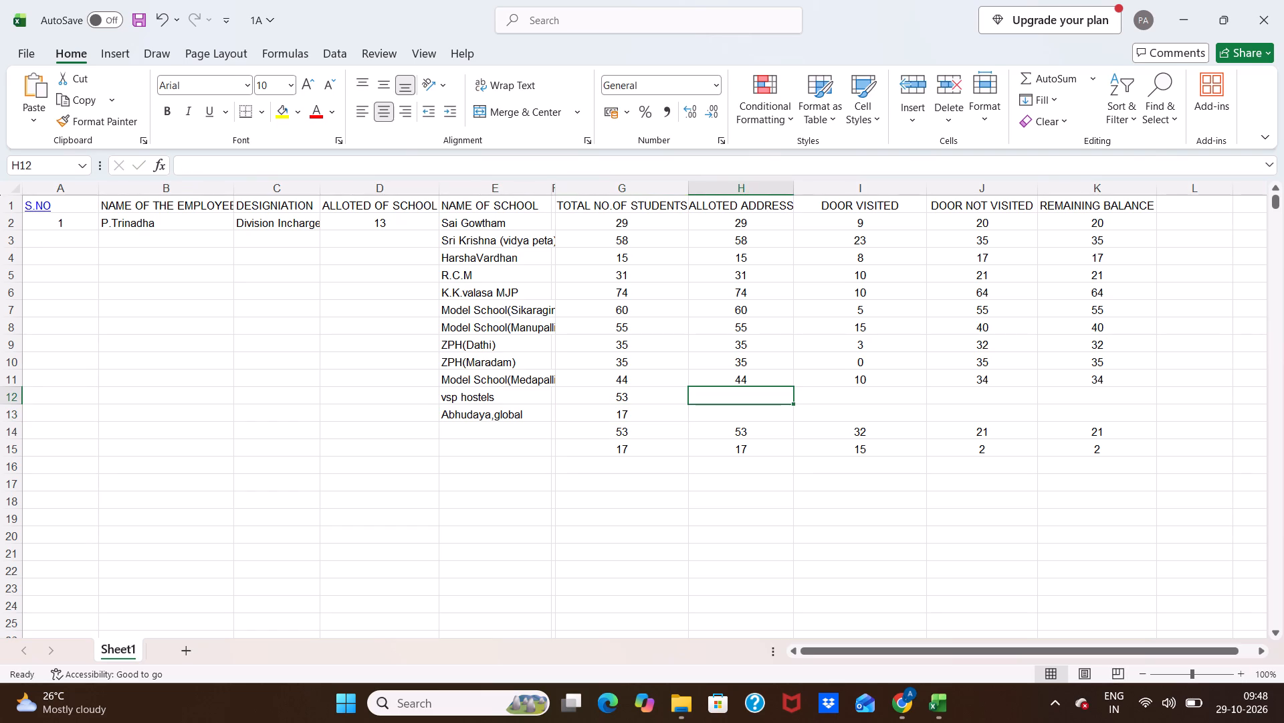
text(53)
click(754, 411)
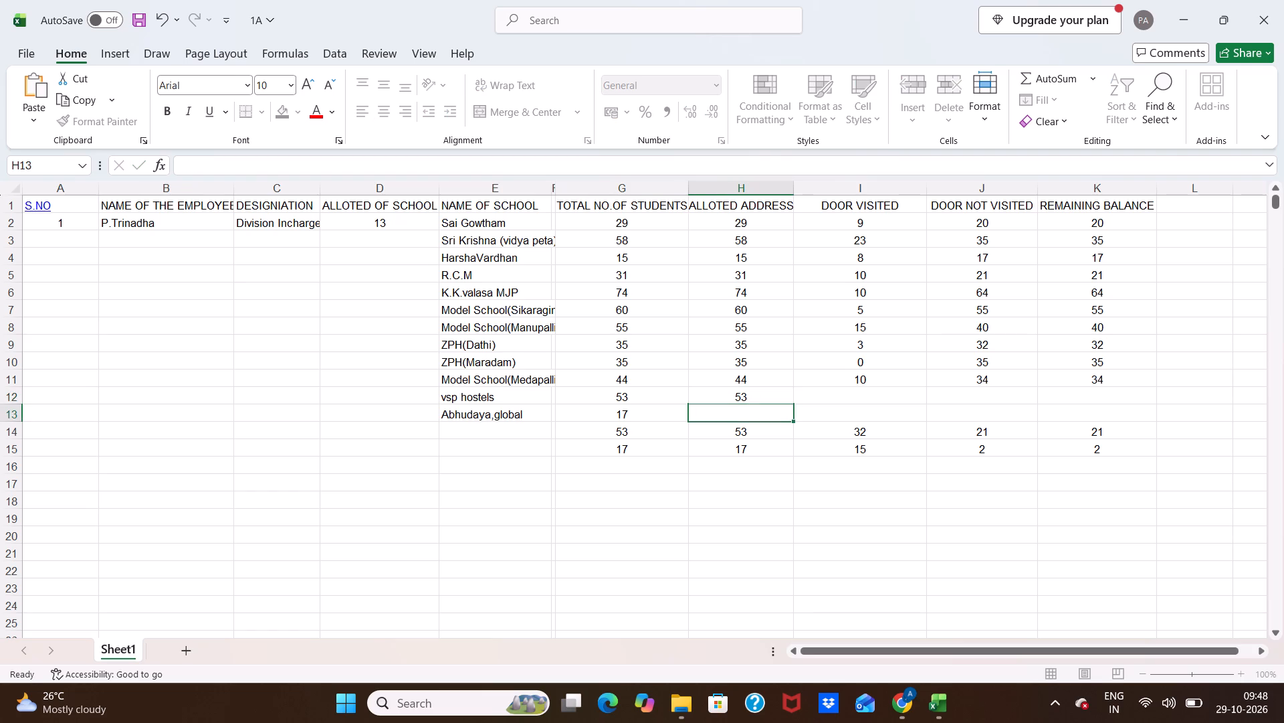
text(17)
Enter the doors visited for the moved schools: 32 in I12 for vsp hostels and 15 in I13 for Abhudaya,global.
click(852, 396)
text(32)
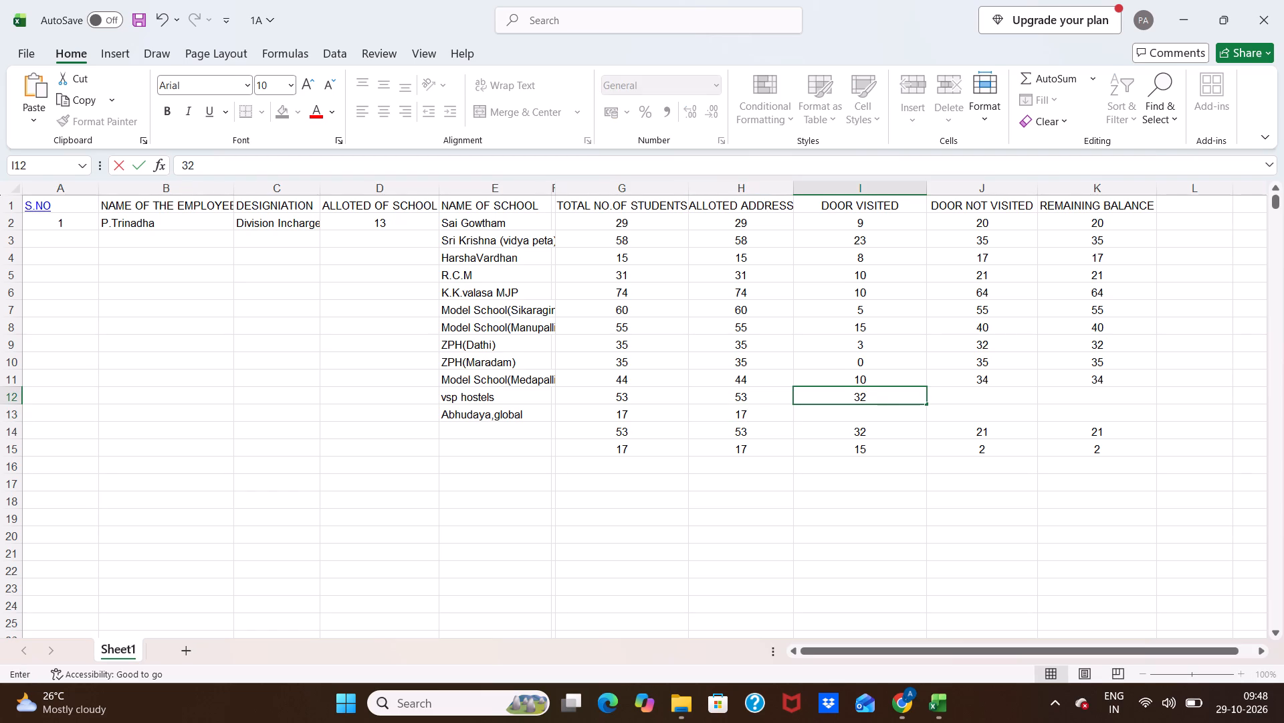
click(848, 417)
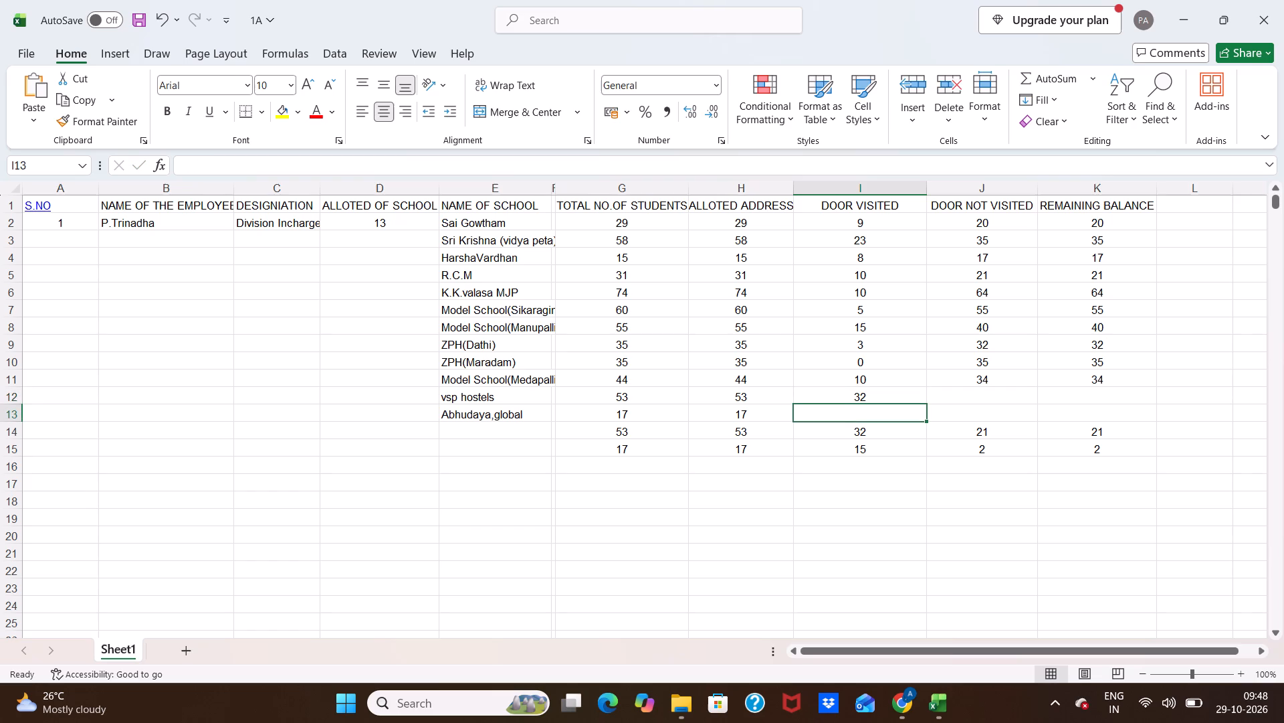
text(15)
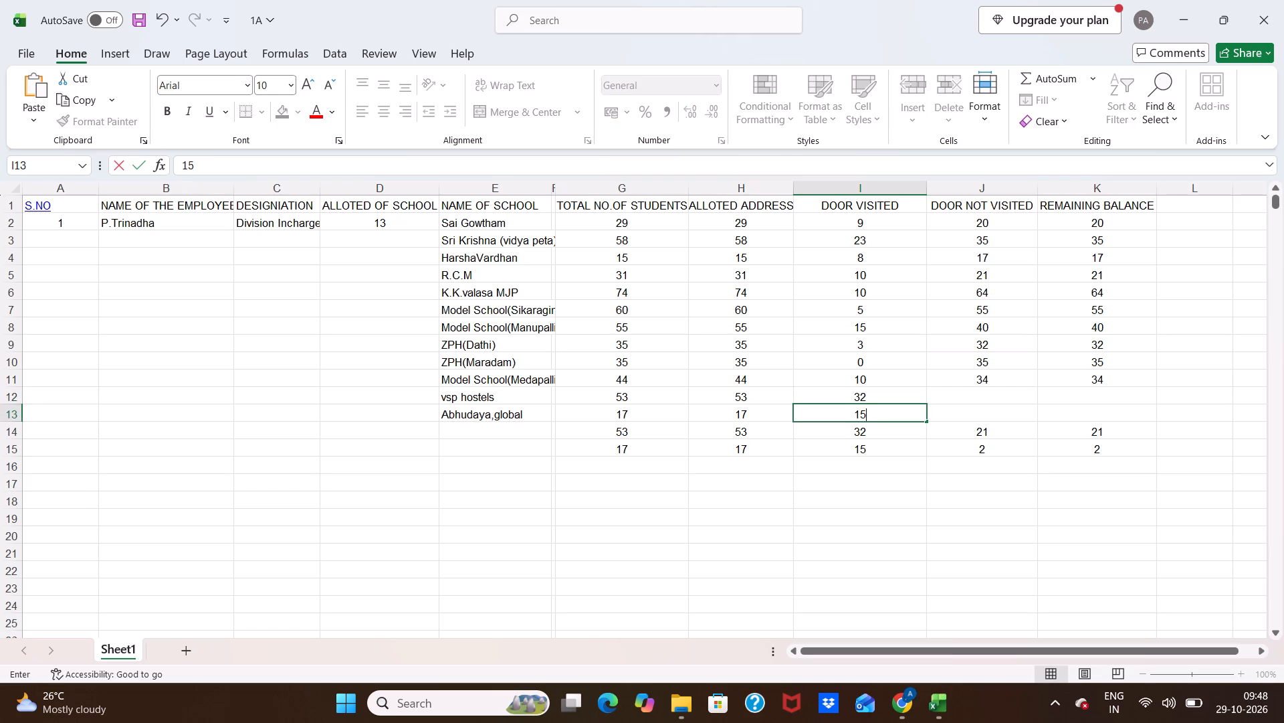
Enter the doors not visited for the moved schools: 21 in J12 for vsp hostels and 2 in J13 for Abhudaya,global.
click(966, 396)
text(21)
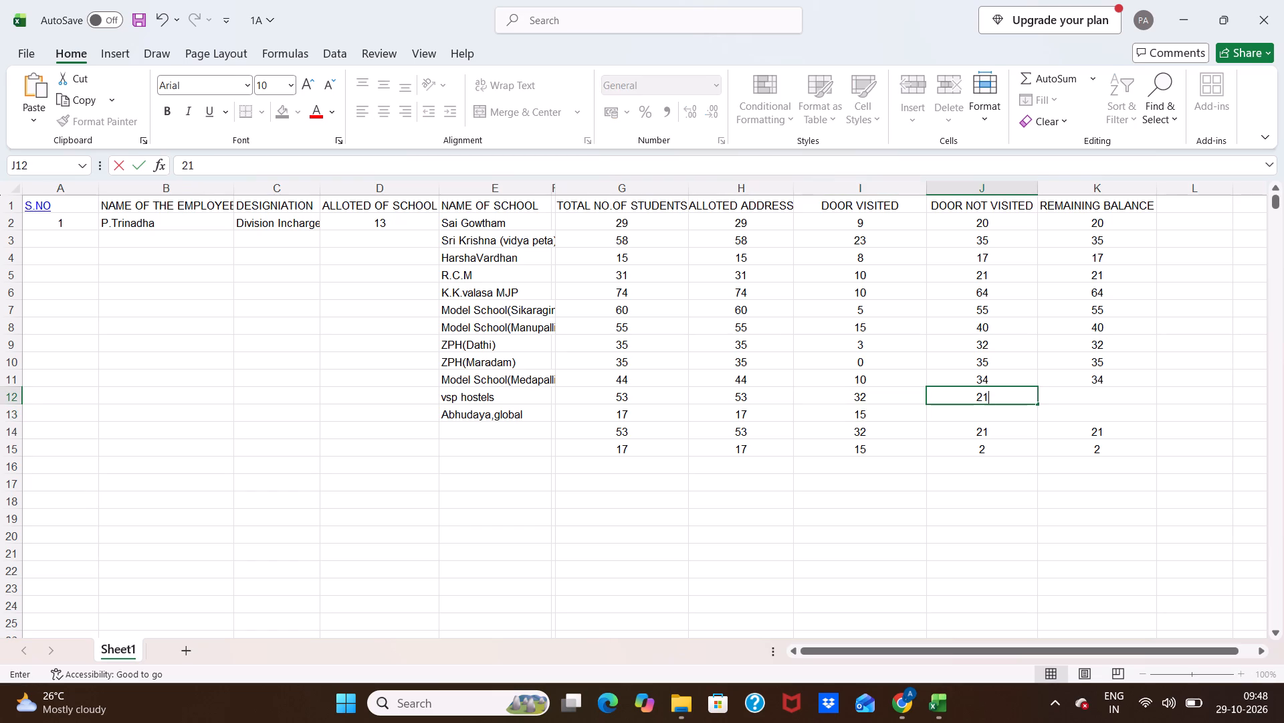
click(967, 410)
key(2)
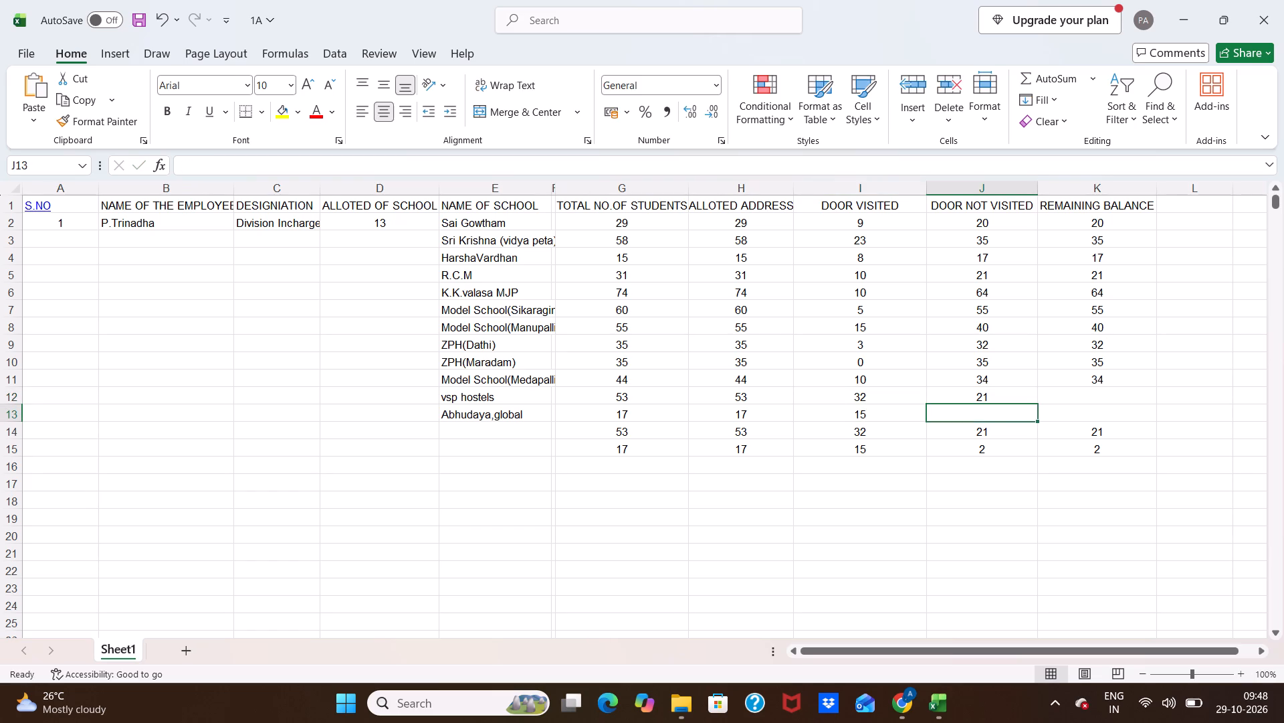
Enter the remaining balance for the moved schools: 21 in K12 for vsp hostels and 2 in K13 for Abhudaya,global.
click(1072, 394)
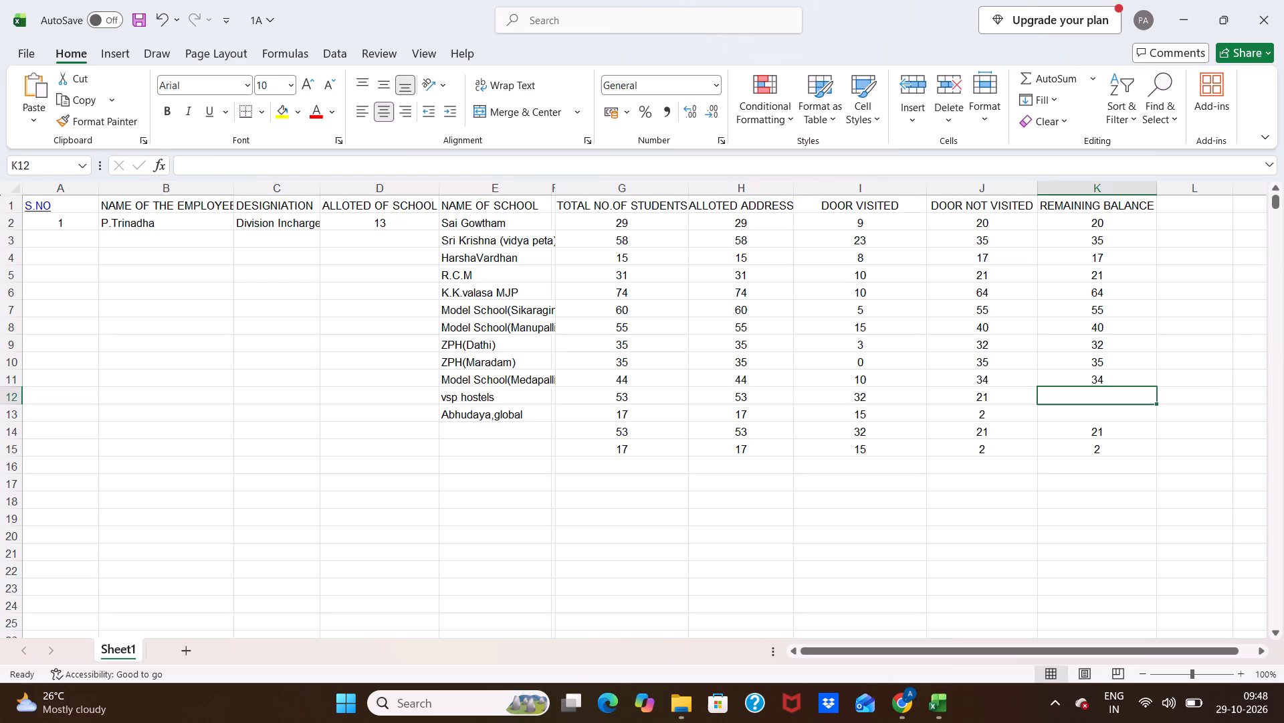
text(21)
click(1071, 418)
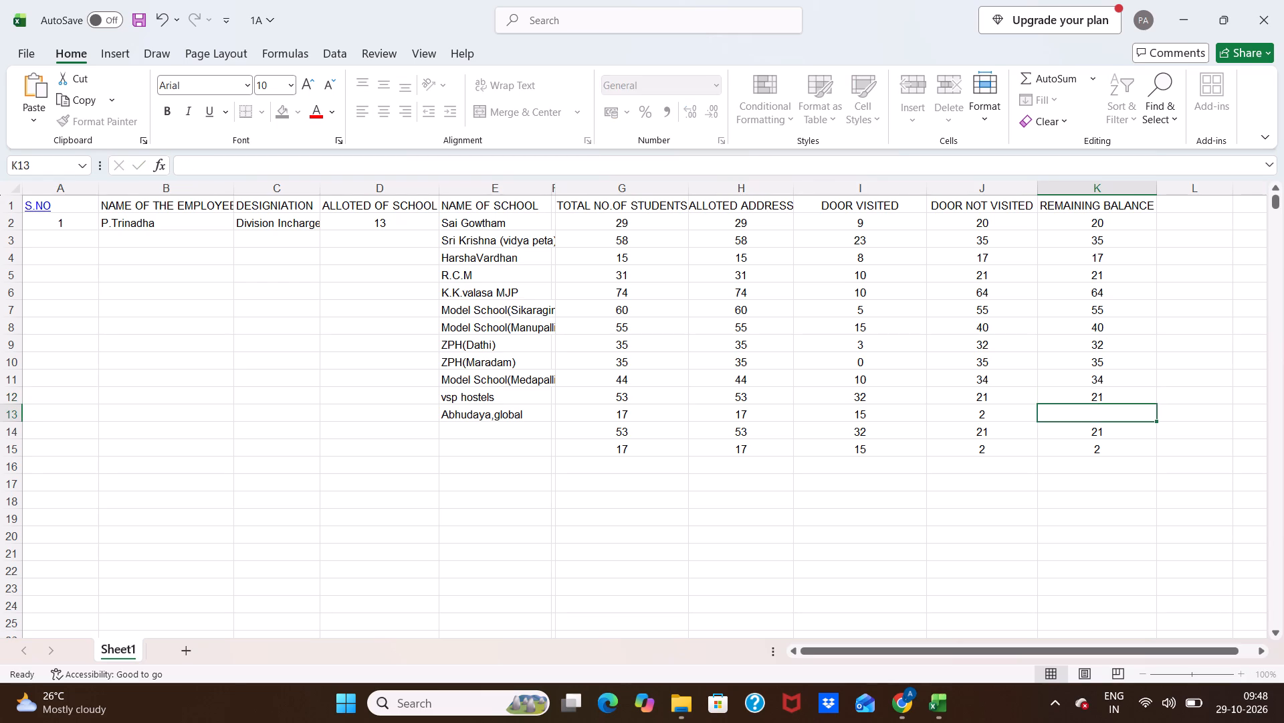
key(2)
Clear the leftover student totals in G14 and G15 and the leftover allotted addresses in H14 and H15.
click(667, 432)
key(BackSpace)
key(BackSpace)
key(BackSpace)
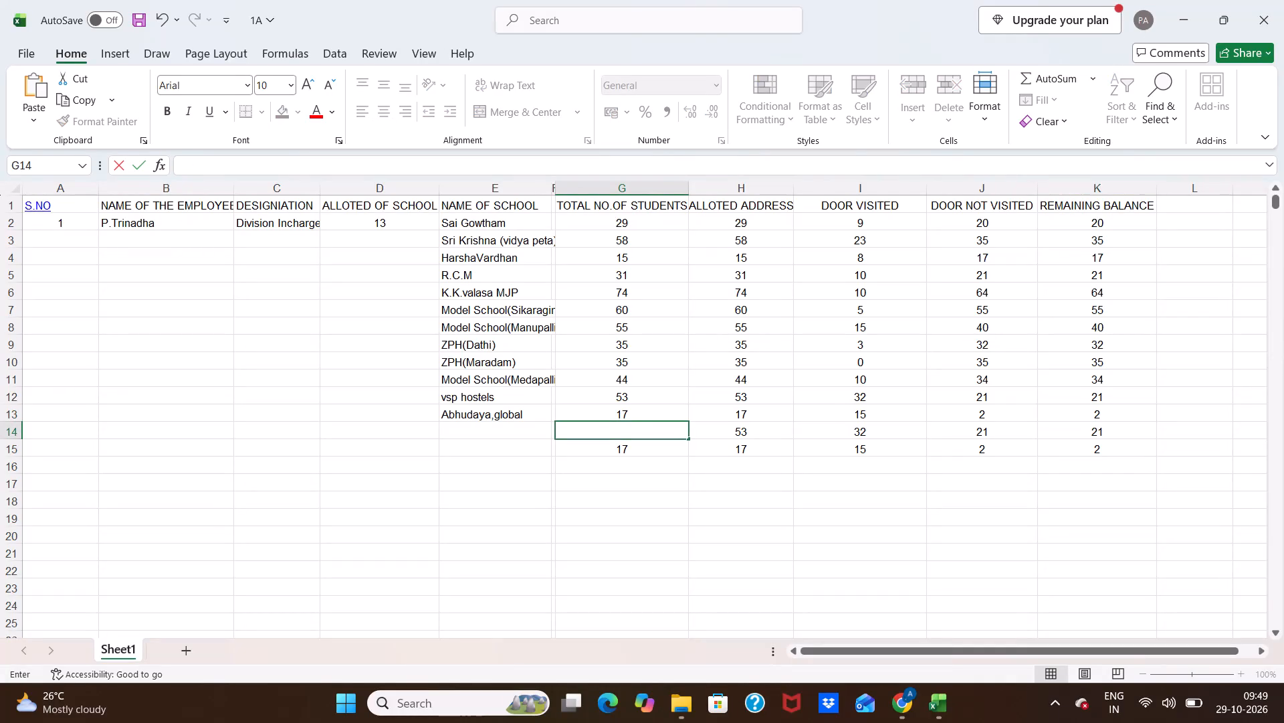
click(656, 449)
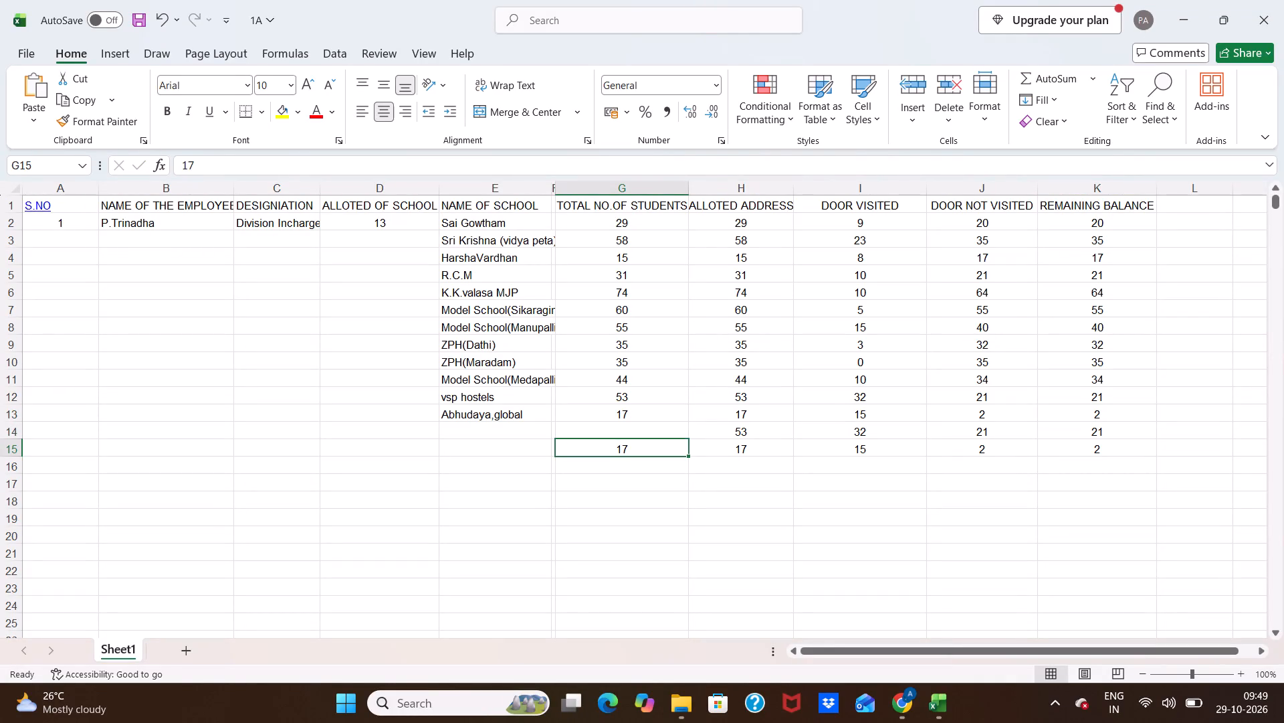
key(BackSpace)
key(BackSpace)
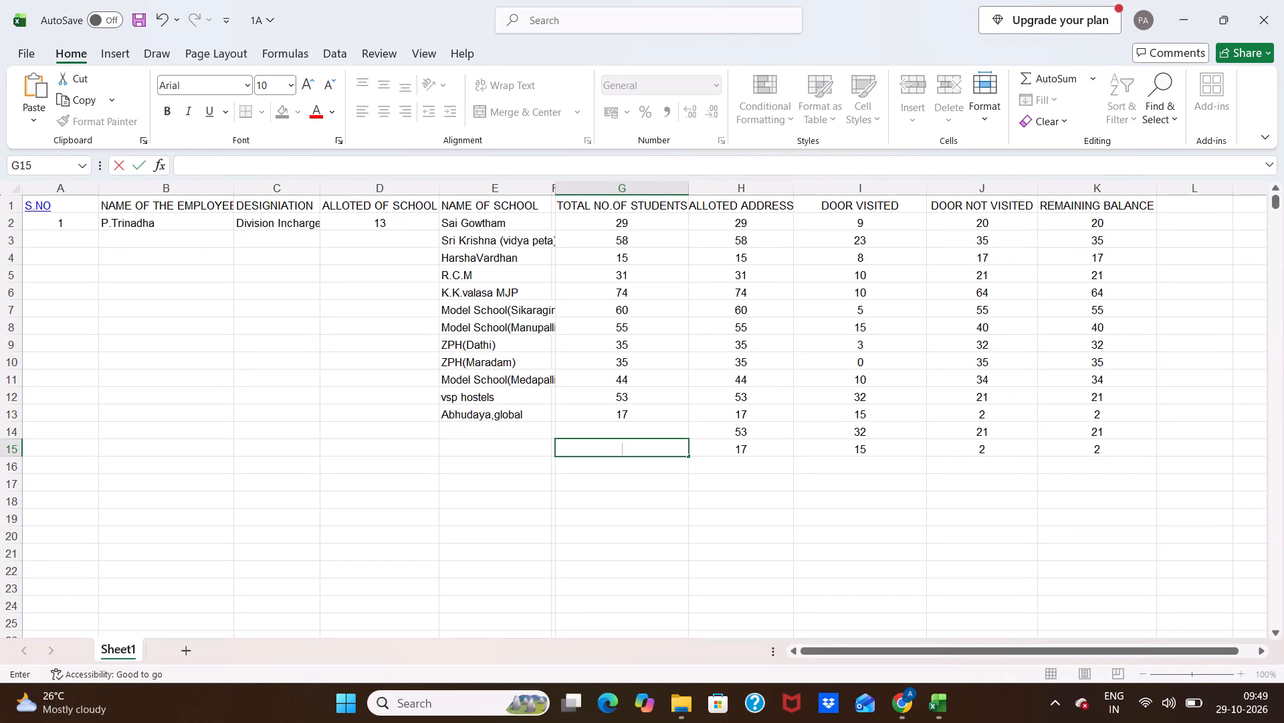
click(754, 430)
key(BackSpace)
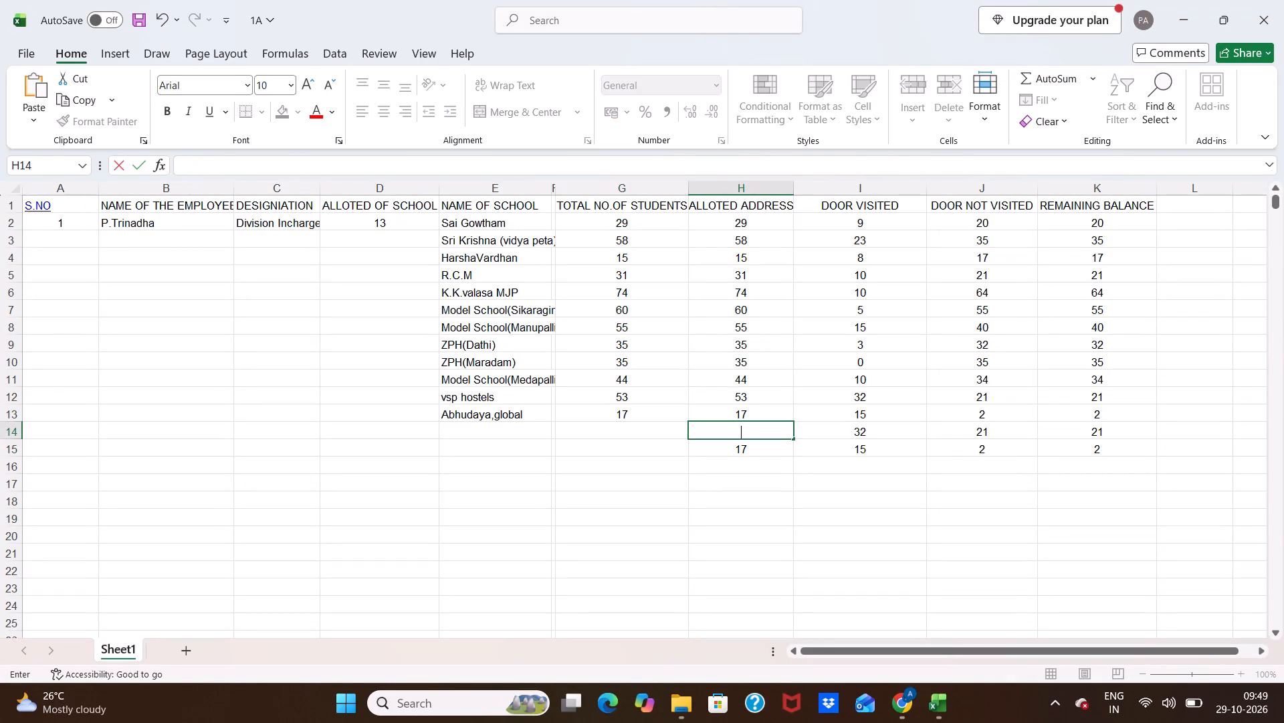
key(BackSpace)
click(743, 451)
key(BackSpace)
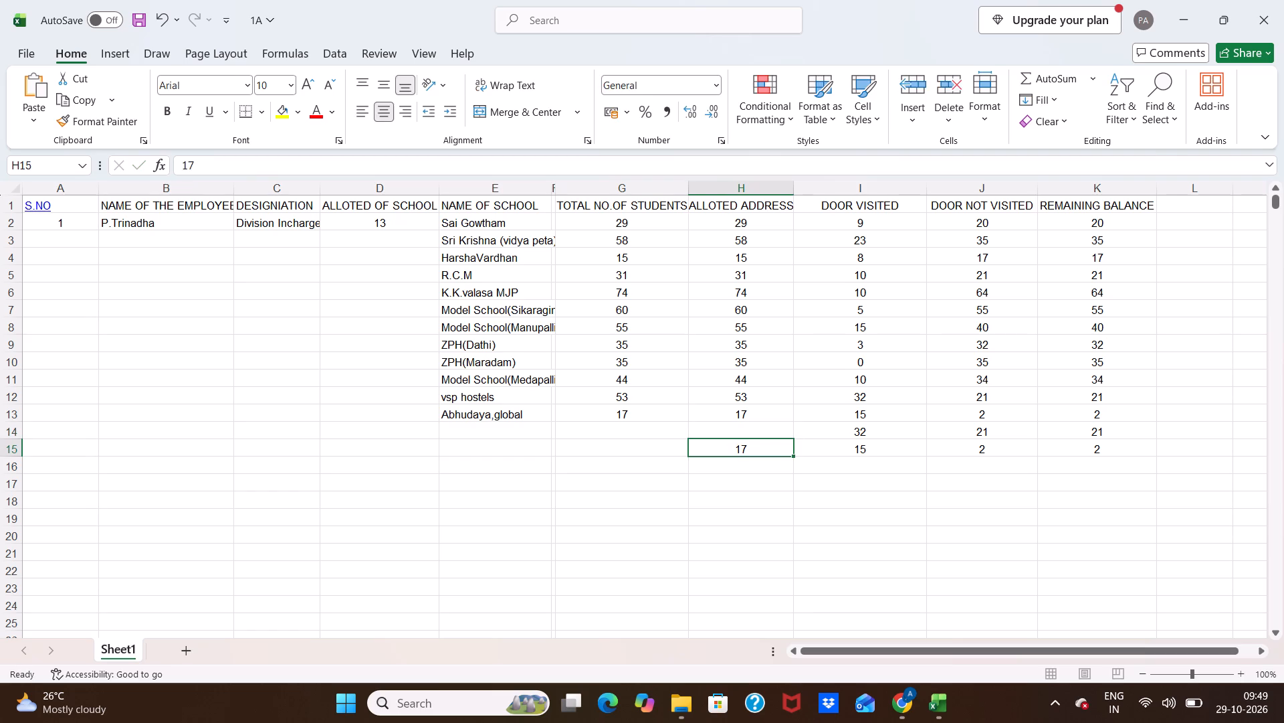
Clear the leftover doors visited figures in I14 and I15 and the doors not visited figures in J14 and J15.
click(864, 429)
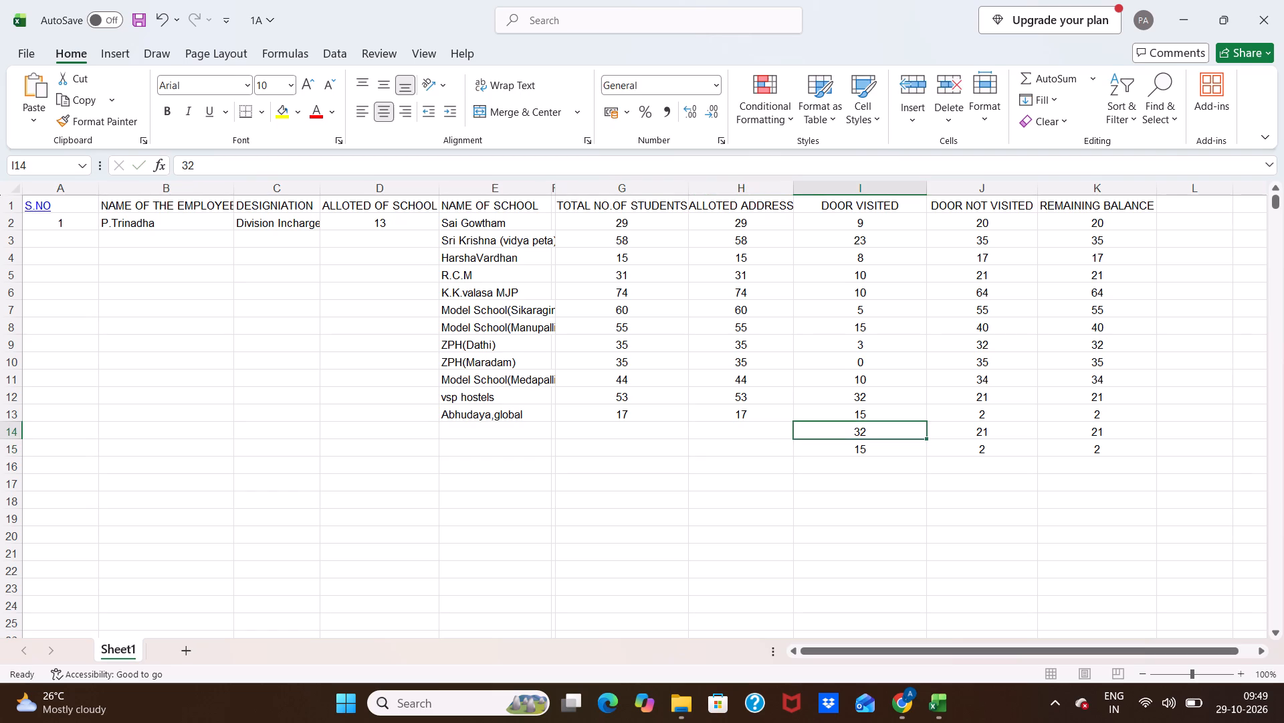
key(BackSpace)
click(863, 454)
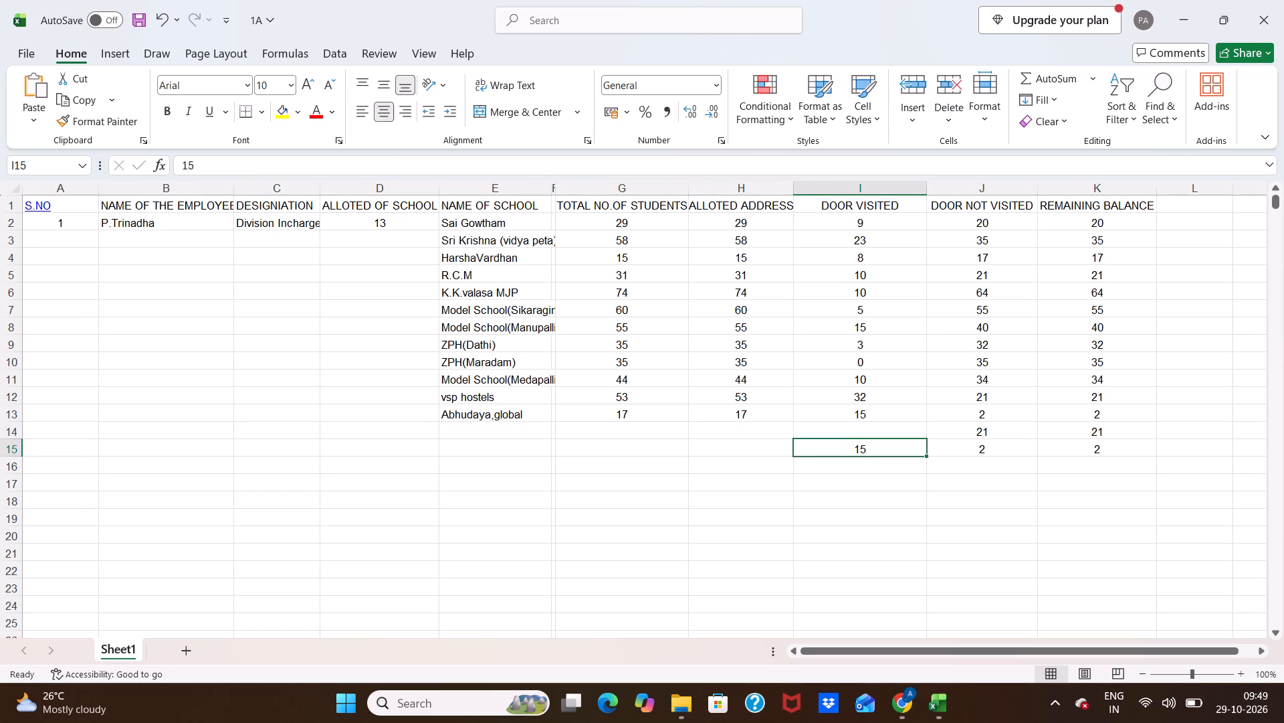
key(BackSpace)
click(994, 440)
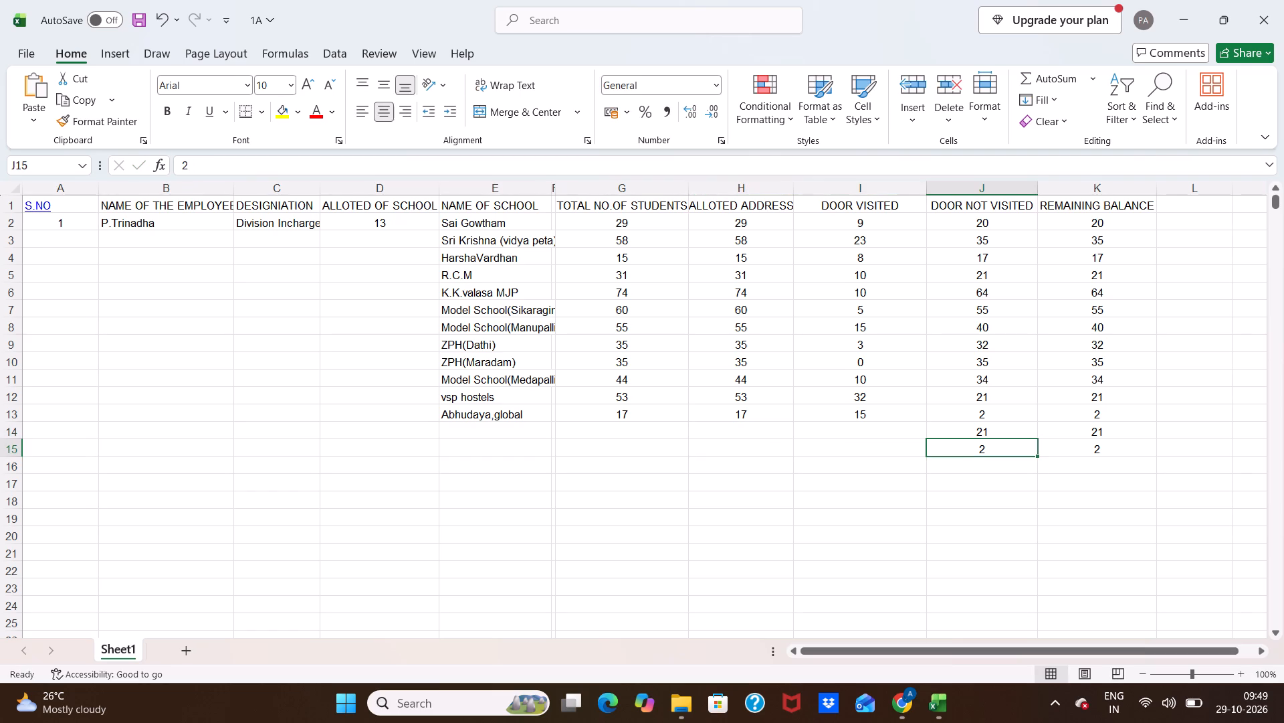
key(BackSpace)
click(994, 433)
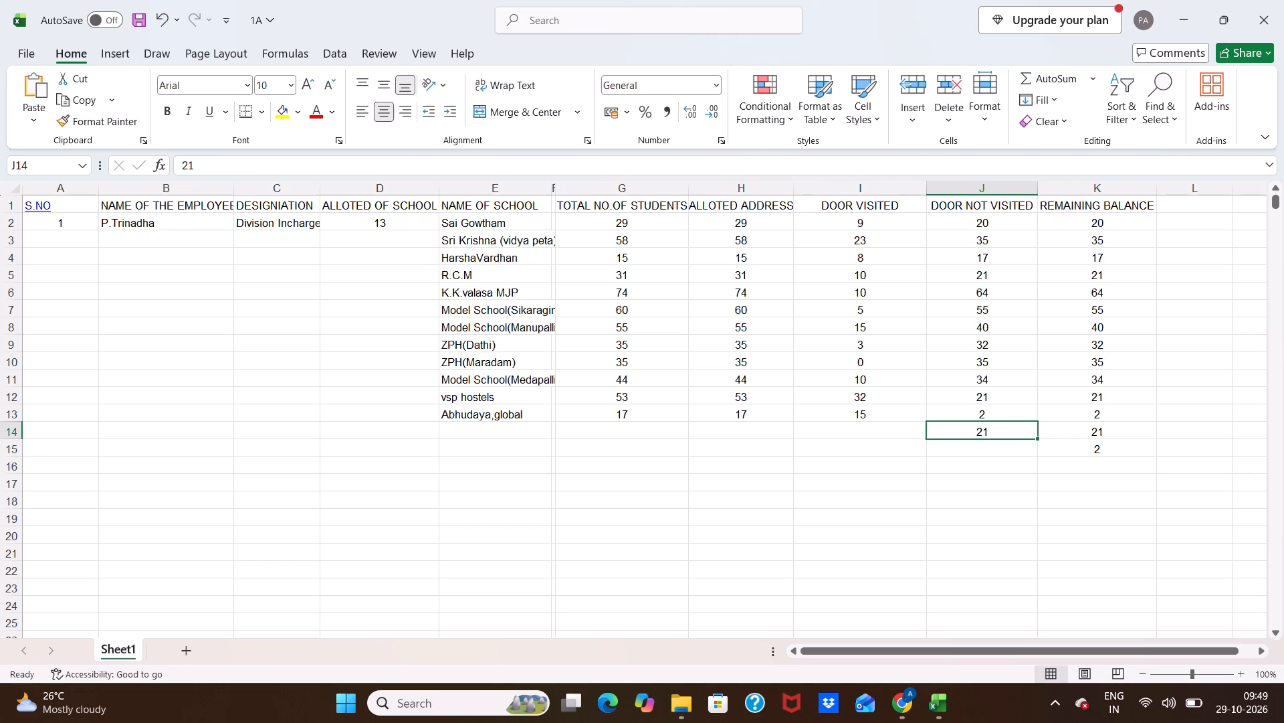
key(backslash)
key(BackSpace)
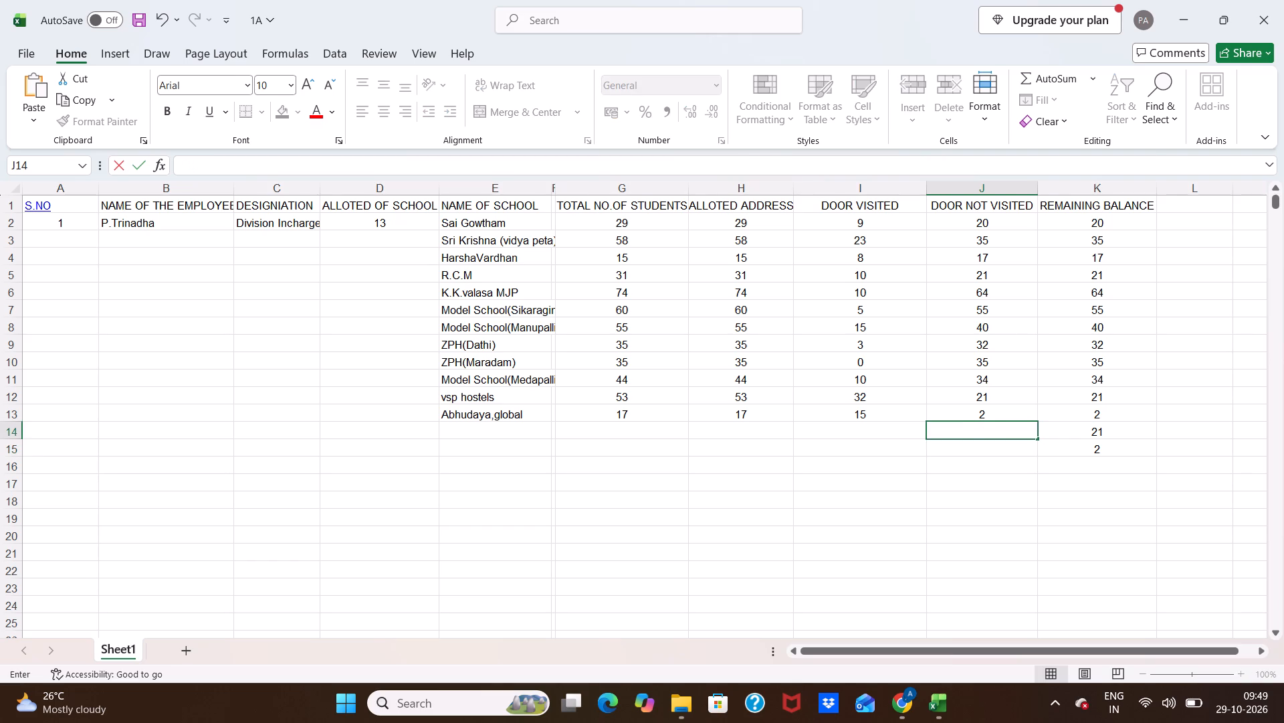
Clear the leftover remaining balance figures in K14 and K15.
click(1100, 434)
key(BackSpace)
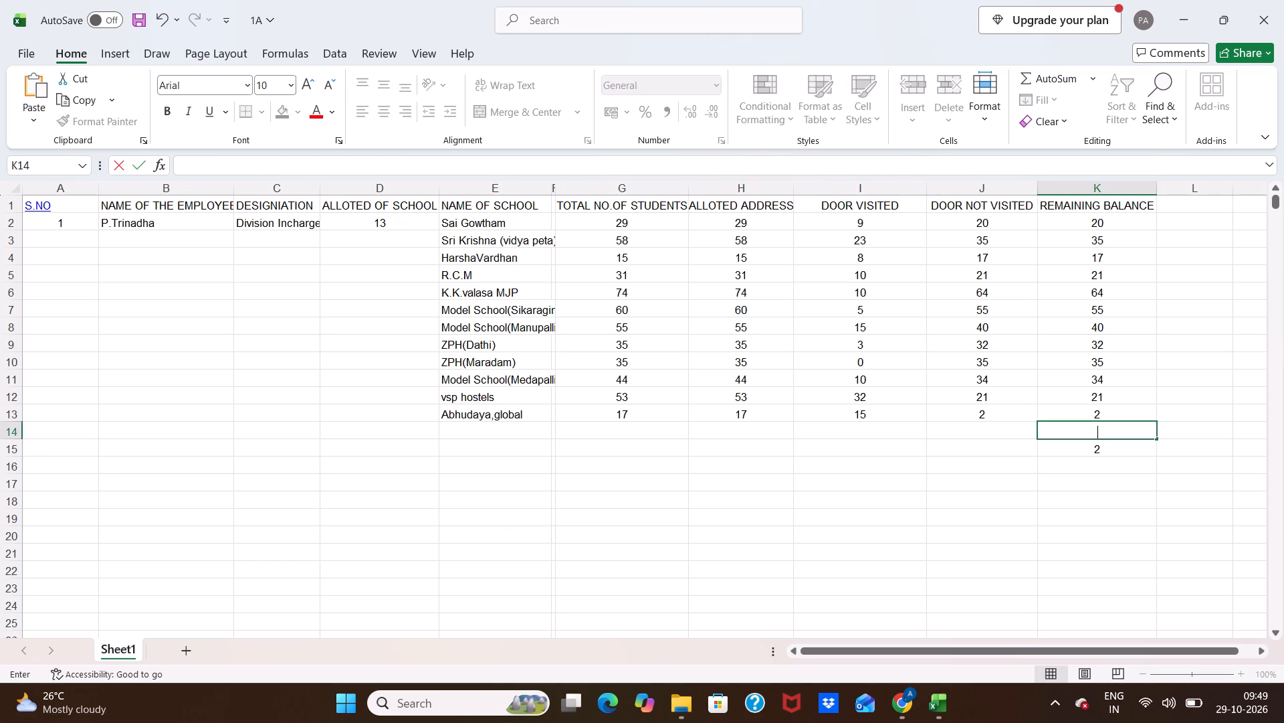
click(1097, 454)
key(BackSpace)
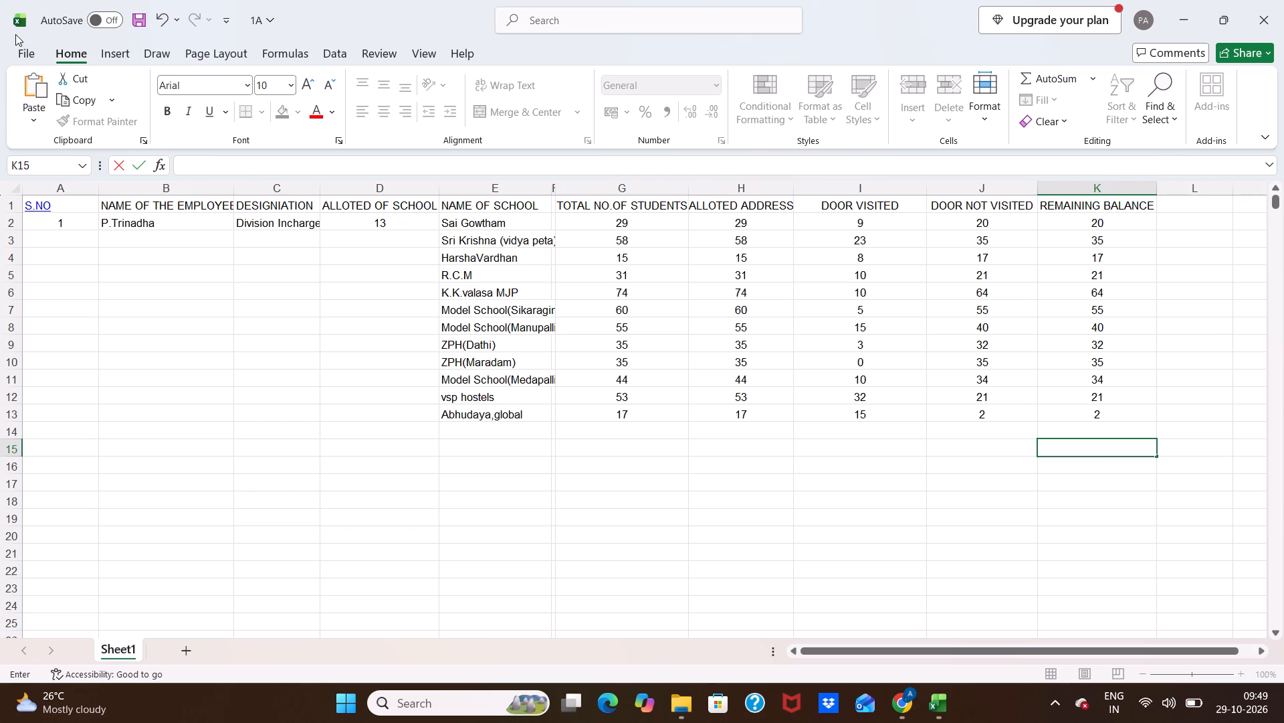
Save the changes to the 1A workbook under its existing name.
click(26, 53)
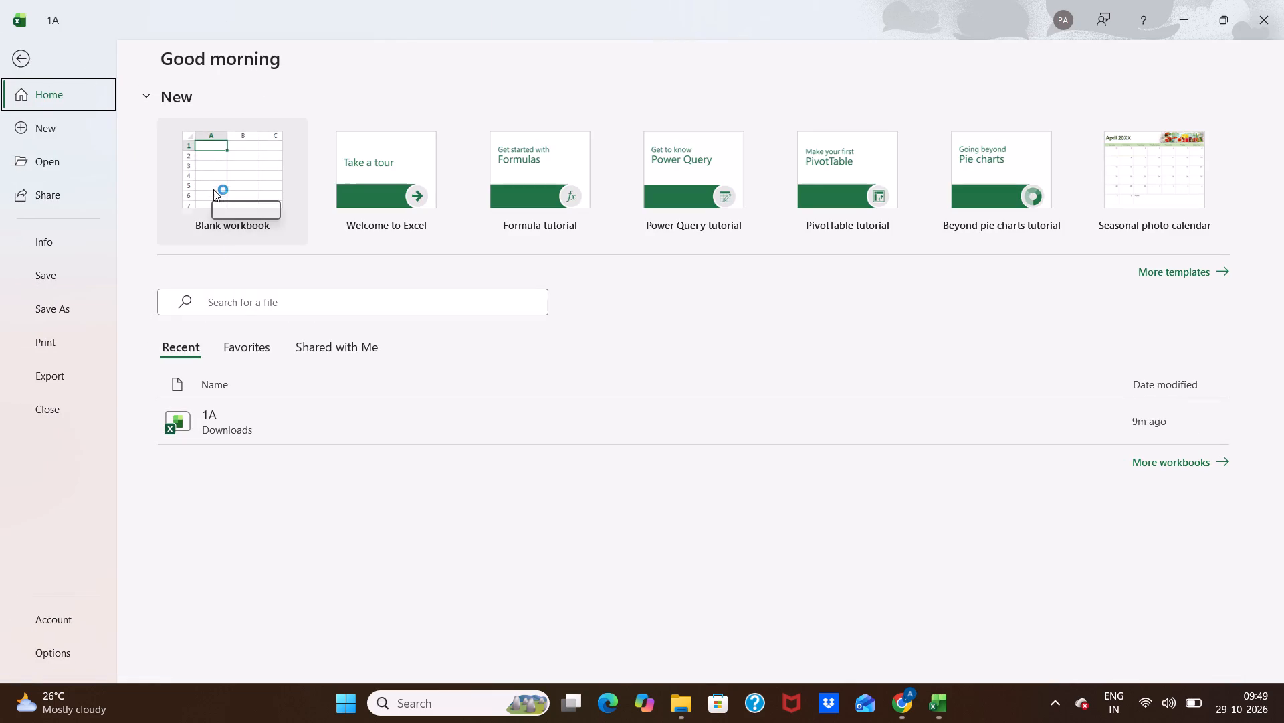
click(247, 405)
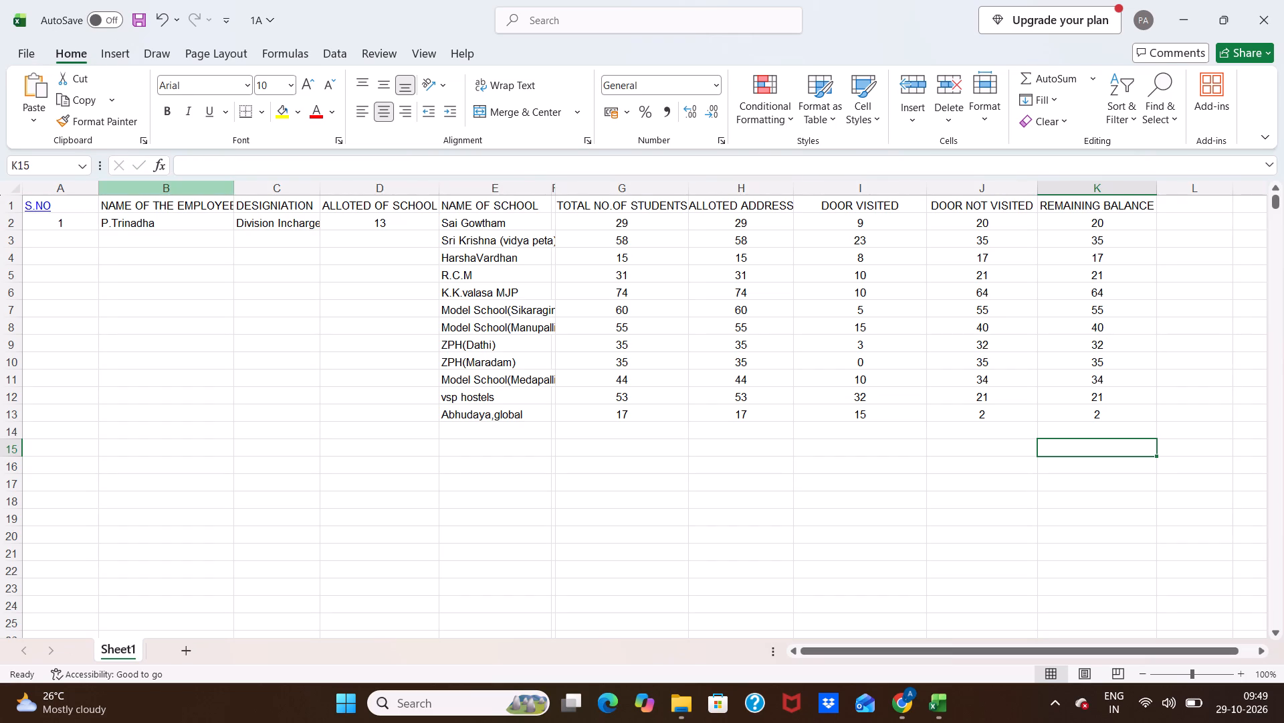
click(136, 17)
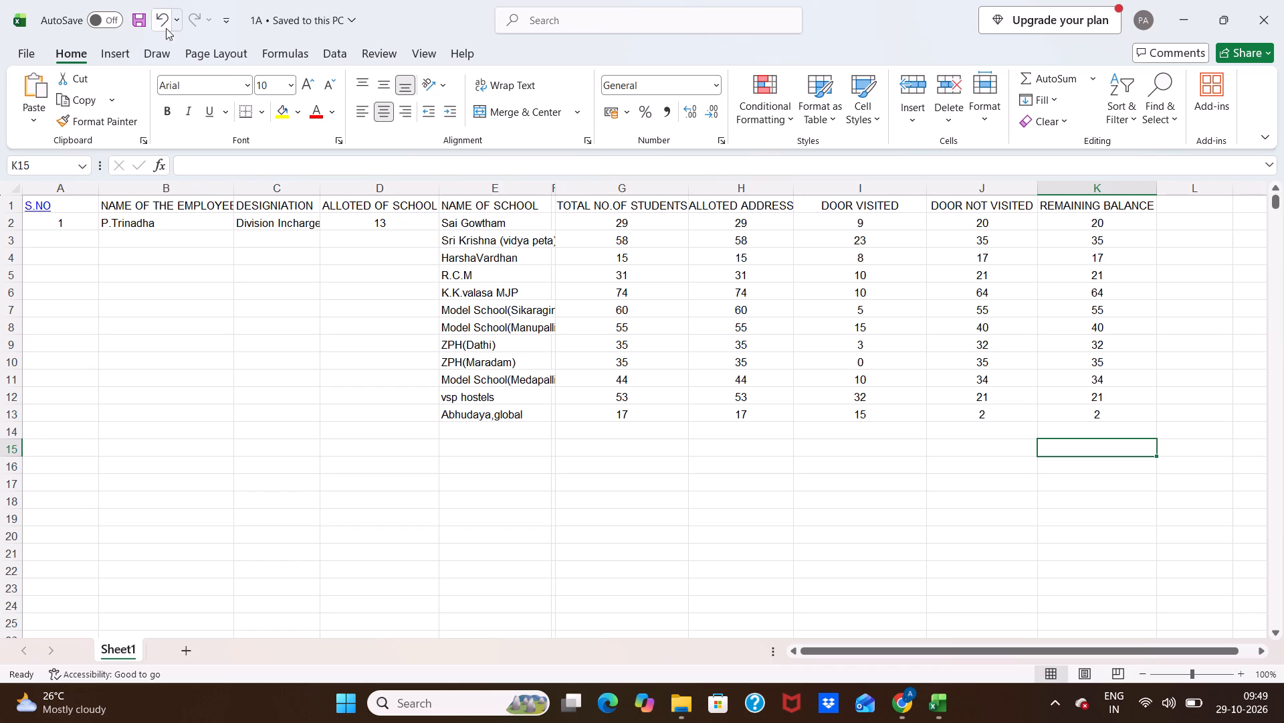
key(ctrl+s)
key(ctrl+s)
key(ctrl+s)
key(ctrl+s)
key(ctrl+s)
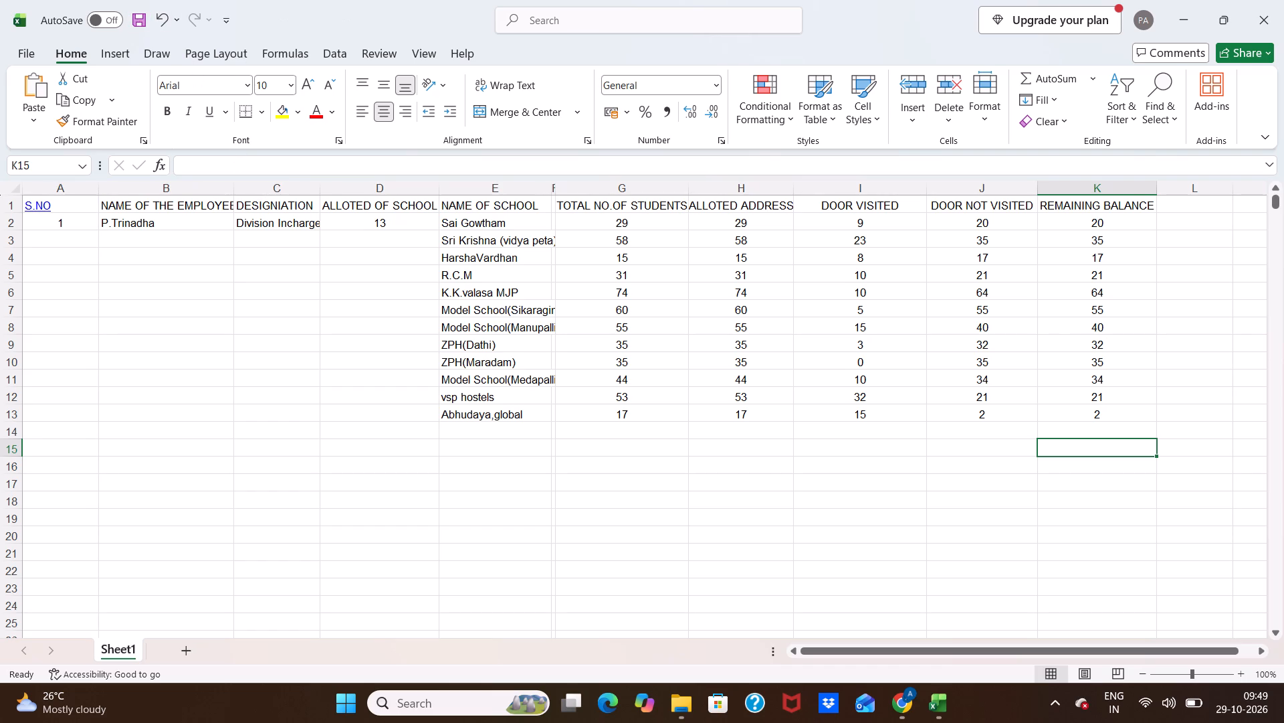
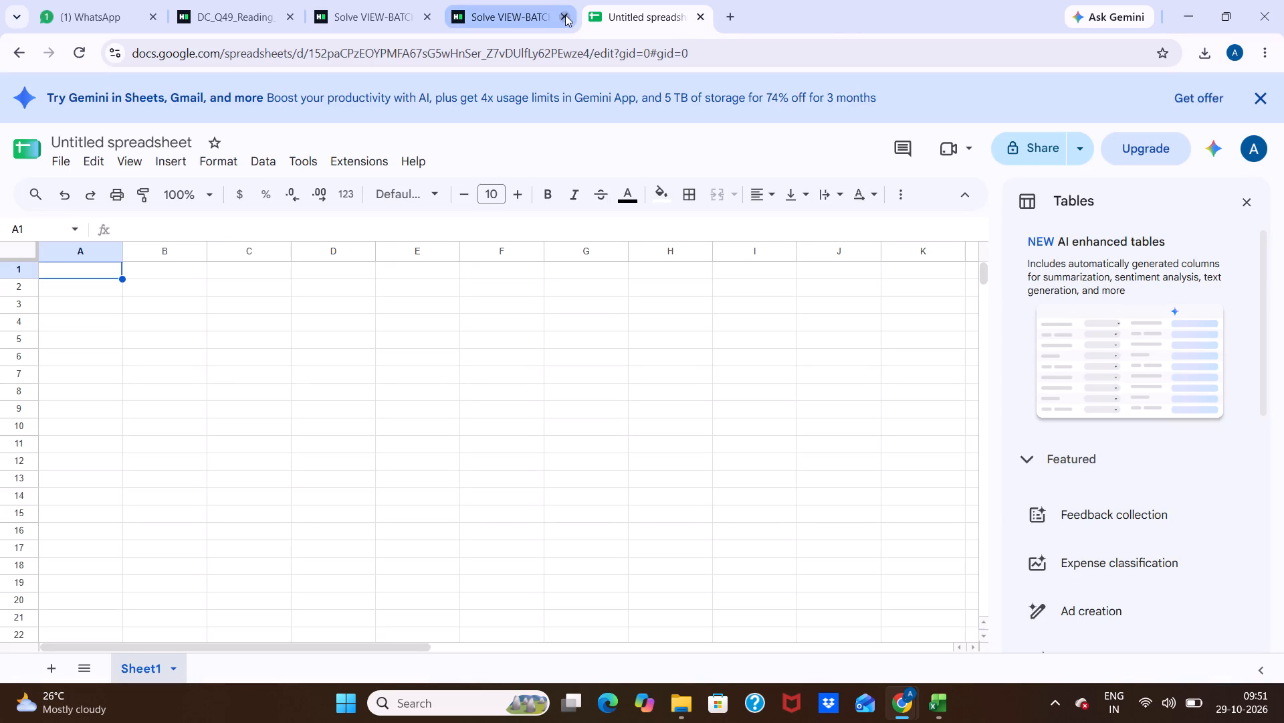
Close the Solve VIEW-BATCH page that sits directly beside the untitled spreadsheet in the browser.
click(565, 15)
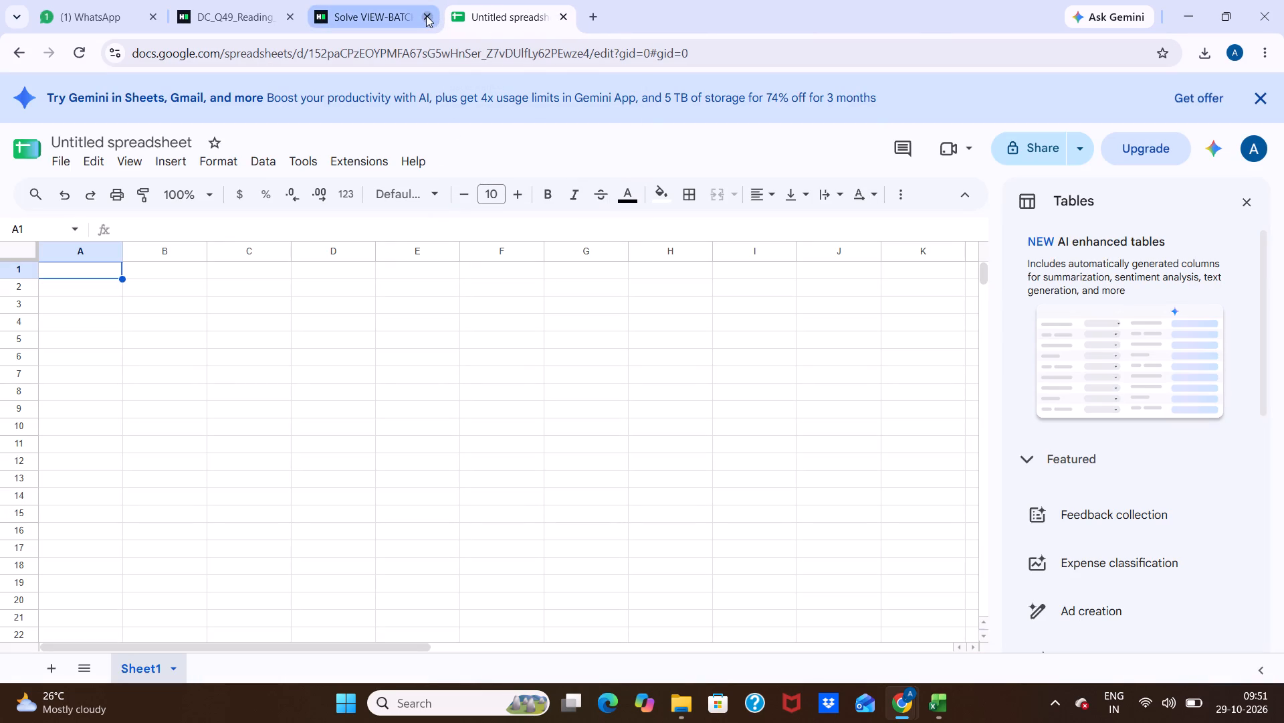
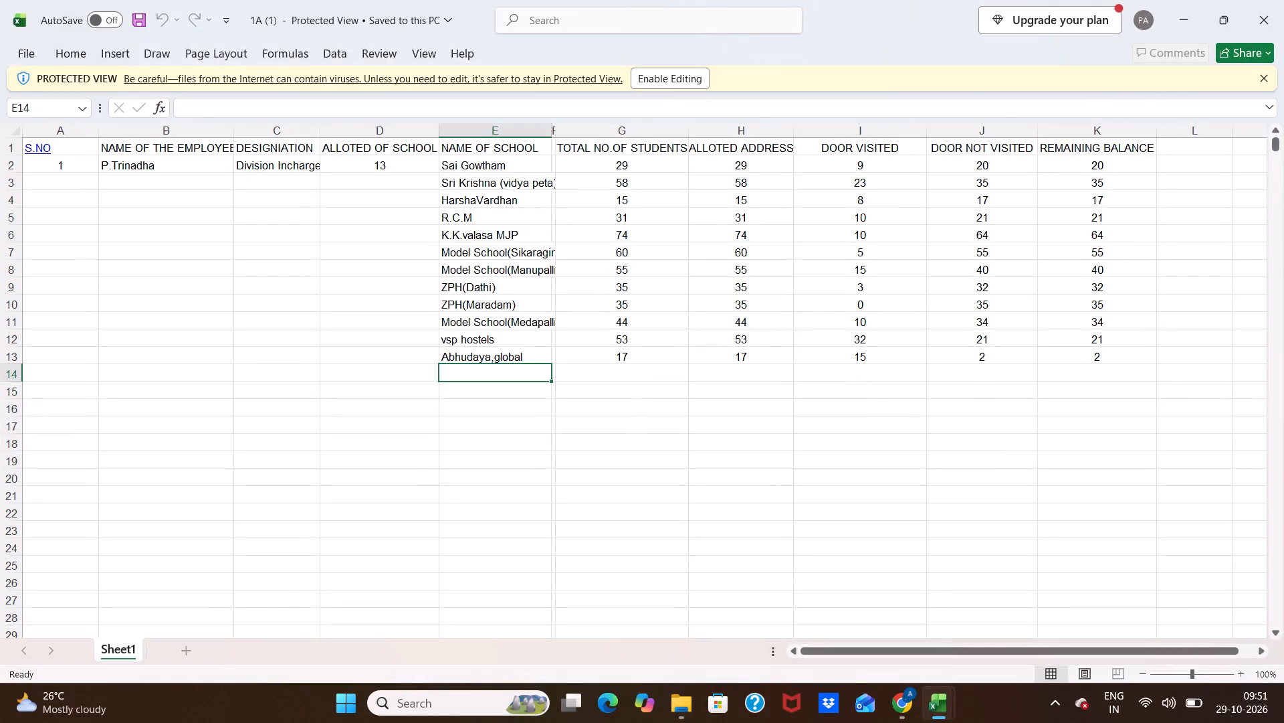
Enable editing for the downloaded 1A (1) workbook that is open in Protected View.
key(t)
click(522, 376)
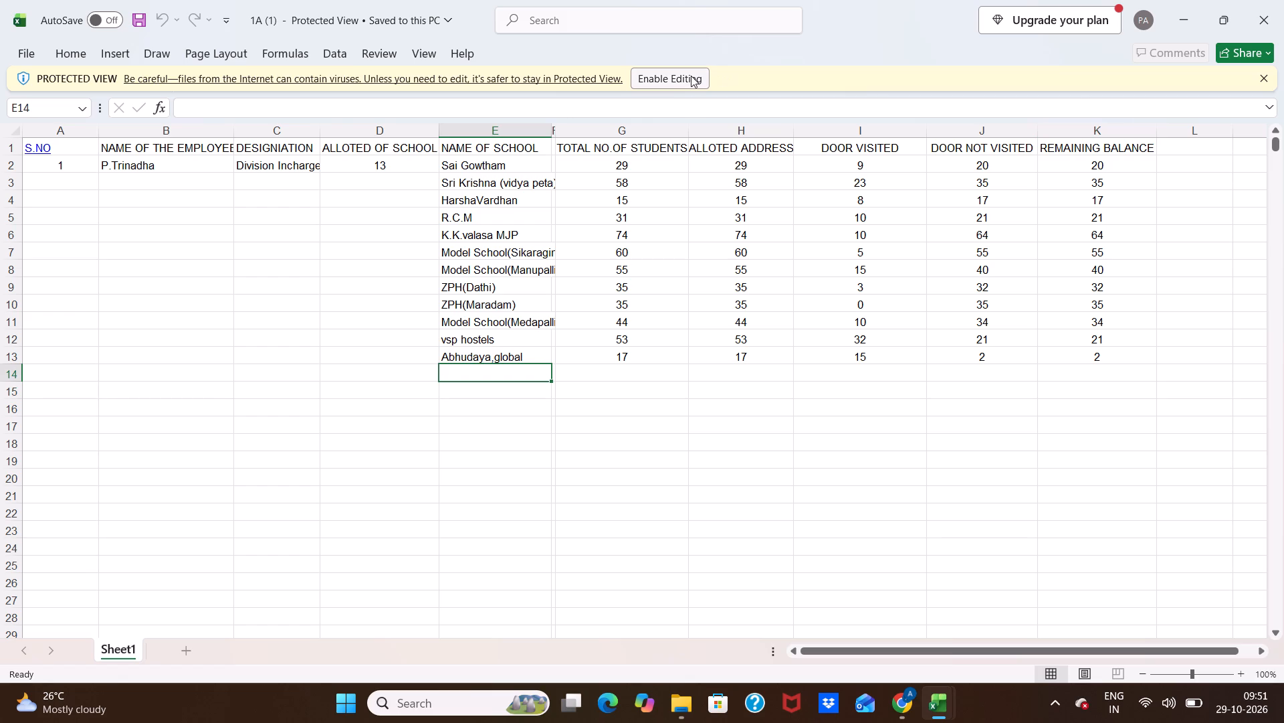
click(691, 76)
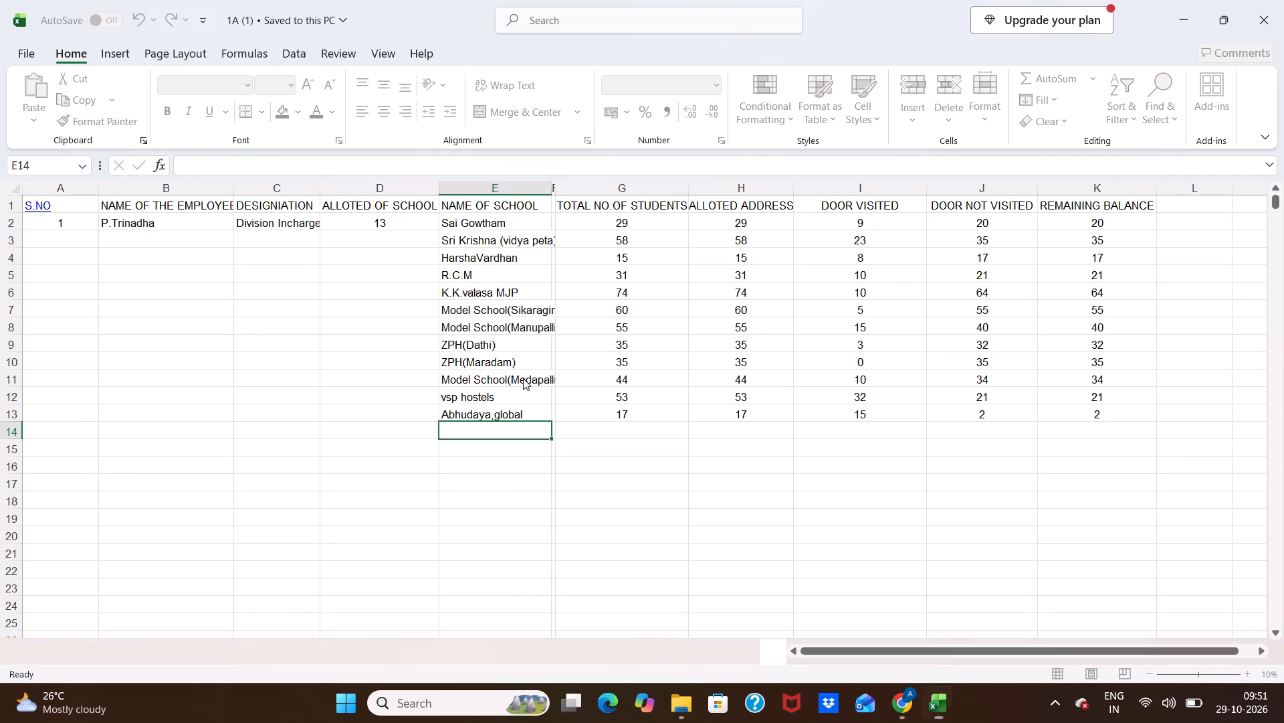
Enter the label TOTAL in E14, directly below the last school name.
click(501, 430)
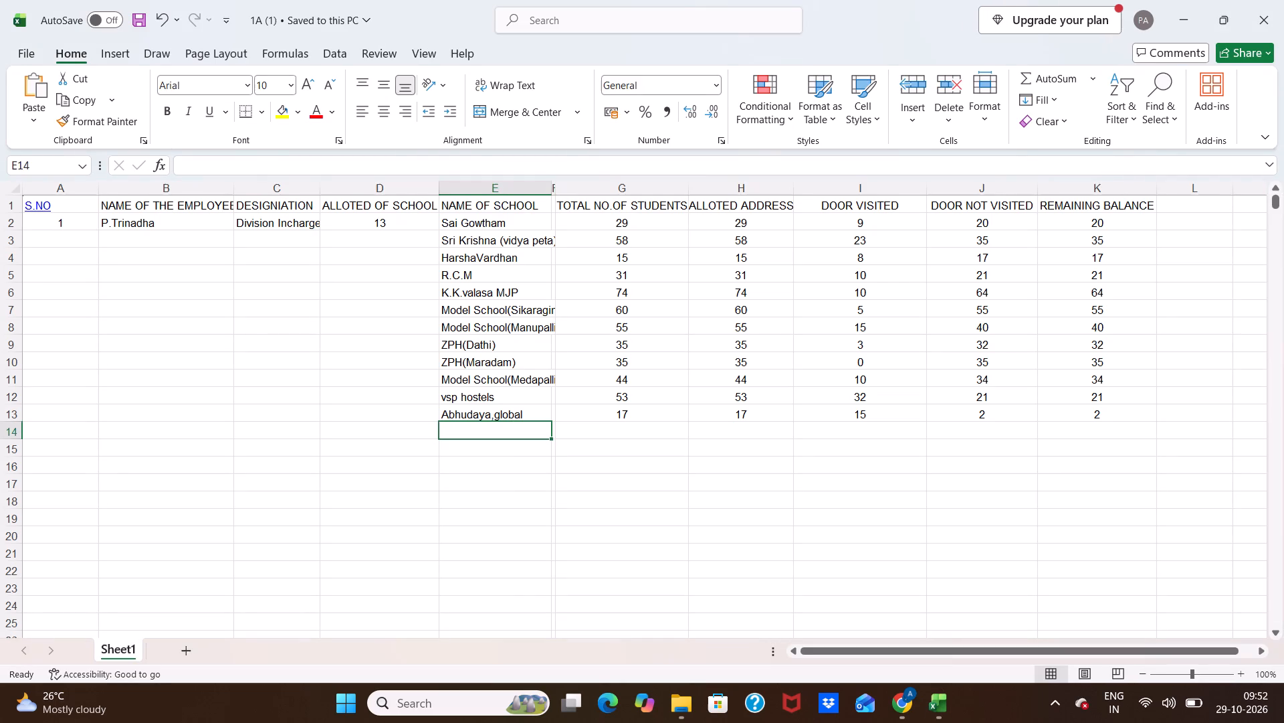
text(TOTAL)
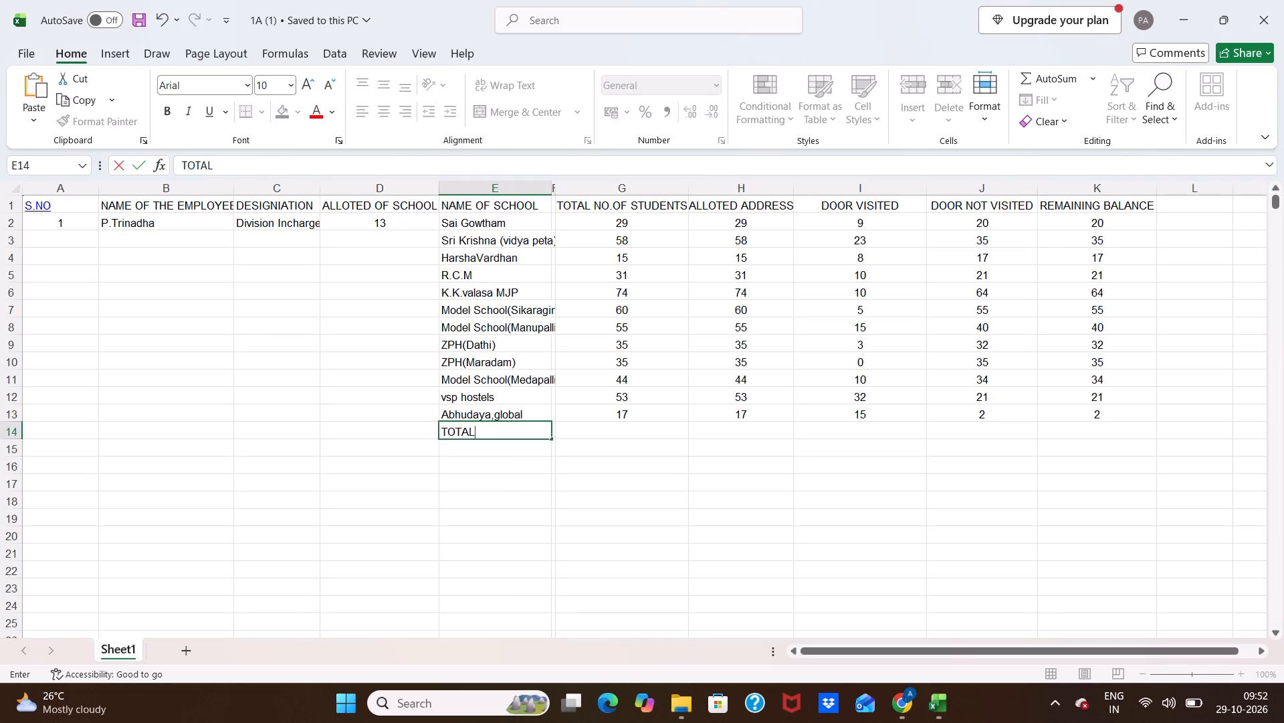
click(625, 437)
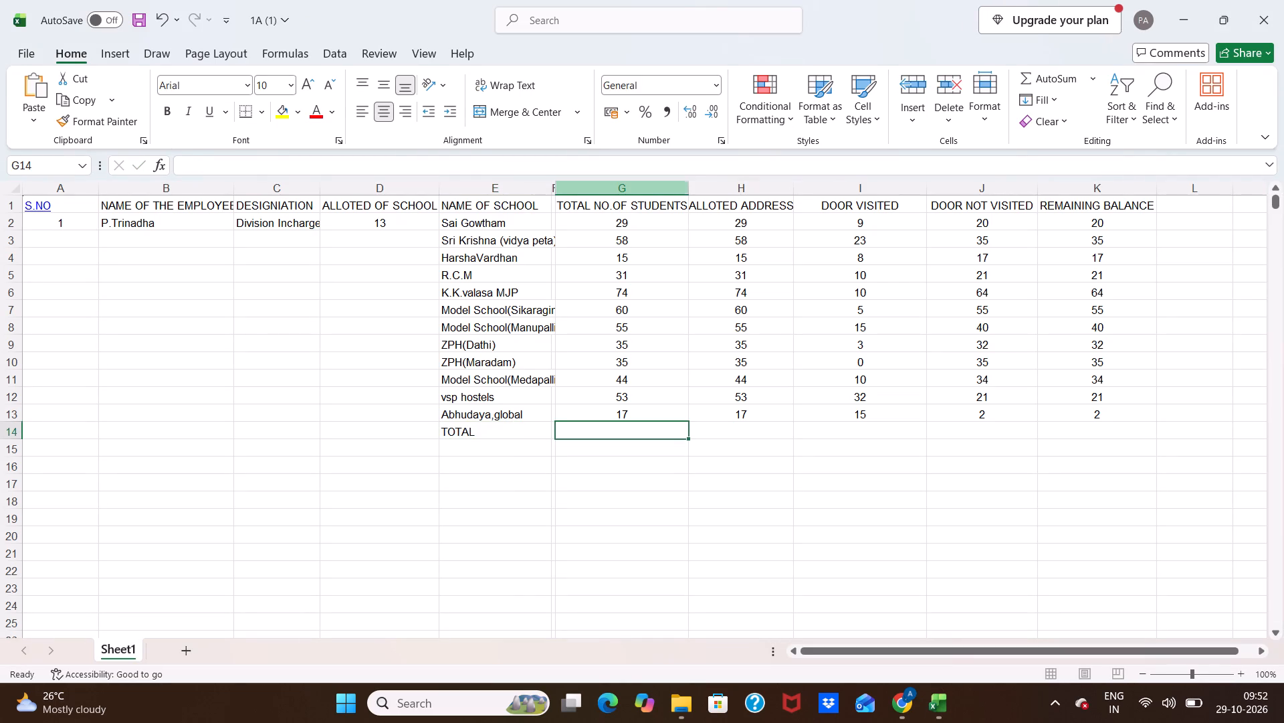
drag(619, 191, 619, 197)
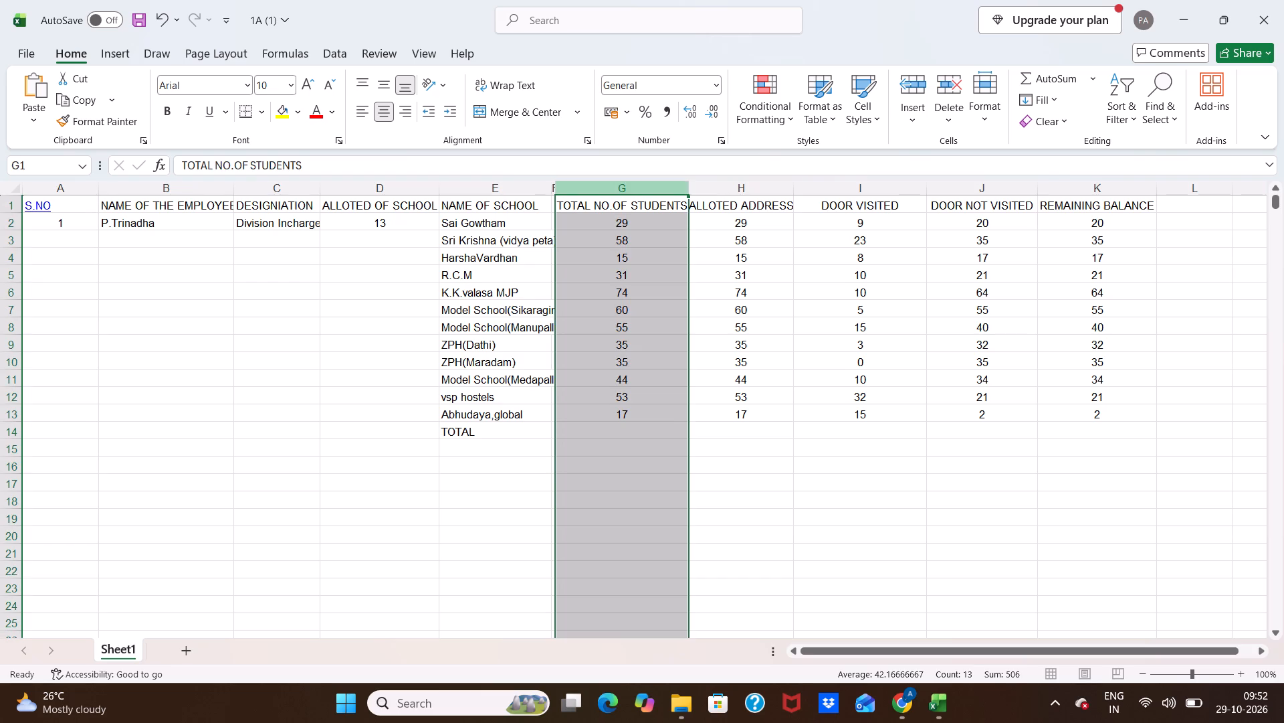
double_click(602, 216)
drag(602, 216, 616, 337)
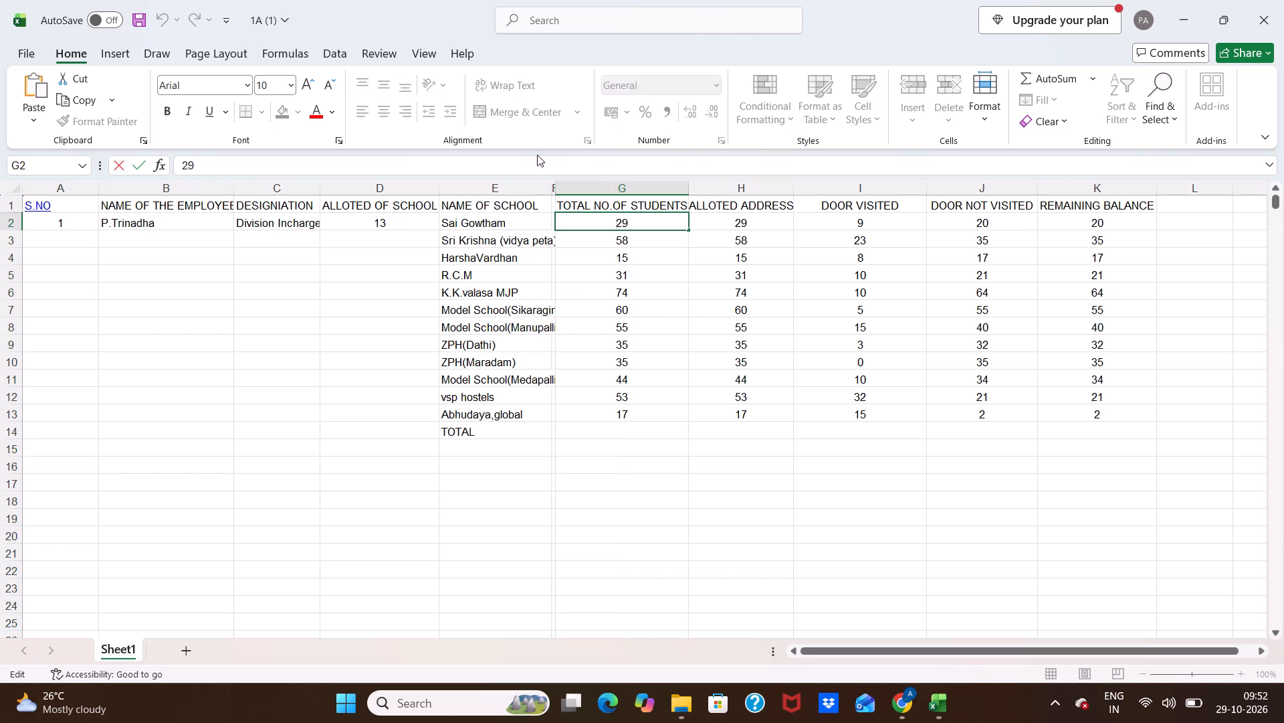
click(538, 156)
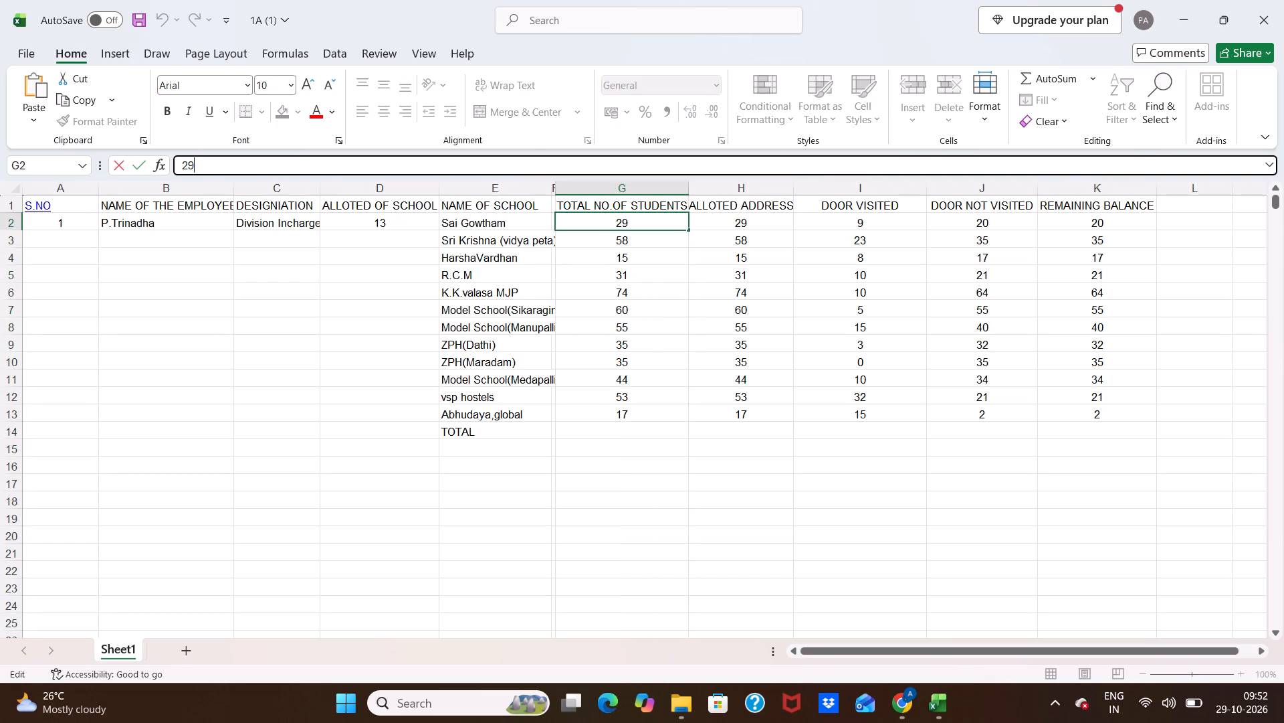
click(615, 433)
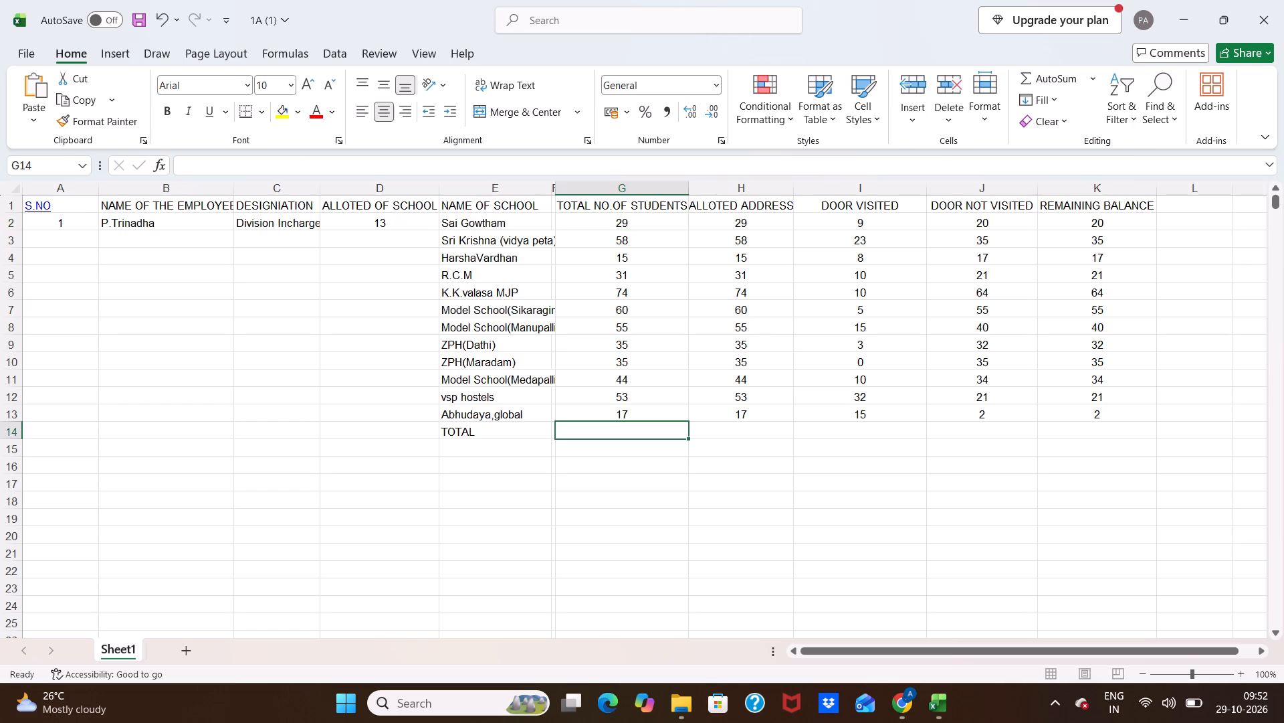
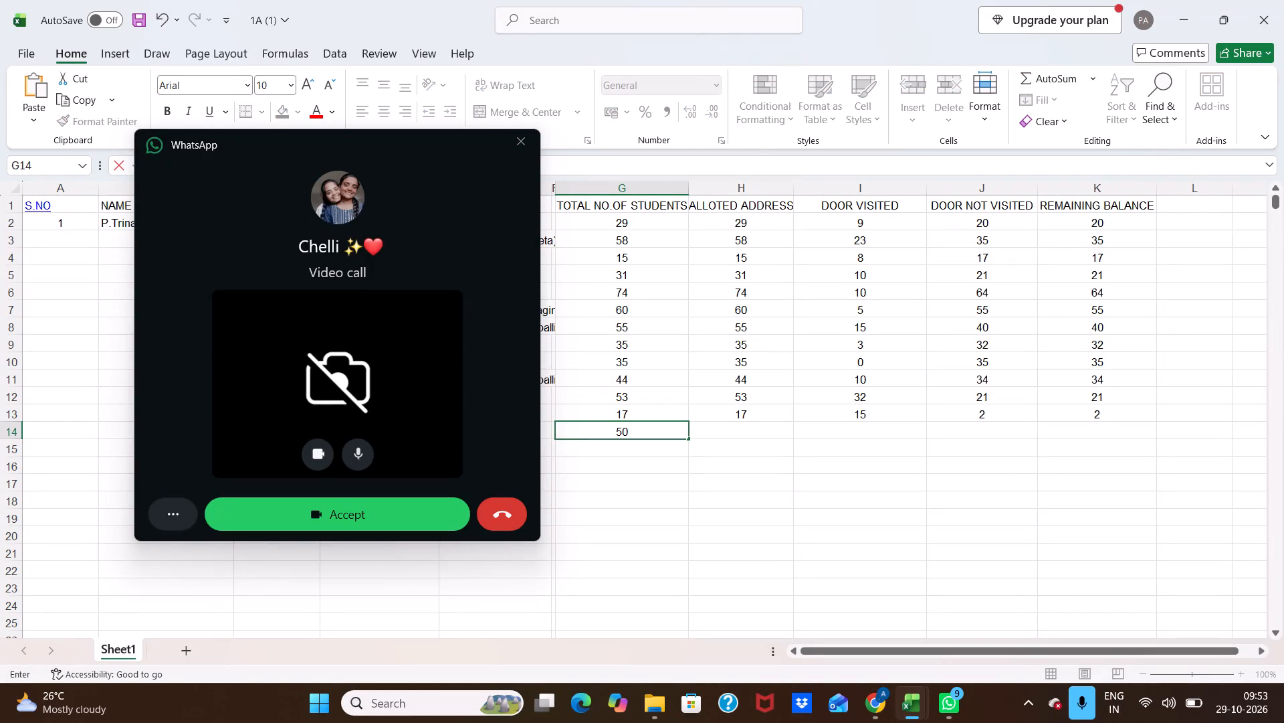
Fill in the TOTAL row with 506 students in G14, 506 allotted addresses in H14 and 140 doors visited in I14.
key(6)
key(Right)
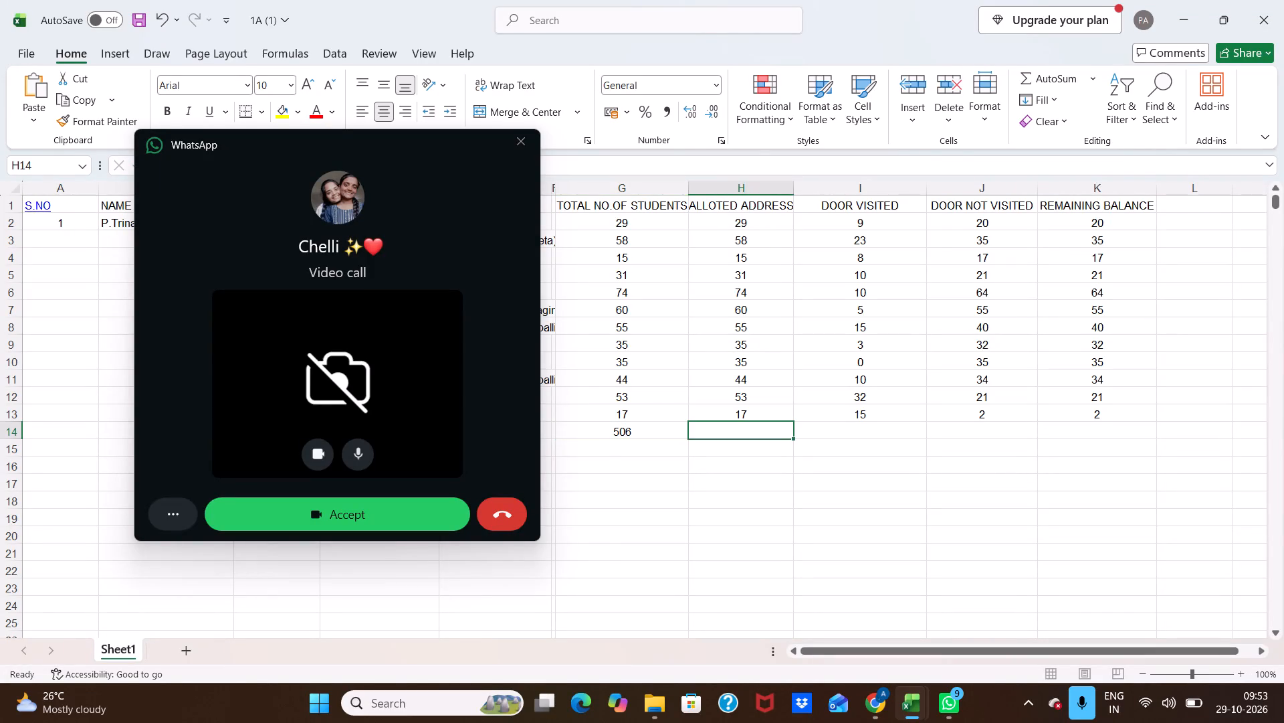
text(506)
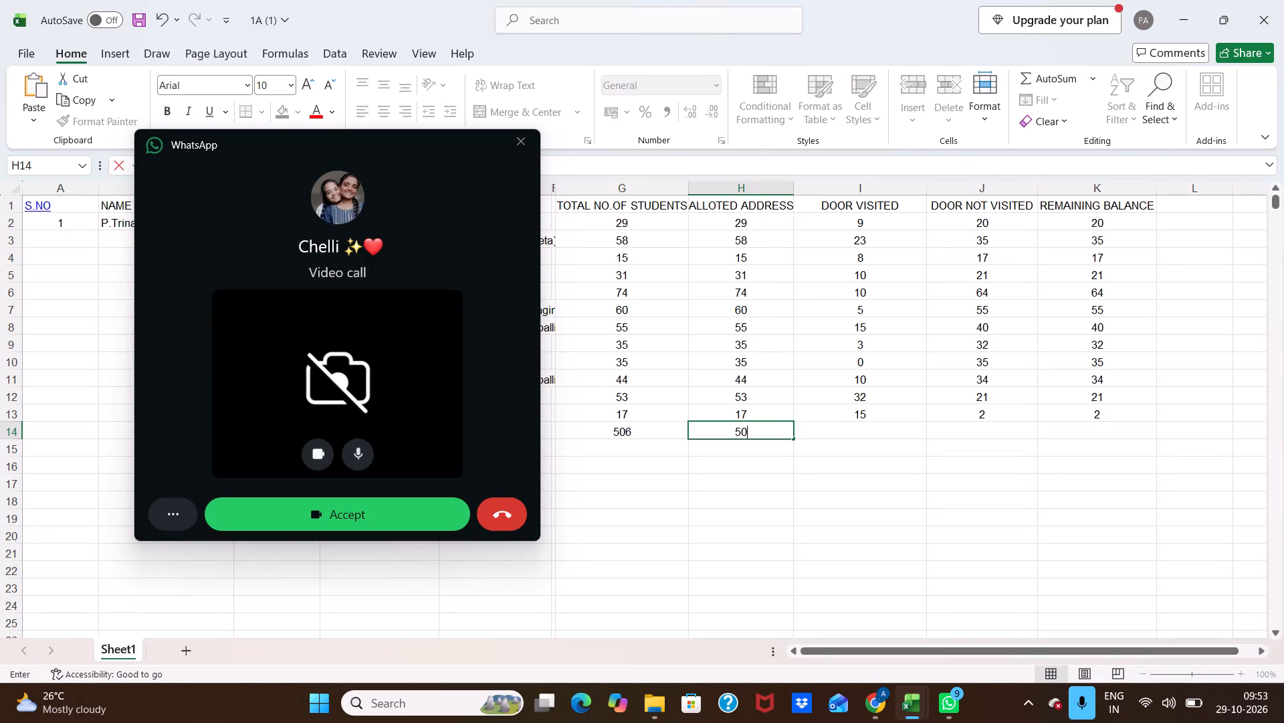
click(856, 426)
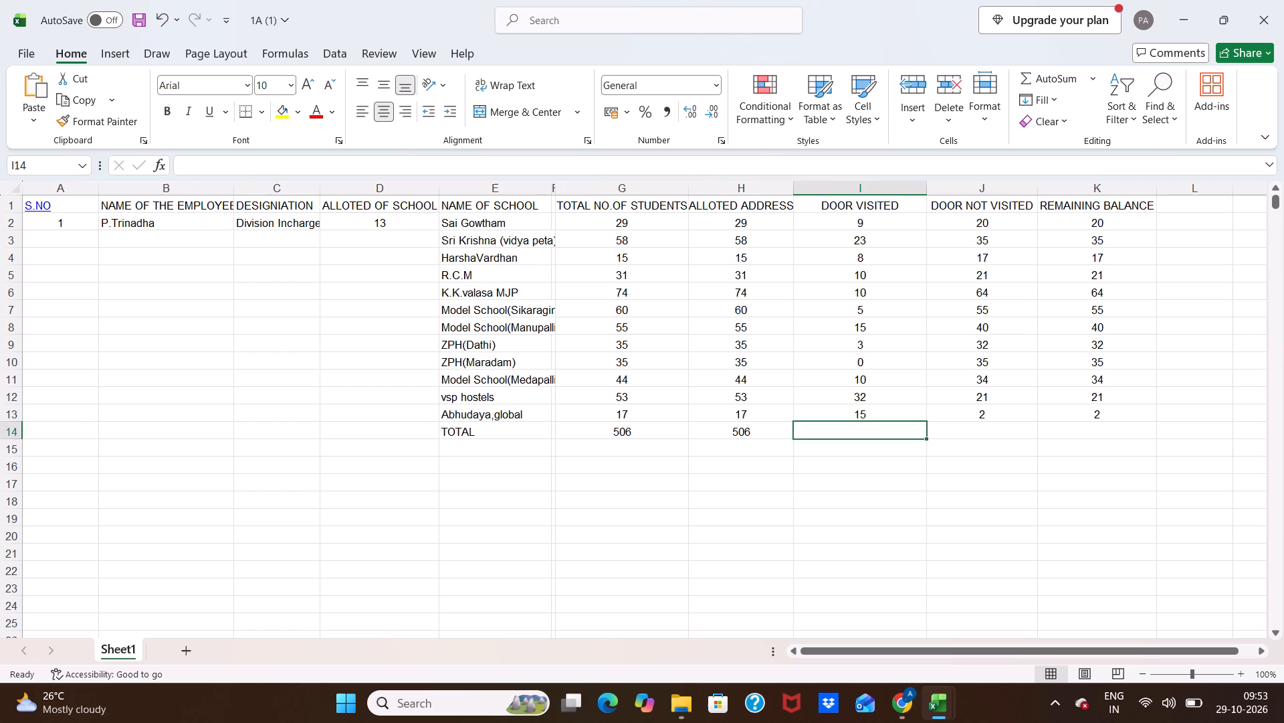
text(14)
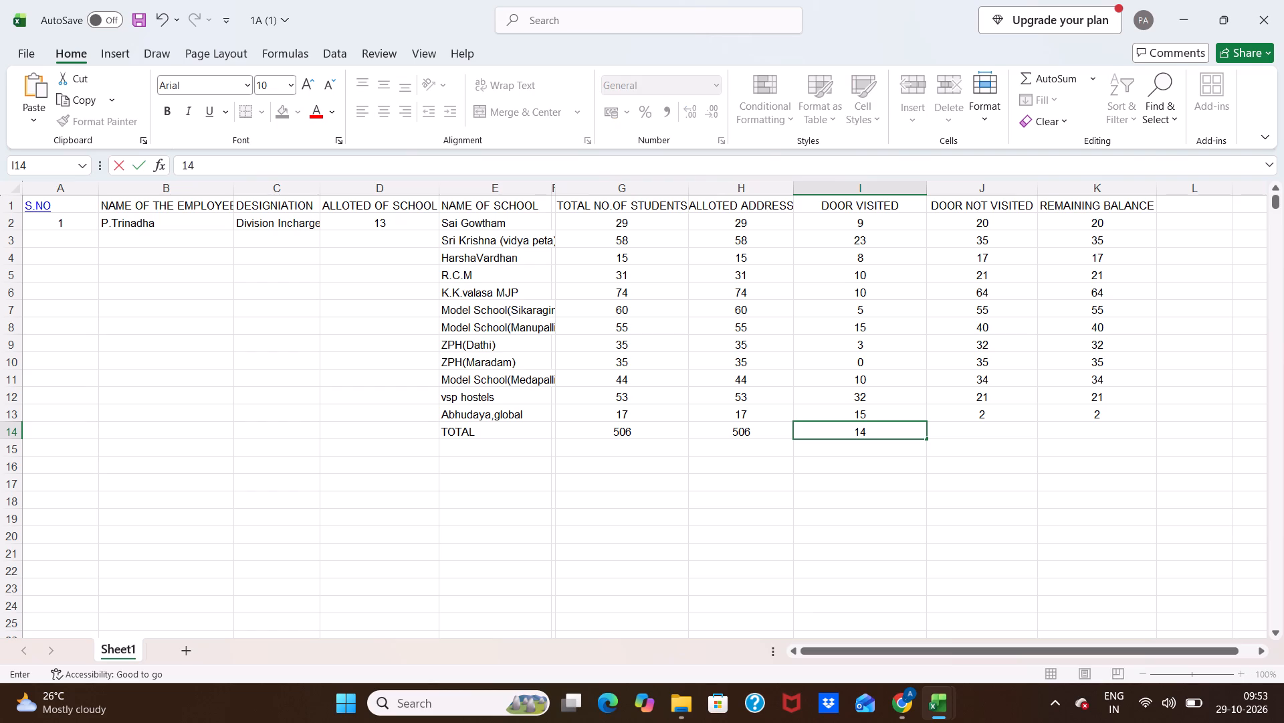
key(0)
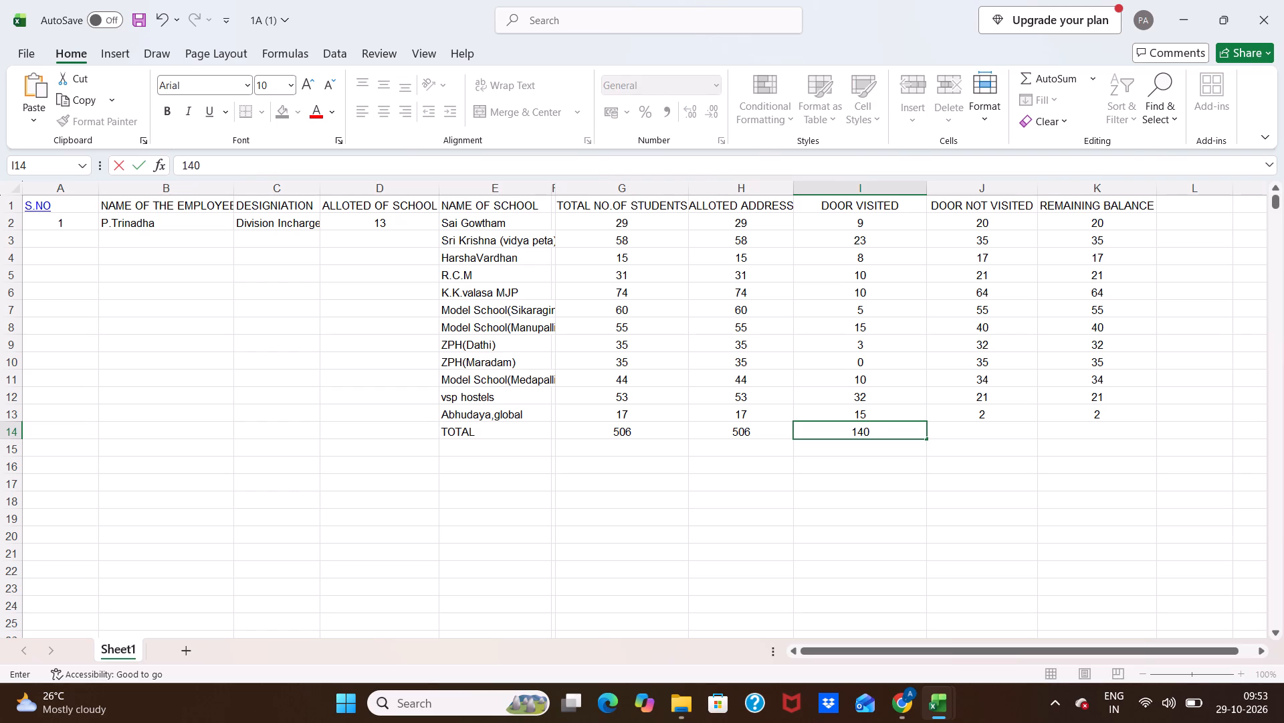
click(984, 432)
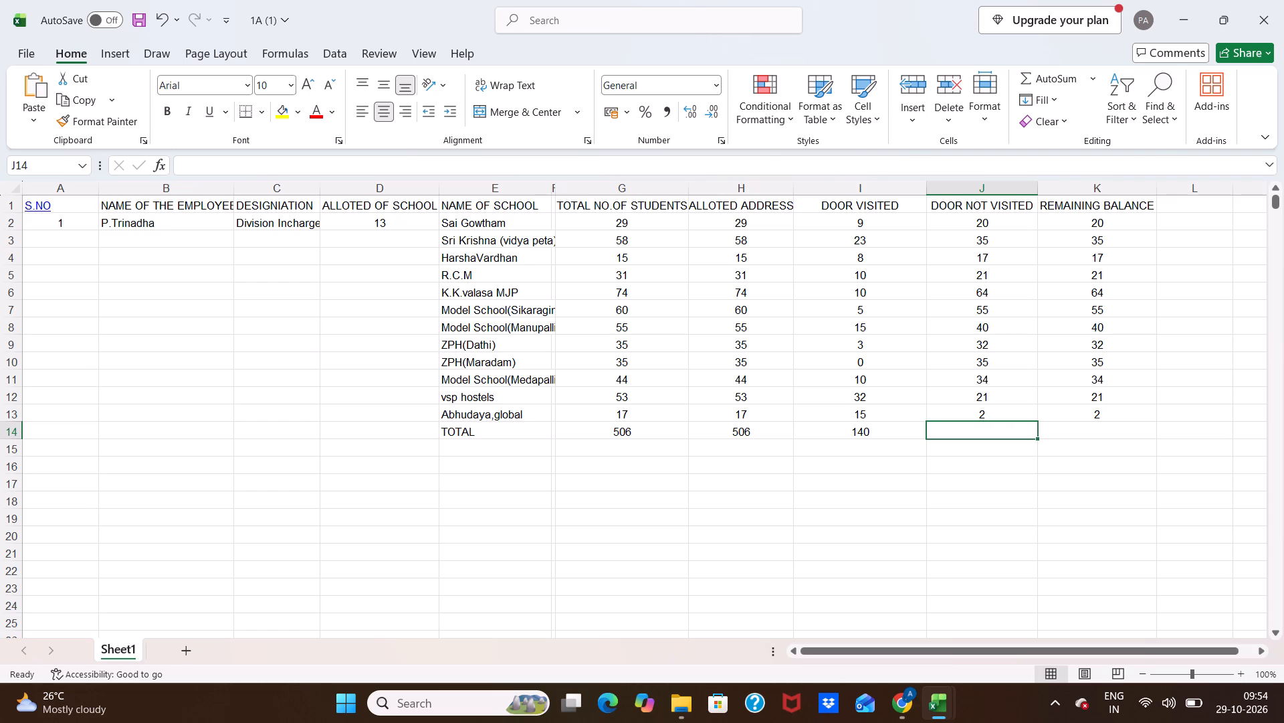
Enter 376 as the DOOR NOT VISITED total in J14 of the TOTAL row.
text(376)
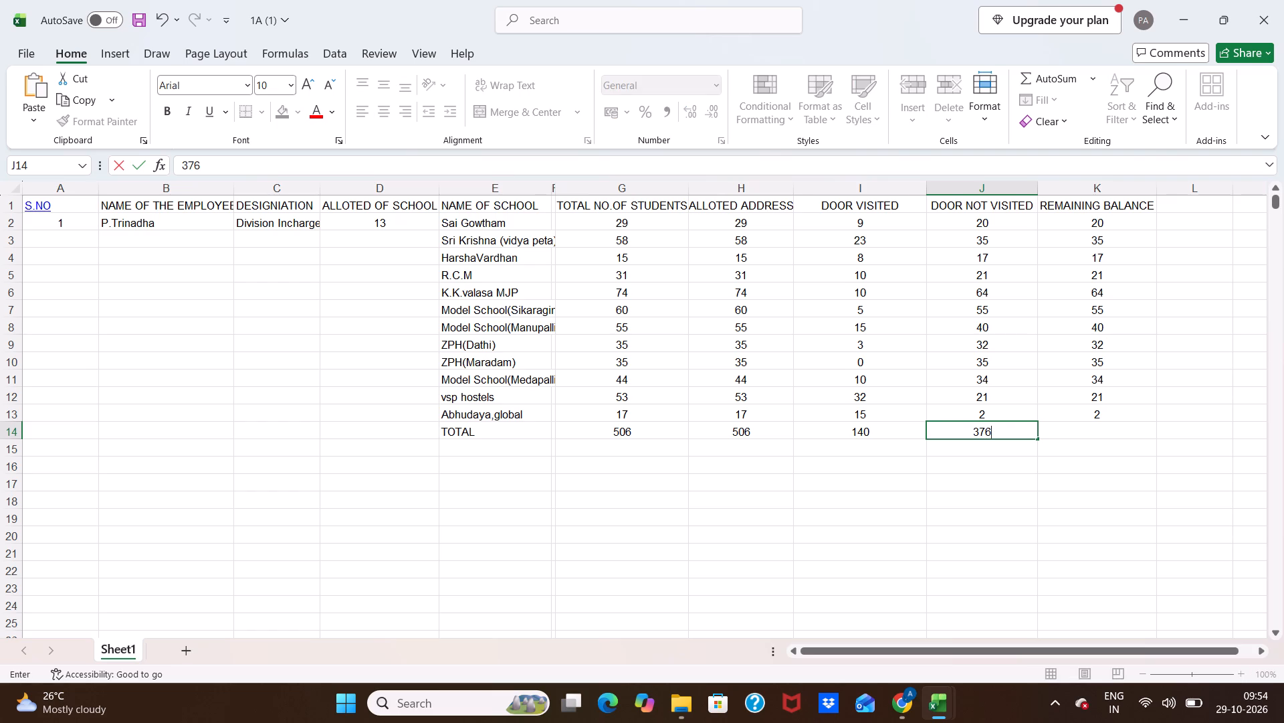
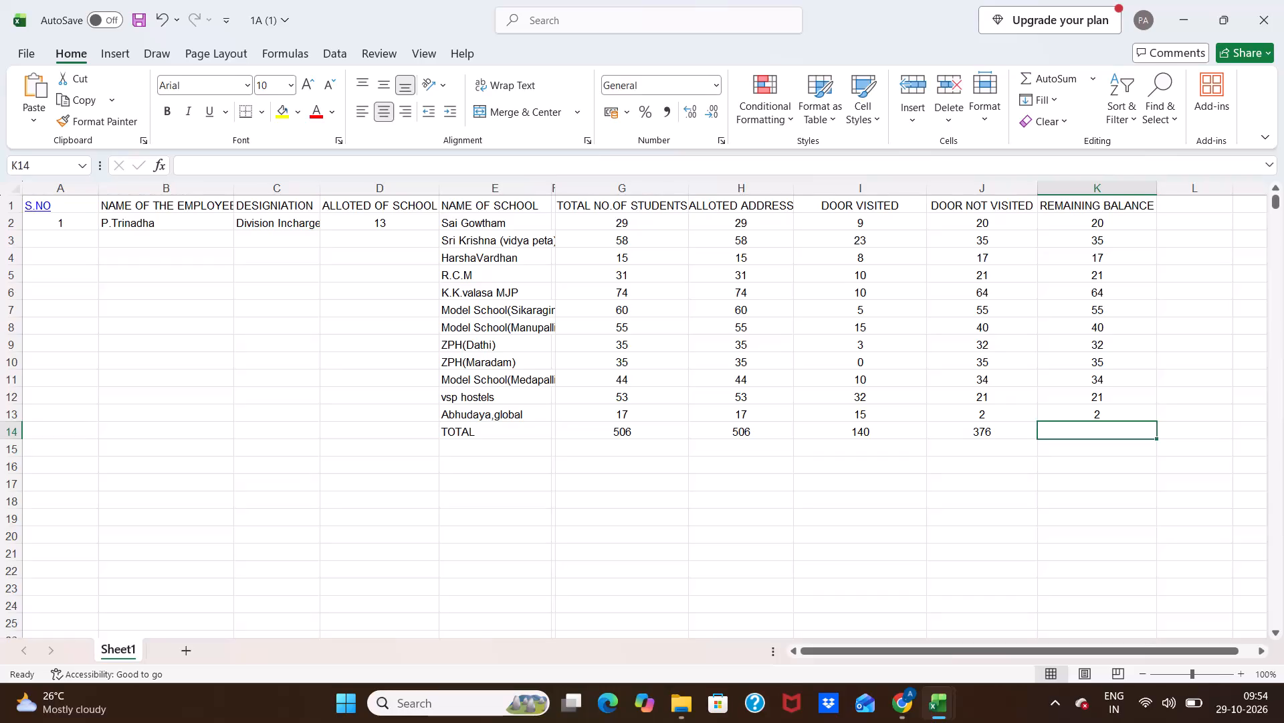
Enter 376 as the REMAINING BALANCE total in K14 of the TOTAL row and save the workbook.
text(376)
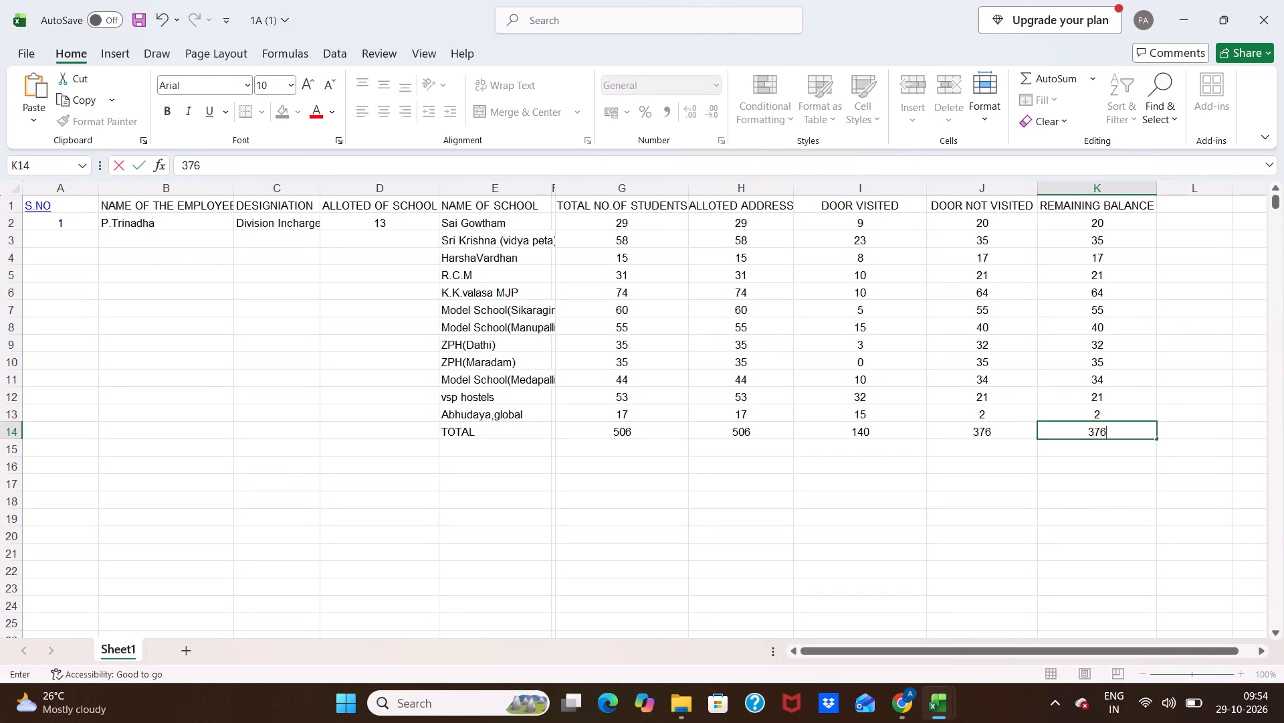
key(ctrl+s)
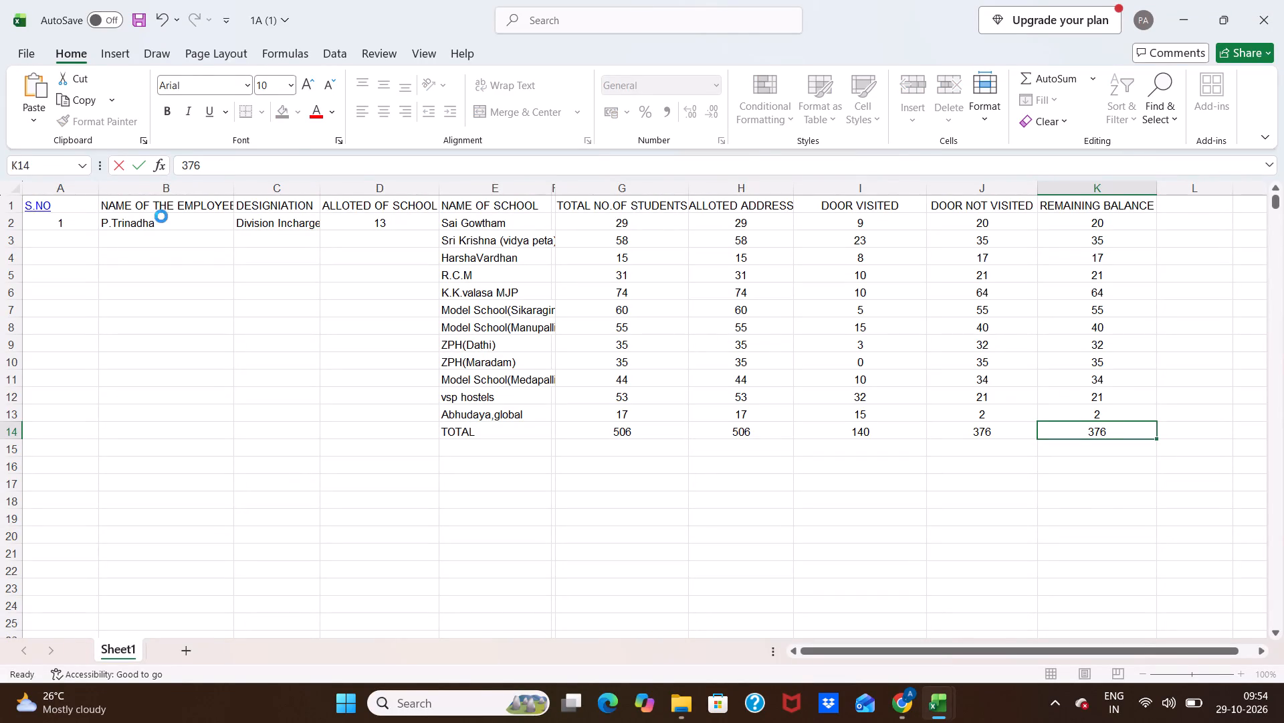
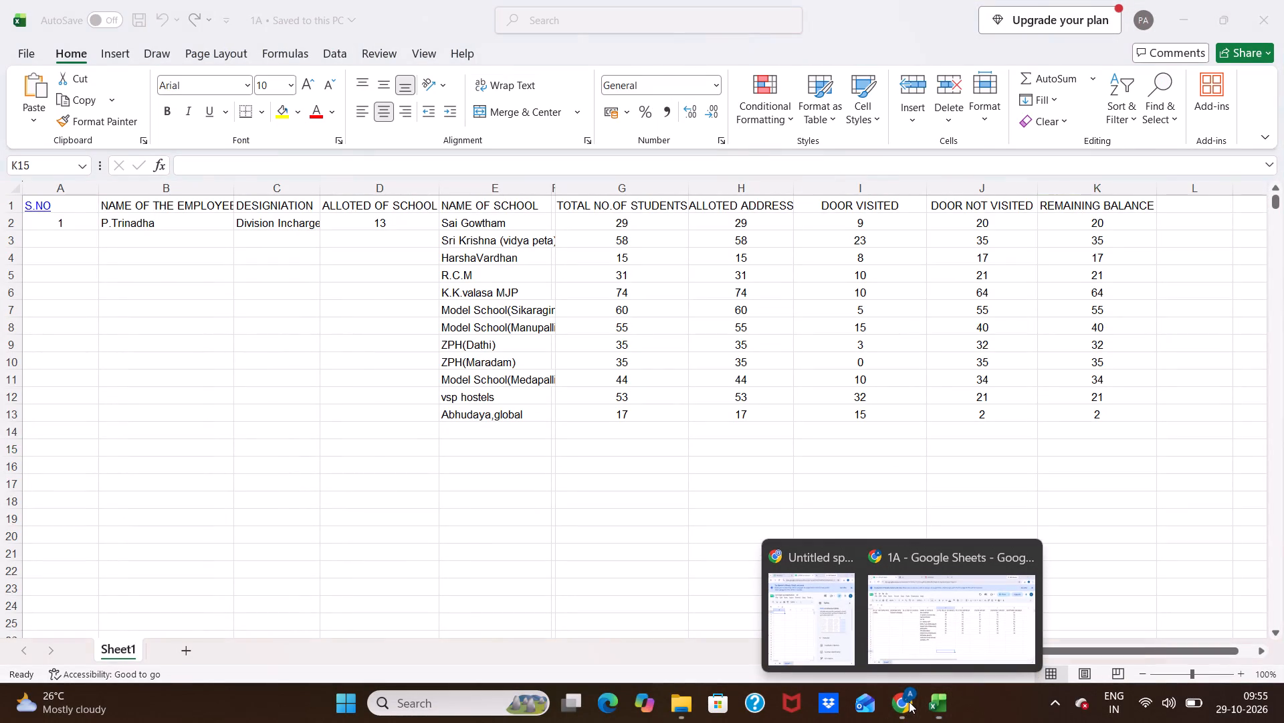
Switch to the untitled Google Sheets spreadsheet in Chrome and maximize its window.
click(909, 702)
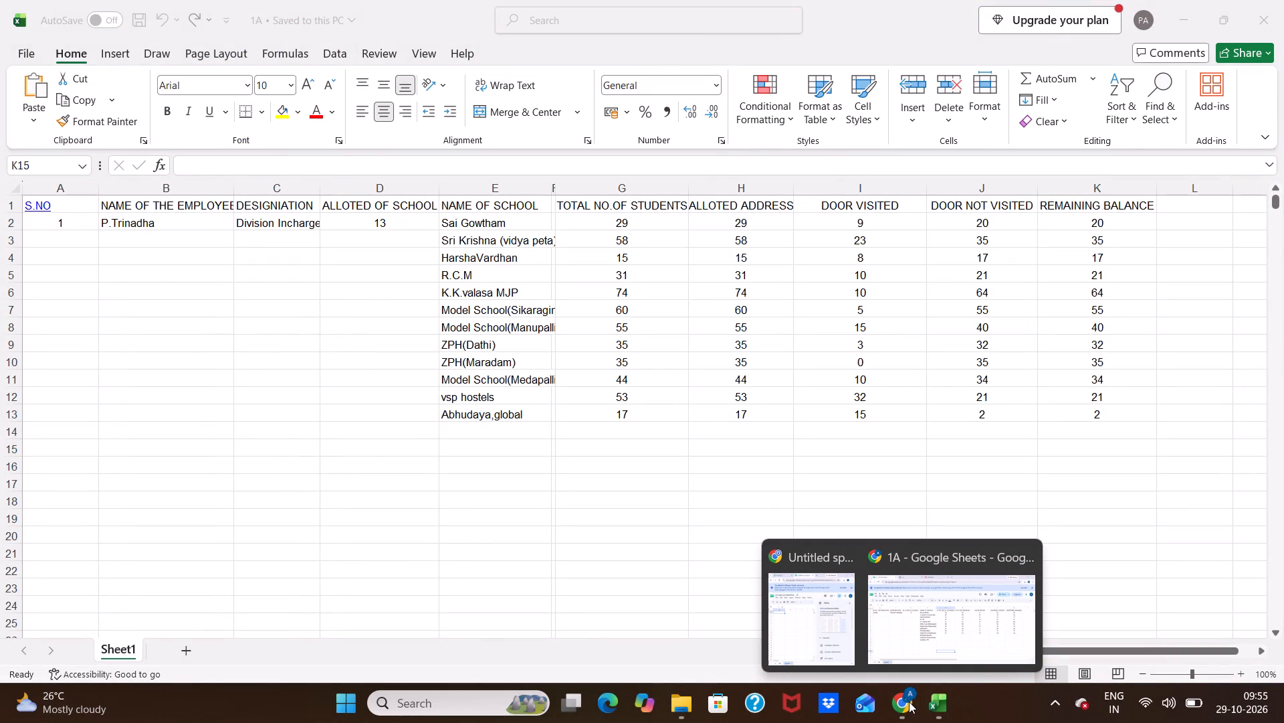
click(909, 702)
click(938, 631)
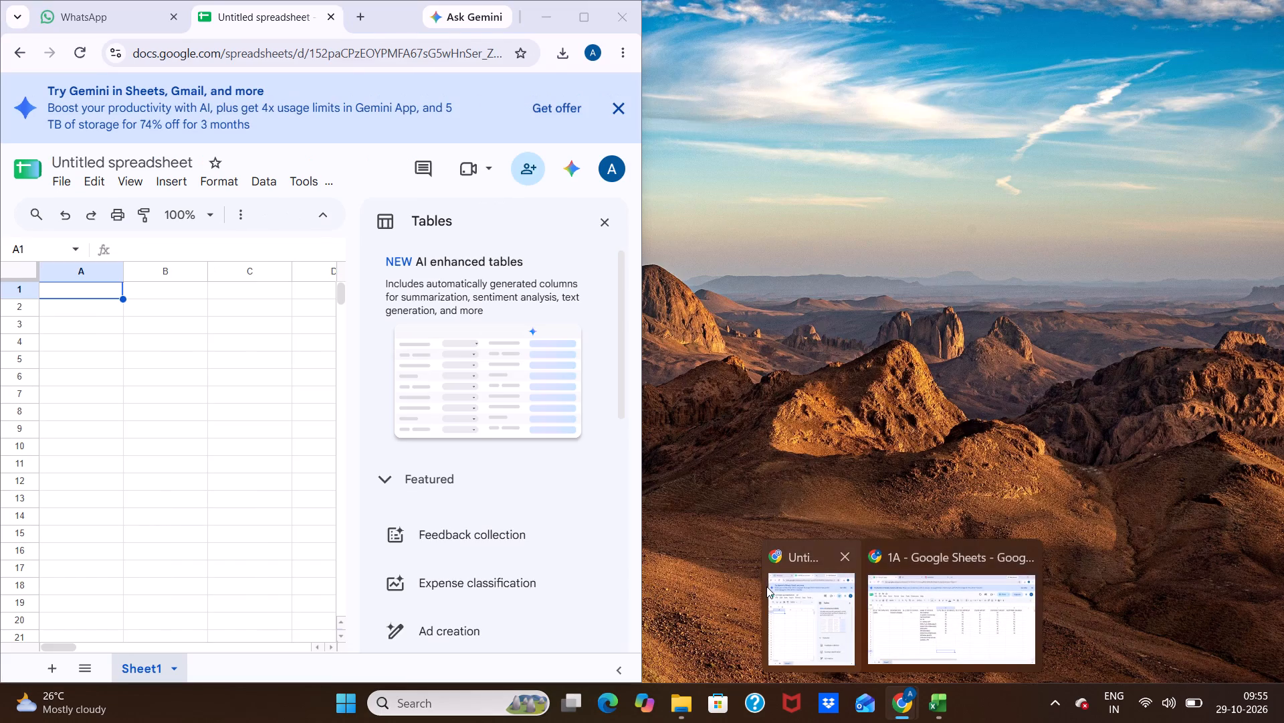
click(766, 586)
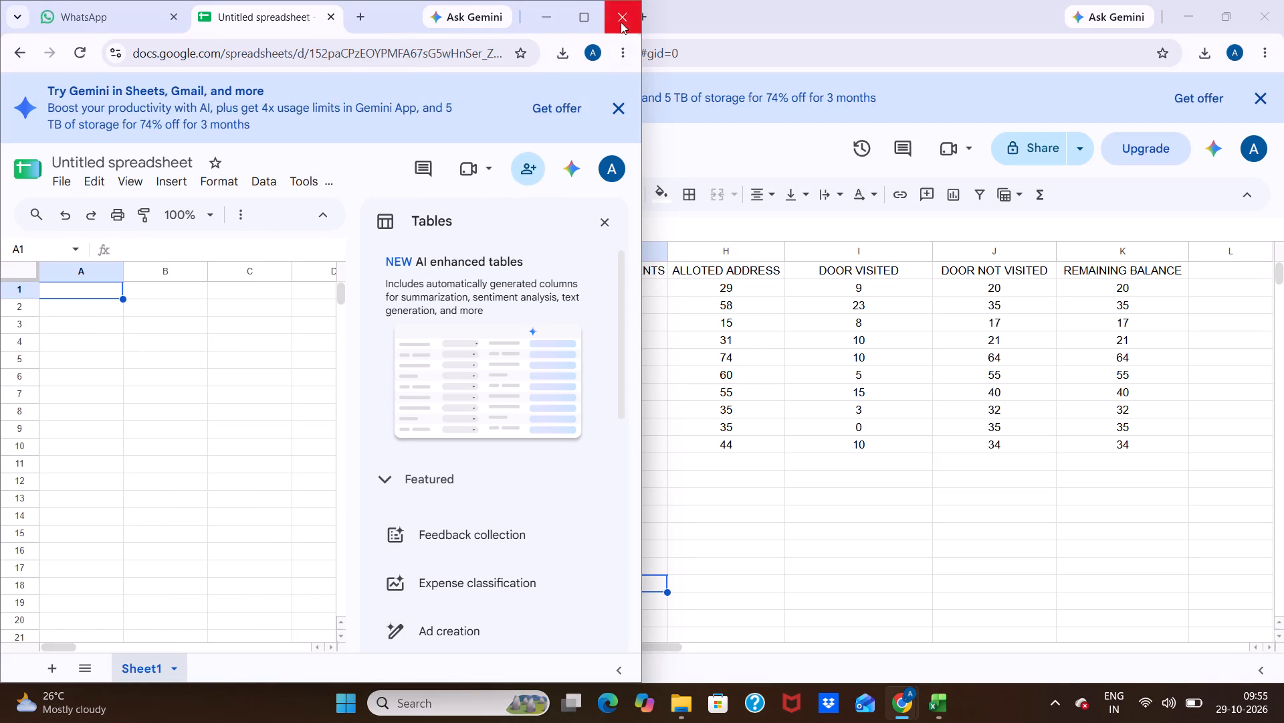
click(568, 26)
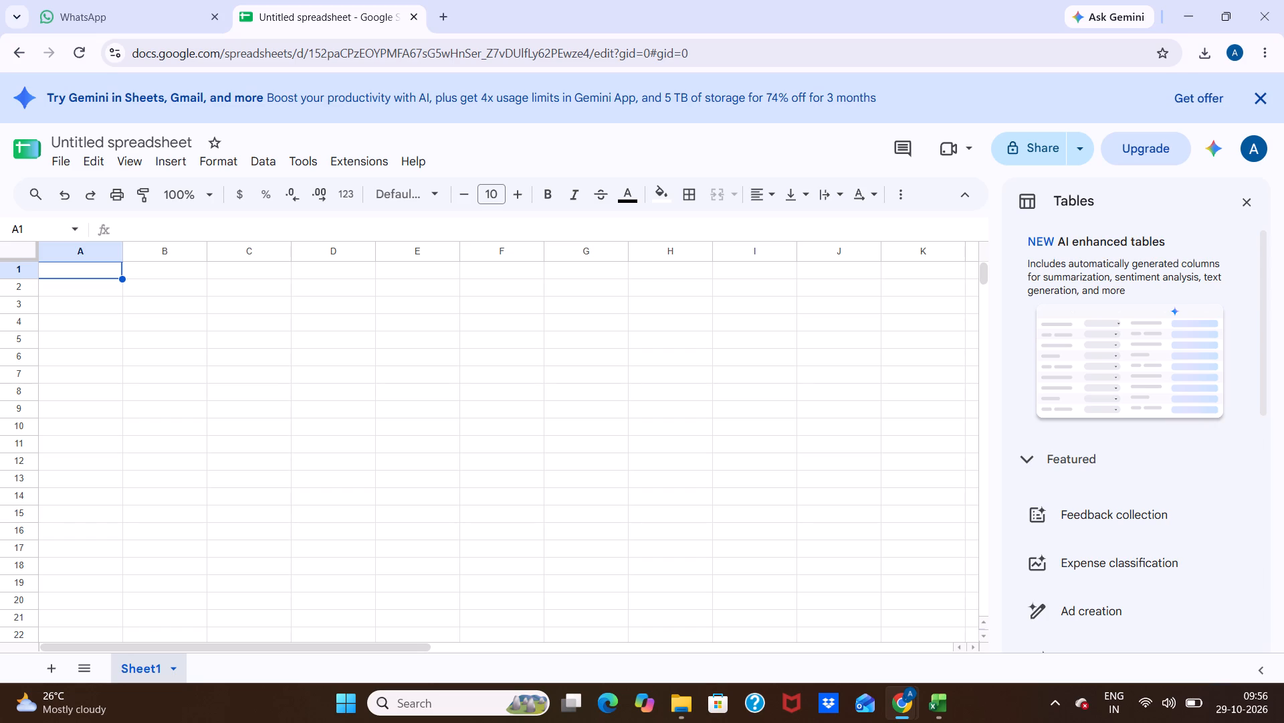
Enter the headers S.NO in A1 and NAME OF THE EMPLOYEE in B1, and widen columns B and C to fit the employee header.
key(s)
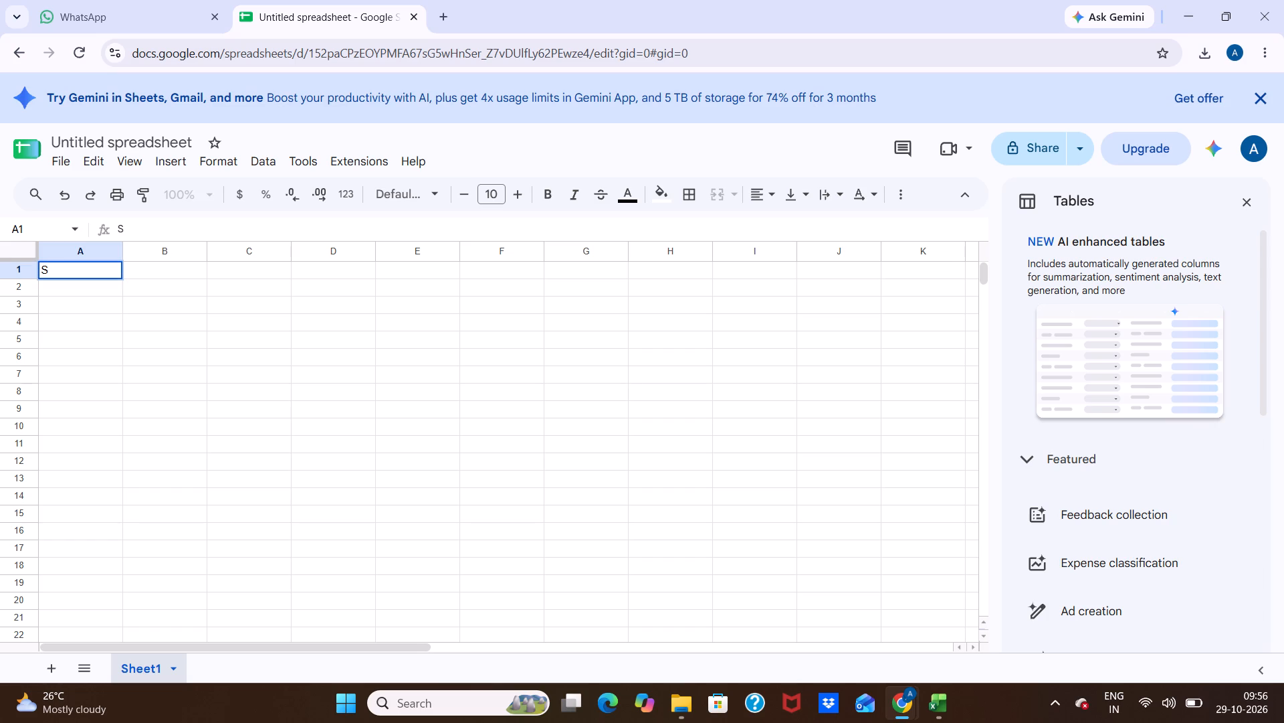
text(.NO)
key(Right)
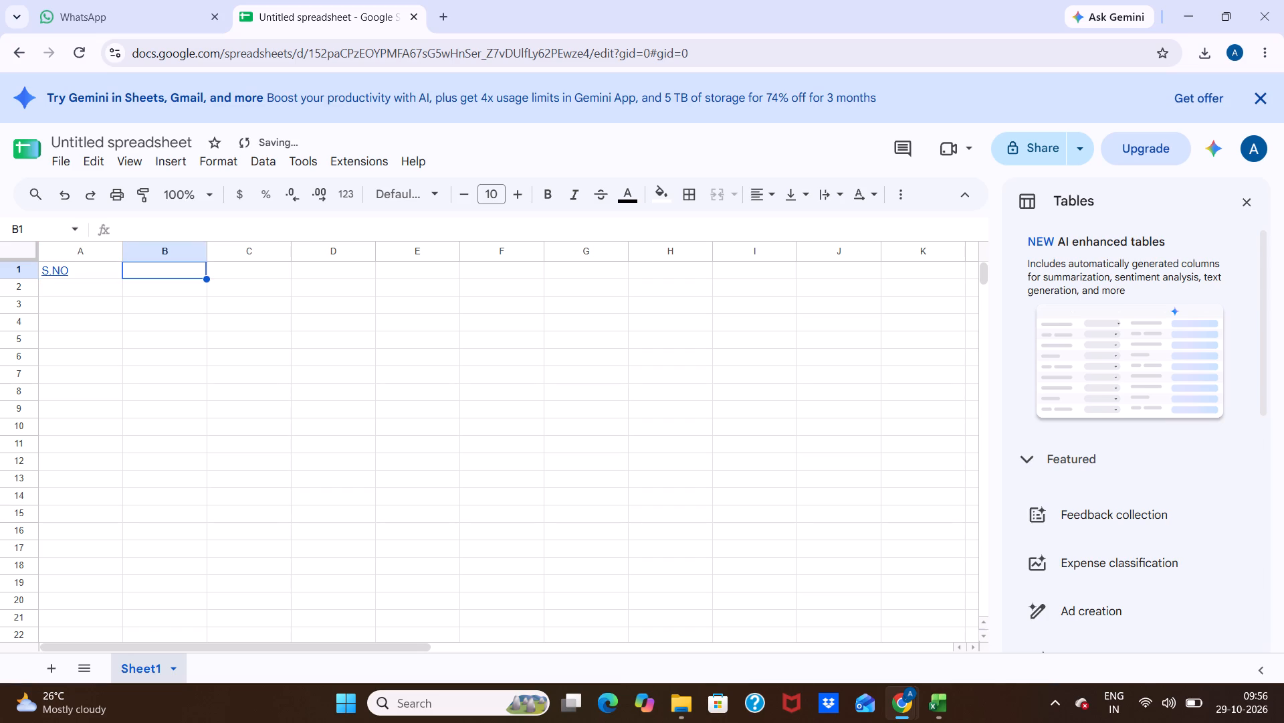
text(NAME)
key(space)
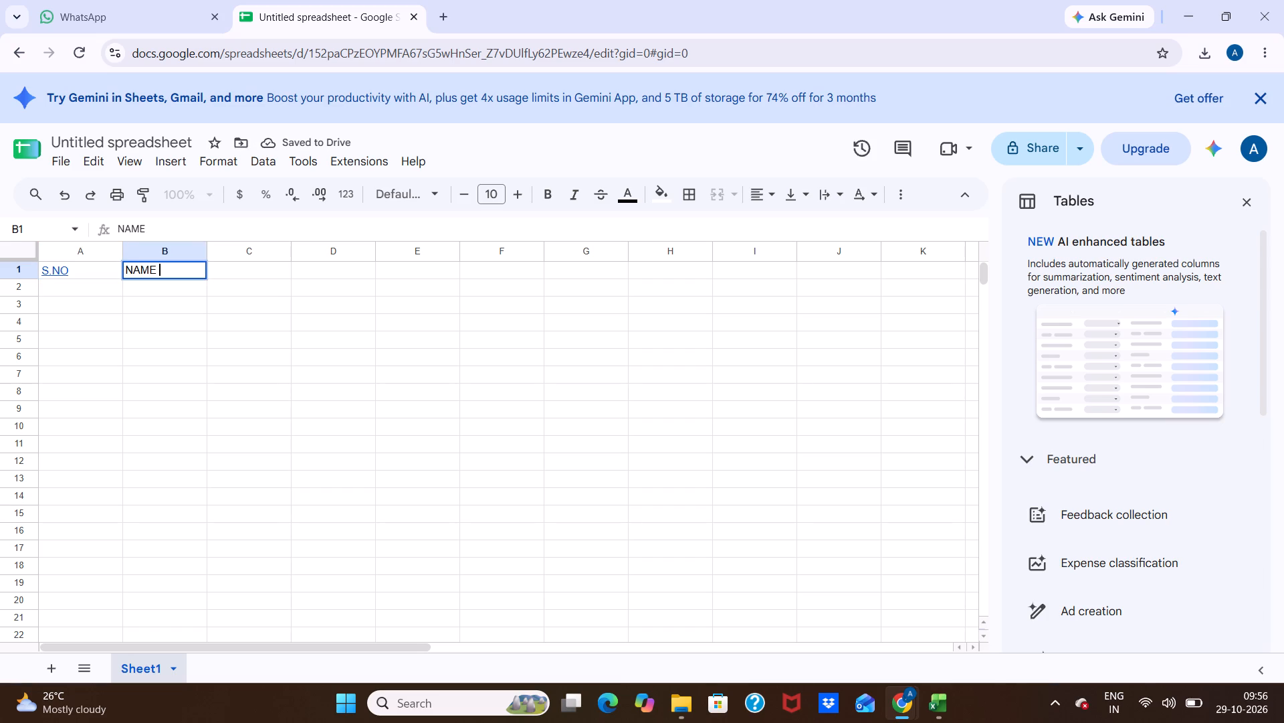
text(OF THE EMPLOYEE)
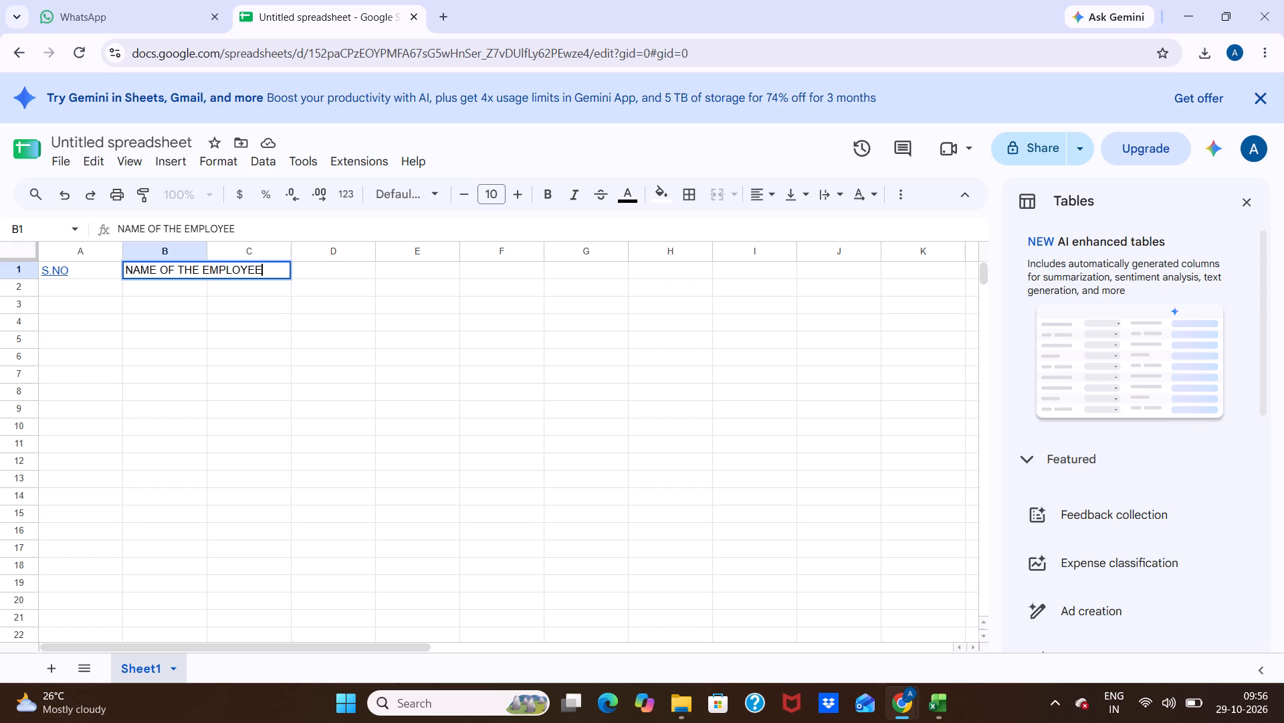
click(205, 244)
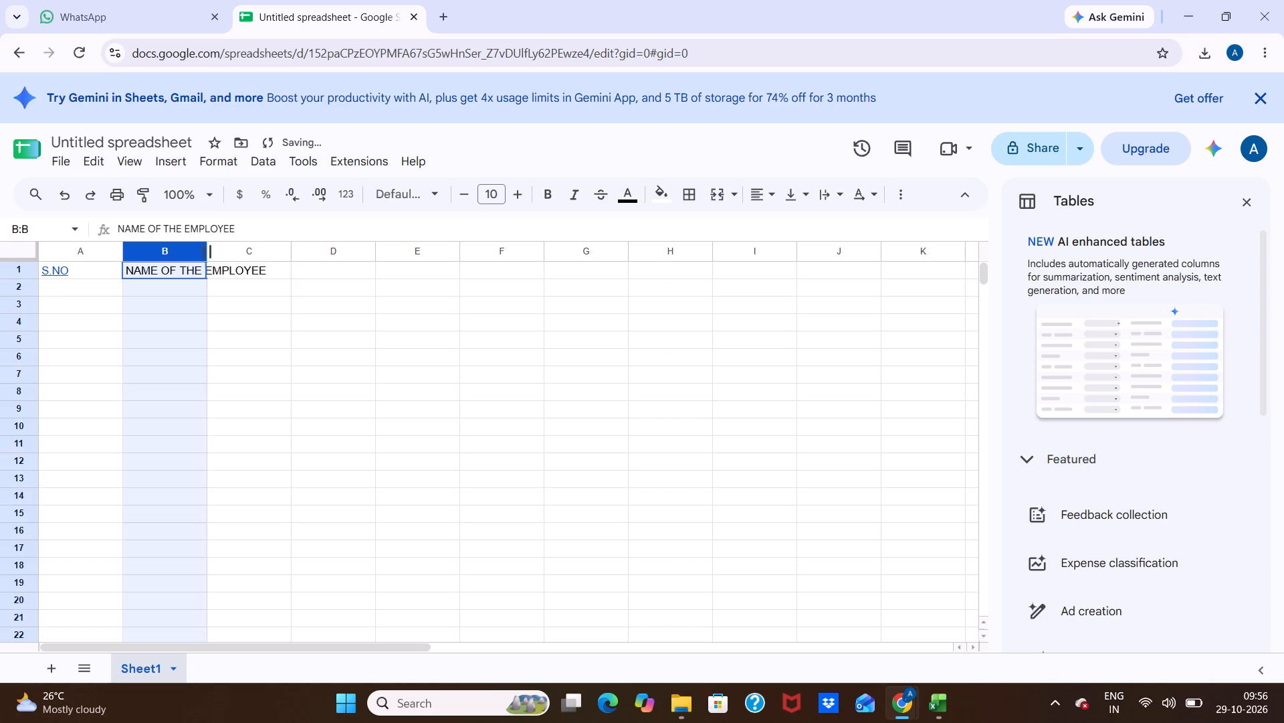
click(209, 249)
drag(209, 249, 274, 256)
Enter the header DESIGNATION in C1.
click(291, 269)
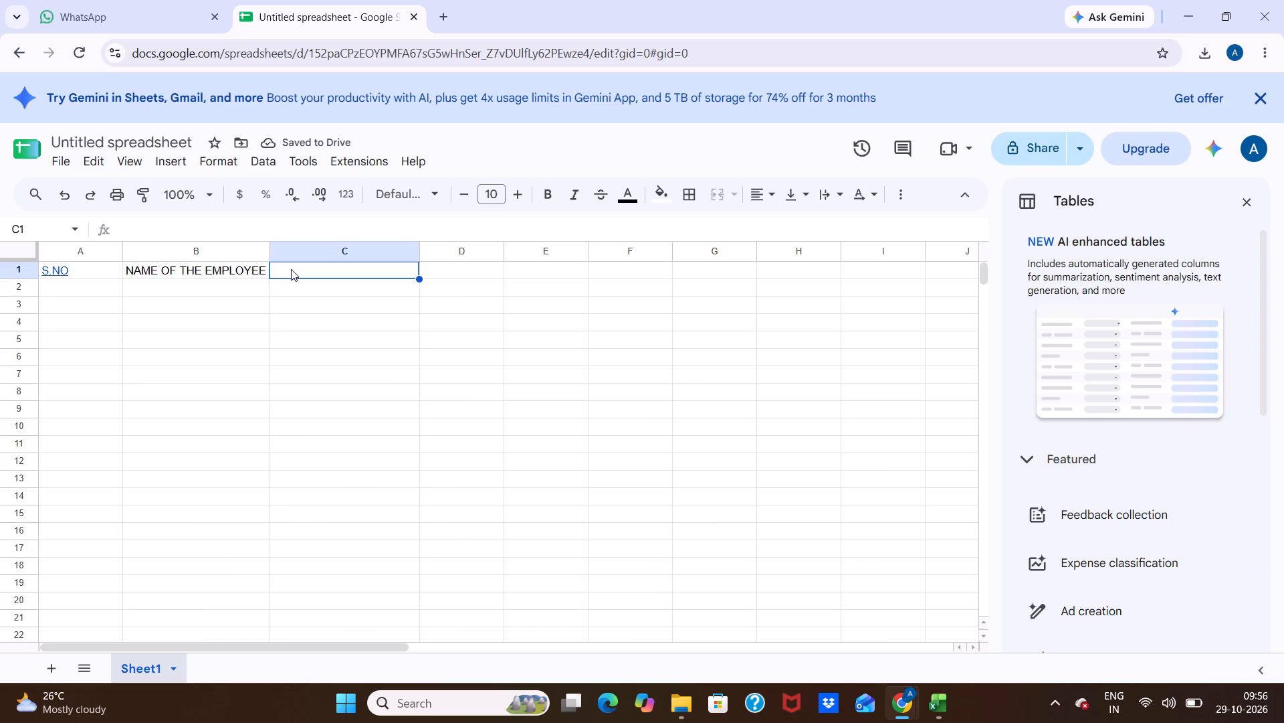
text(DESI)
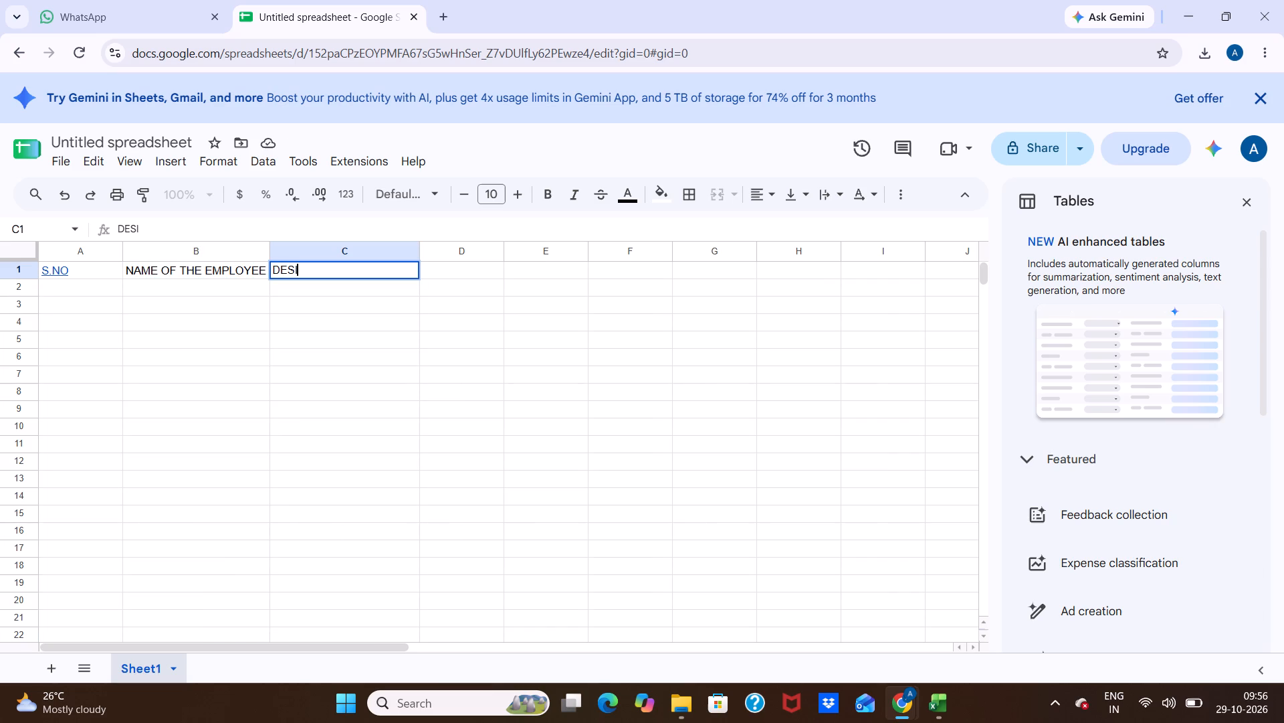
text(GNATION)
Enter the header ALLOTTED MANDAL in D1 and widen column D to fit it.
click(445, 263)
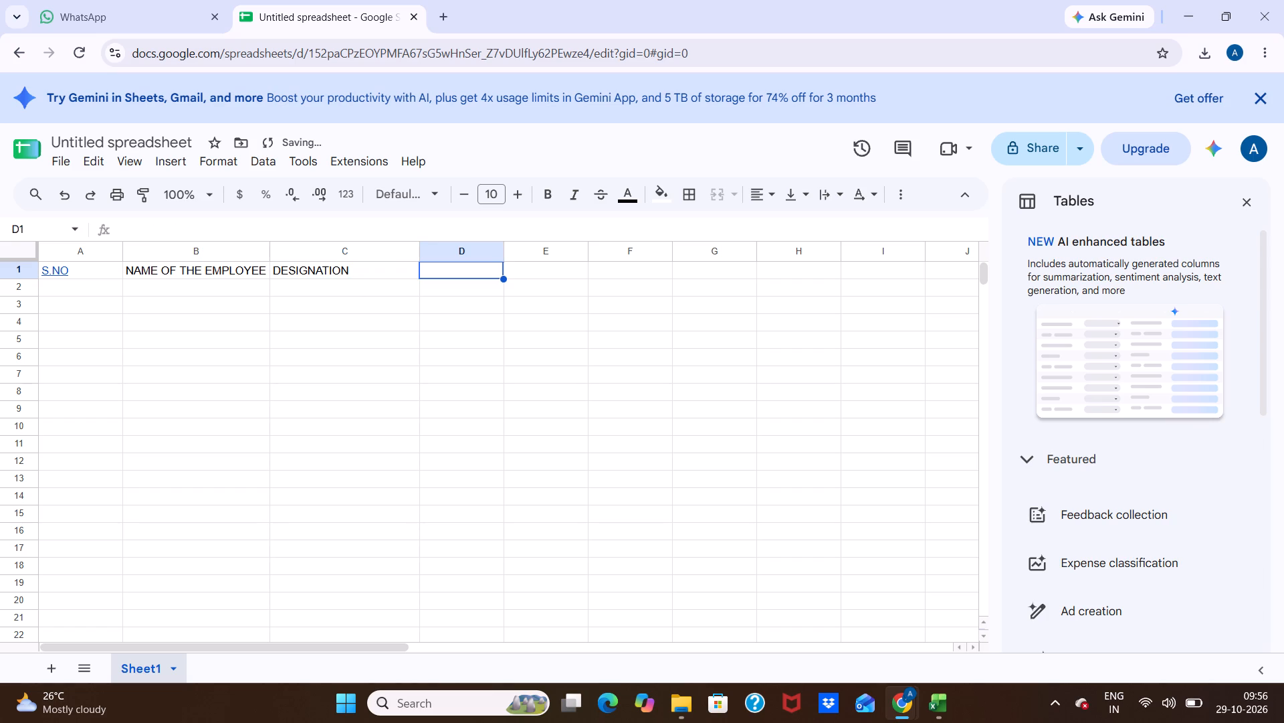
text(ALO)
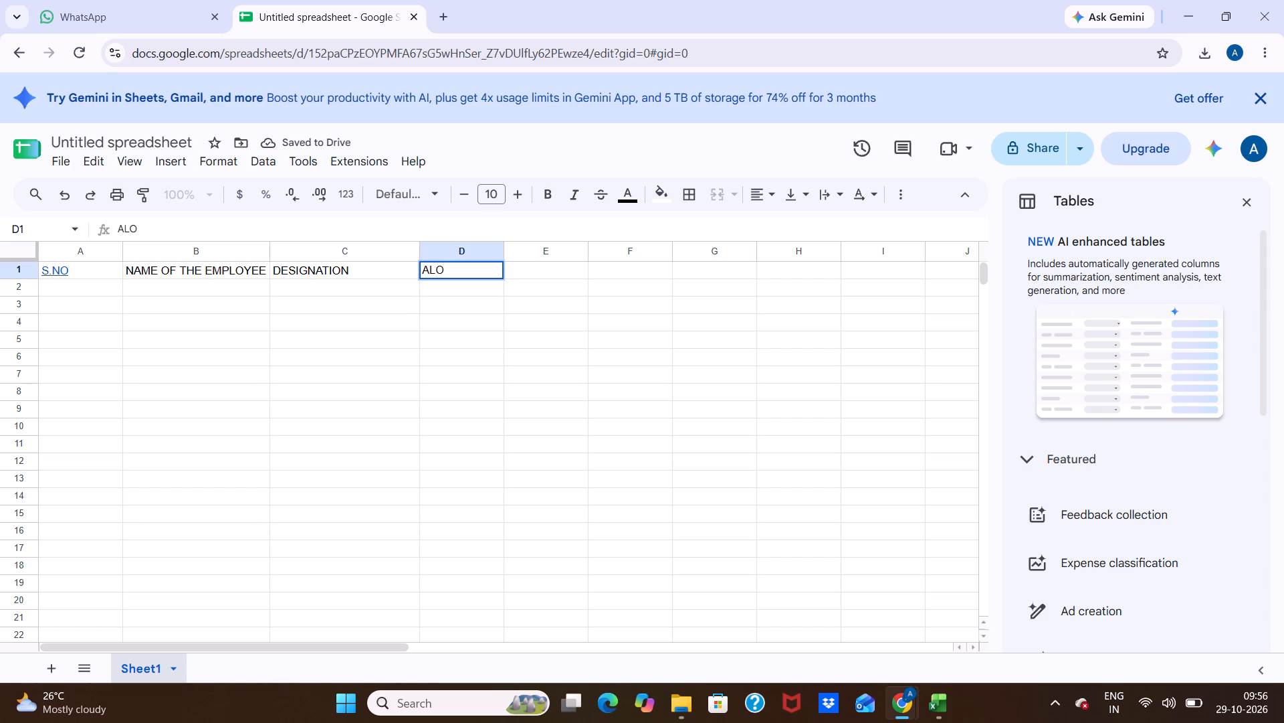
key(BackSpace)
text(LOTTED)
key(space)
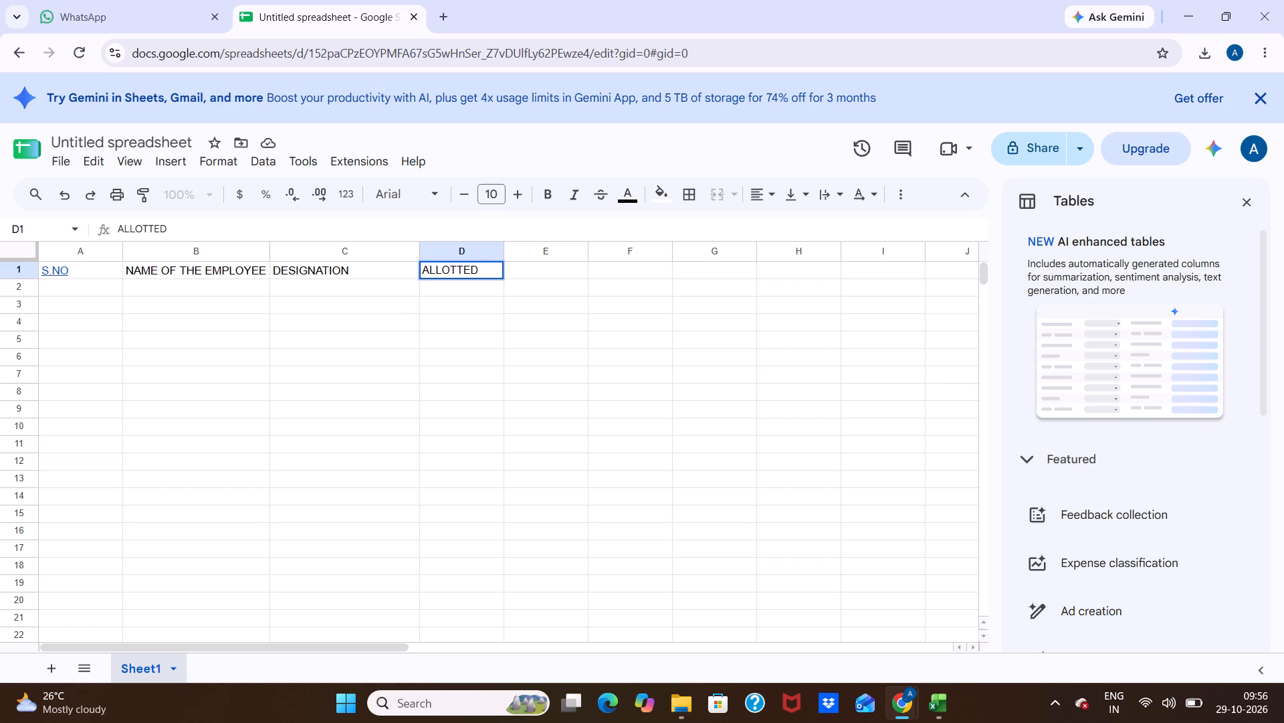
text(MANDAL)
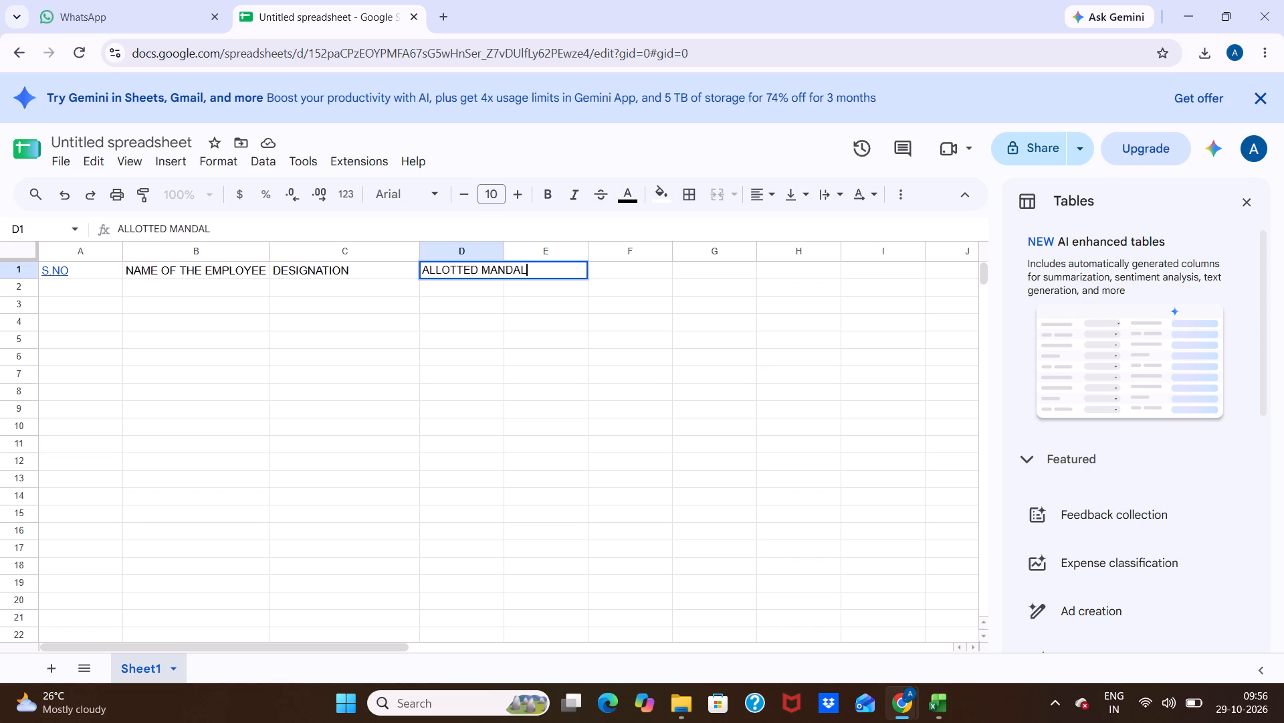
drag(502, 246, 504, 246)
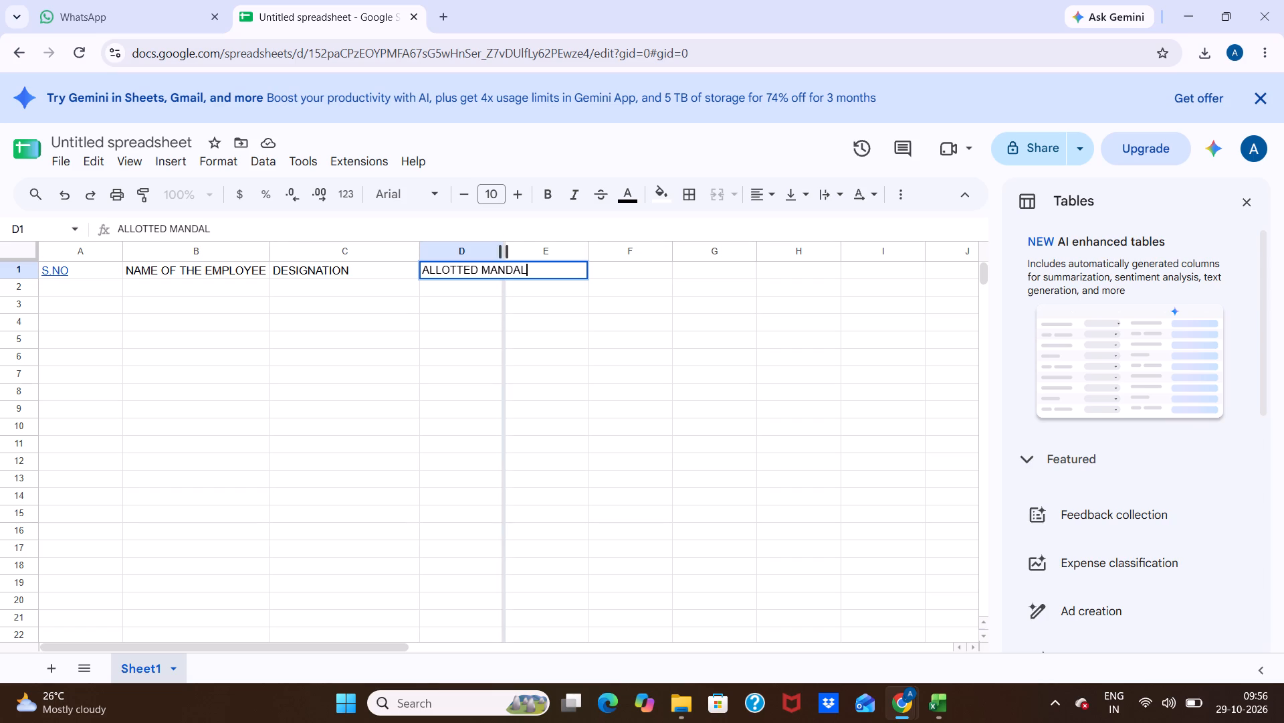
drag(504, 246, 541, 245)
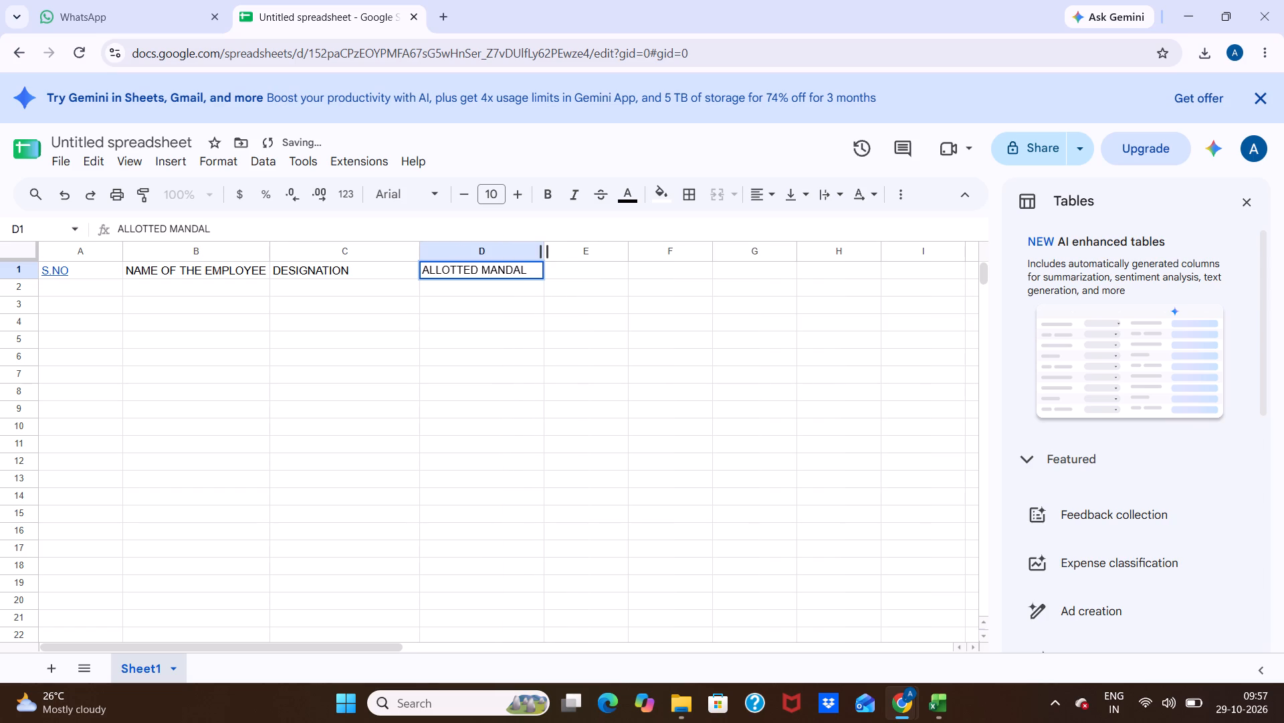
Enter the header SCHOOL IN THAT MANDAL in E1 and widen column E to fit it.
click(568, 270)
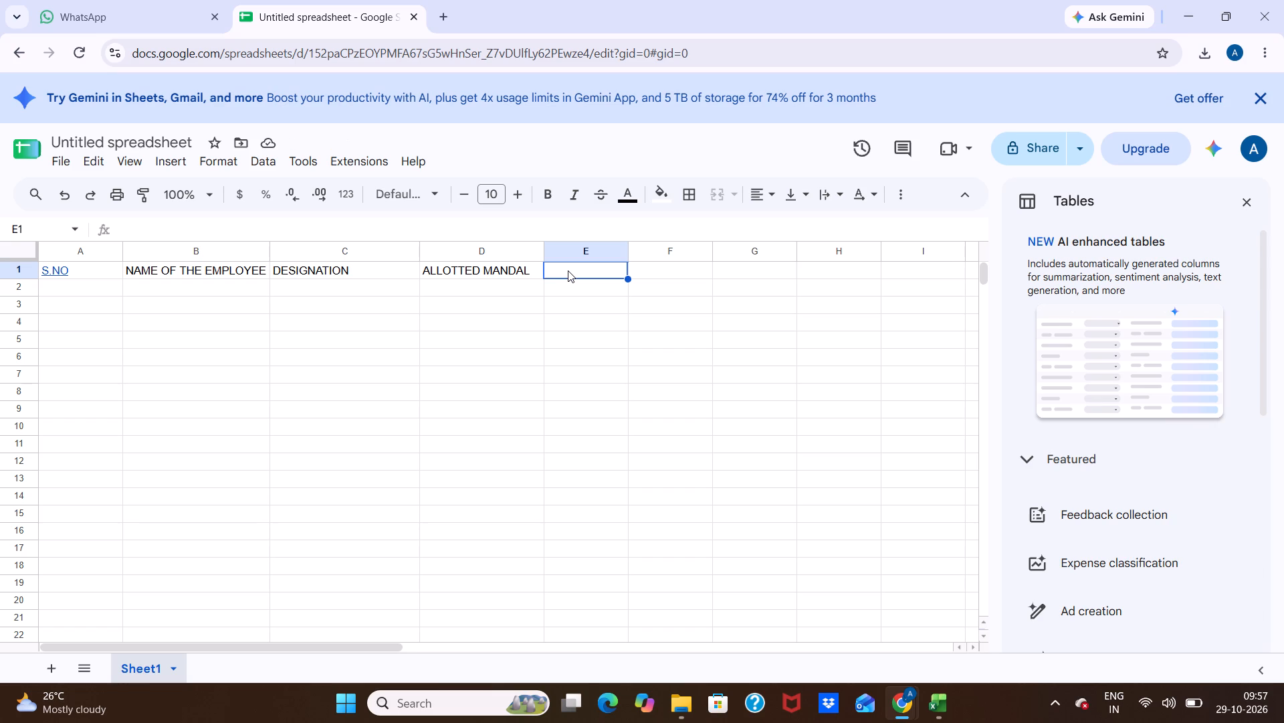
text(SCHOOL)
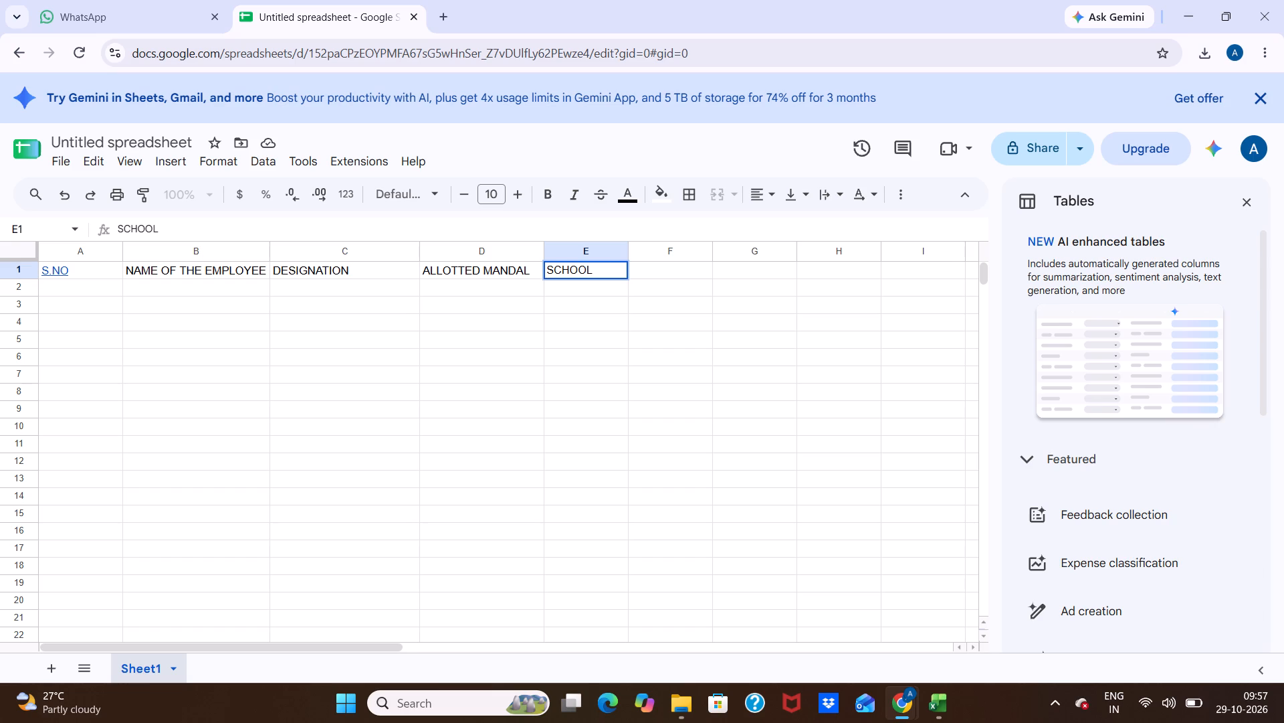
key(space)
text(IN THAT MANDAL)
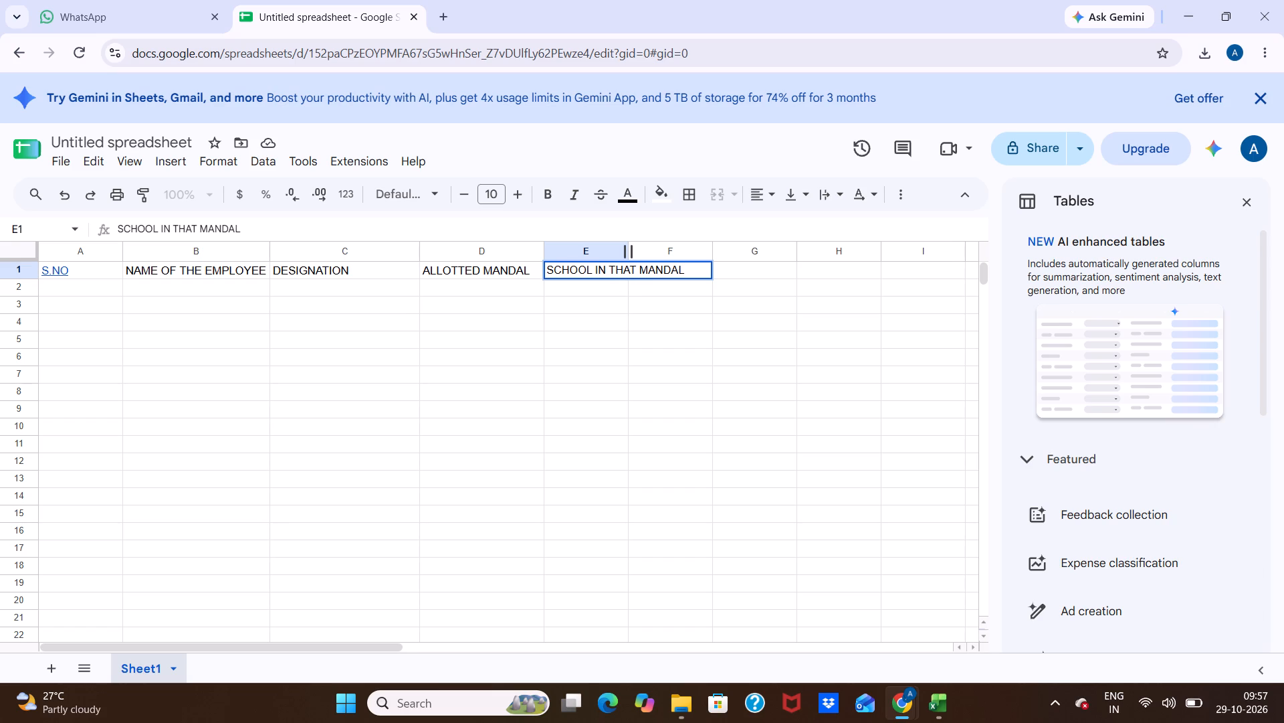
drag(630, 253, 708, 244)
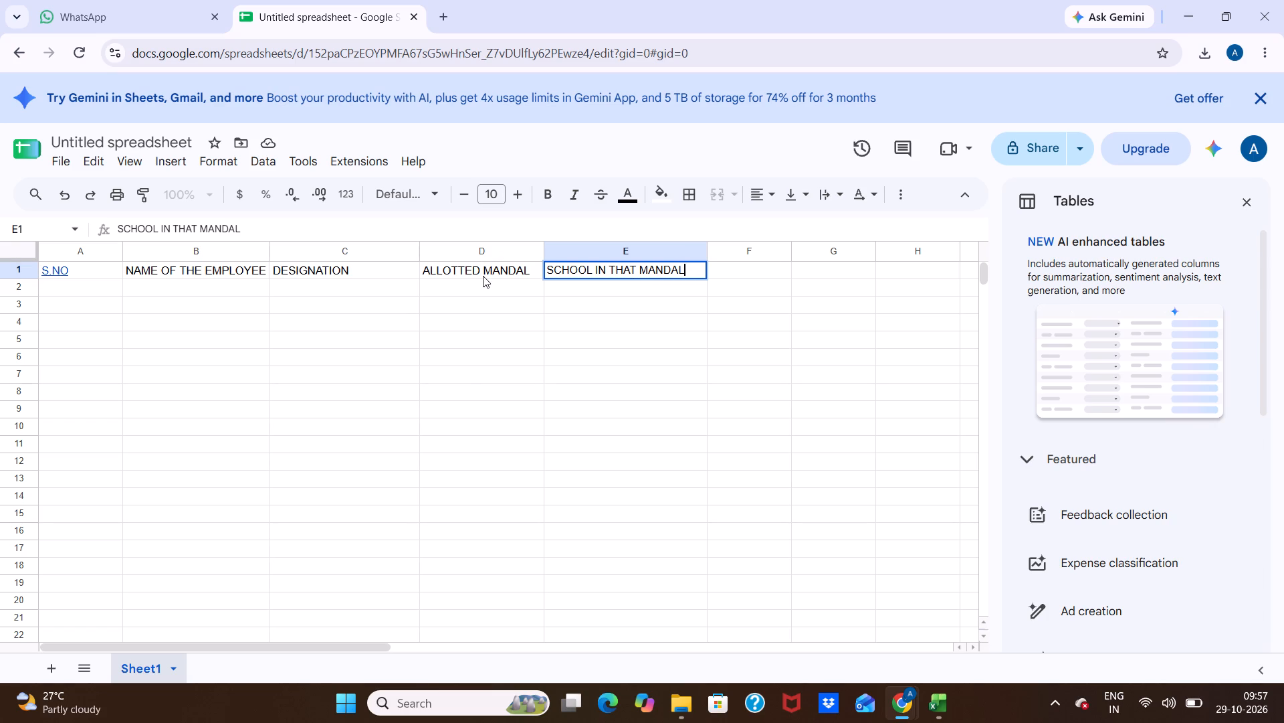
click(578, 284)
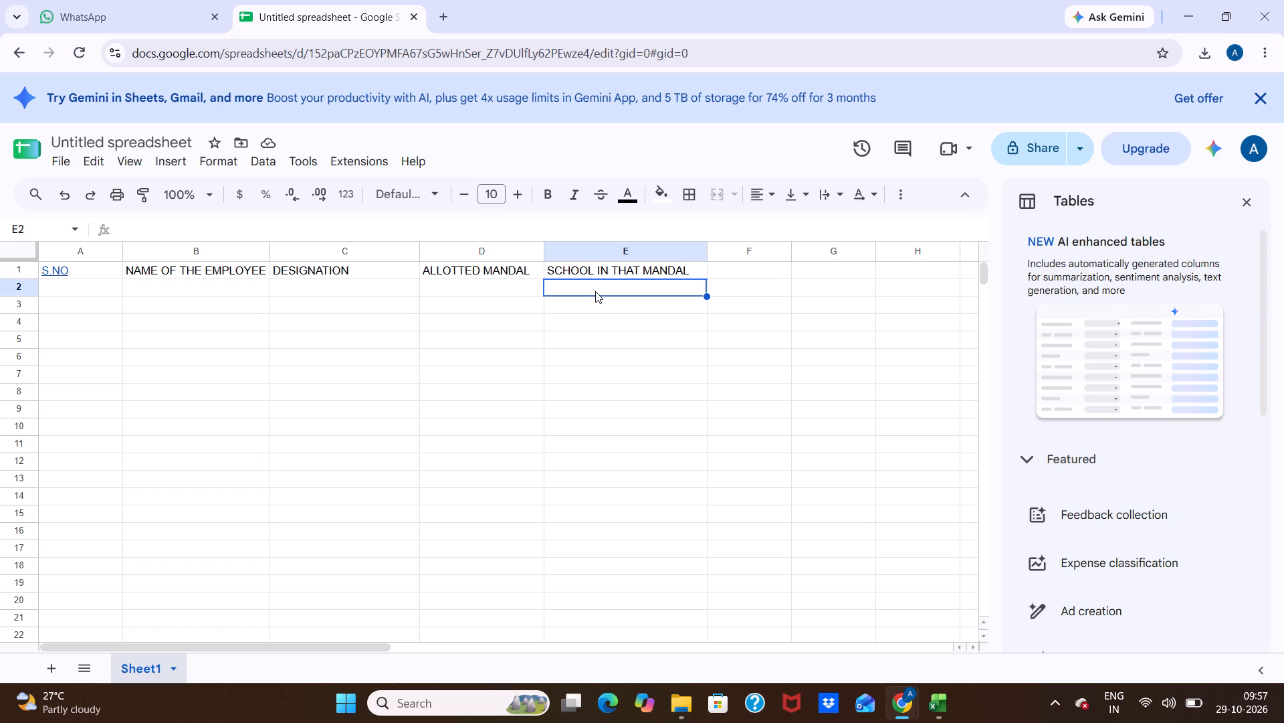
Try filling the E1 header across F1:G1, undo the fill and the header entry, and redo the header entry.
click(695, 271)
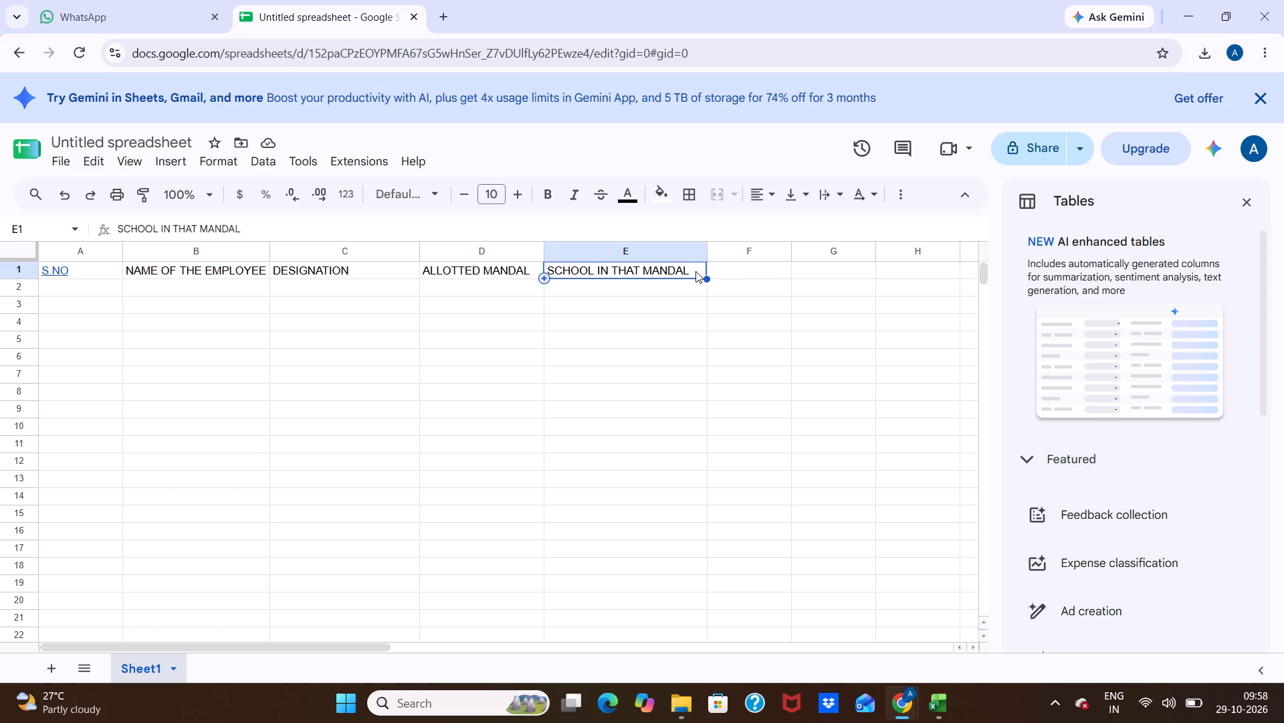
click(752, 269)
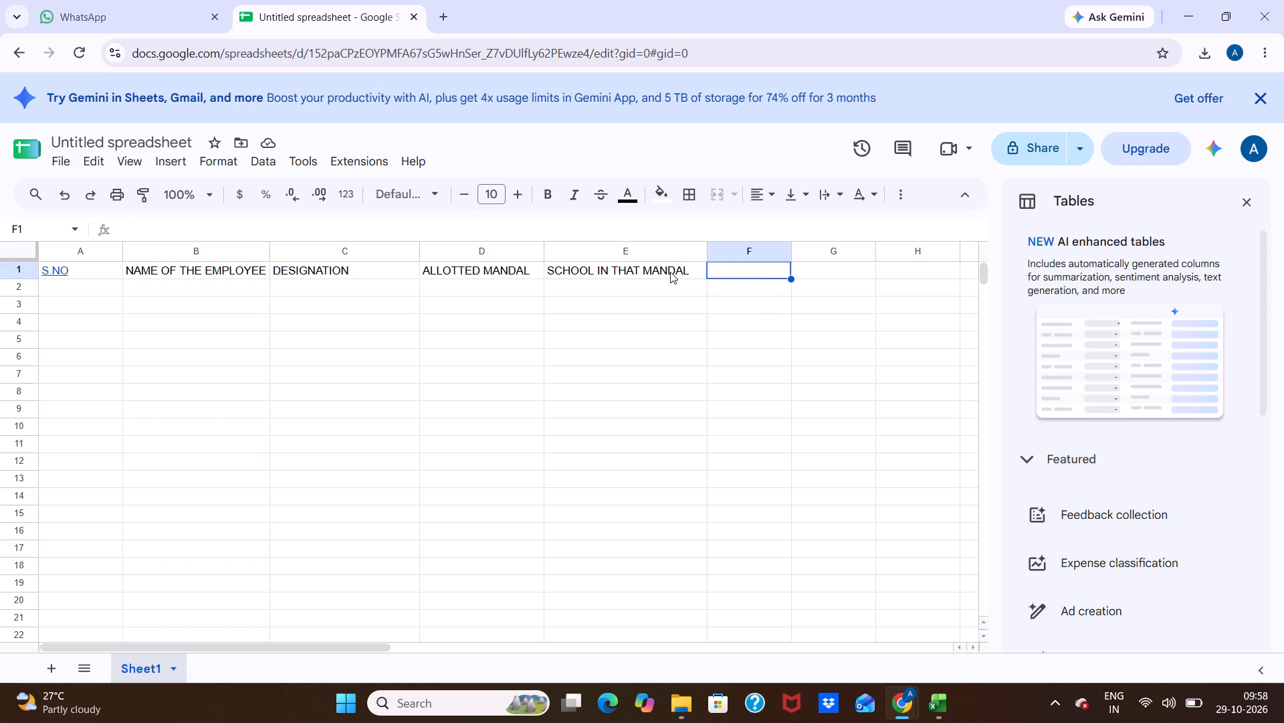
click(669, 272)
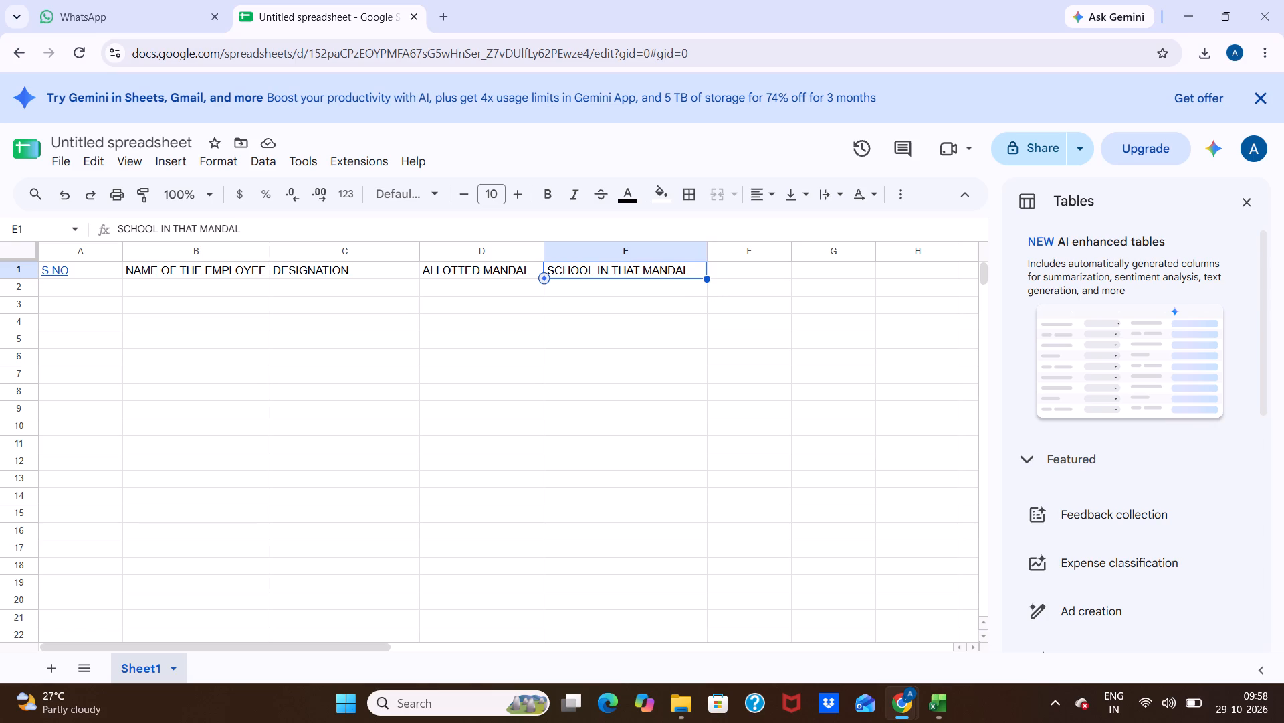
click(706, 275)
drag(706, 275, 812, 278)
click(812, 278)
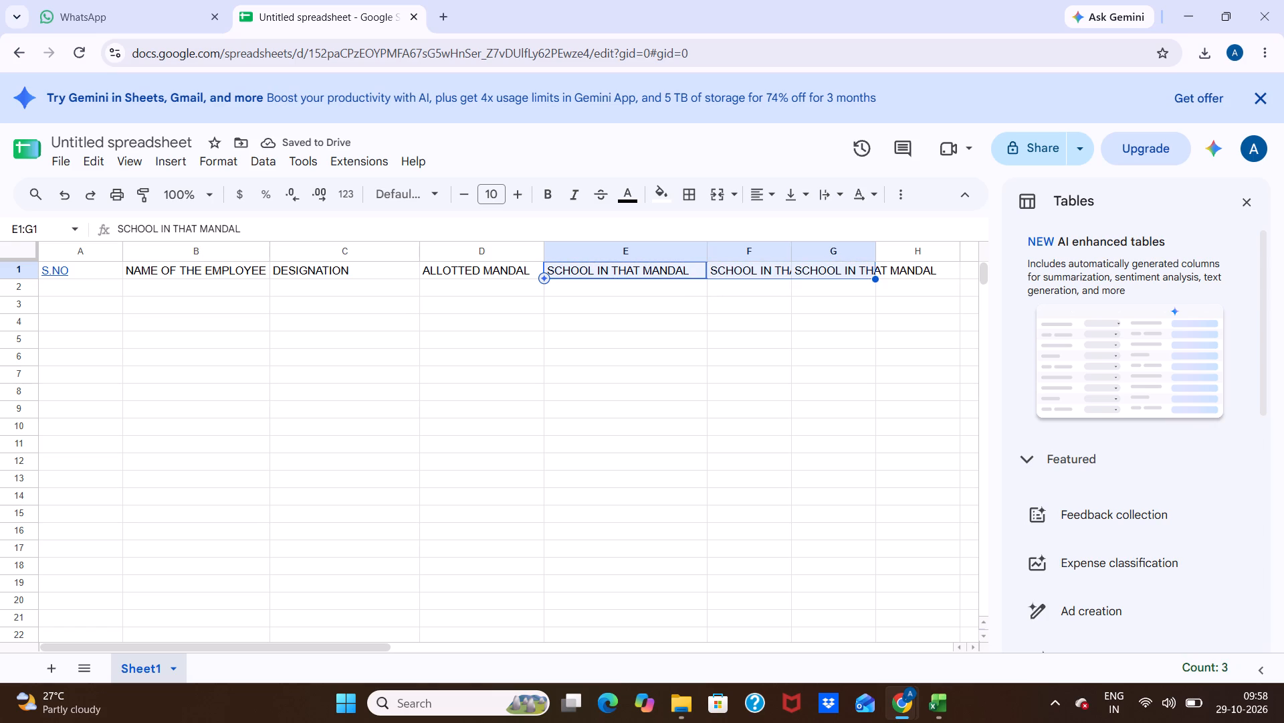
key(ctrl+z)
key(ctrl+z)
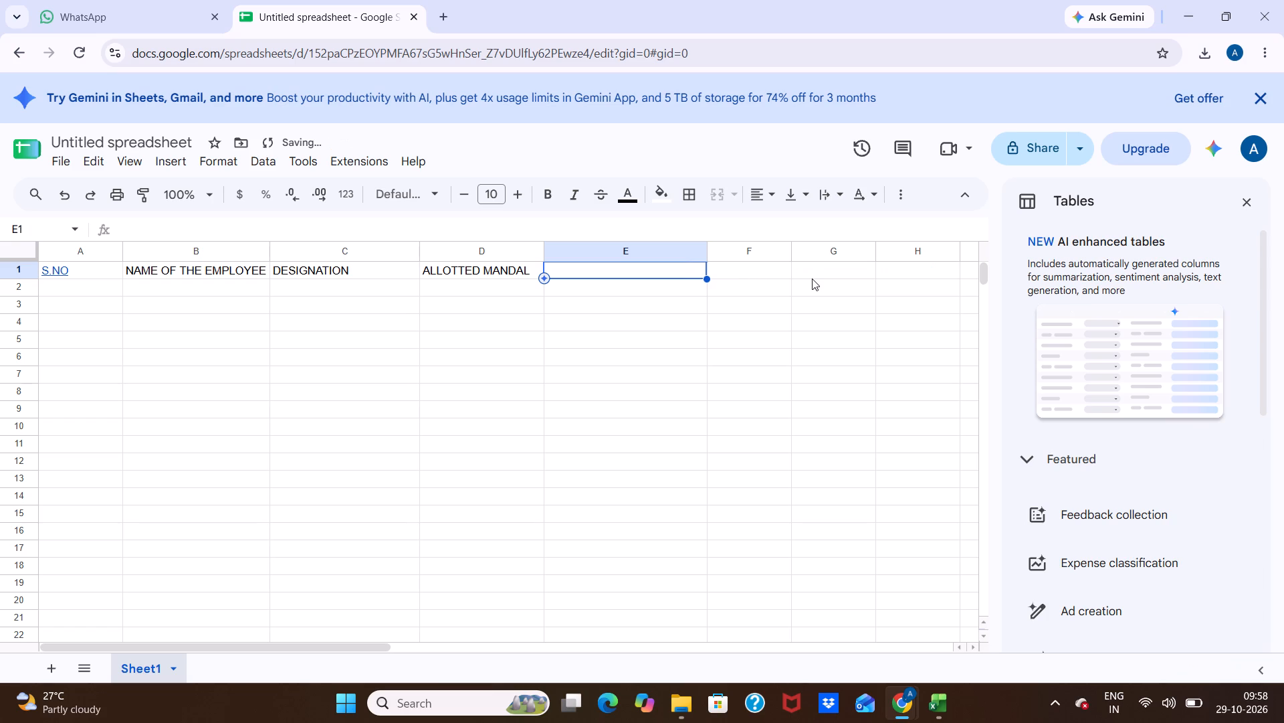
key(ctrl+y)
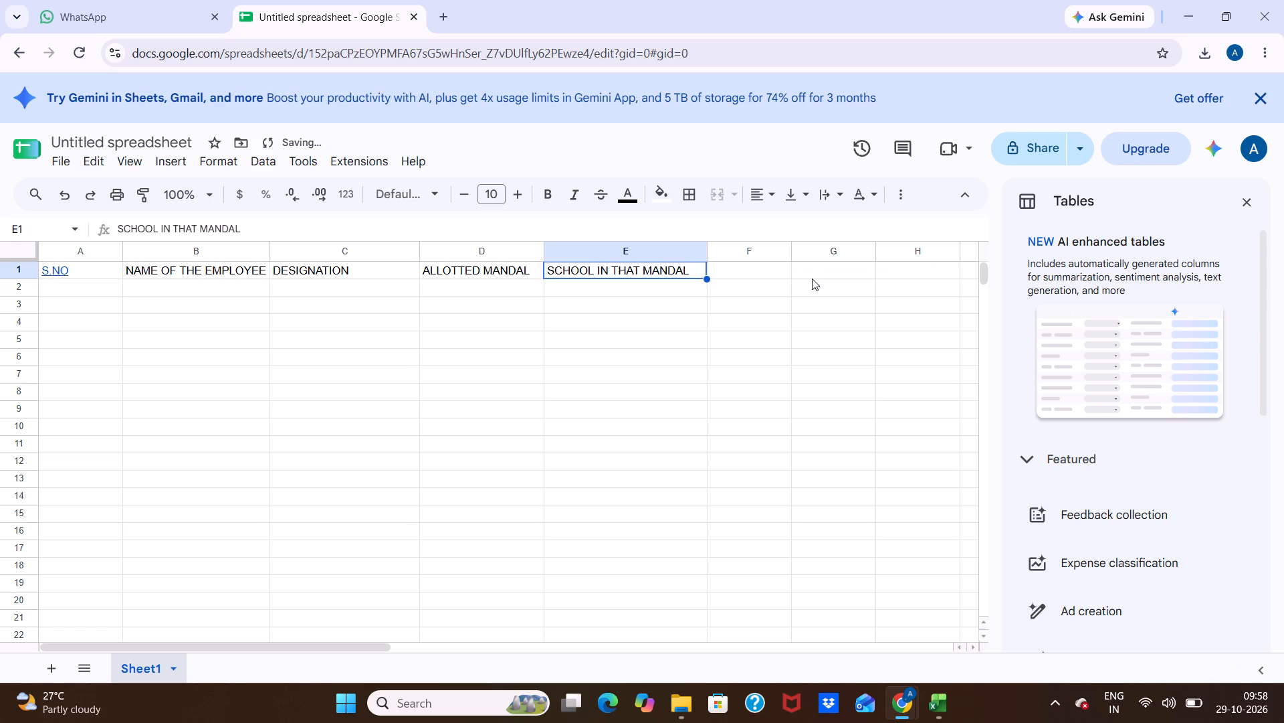
Insert one row above row 2, below the header row.
click(612, 289)
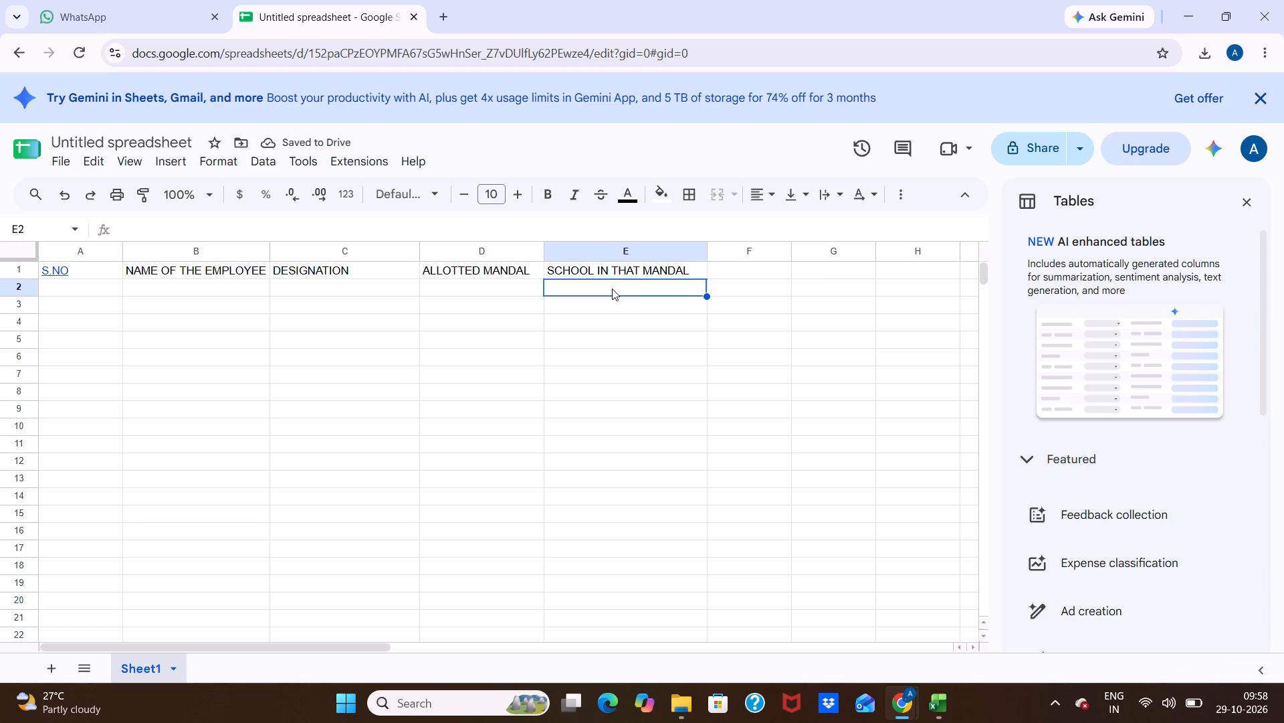
right_click(612, 289)
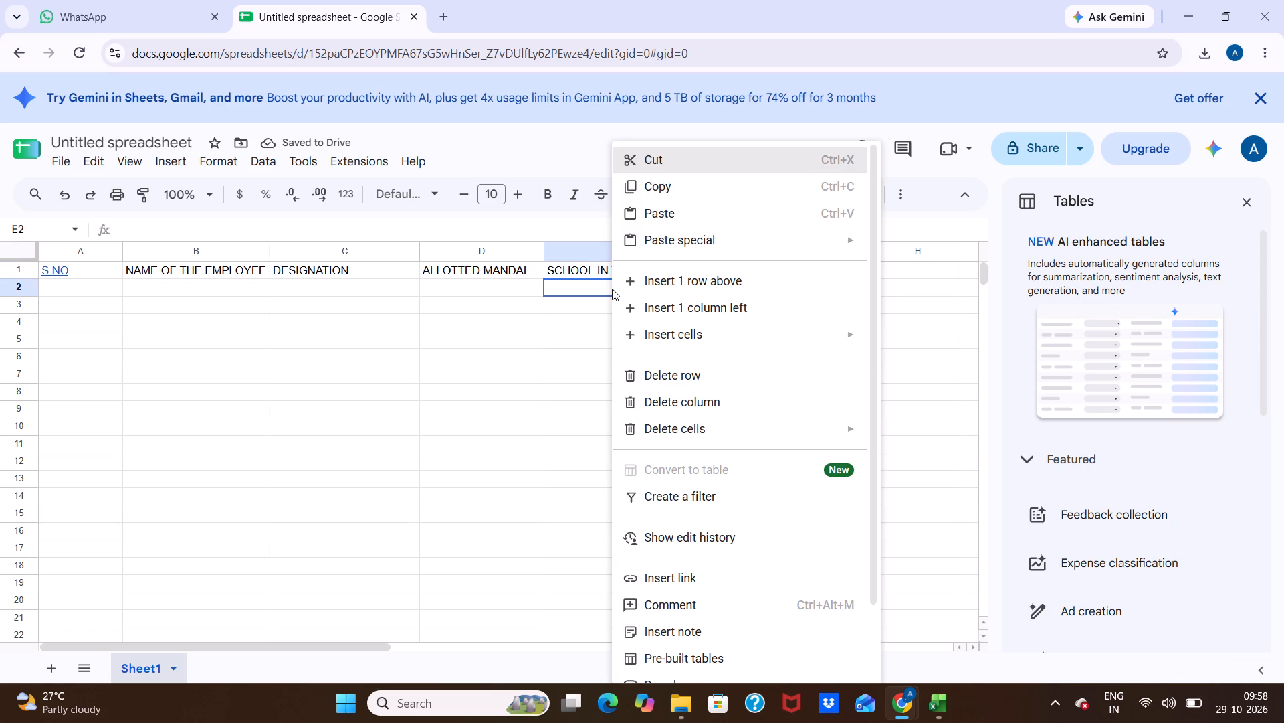
click(679, 278)
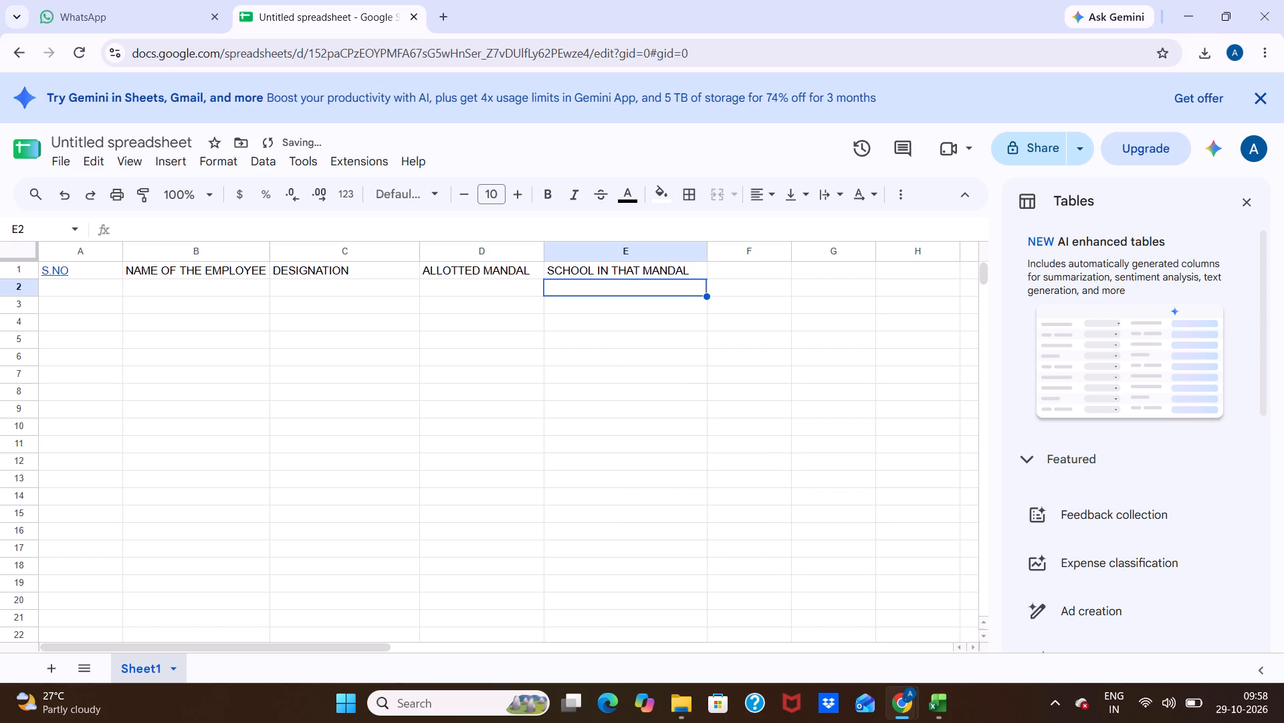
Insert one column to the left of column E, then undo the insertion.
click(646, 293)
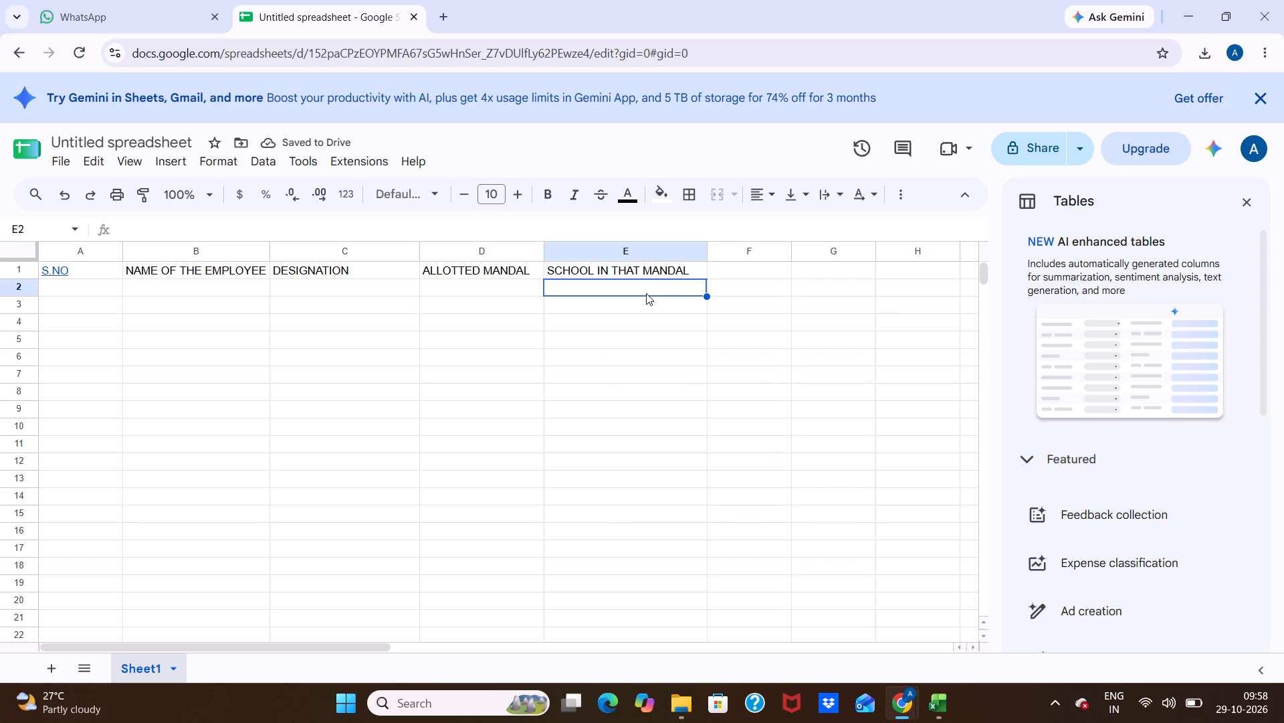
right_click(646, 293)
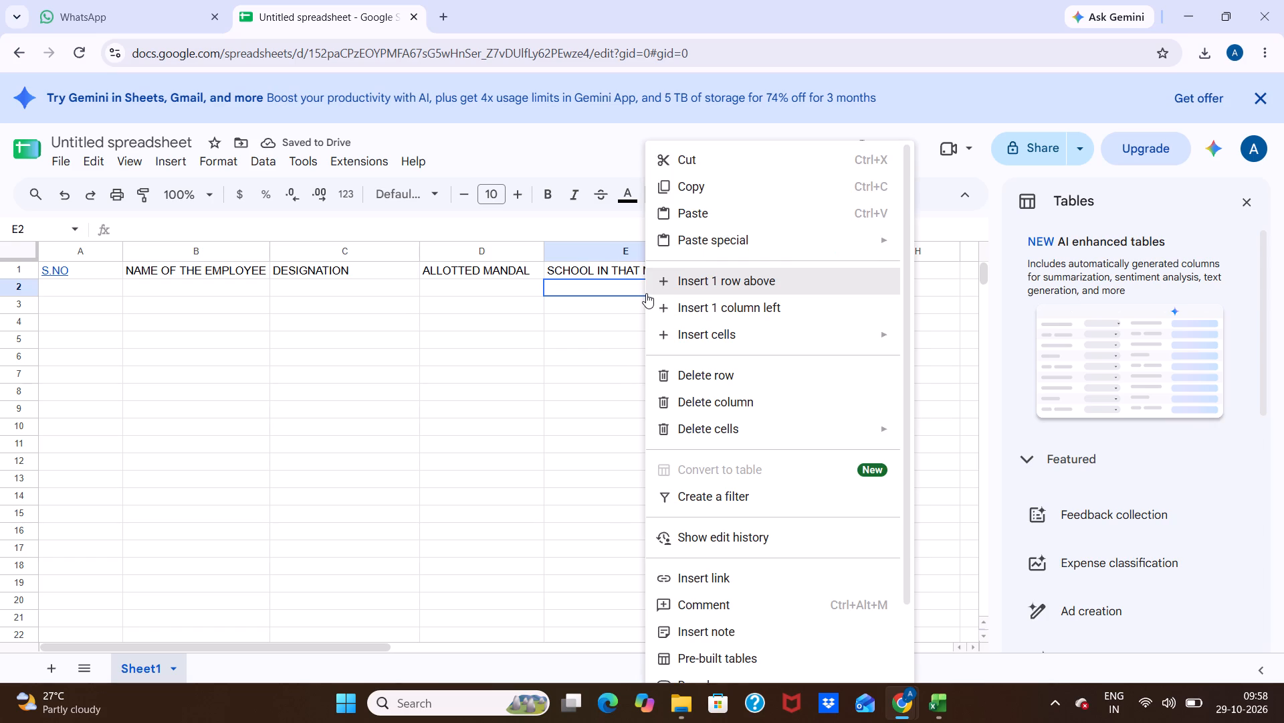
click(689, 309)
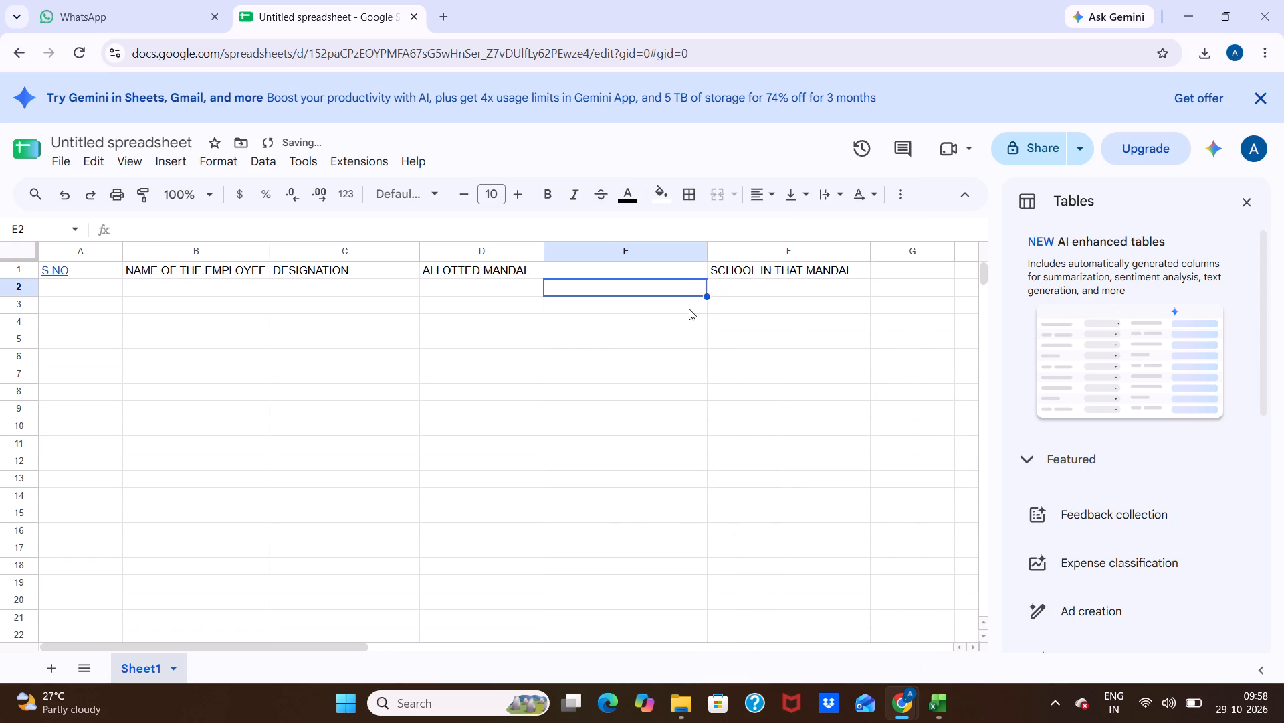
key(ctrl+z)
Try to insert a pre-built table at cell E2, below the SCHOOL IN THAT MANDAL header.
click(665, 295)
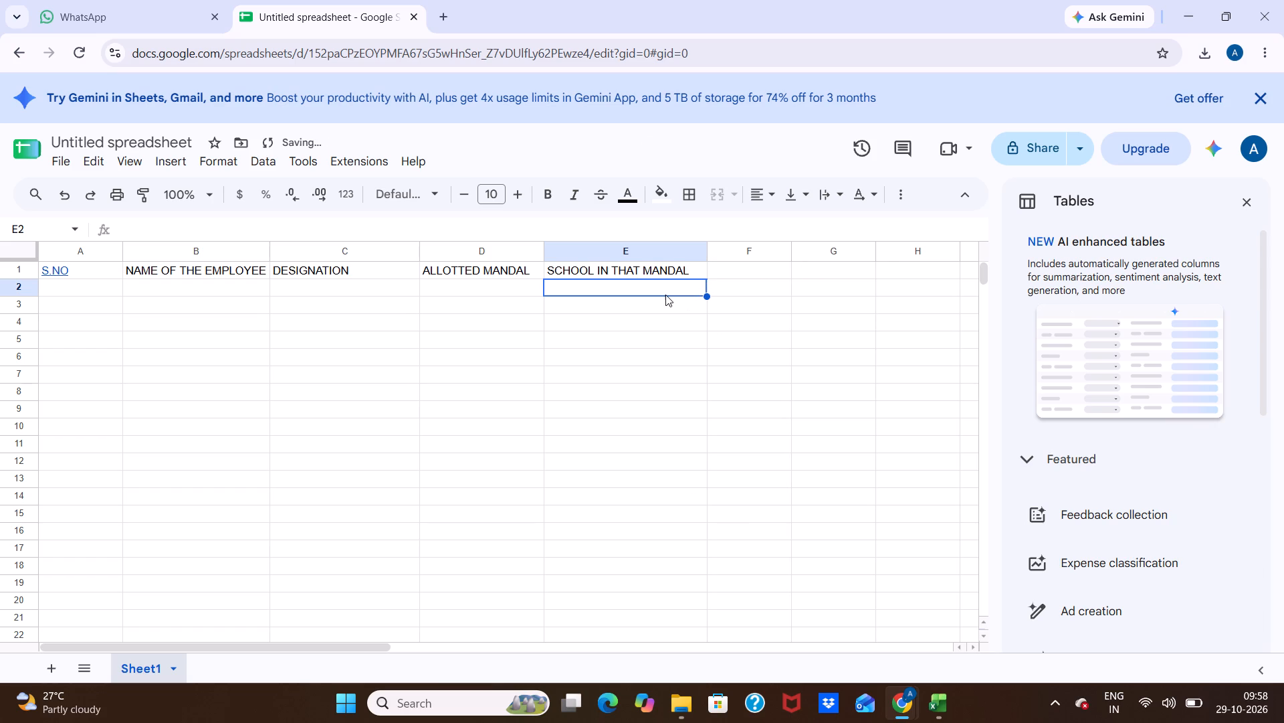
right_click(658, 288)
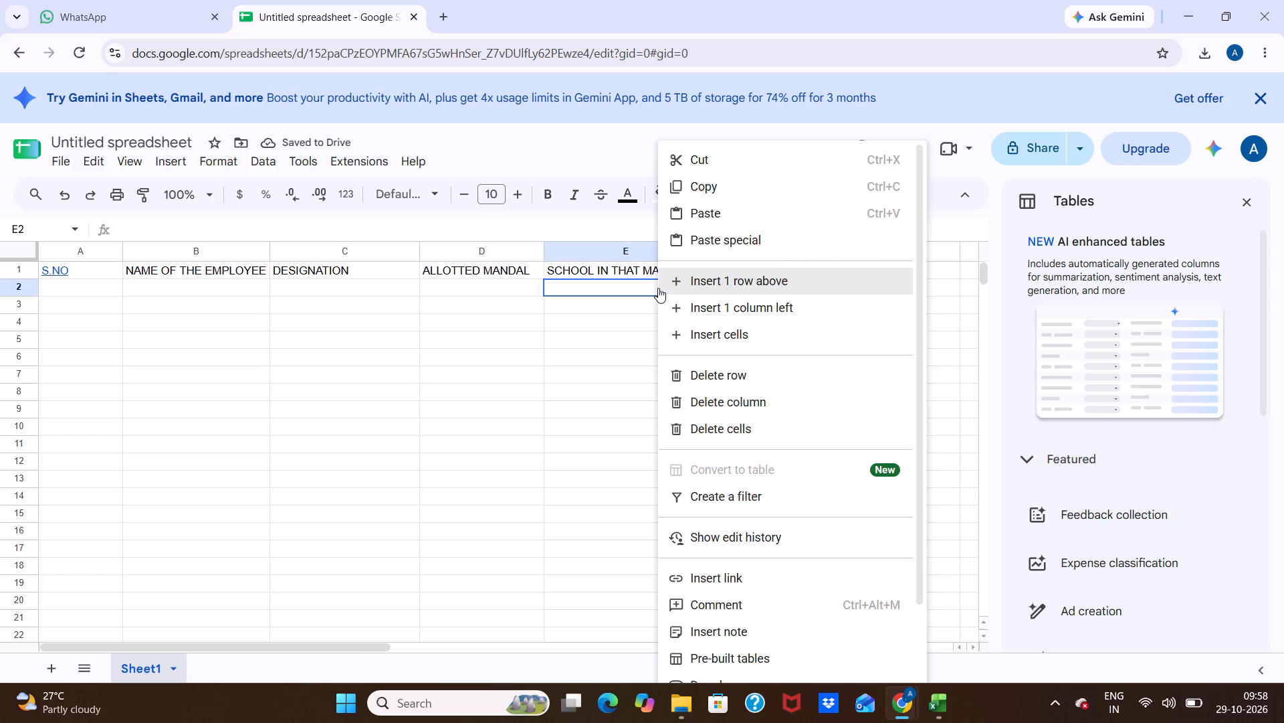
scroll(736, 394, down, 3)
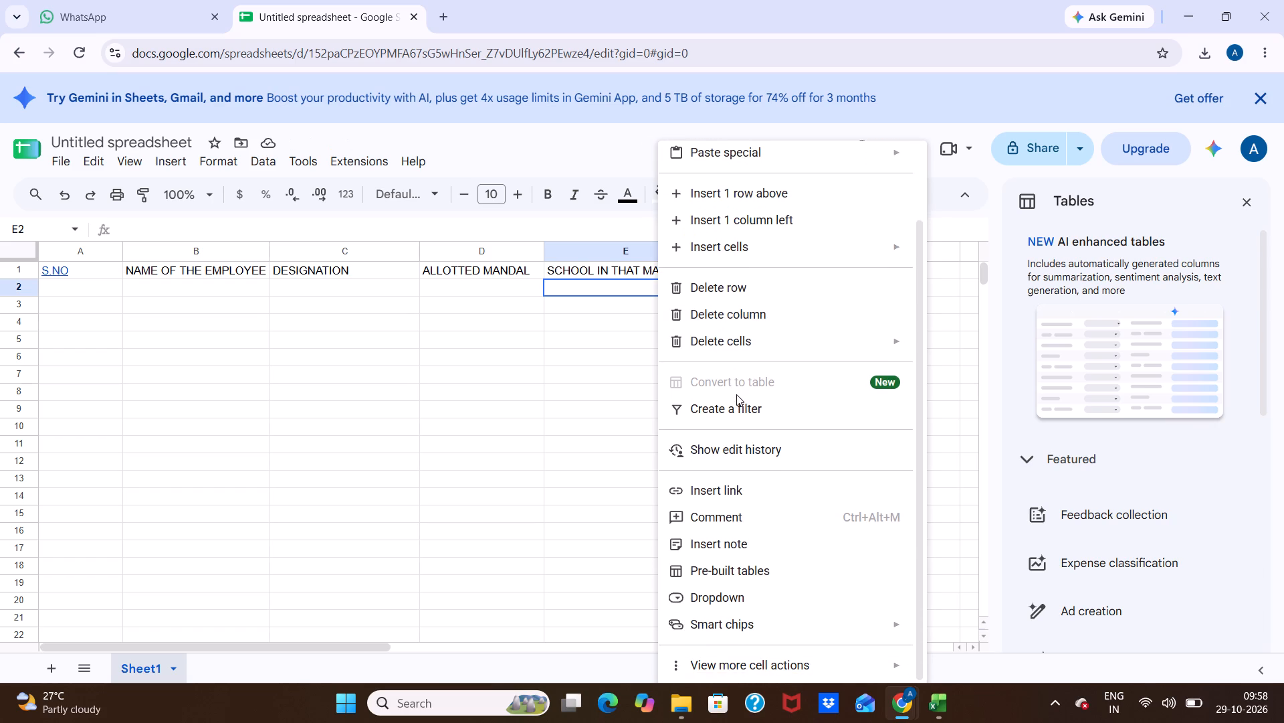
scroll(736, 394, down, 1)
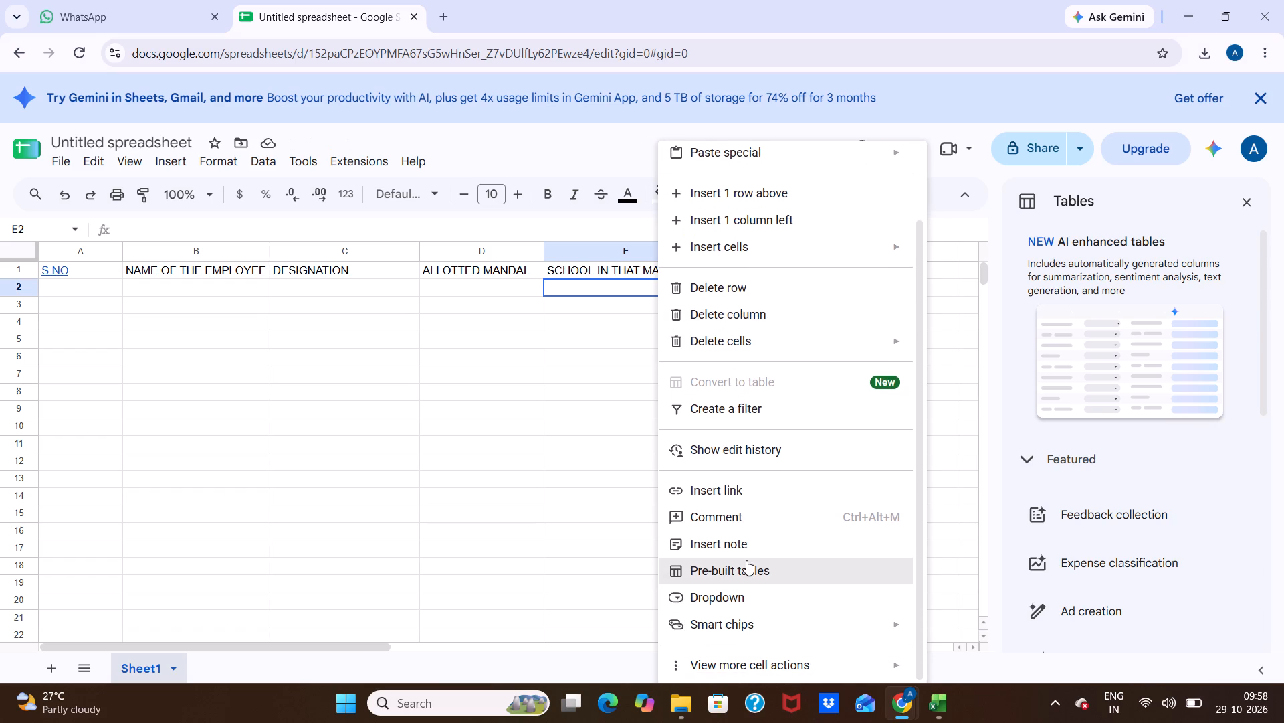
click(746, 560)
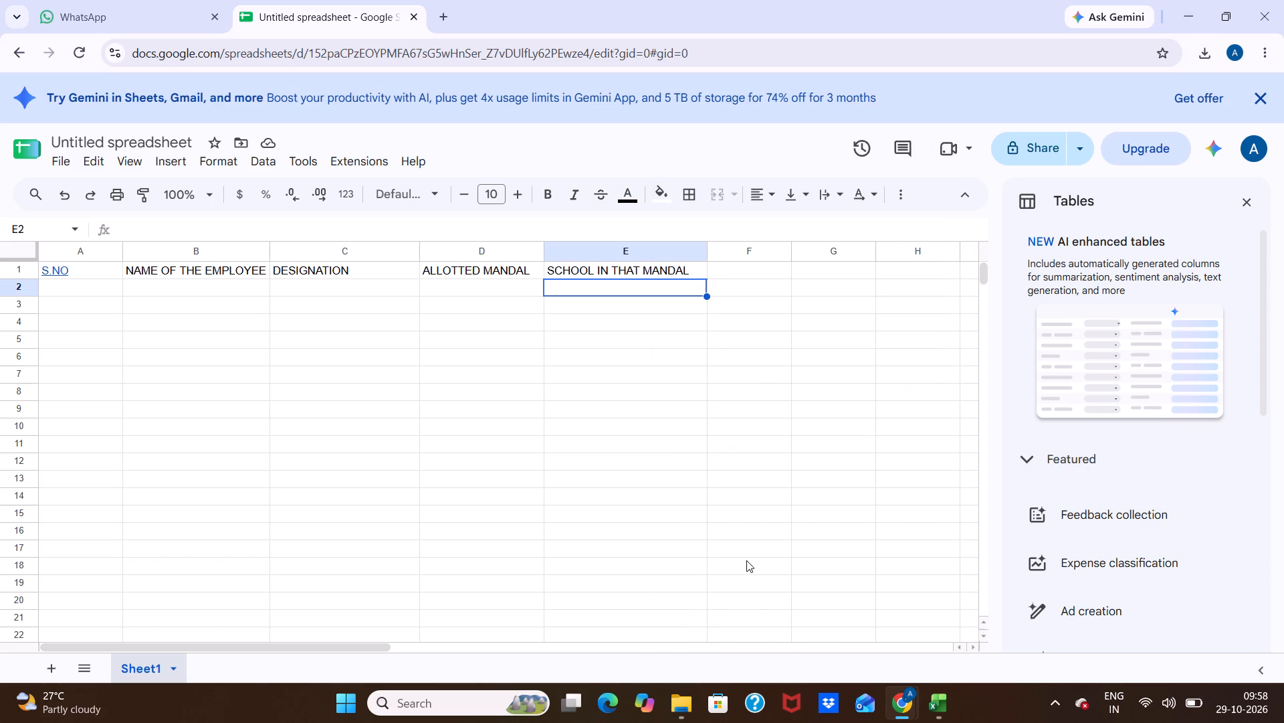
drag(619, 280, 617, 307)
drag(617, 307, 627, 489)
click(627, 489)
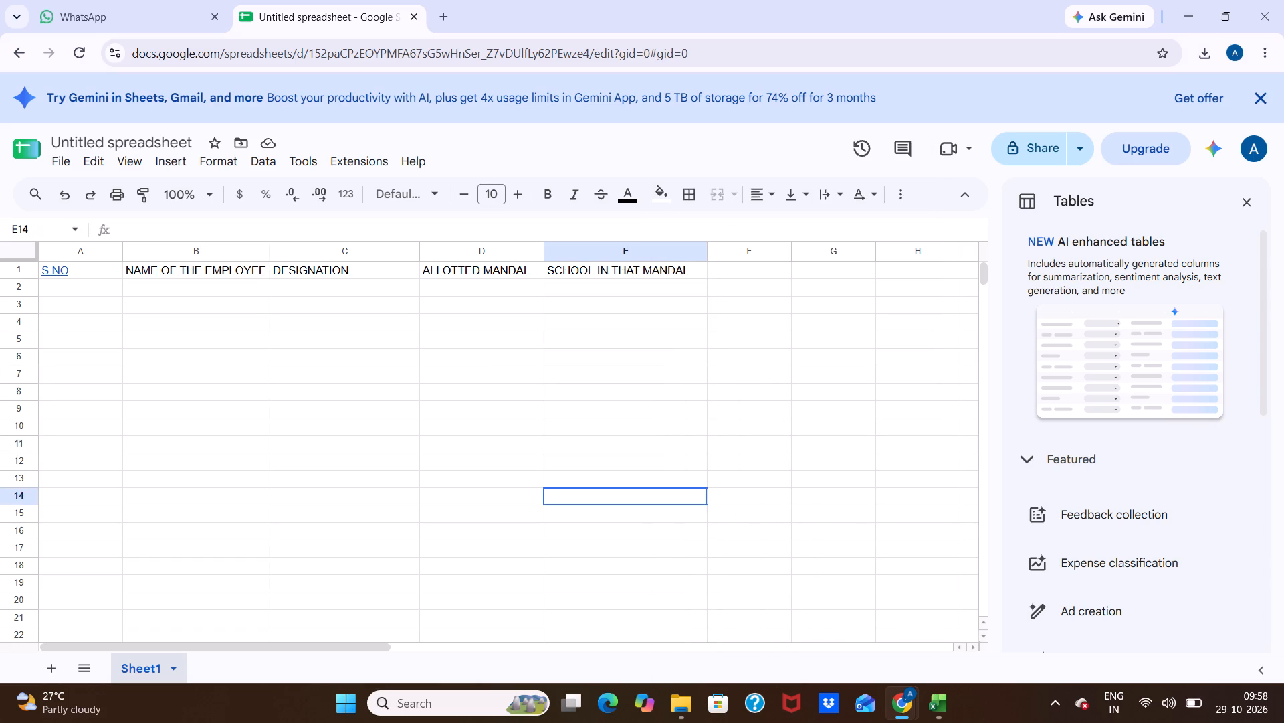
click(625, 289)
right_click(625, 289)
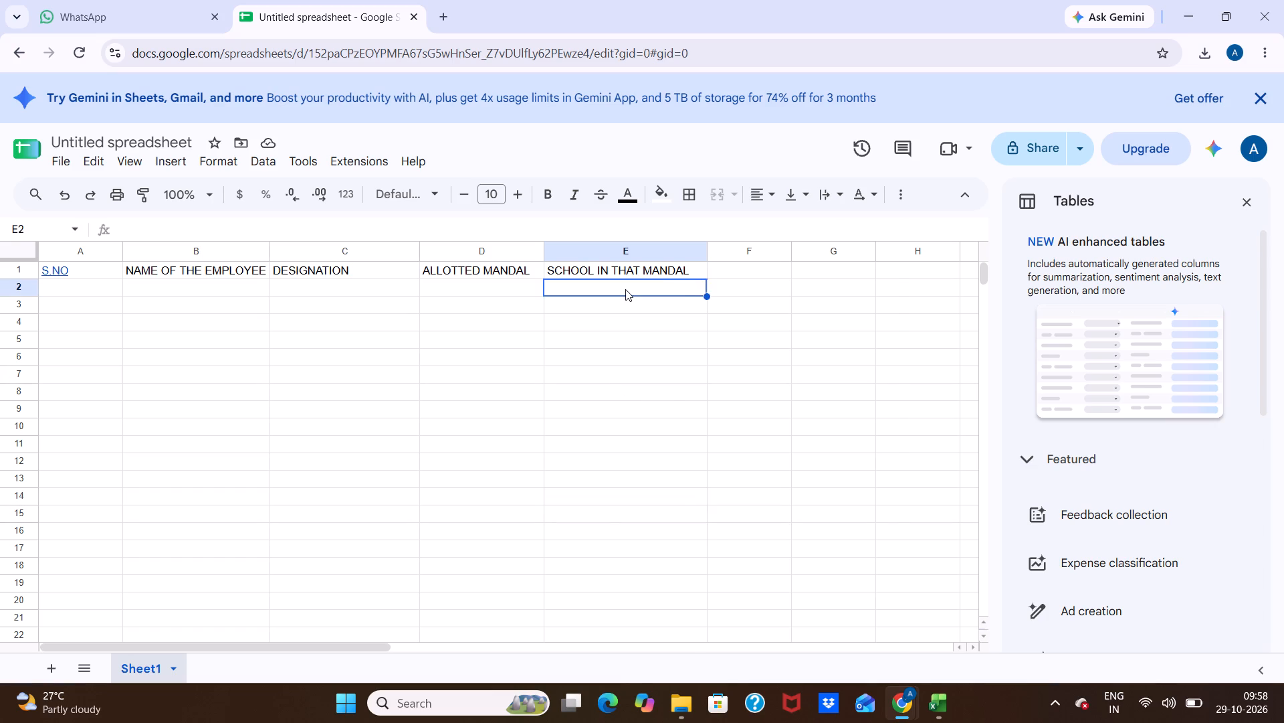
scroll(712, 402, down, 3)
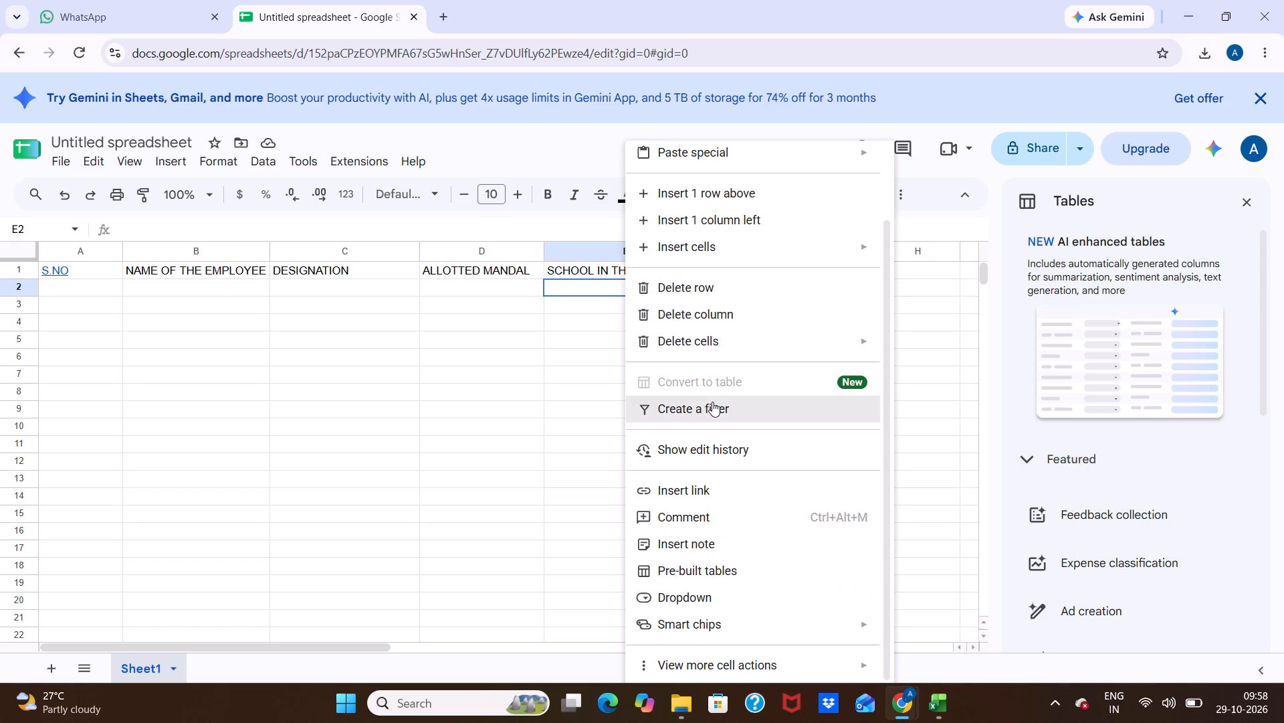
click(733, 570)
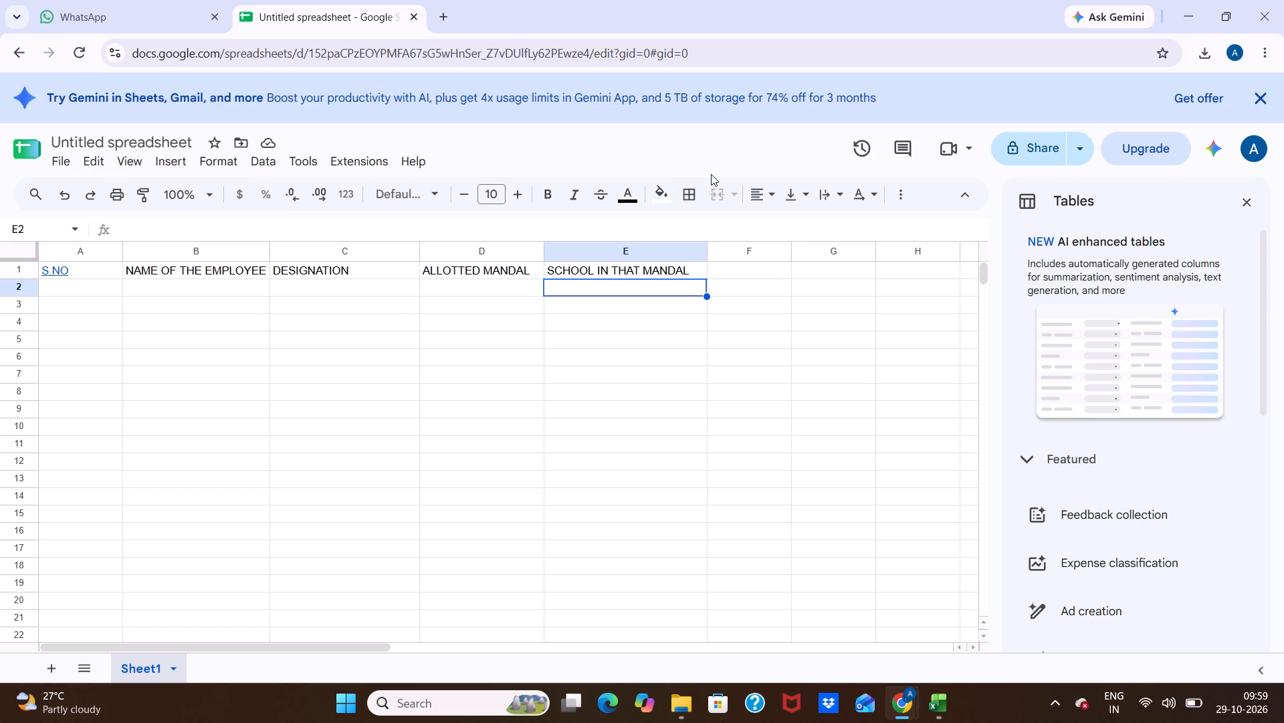
Set the vertical alignment of cell E2 to bottom.
click(805, 194)
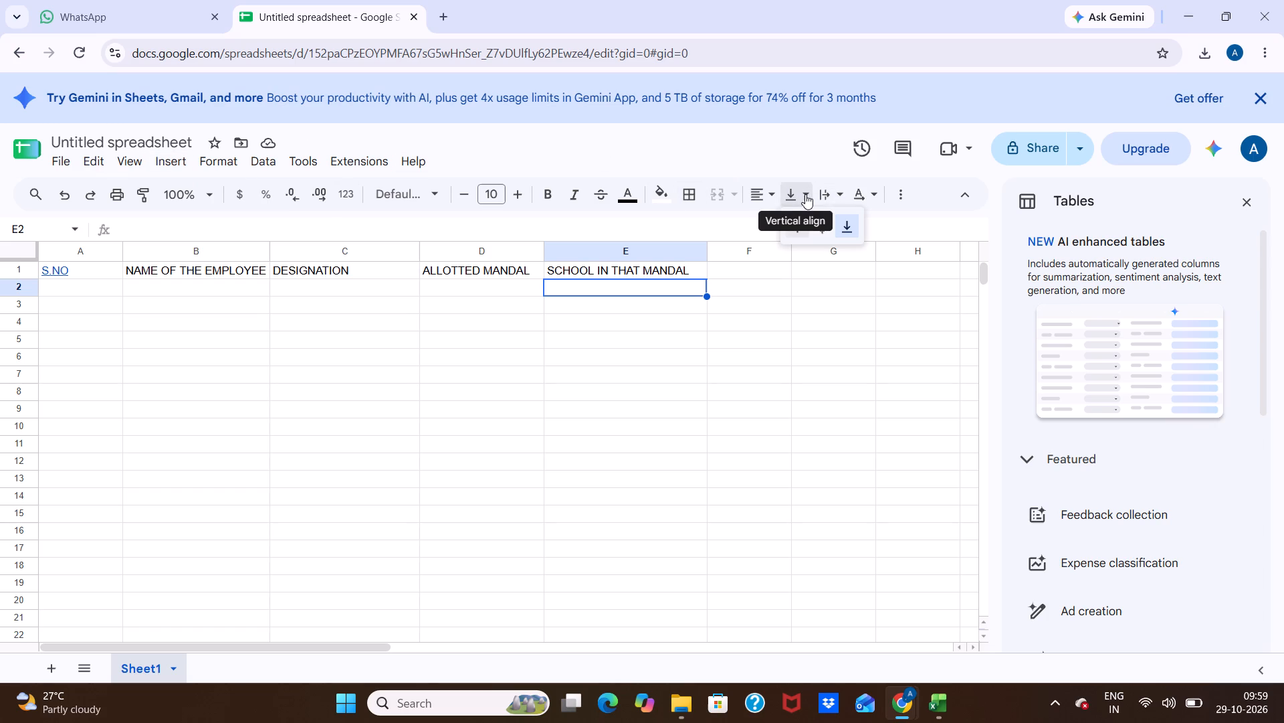
click(841, 234)
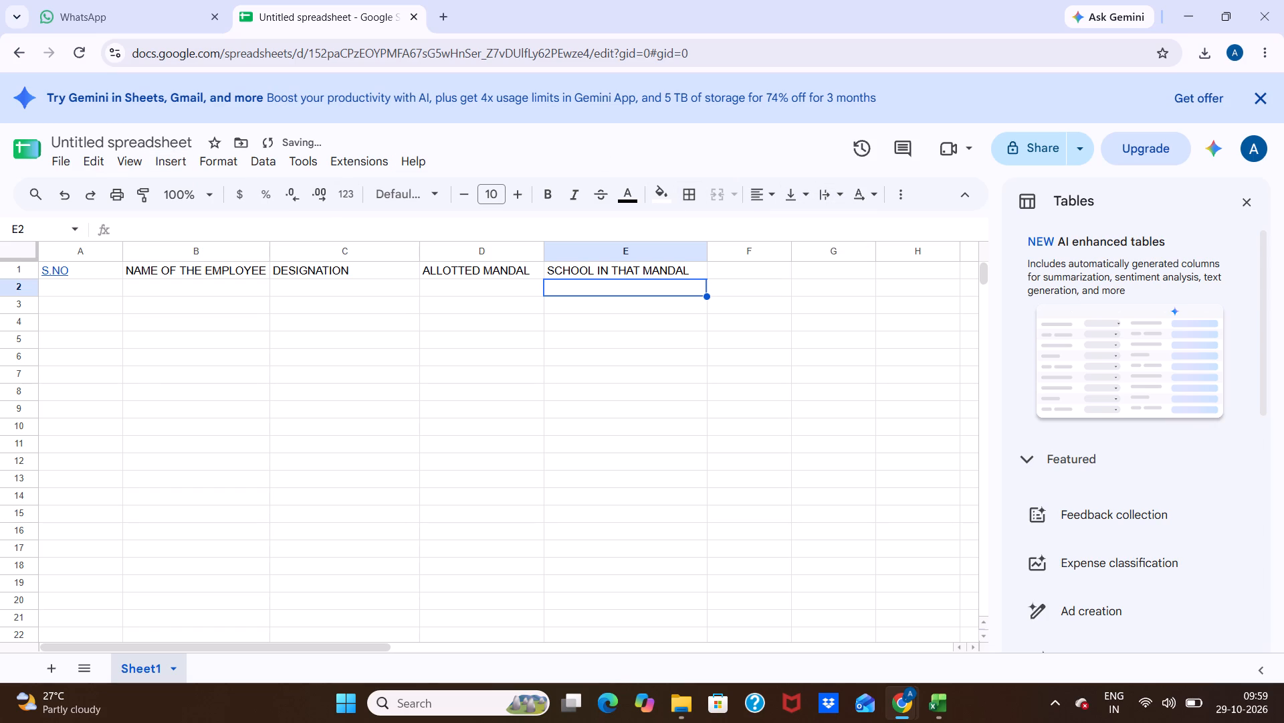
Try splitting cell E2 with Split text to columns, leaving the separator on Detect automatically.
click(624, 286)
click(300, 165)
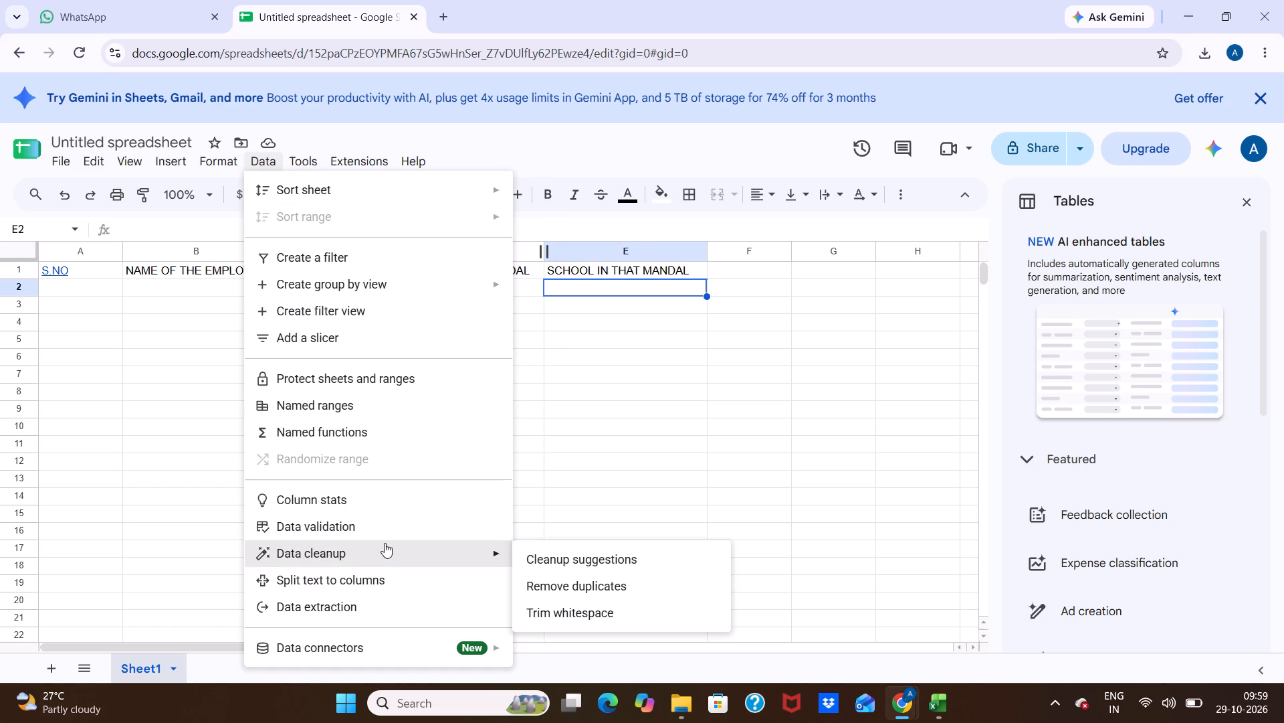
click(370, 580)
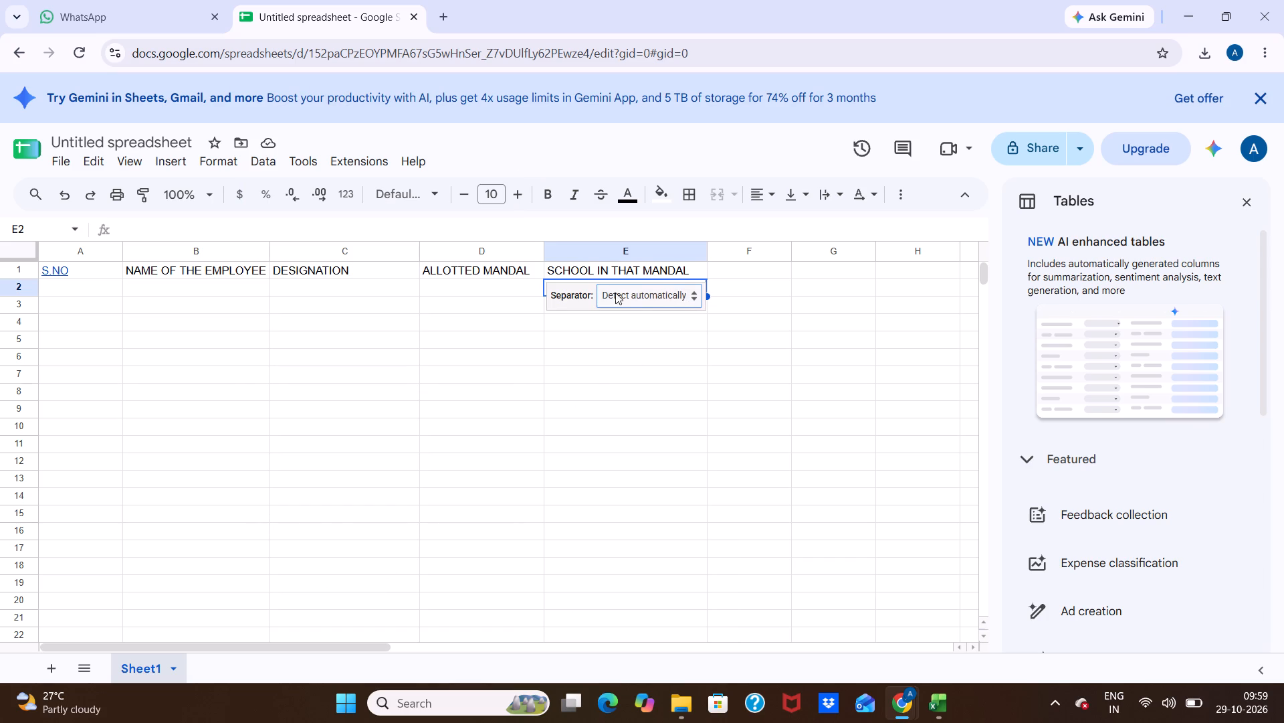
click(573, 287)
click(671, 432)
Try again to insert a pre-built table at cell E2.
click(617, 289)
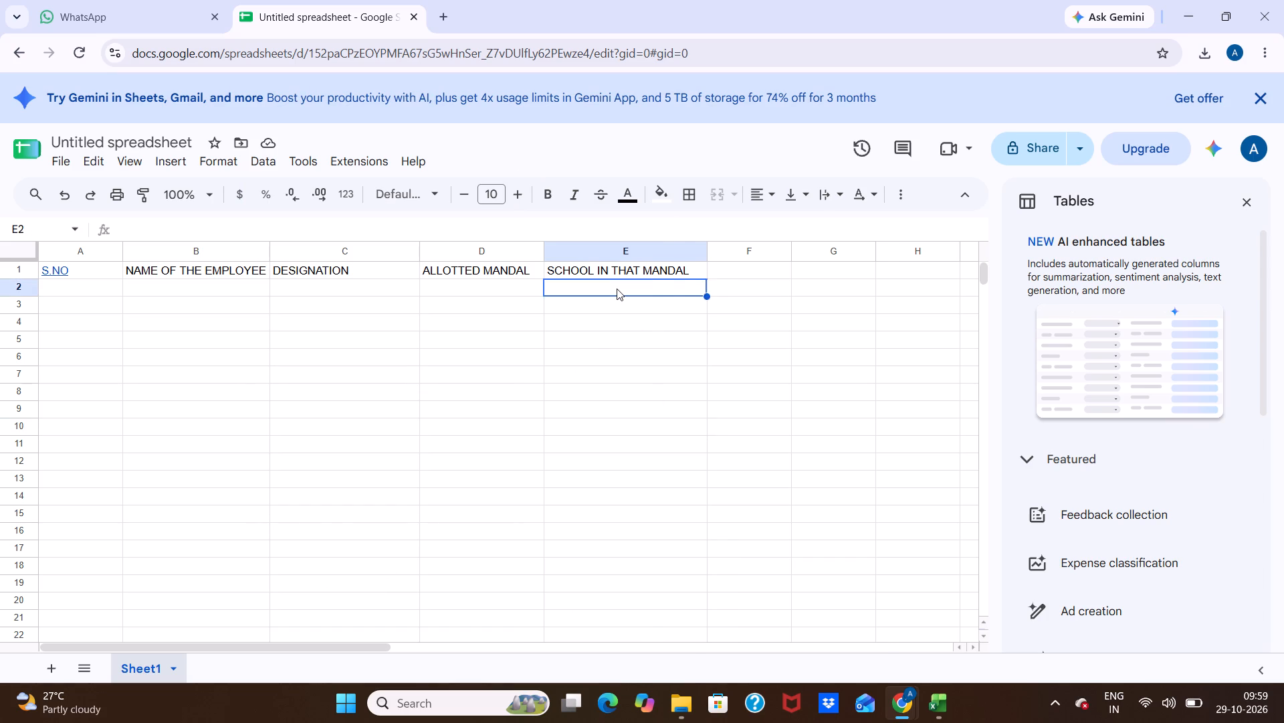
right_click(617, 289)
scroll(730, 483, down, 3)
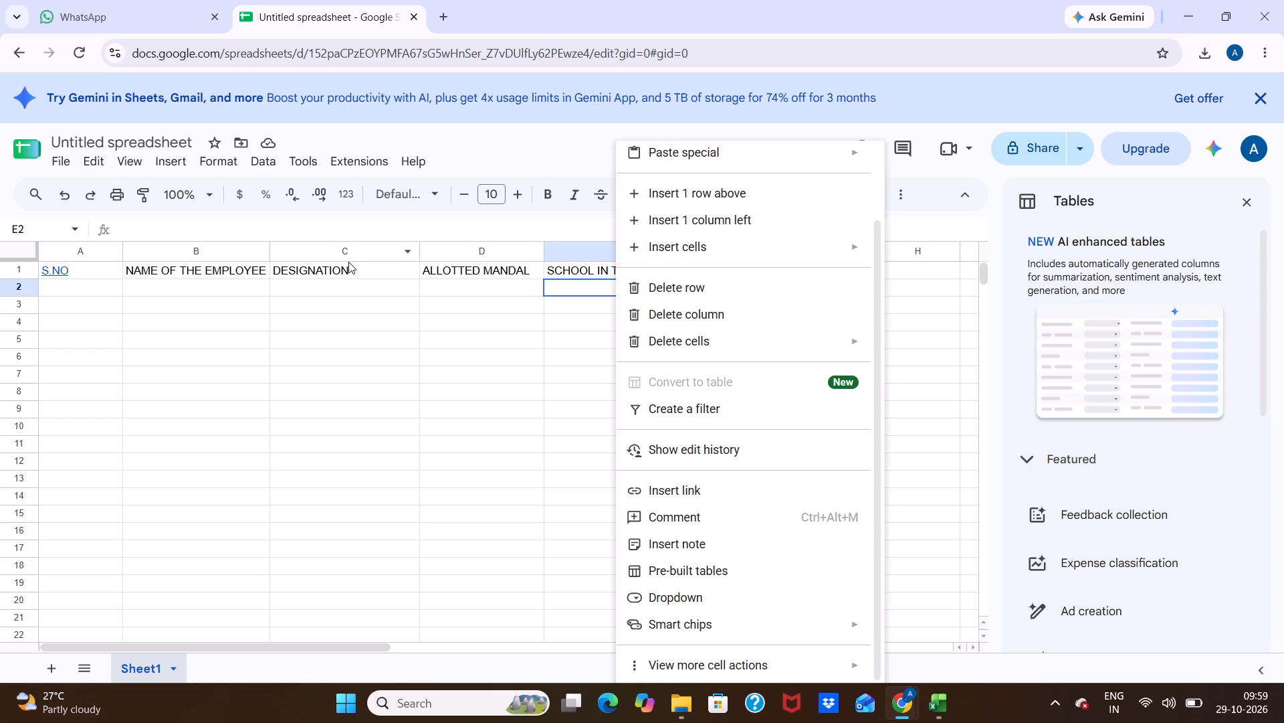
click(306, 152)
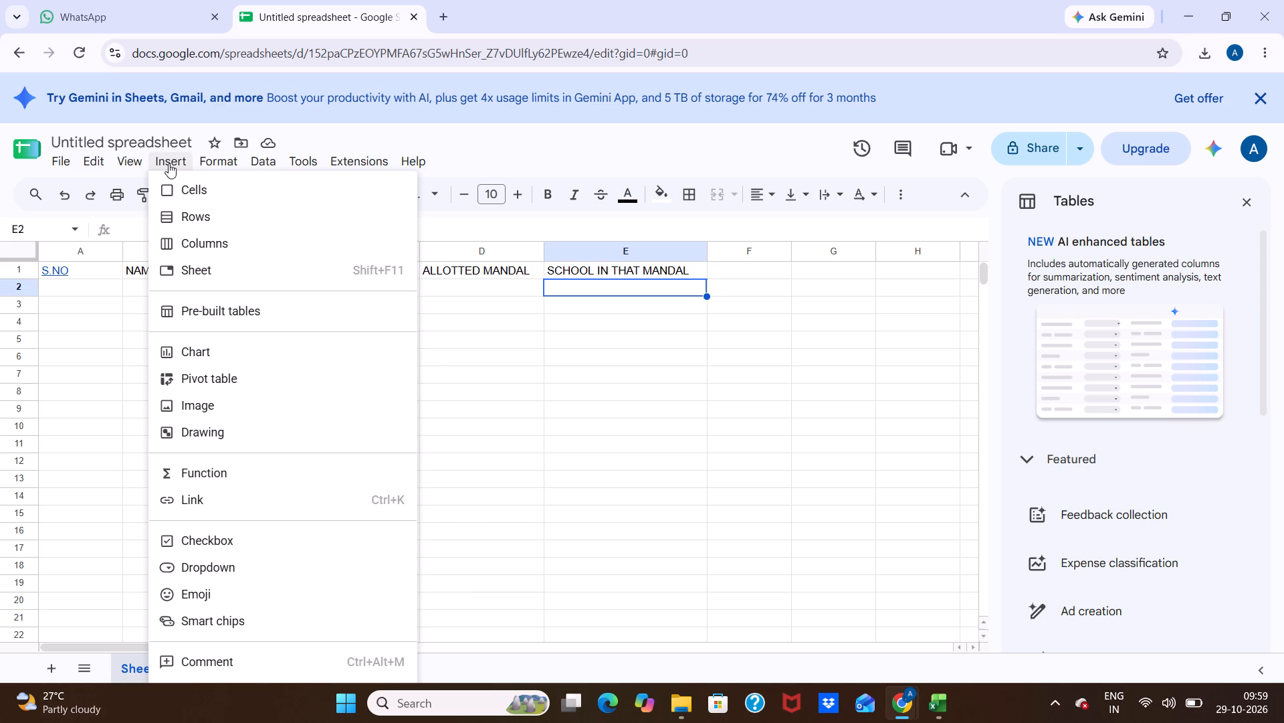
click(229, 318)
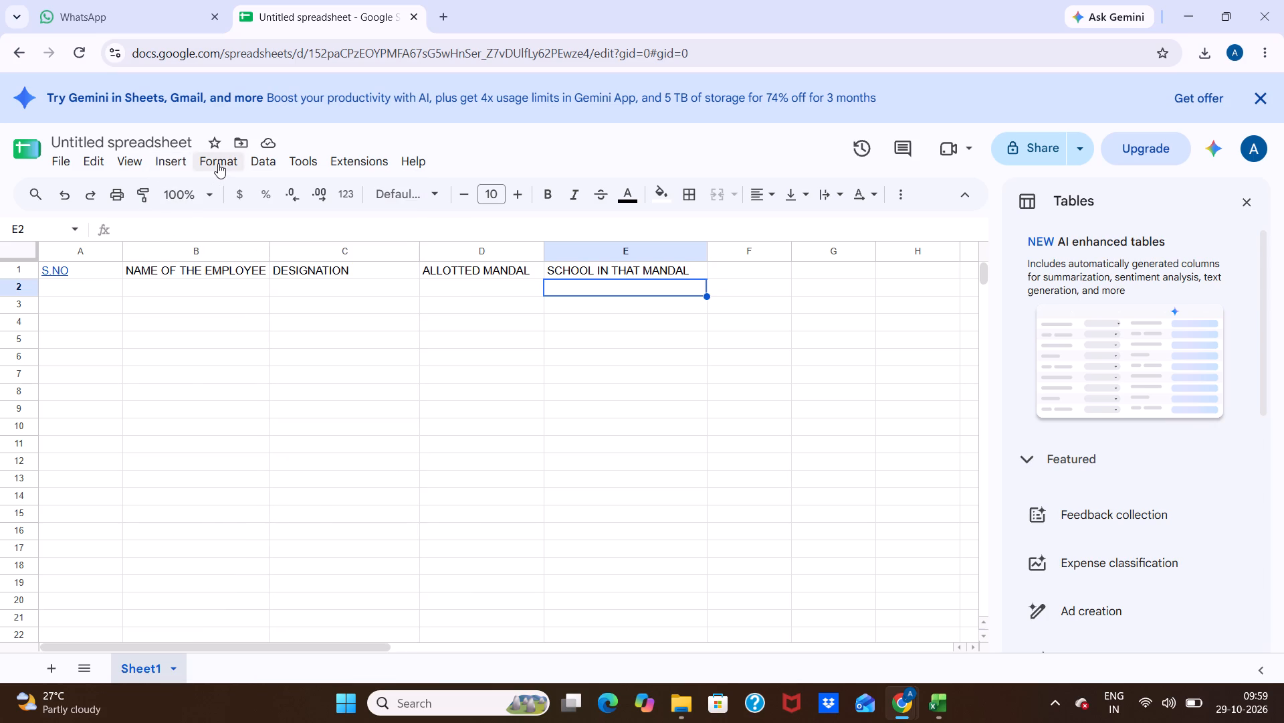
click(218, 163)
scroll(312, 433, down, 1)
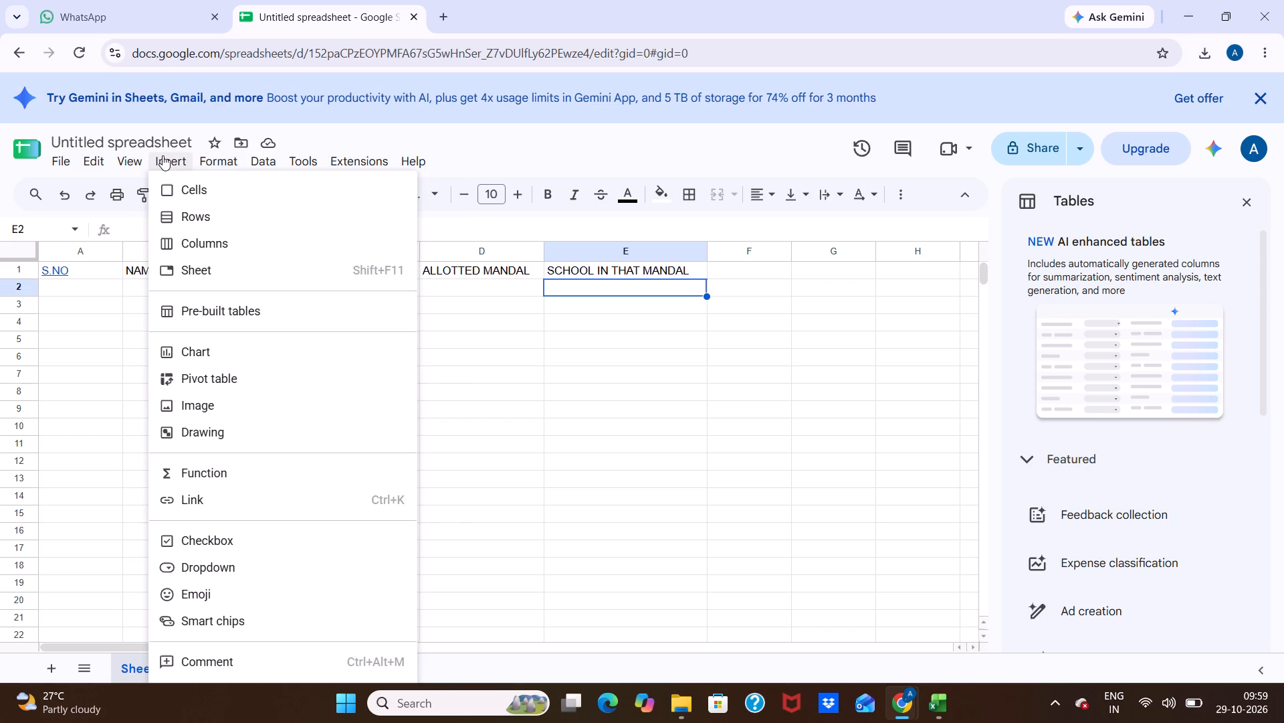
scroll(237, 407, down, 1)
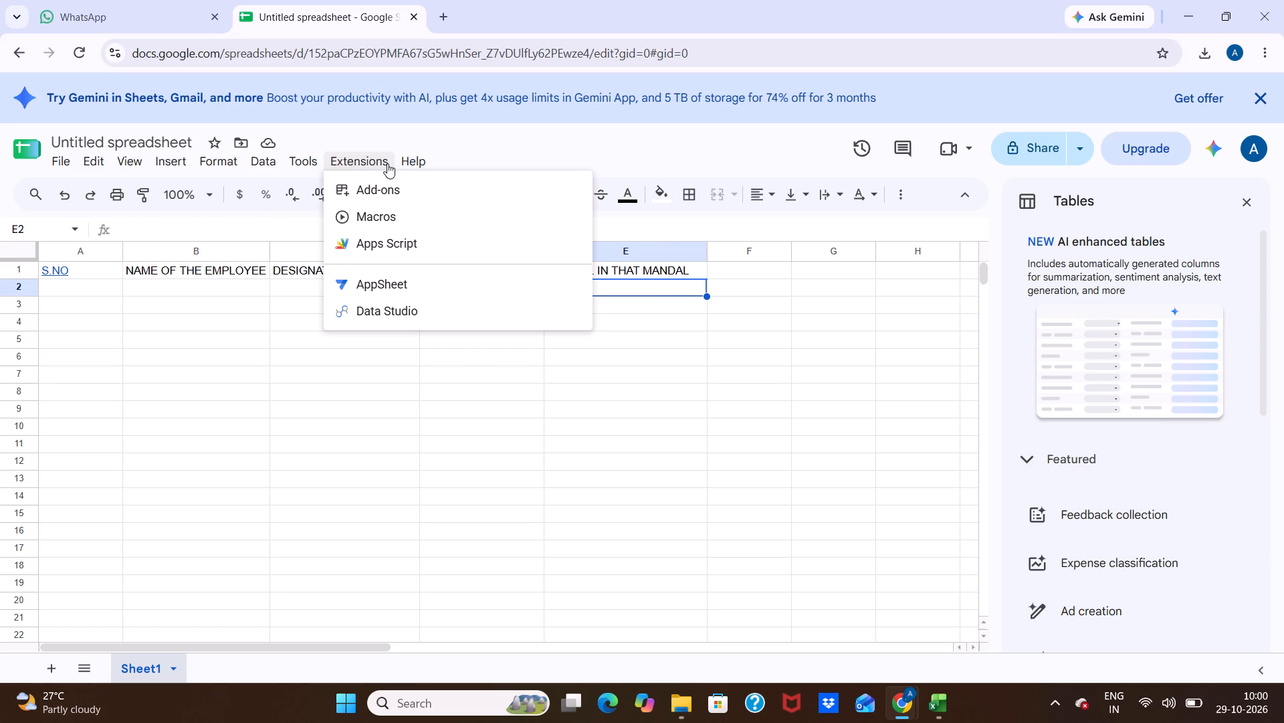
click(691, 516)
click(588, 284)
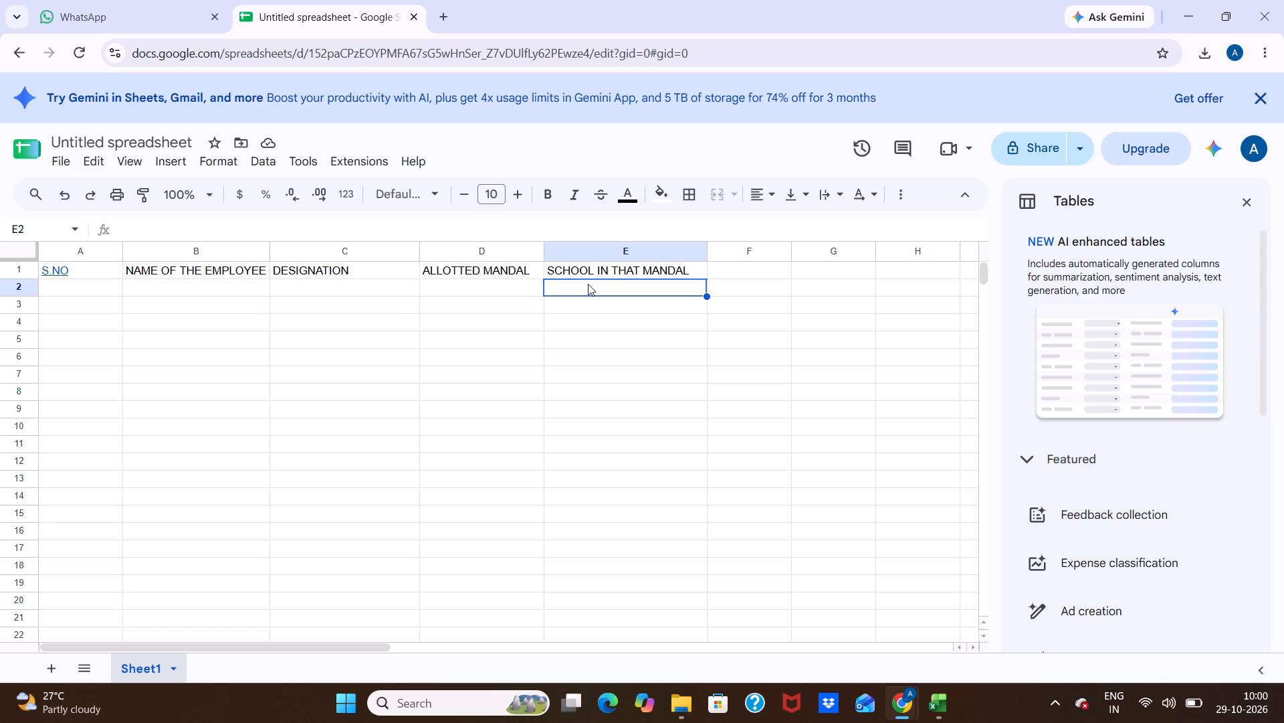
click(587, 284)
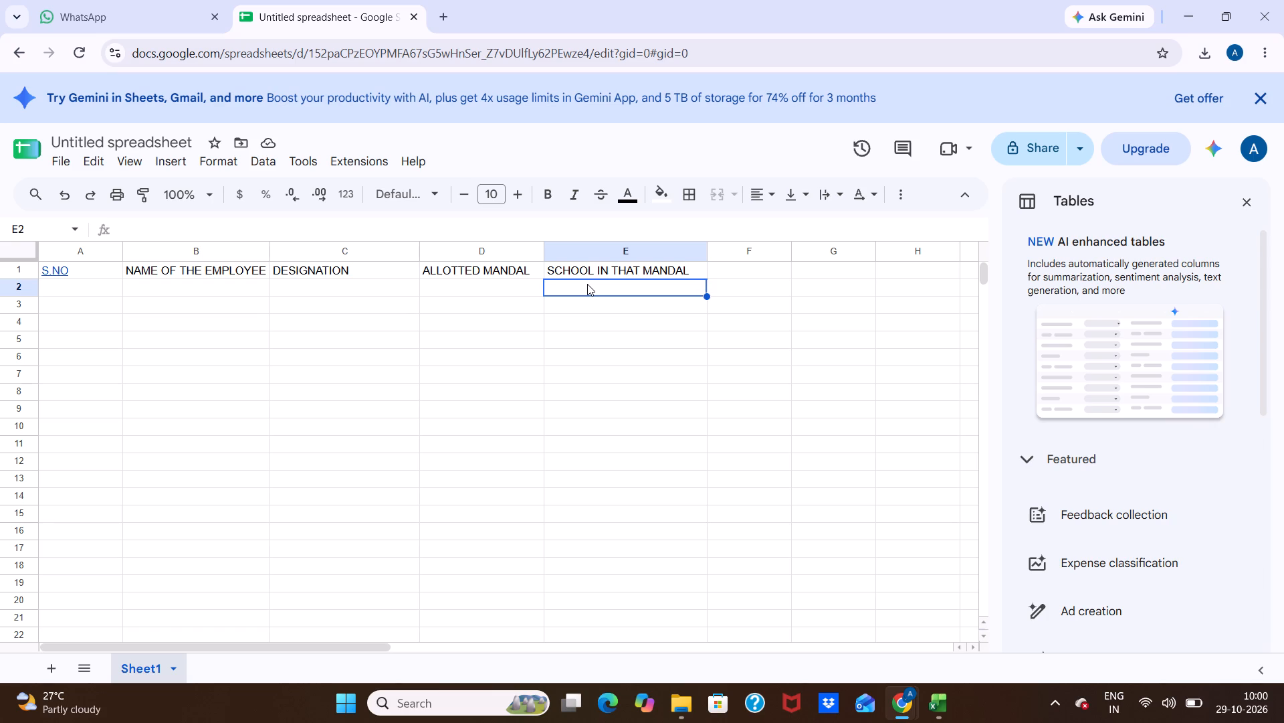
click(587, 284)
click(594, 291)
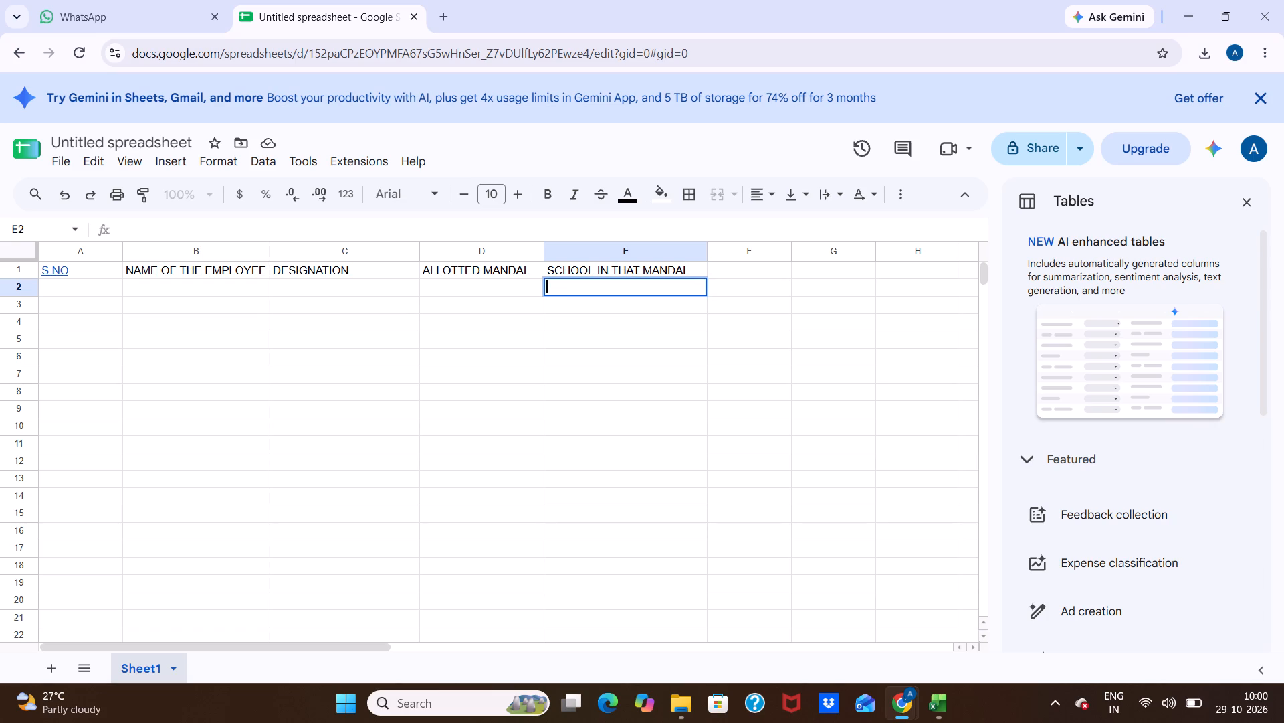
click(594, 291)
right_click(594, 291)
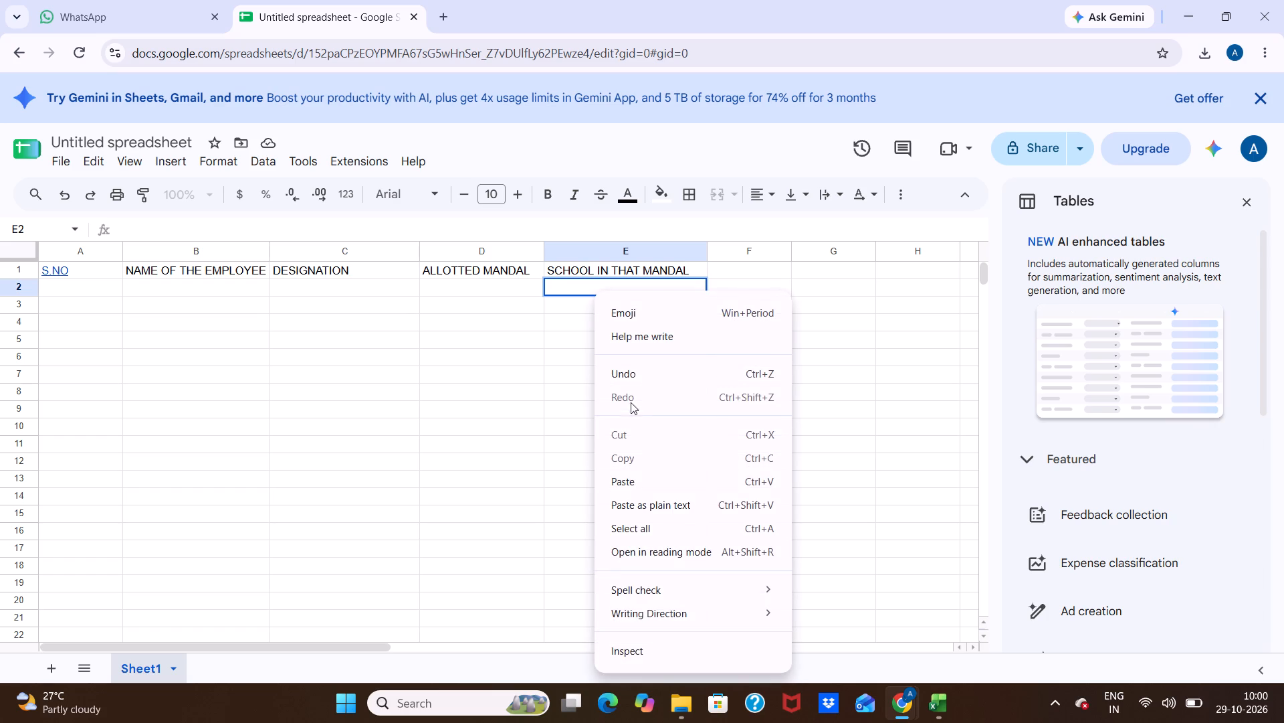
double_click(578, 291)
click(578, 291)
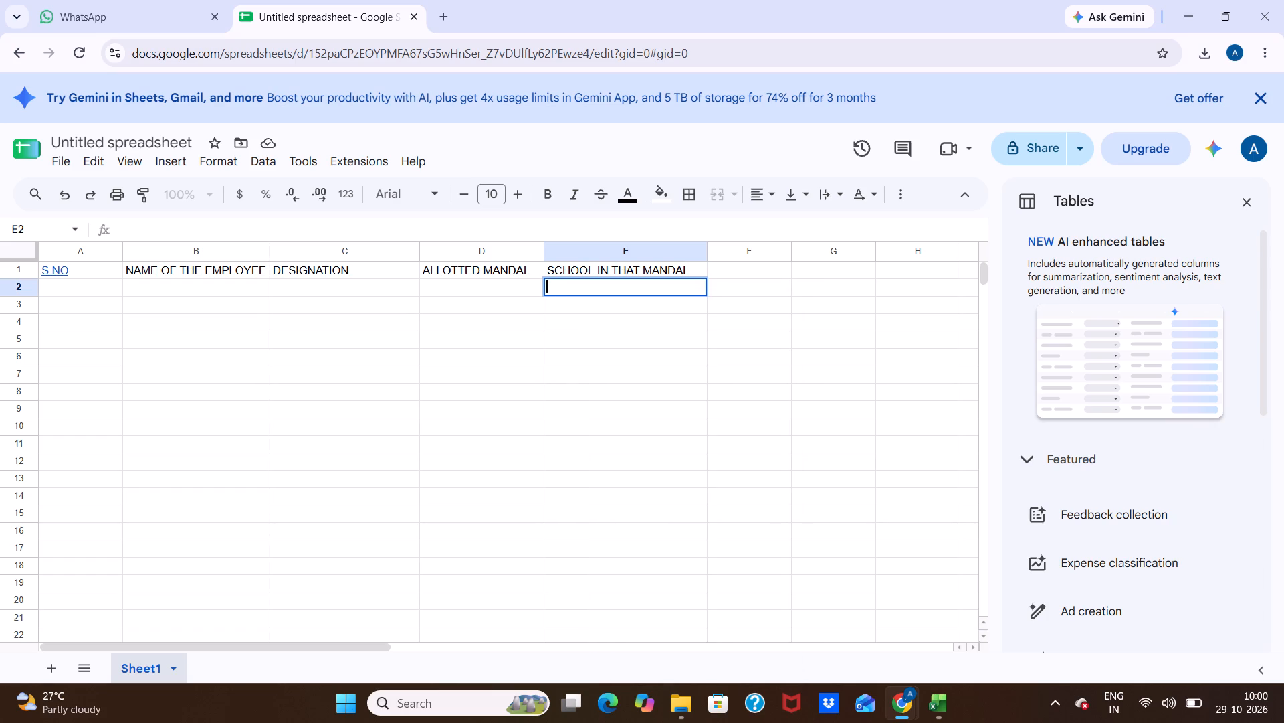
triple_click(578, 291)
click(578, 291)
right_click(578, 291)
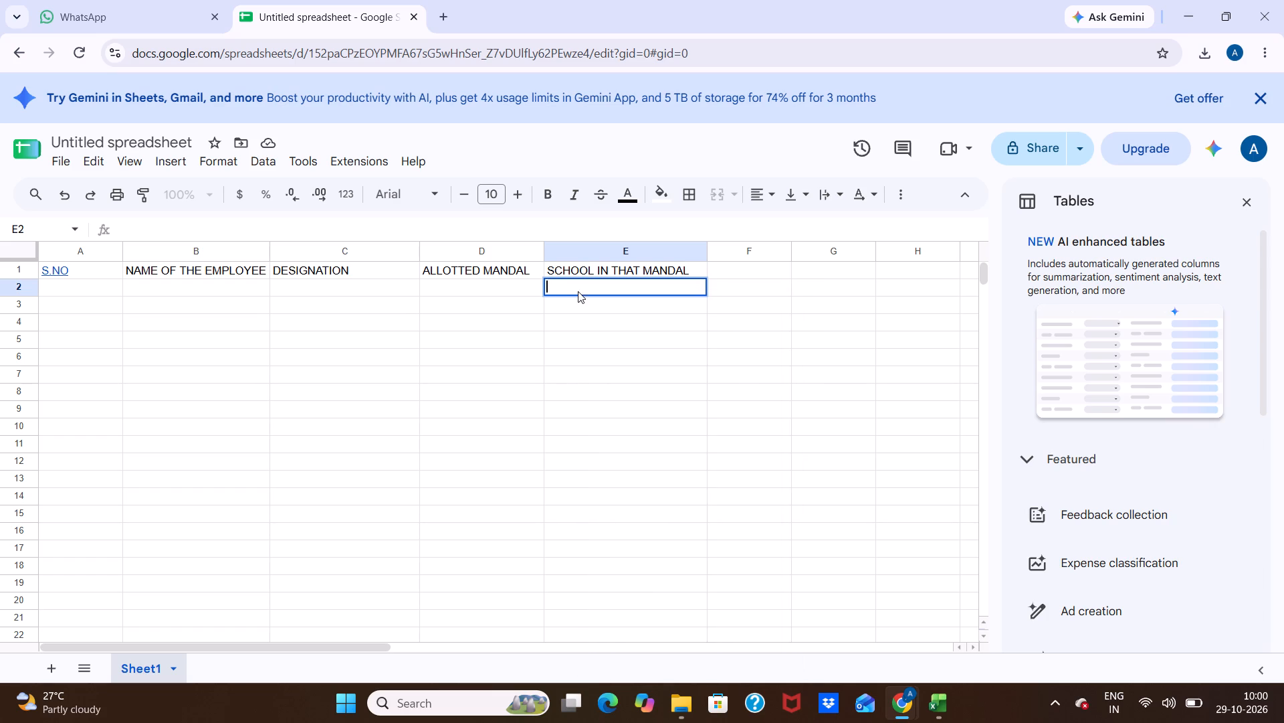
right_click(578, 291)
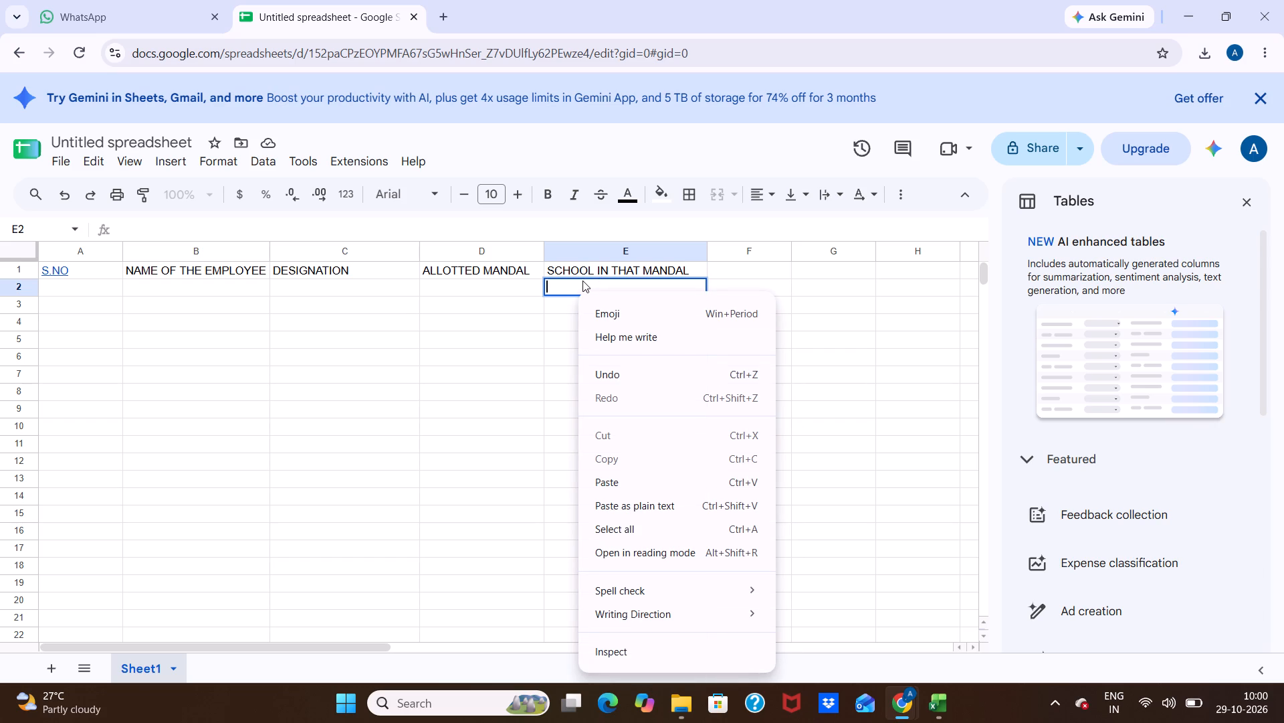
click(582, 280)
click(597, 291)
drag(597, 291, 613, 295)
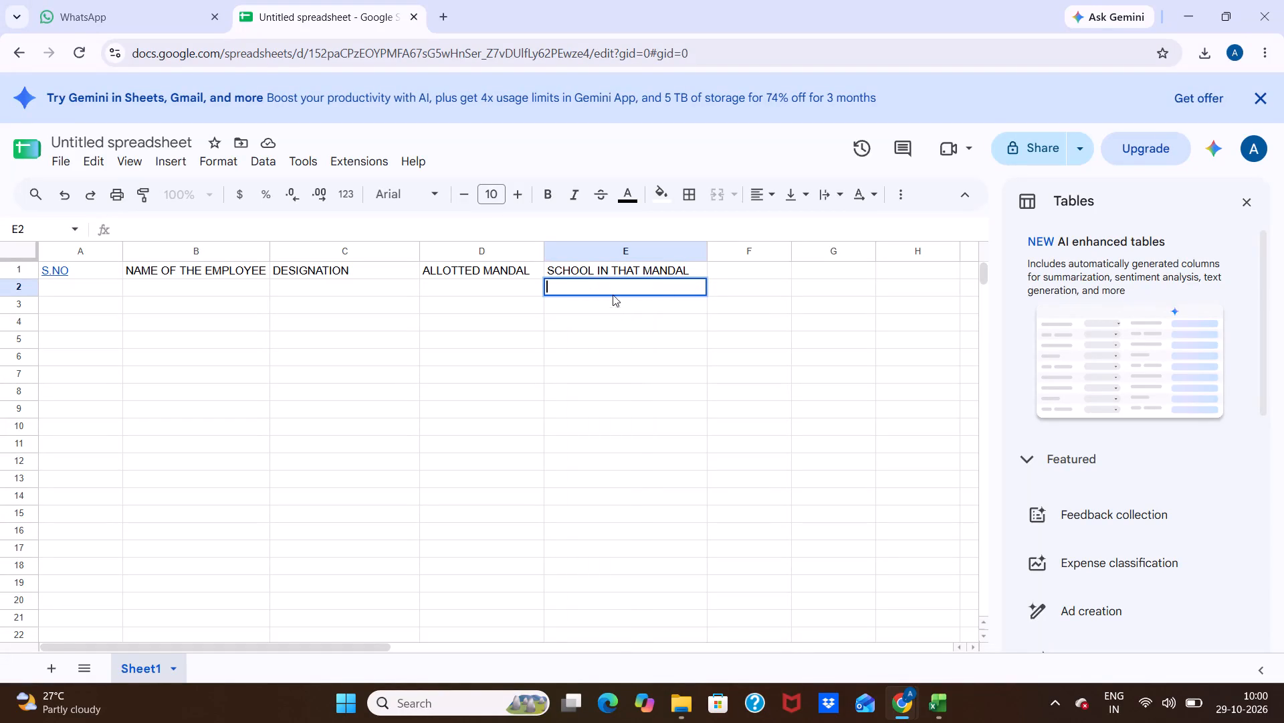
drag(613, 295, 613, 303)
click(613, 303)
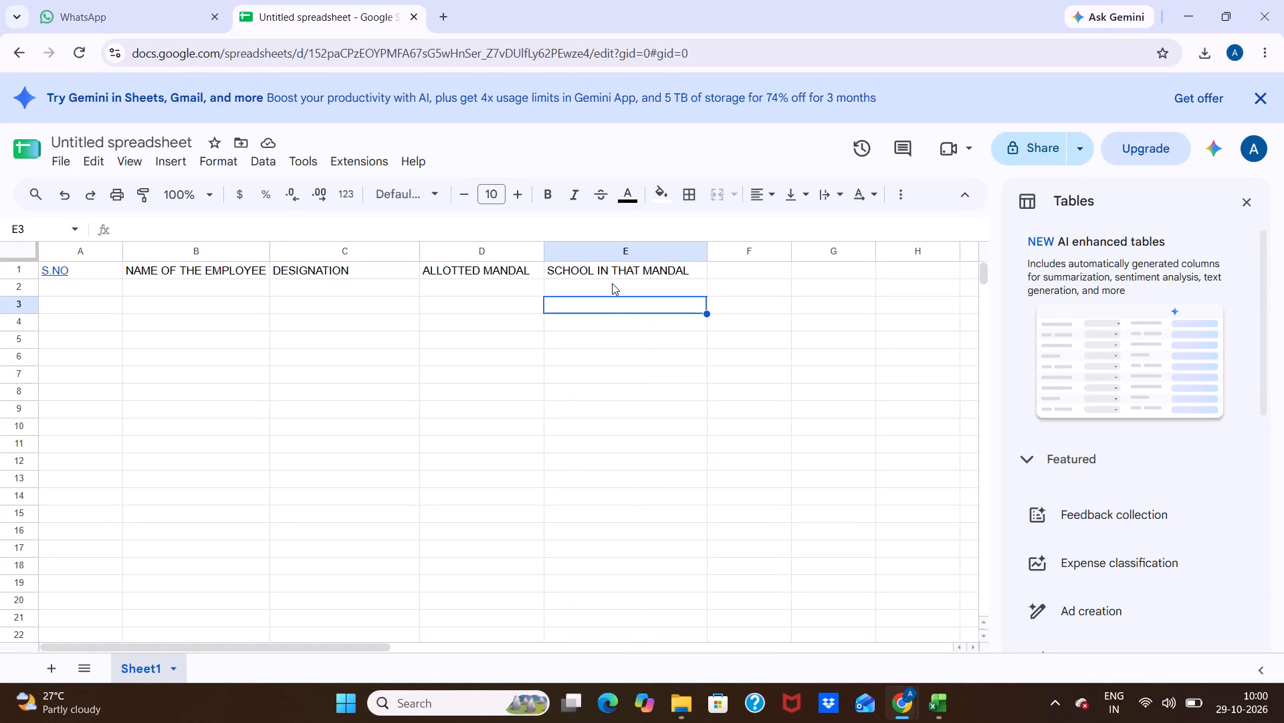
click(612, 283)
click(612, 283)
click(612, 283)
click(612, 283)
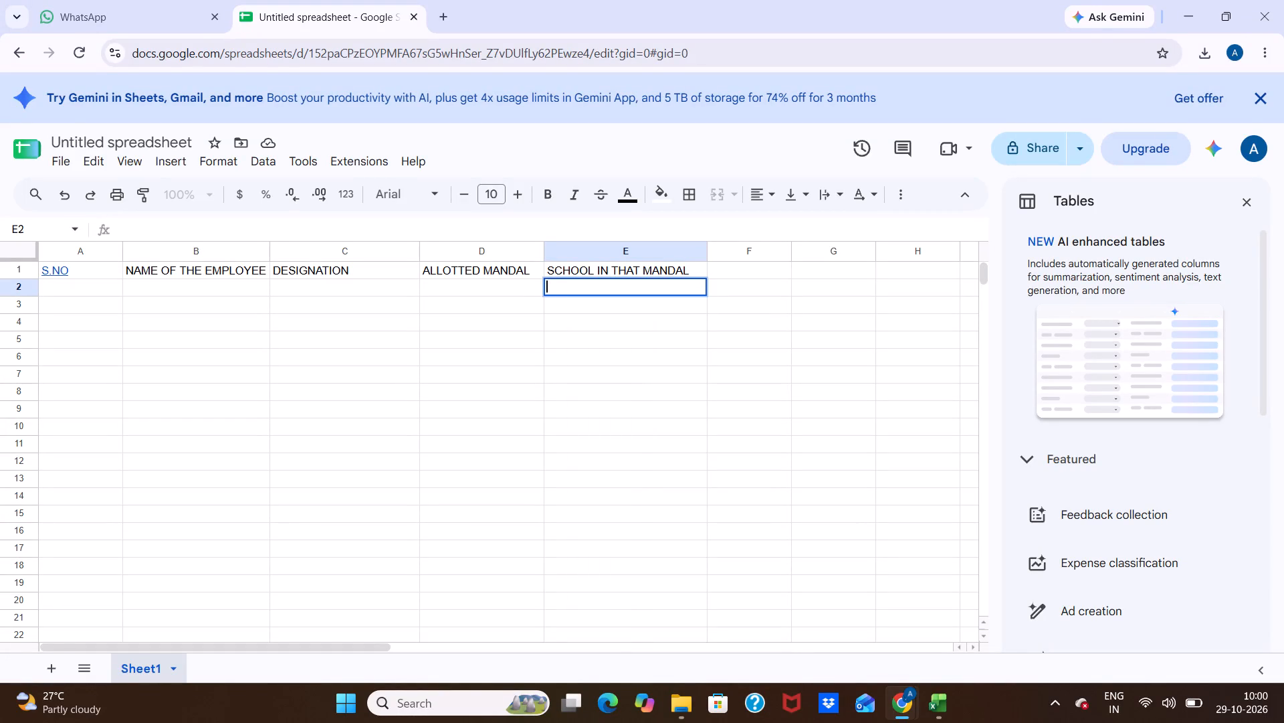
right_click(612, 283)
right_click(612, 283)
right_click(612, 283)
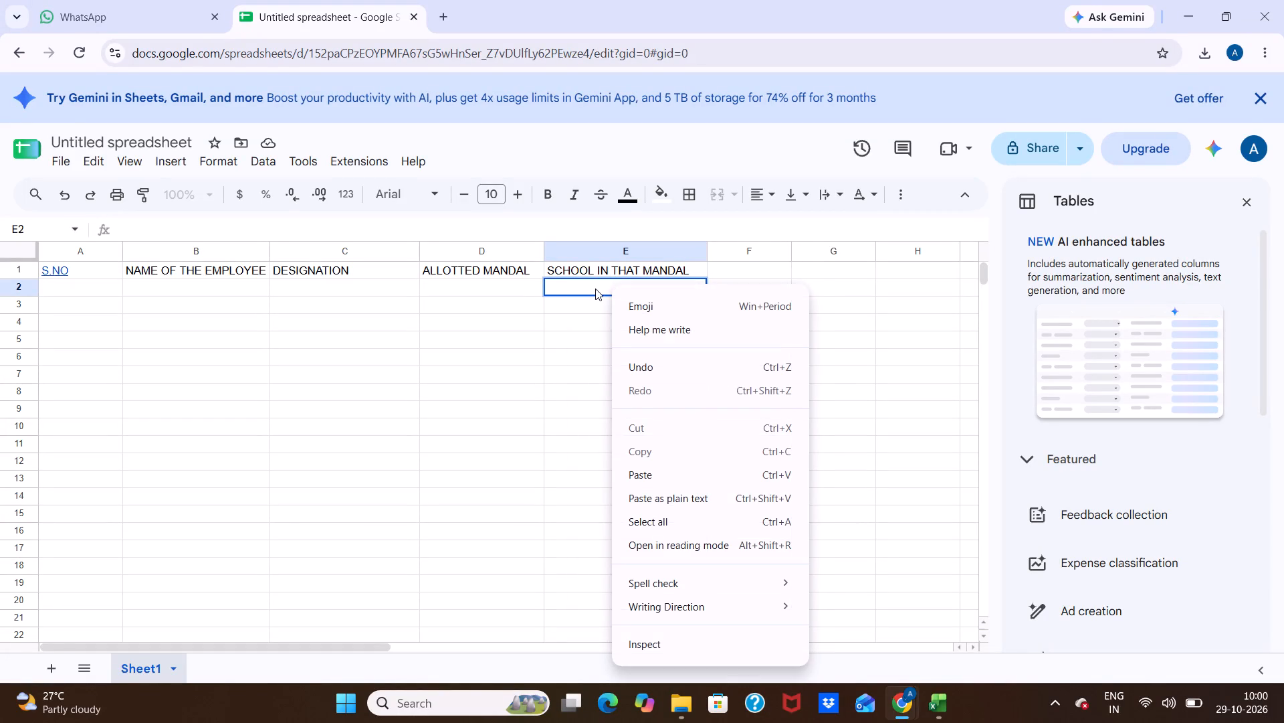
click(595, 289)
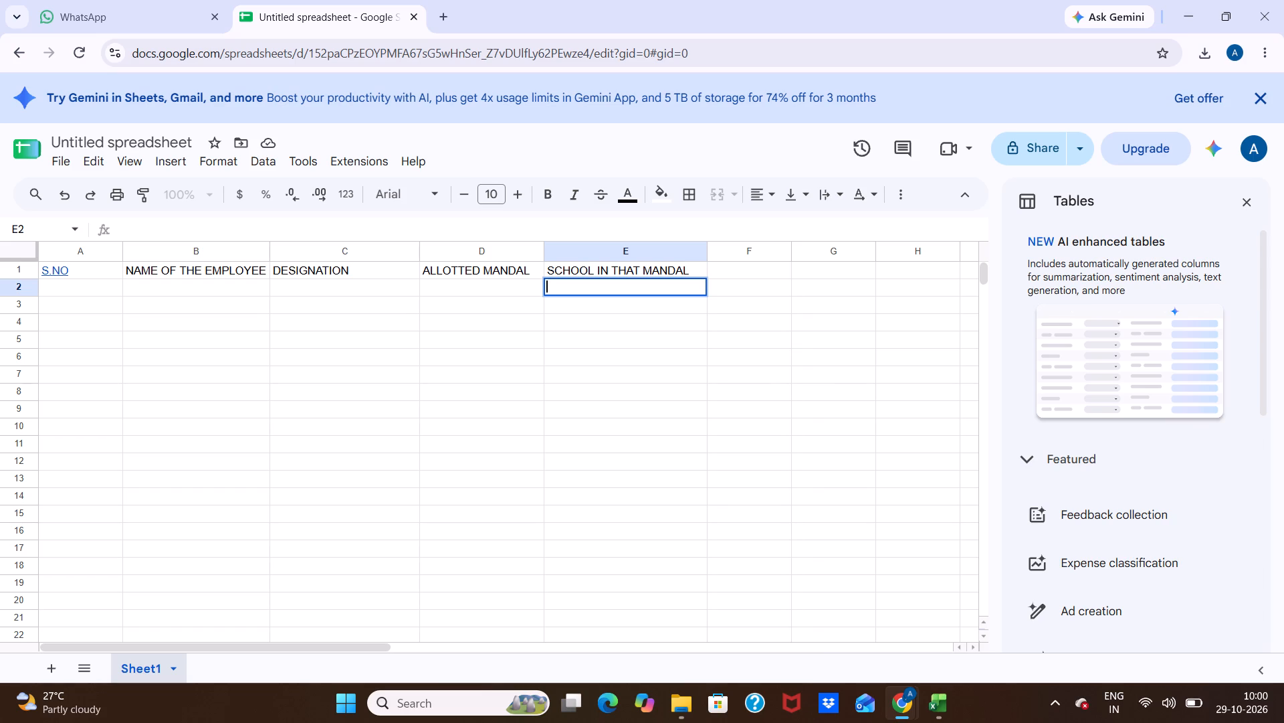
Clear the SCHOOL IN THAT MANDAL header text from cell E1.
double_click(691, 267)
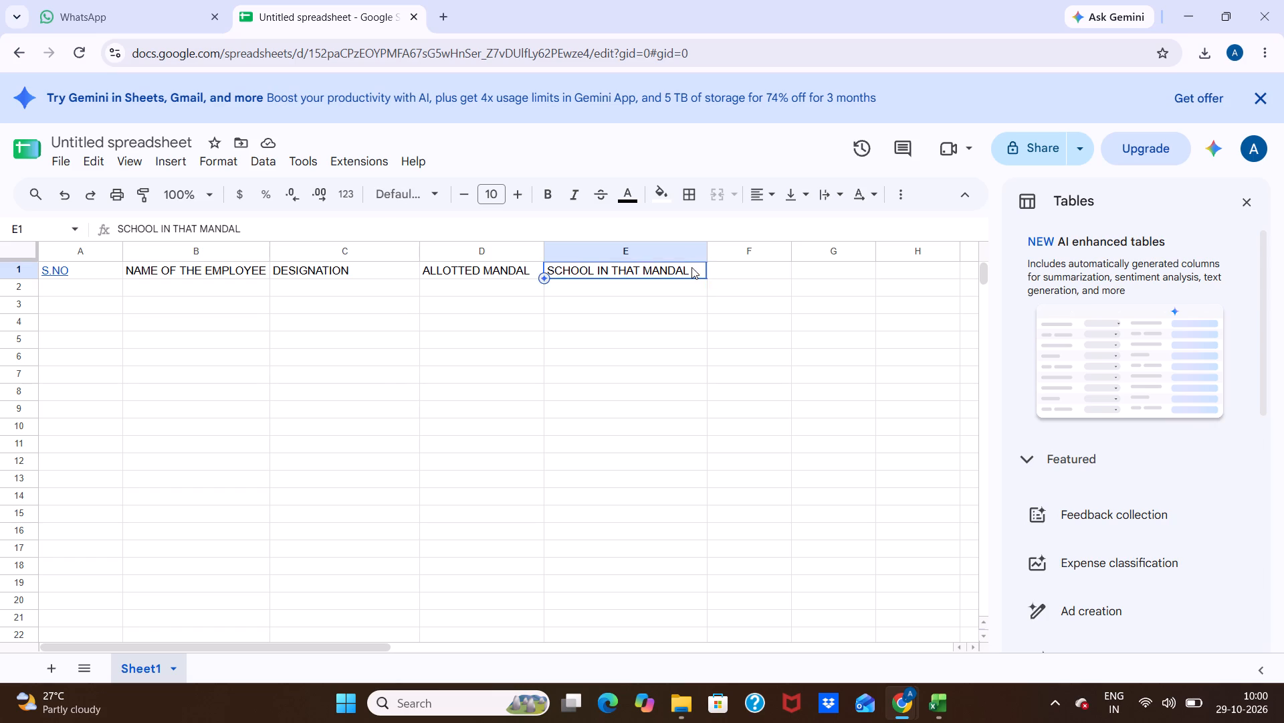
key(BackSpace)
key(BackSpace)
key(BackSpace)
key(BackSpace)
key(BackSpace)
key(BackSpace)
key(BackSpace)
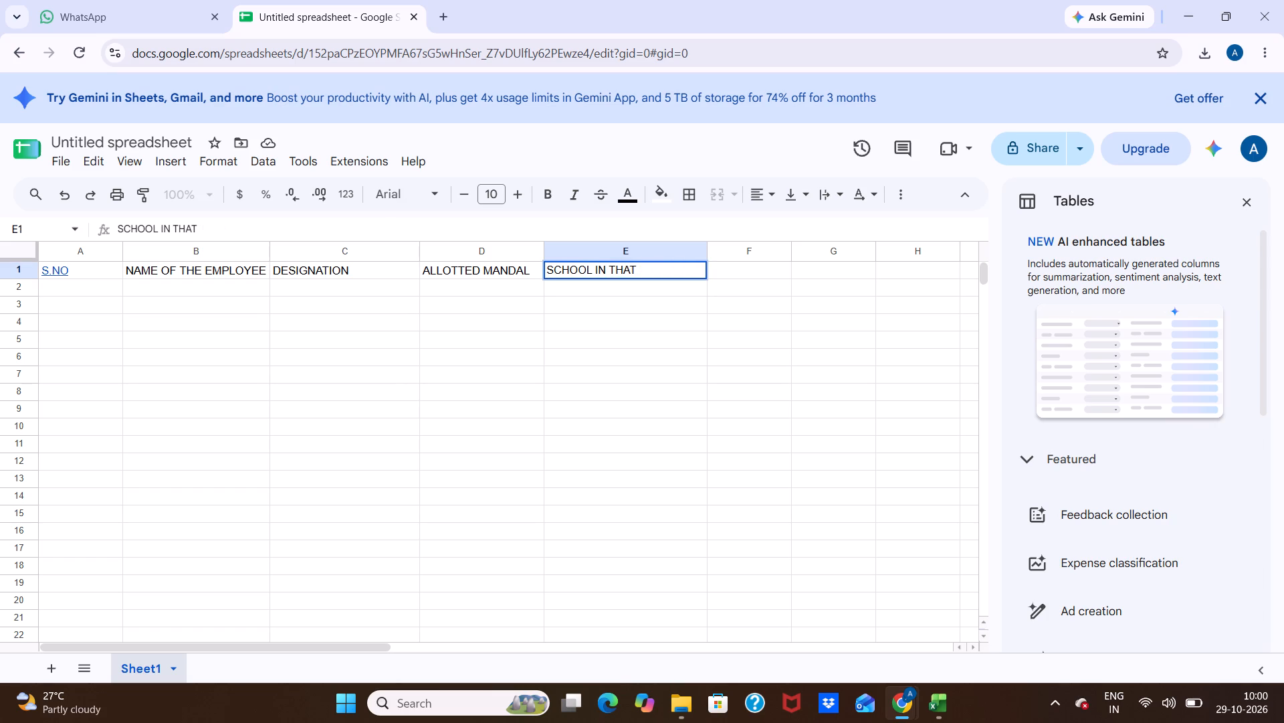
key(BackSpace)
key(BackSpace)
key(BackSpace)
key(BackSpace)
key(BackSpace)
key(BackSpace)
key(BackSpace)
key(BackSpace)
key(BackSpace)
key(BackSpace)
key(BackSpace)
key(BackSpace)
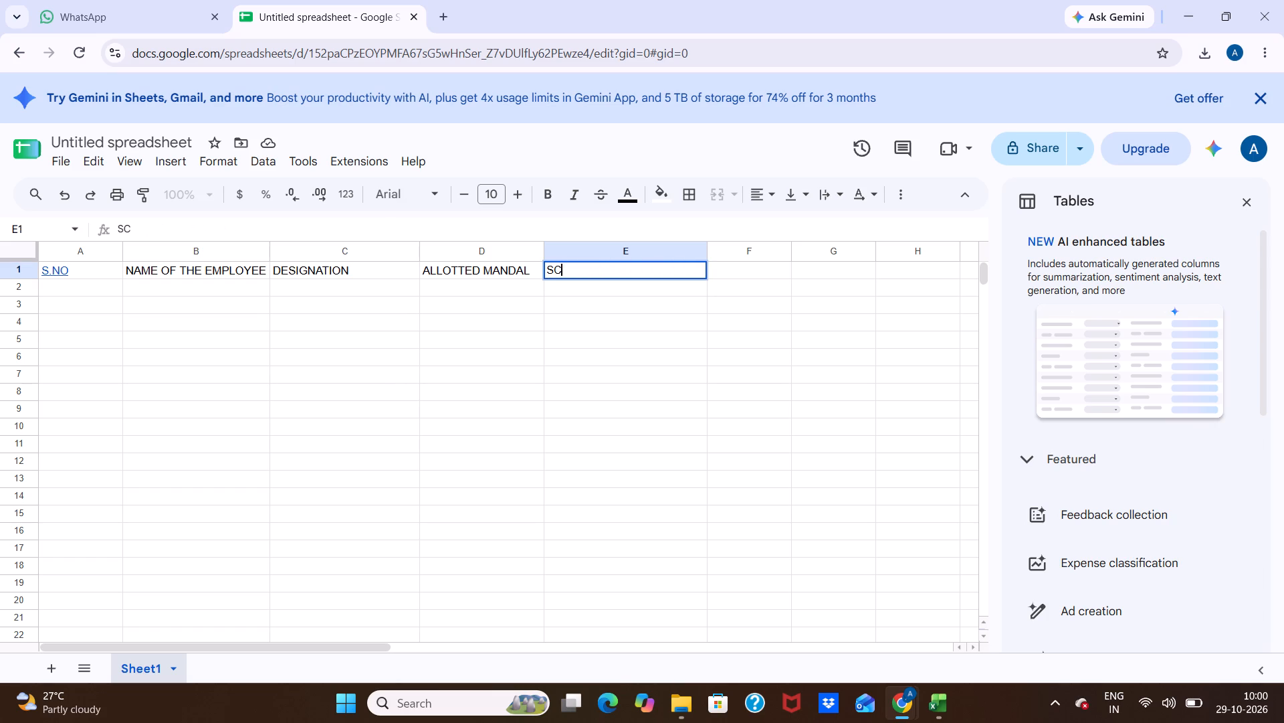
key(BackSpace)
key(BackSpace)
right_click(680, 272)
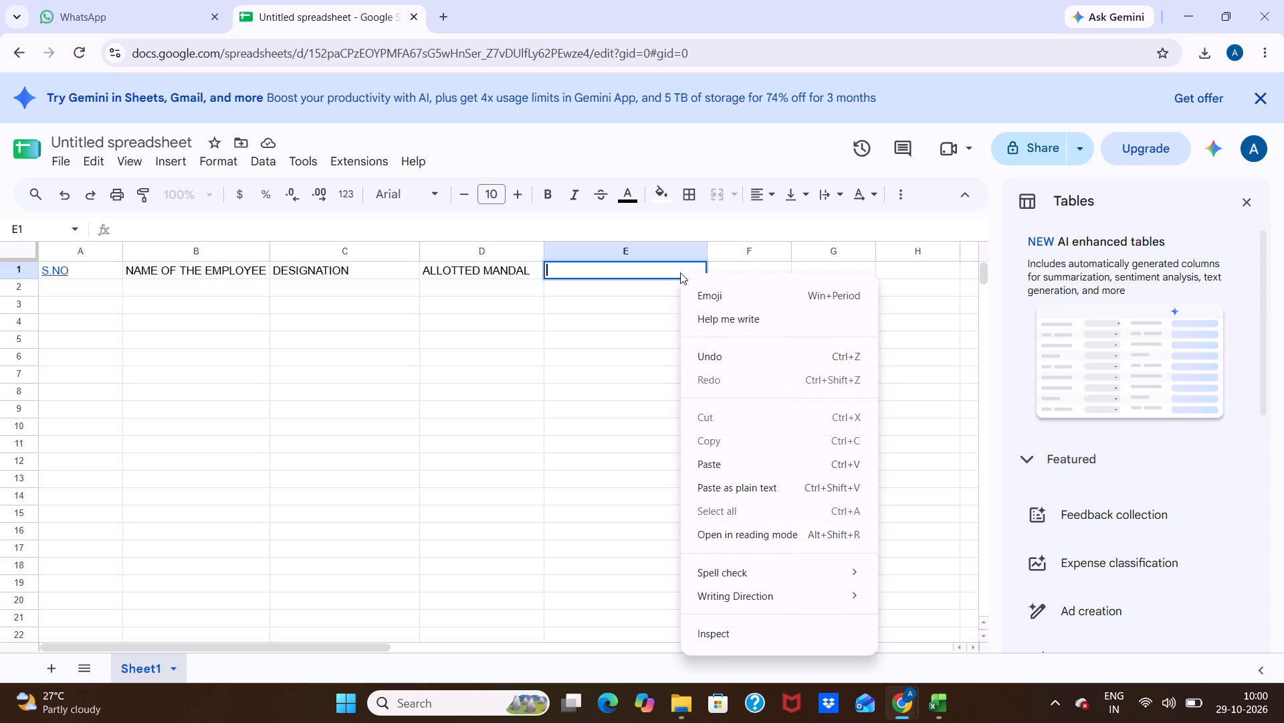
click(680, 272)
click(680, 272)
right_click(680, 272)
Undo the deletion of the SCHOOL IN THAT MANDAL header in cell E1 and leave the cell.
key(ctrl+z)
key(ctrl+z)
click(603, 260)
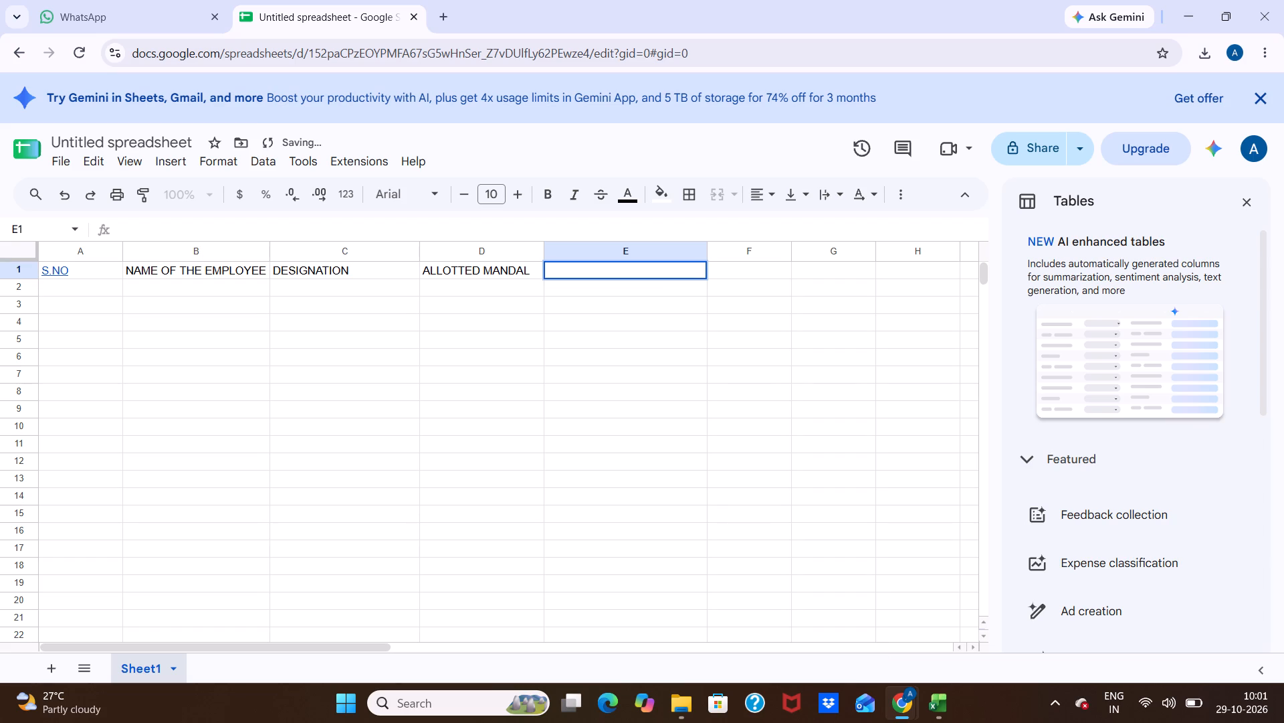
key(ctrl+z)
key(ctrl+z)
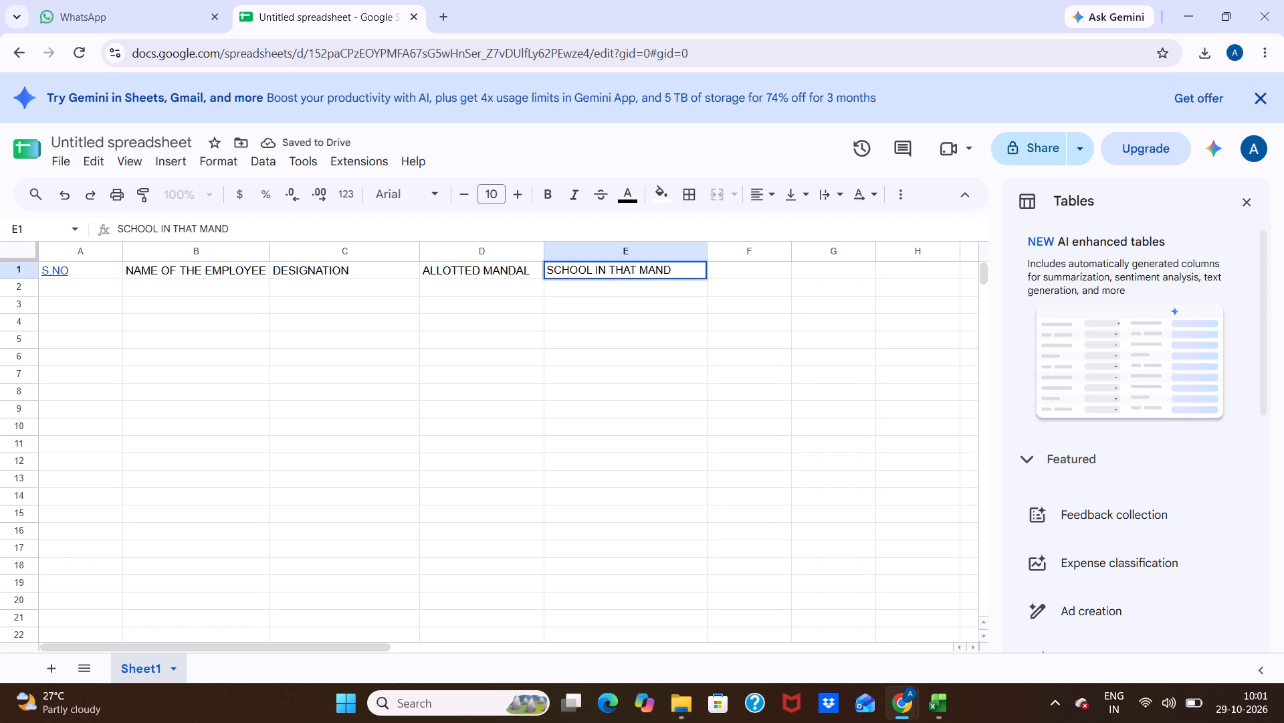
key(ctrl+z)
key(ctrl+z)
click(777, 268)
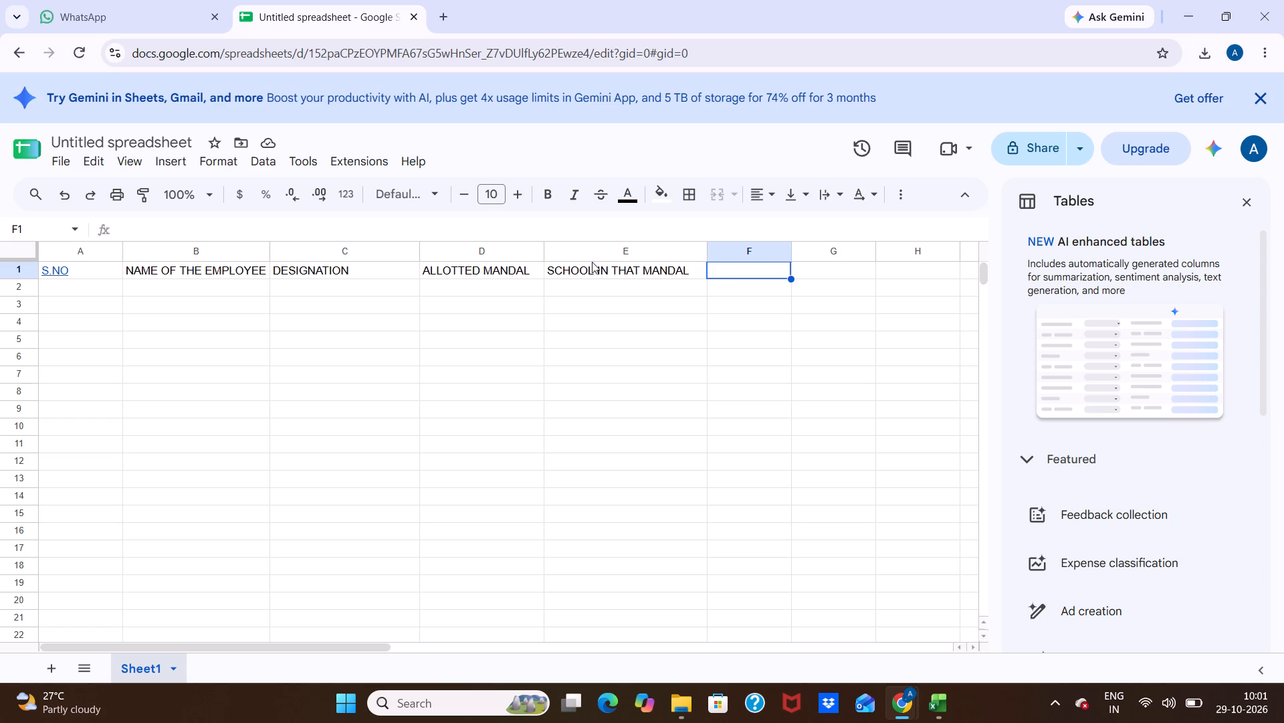
Enter the subheading NO.OF GOVT SCHOOLS in cell E2, below the SCHOOL IN THAT MANDAL header.
click(588, 287)
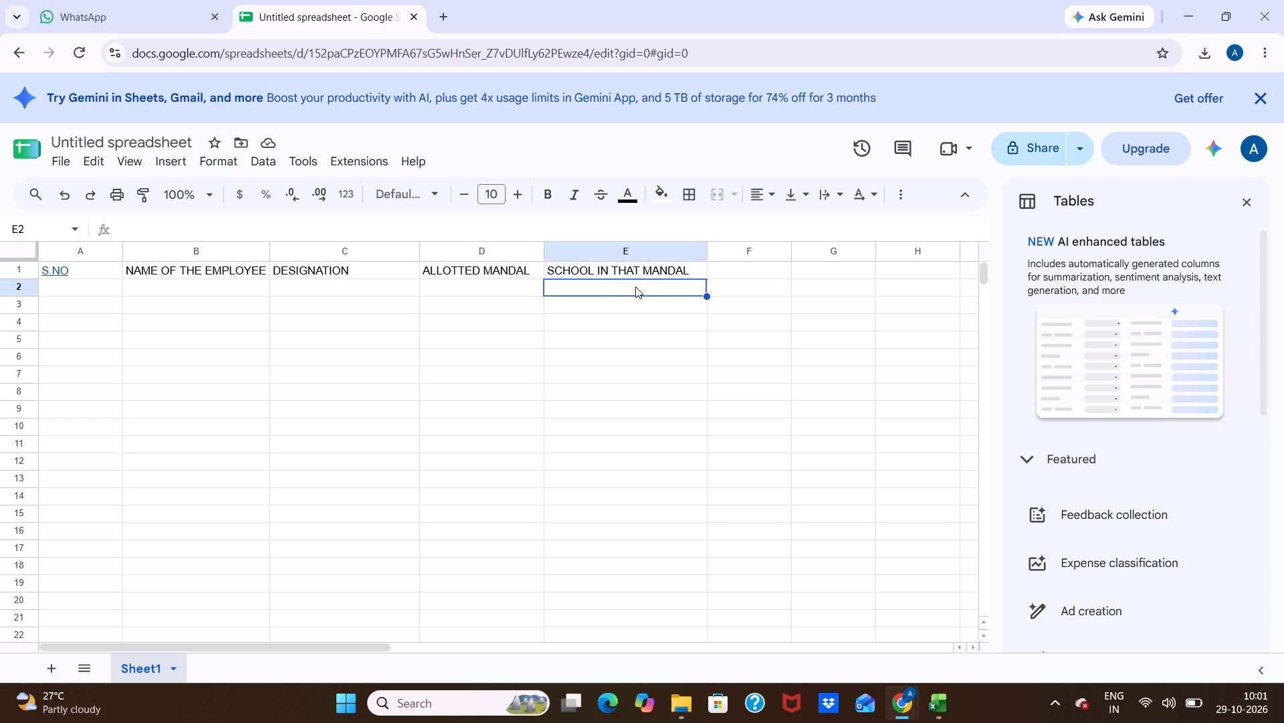
text(NO)
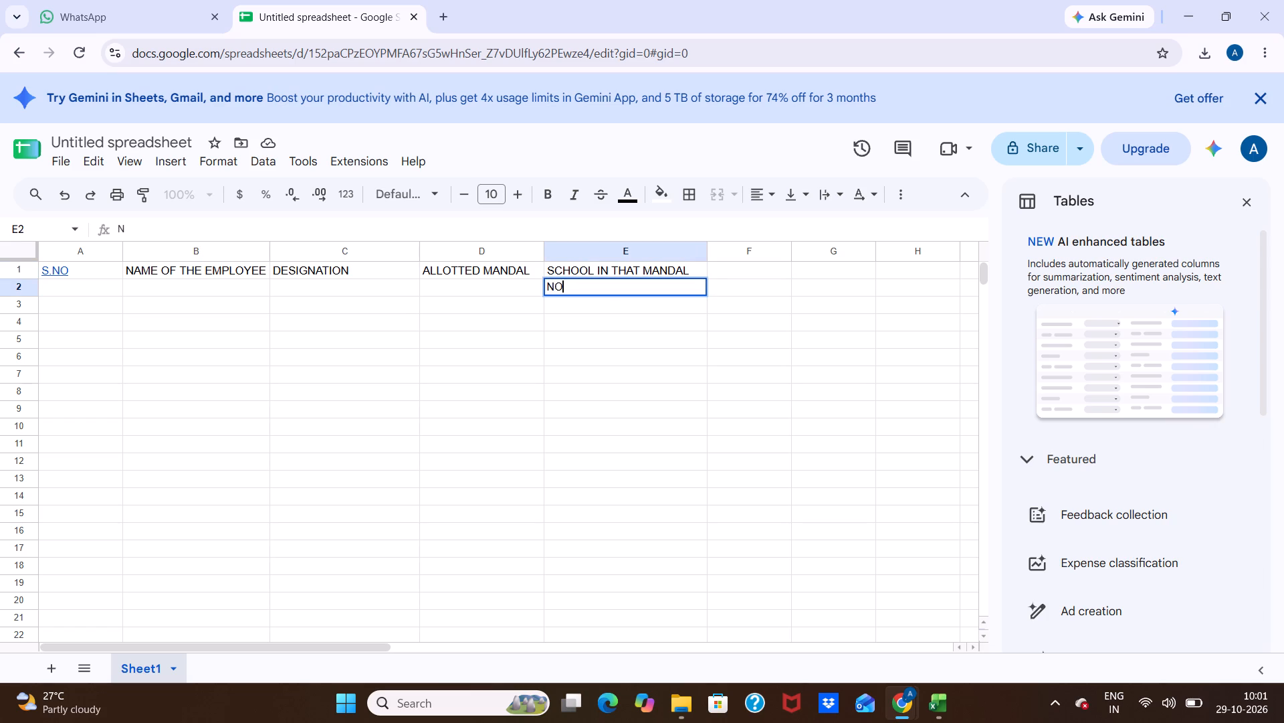
text(.OF)
key(space)
text(GOVT)
key(space)
text(SCHOOLS)
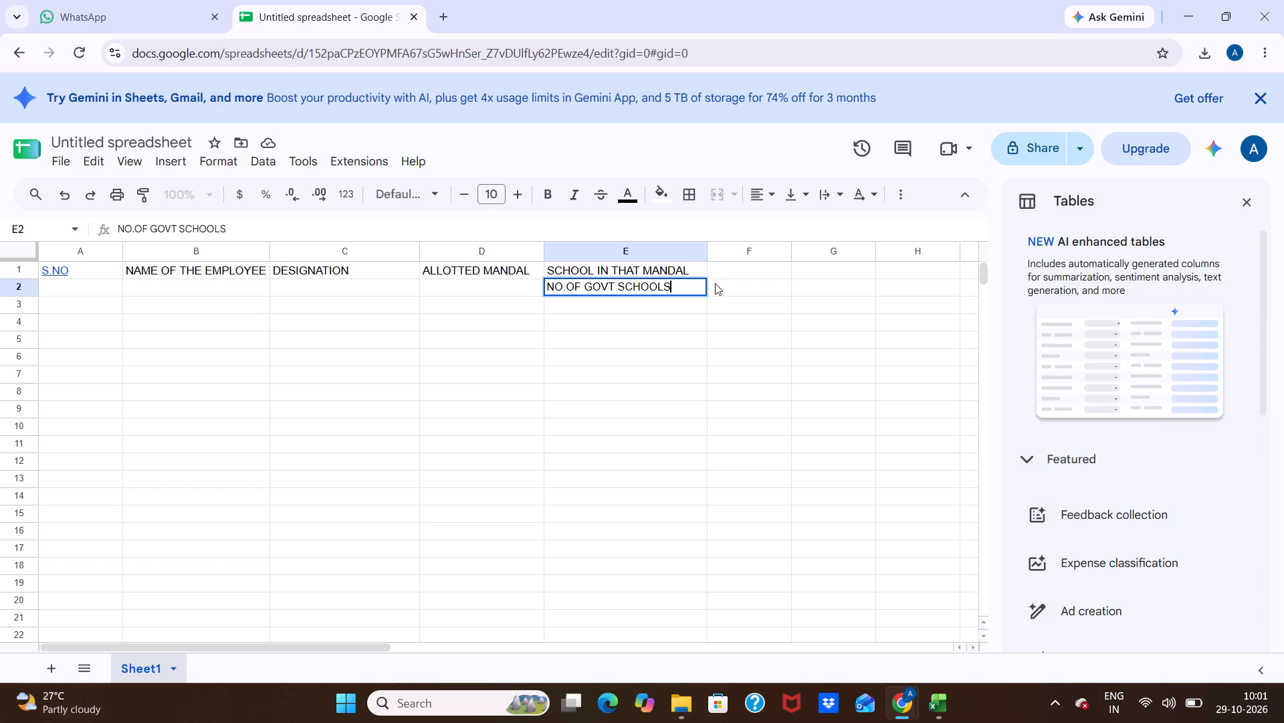
click(736, 283)
click(691, 266)
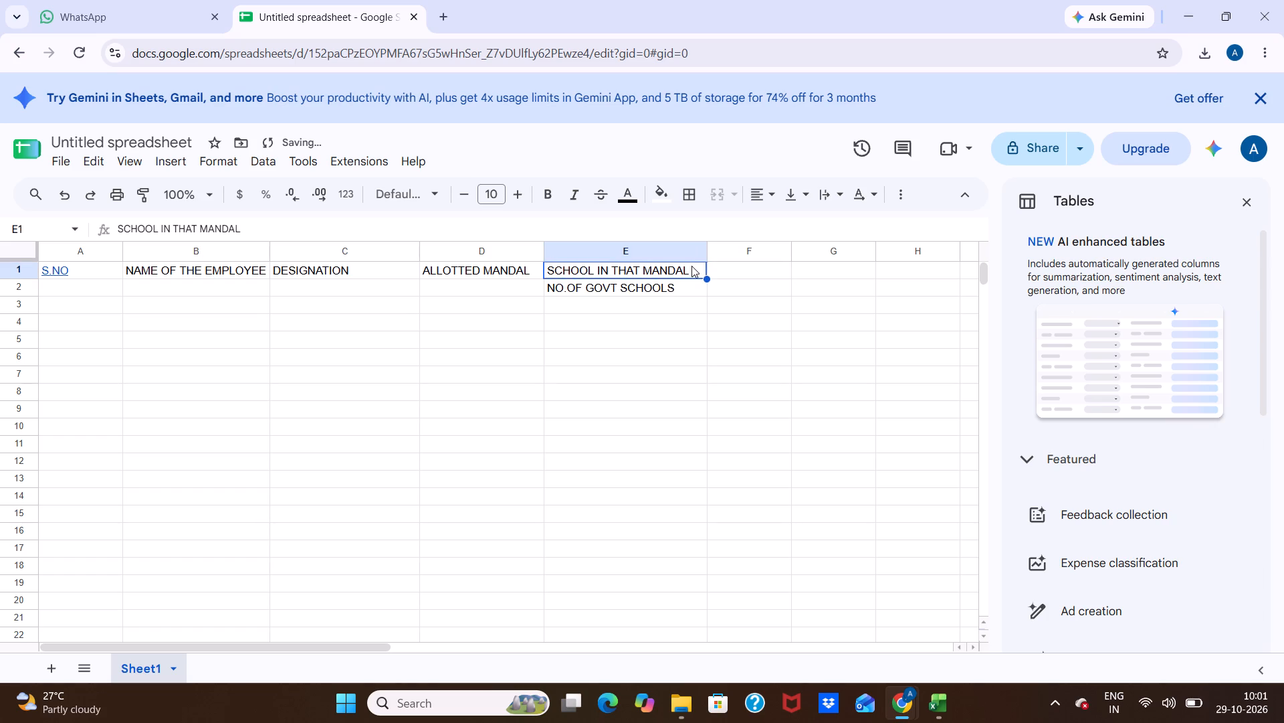
drag(691, 266, 705, 266)
drag(705, 266, 726, 266)
click(726, 266)
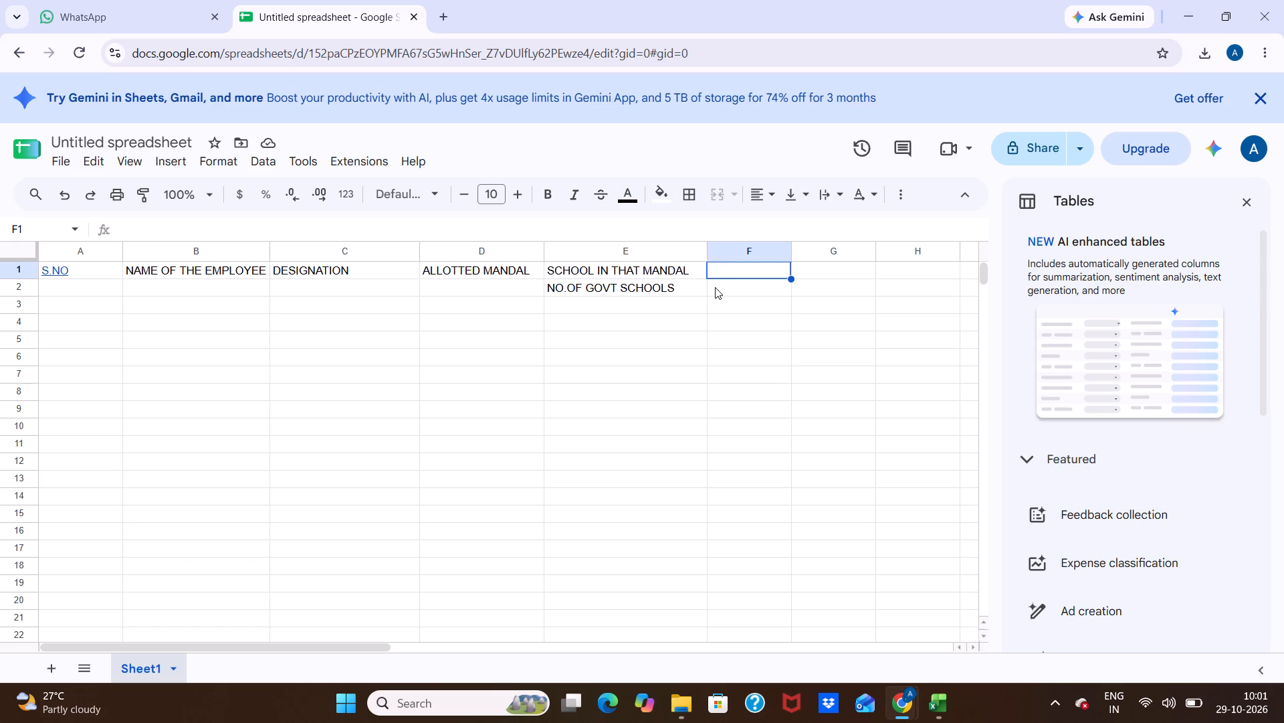
Enter the subheading NO.OF PVT SCHOOLS in cell F2 and widen column F to fit it.
click(715, 287)
text(NO.OF)
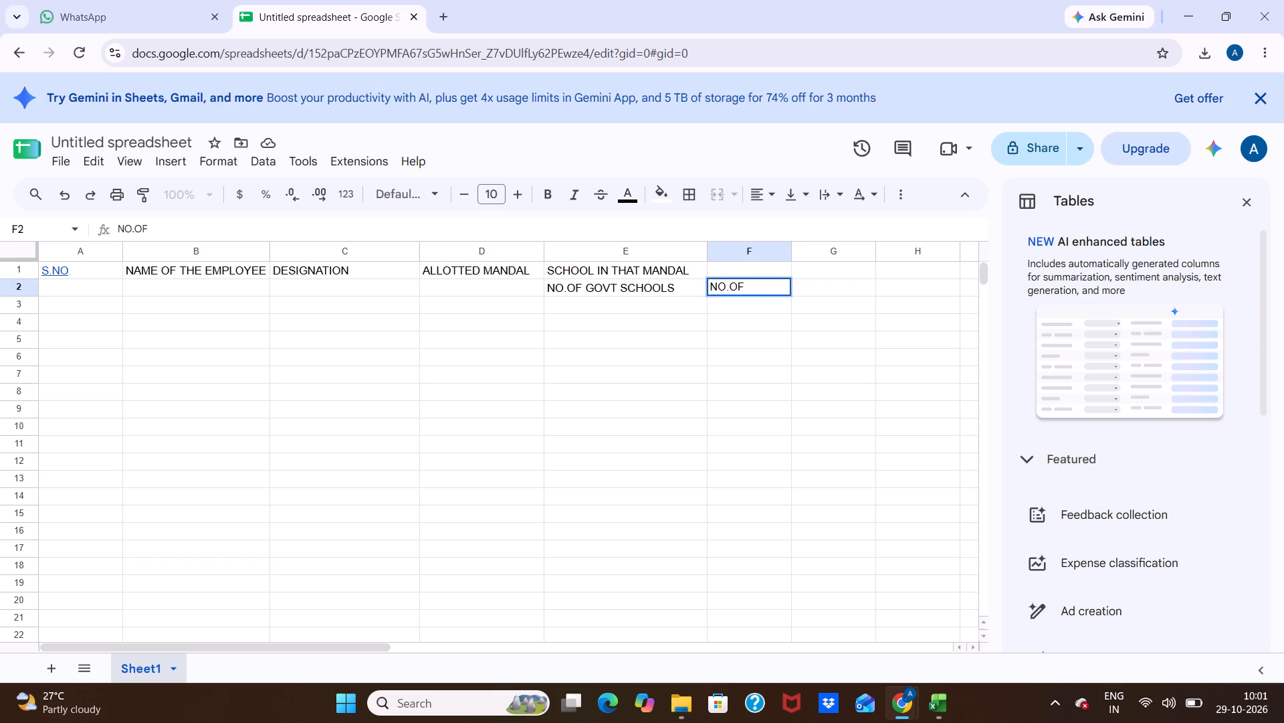
key(space)
text(PVT SCHOOLS)
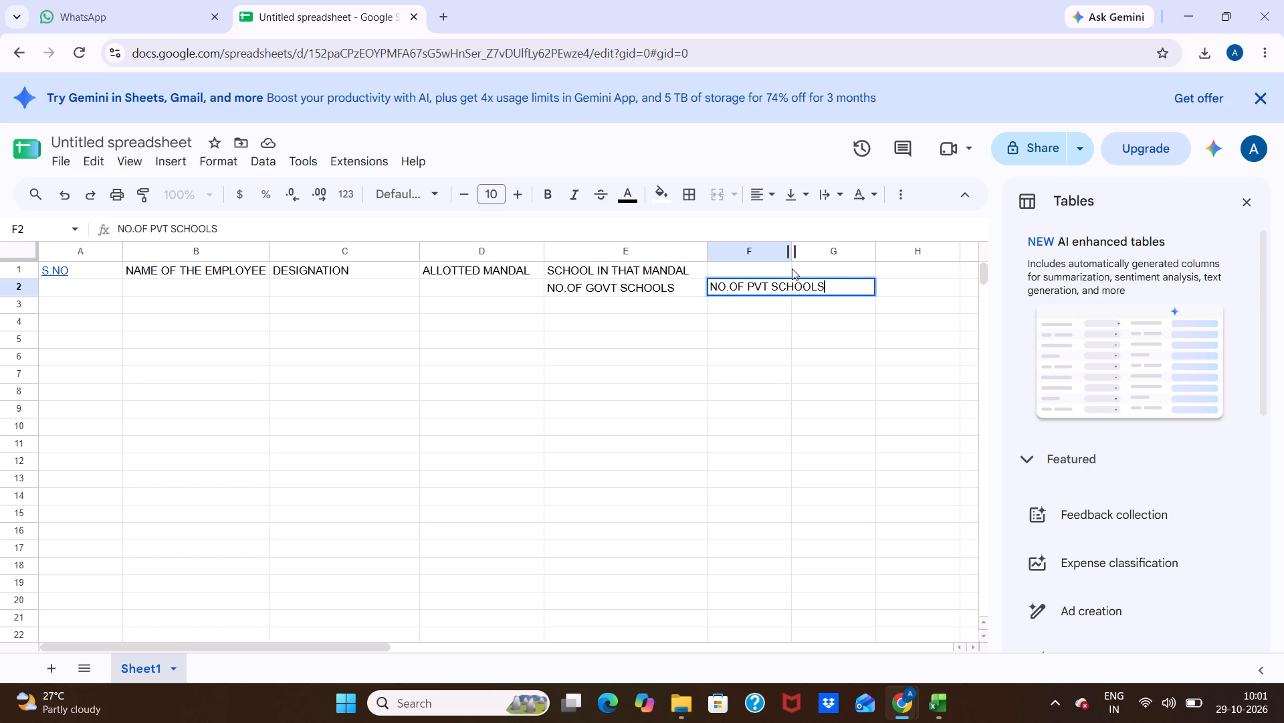
drag(790, 252, 858, 244)
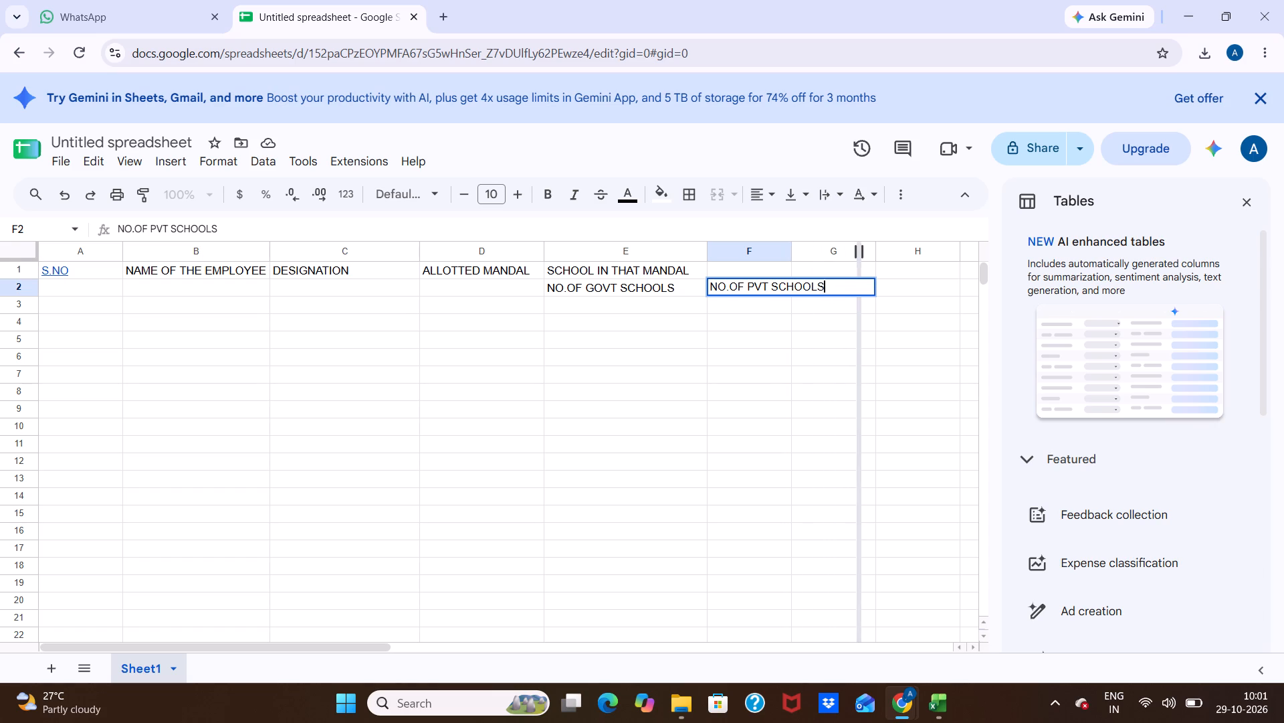
drag(858, 244, 869, 242)
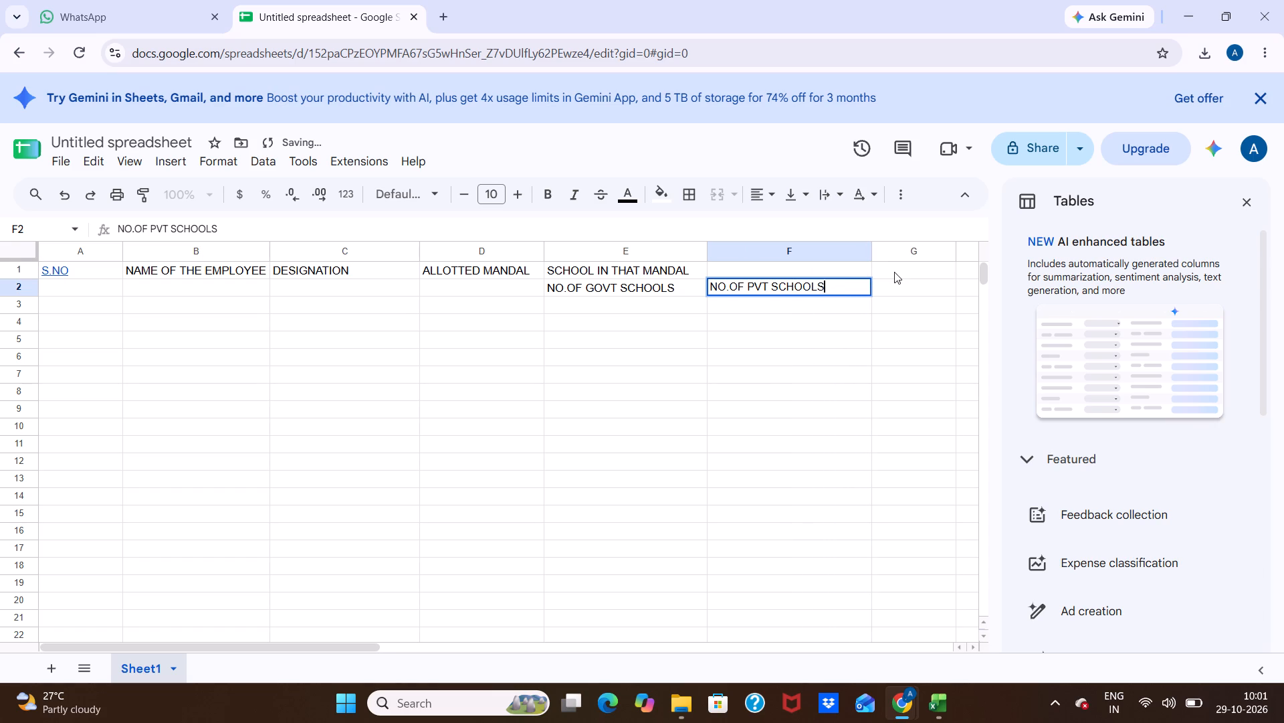
Enter the header GOVERNMENT SCHOOLS in cell G1 and dismiss the pre-built Tables sidebar.
click(894, 272)
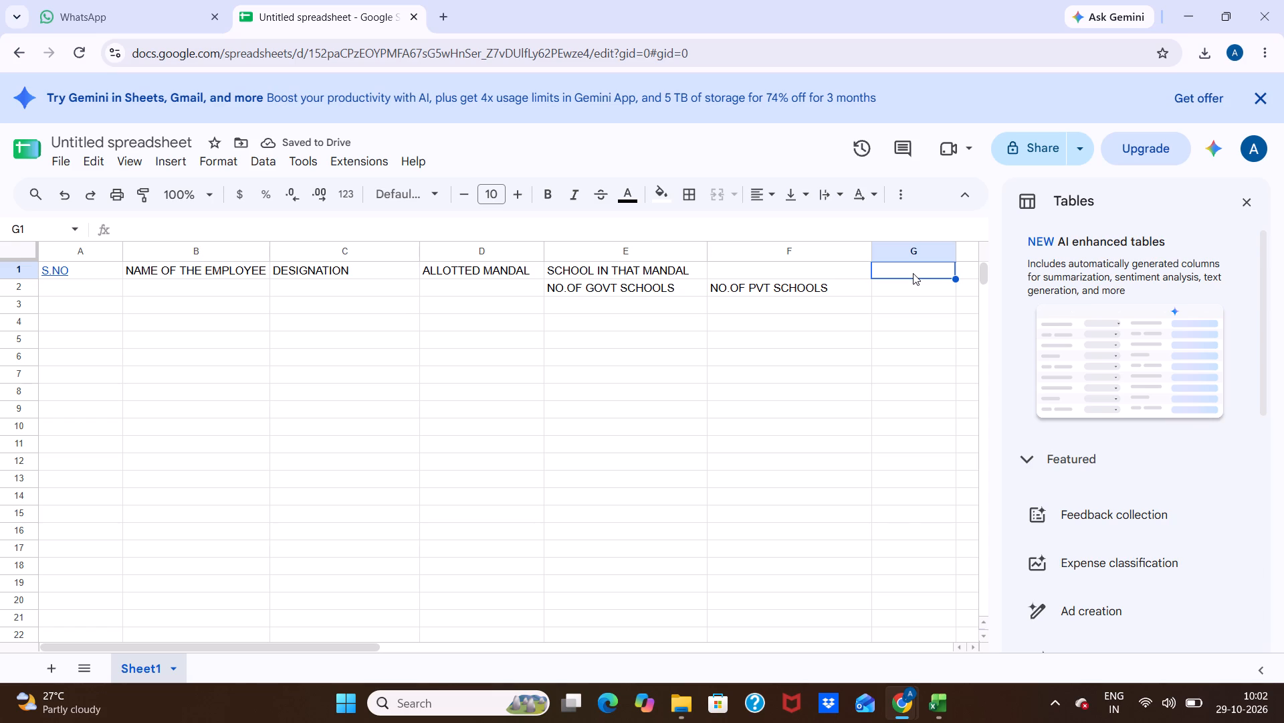
key(g)
key(o)
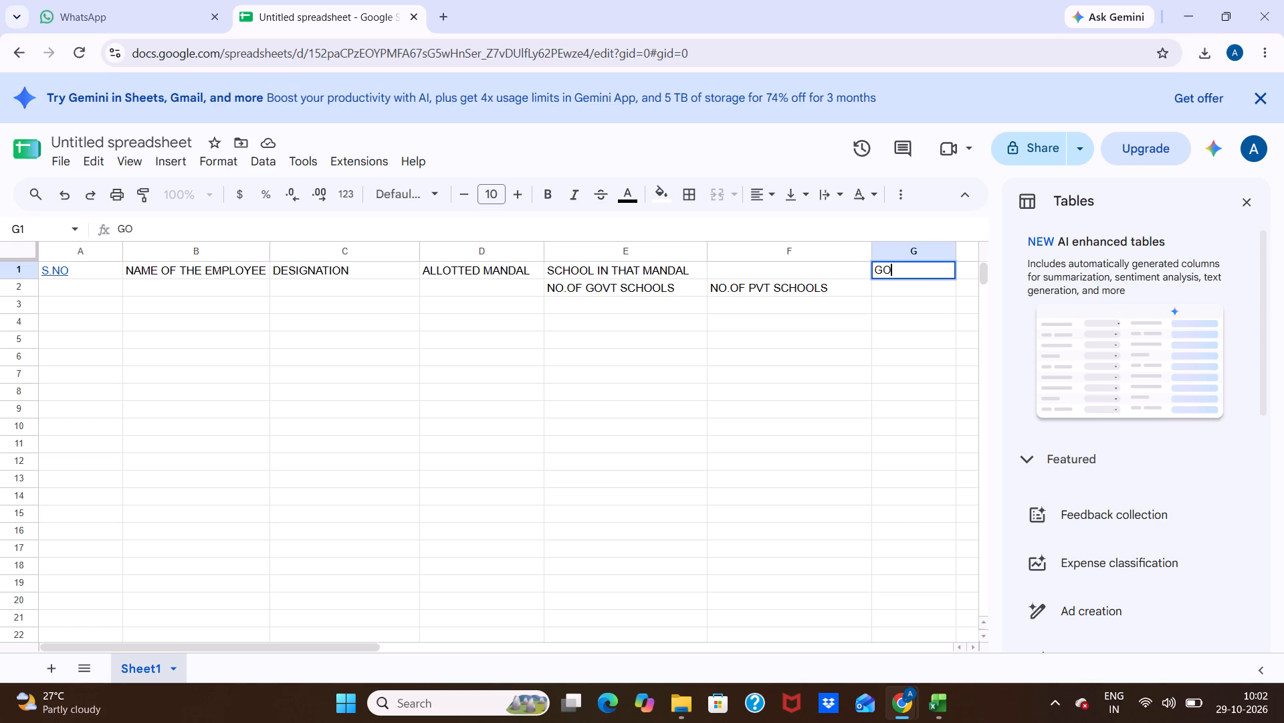
text(VERNMENT)
key(space)
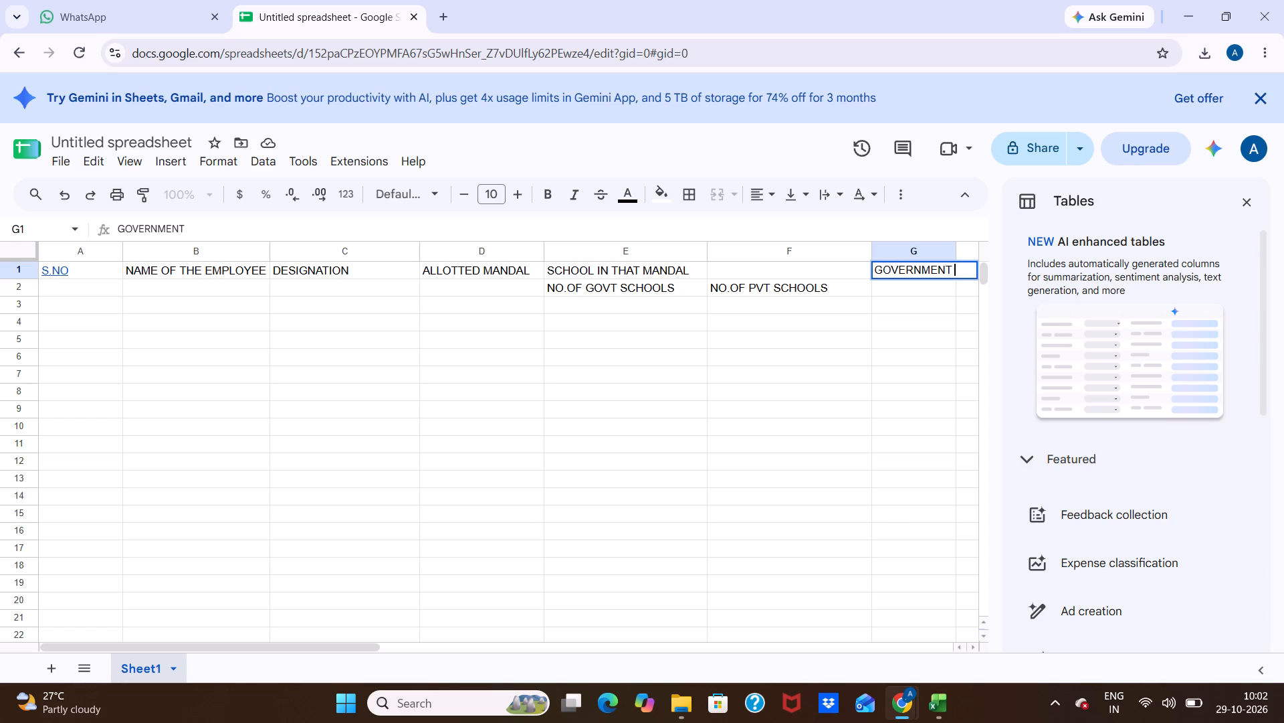
text(SCHOOL)
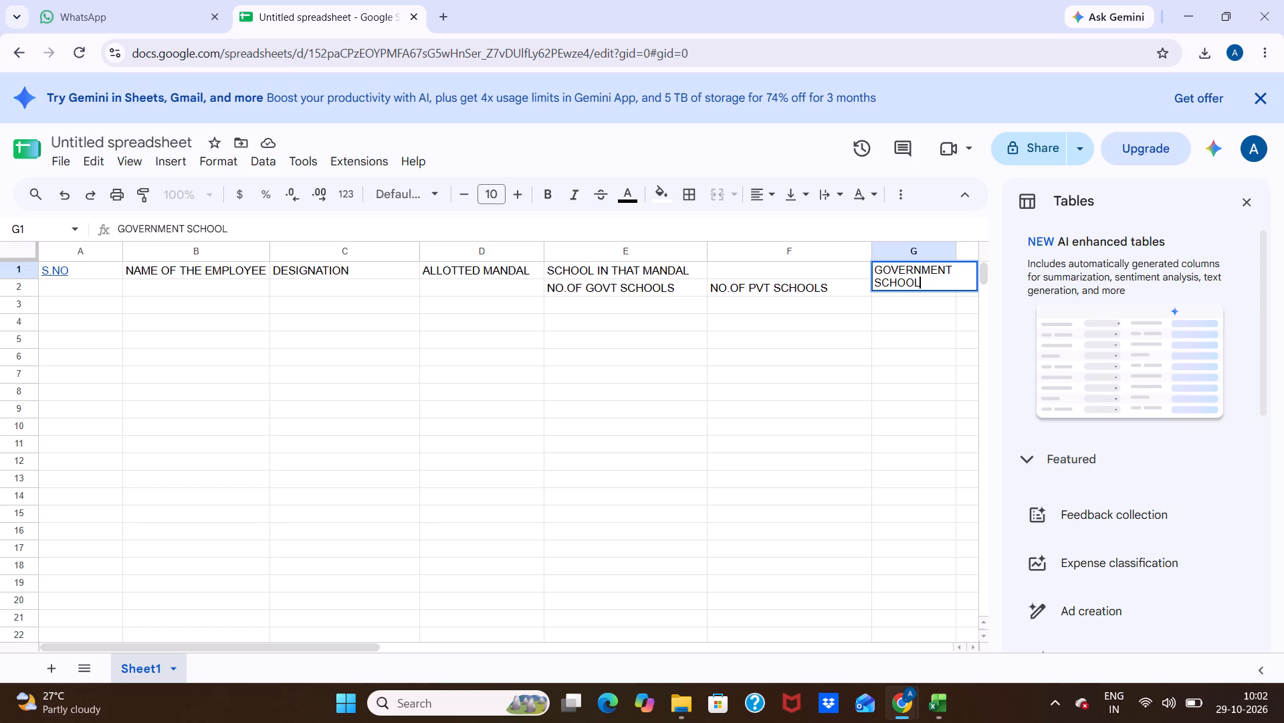
key(s)
click(1239, 203)
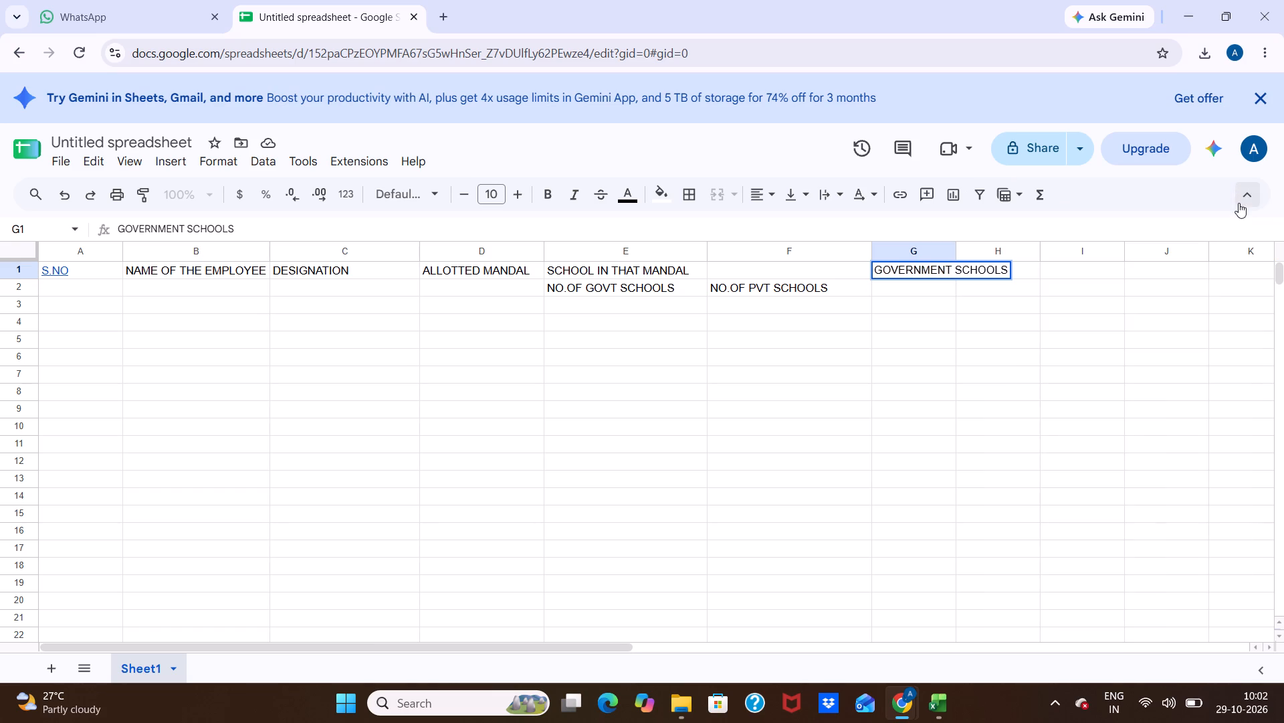
scroll(1039, 291, left, 2)
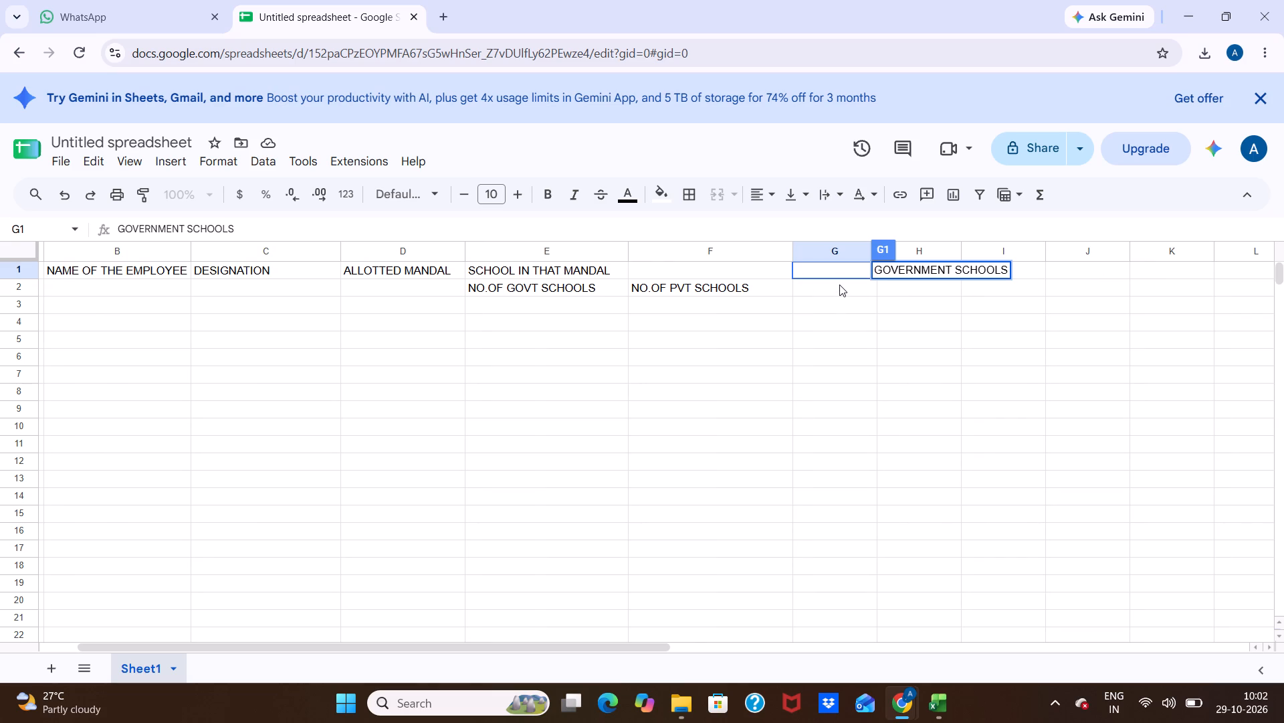
click(839, 285)
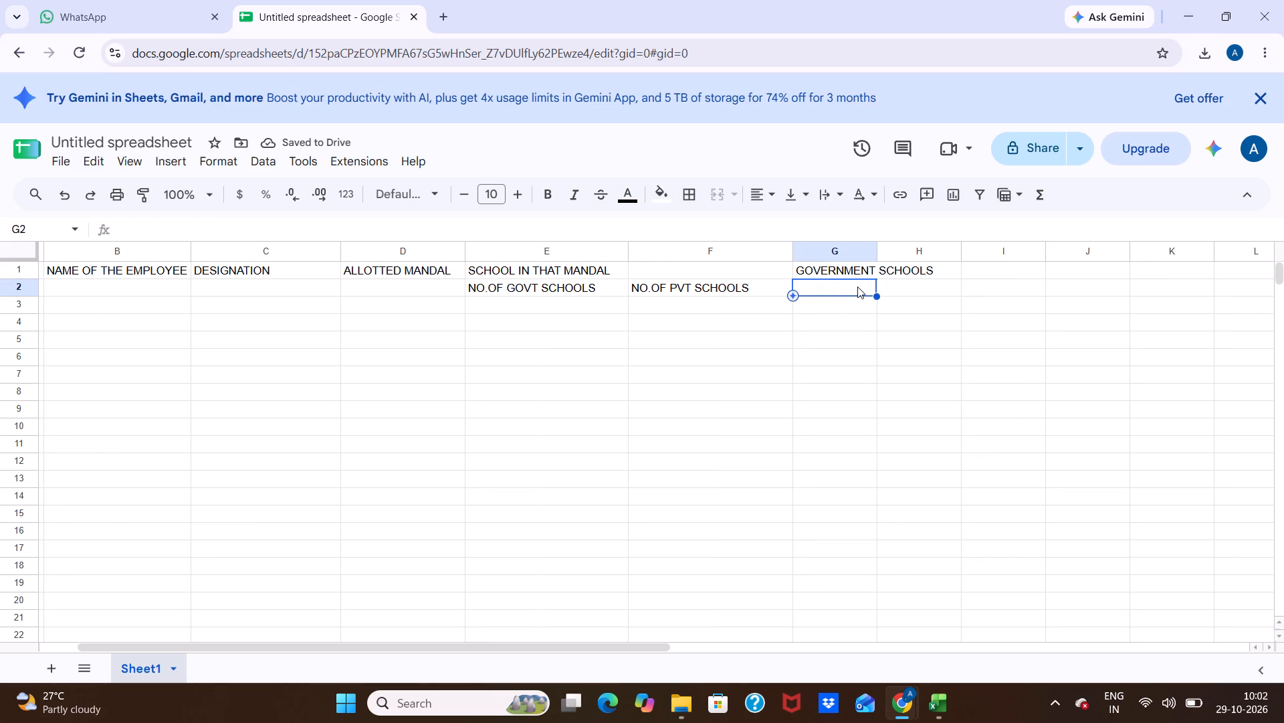
Enter the subheading TOTAL STRENGTH in cell G2, below GOVERNMENT SCHOOLS, and widen column G to fit both headings.
text(TOTAL)
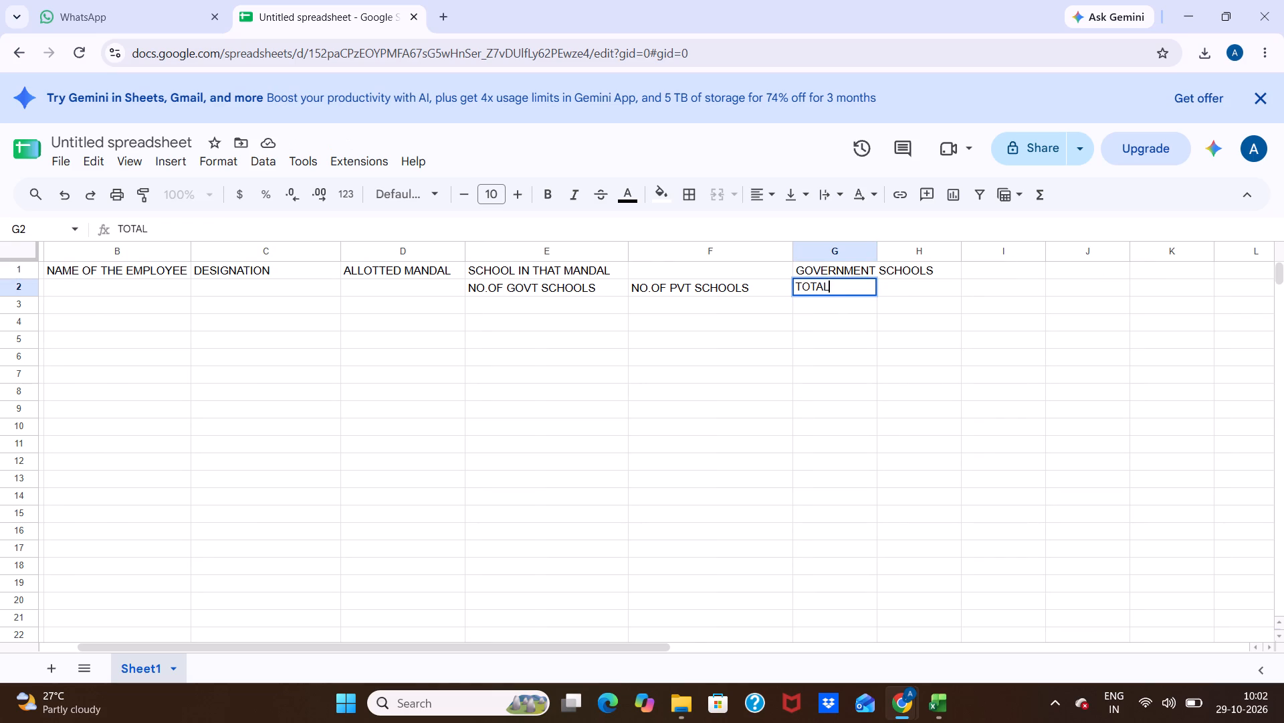
key(space)
text(STRE)
text(NG)
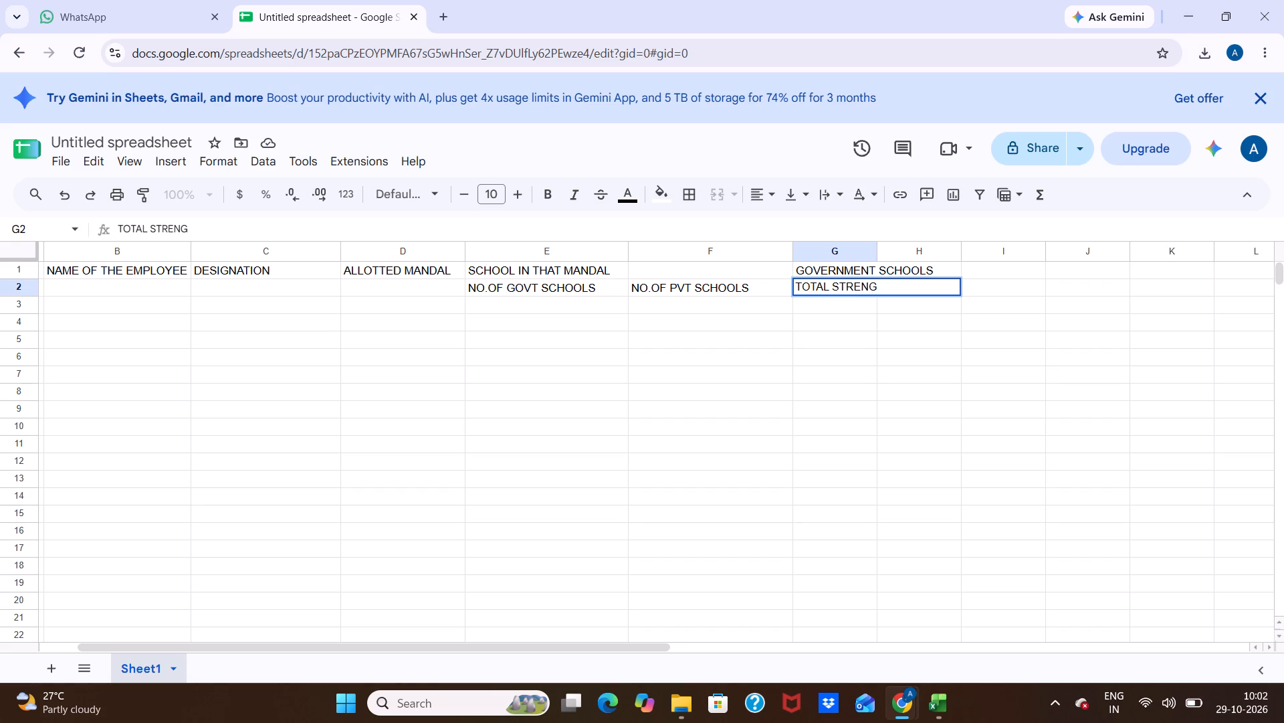
text(TH)
key(Right)
key(Right)
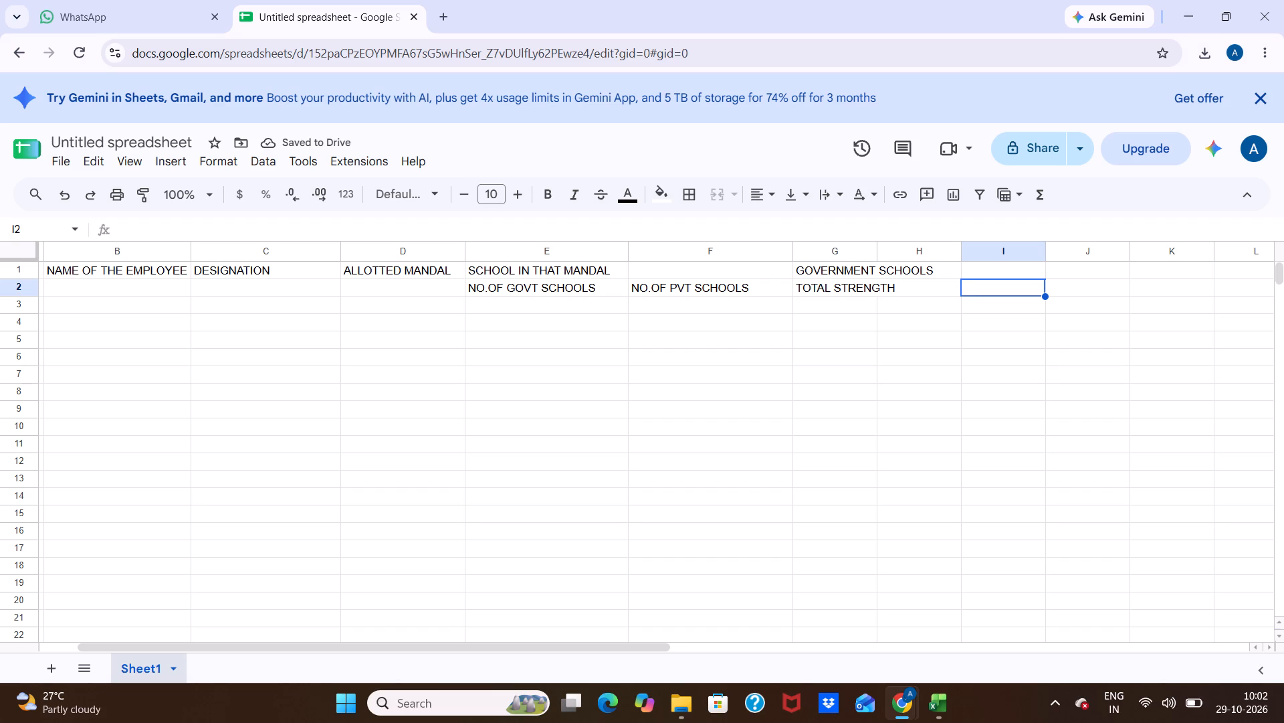
key(Left)
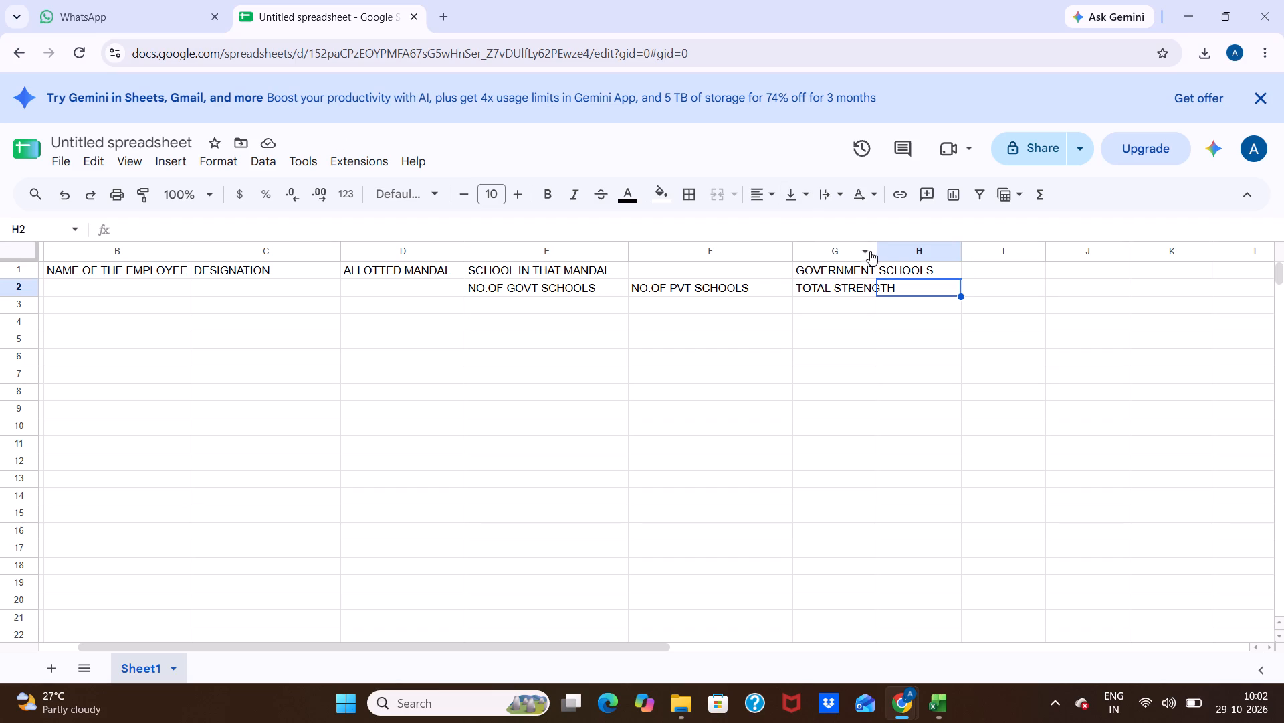
drag(877, 254, 959, 260)
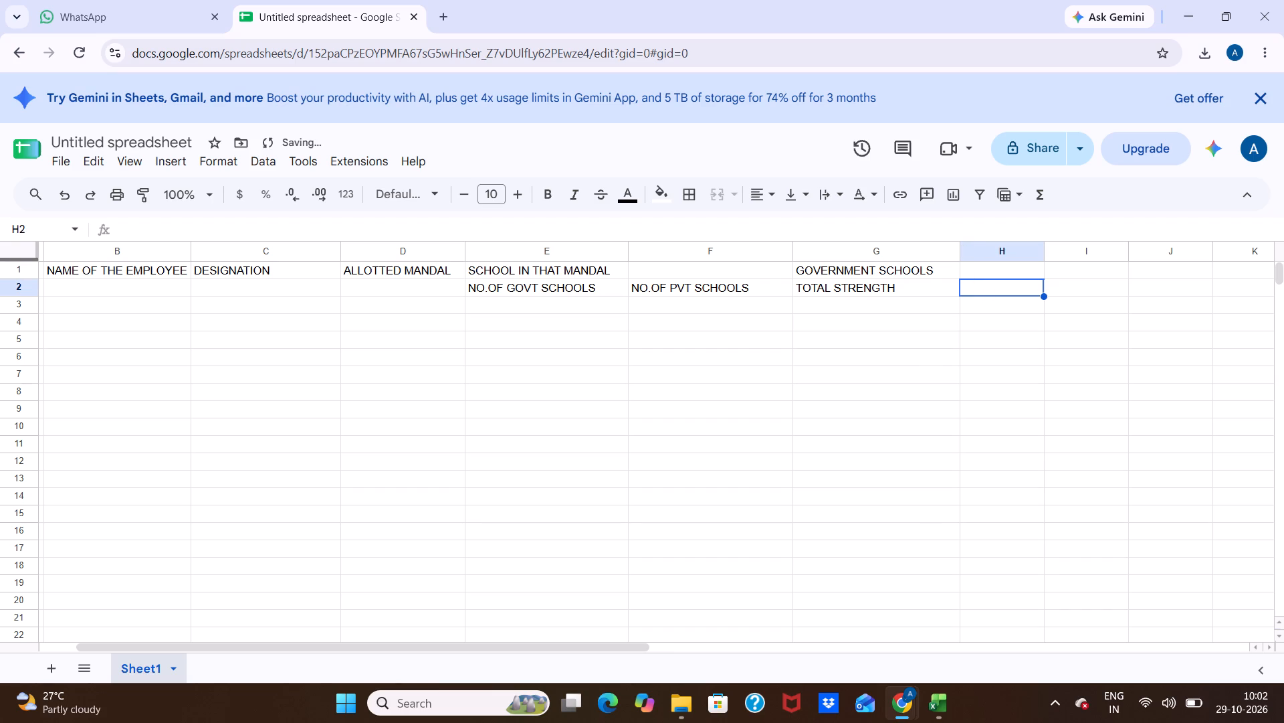
Enter the subheadings VISITED in cell H2 and NON VISITED in cell I2 for the government schools.
click(935, 263)
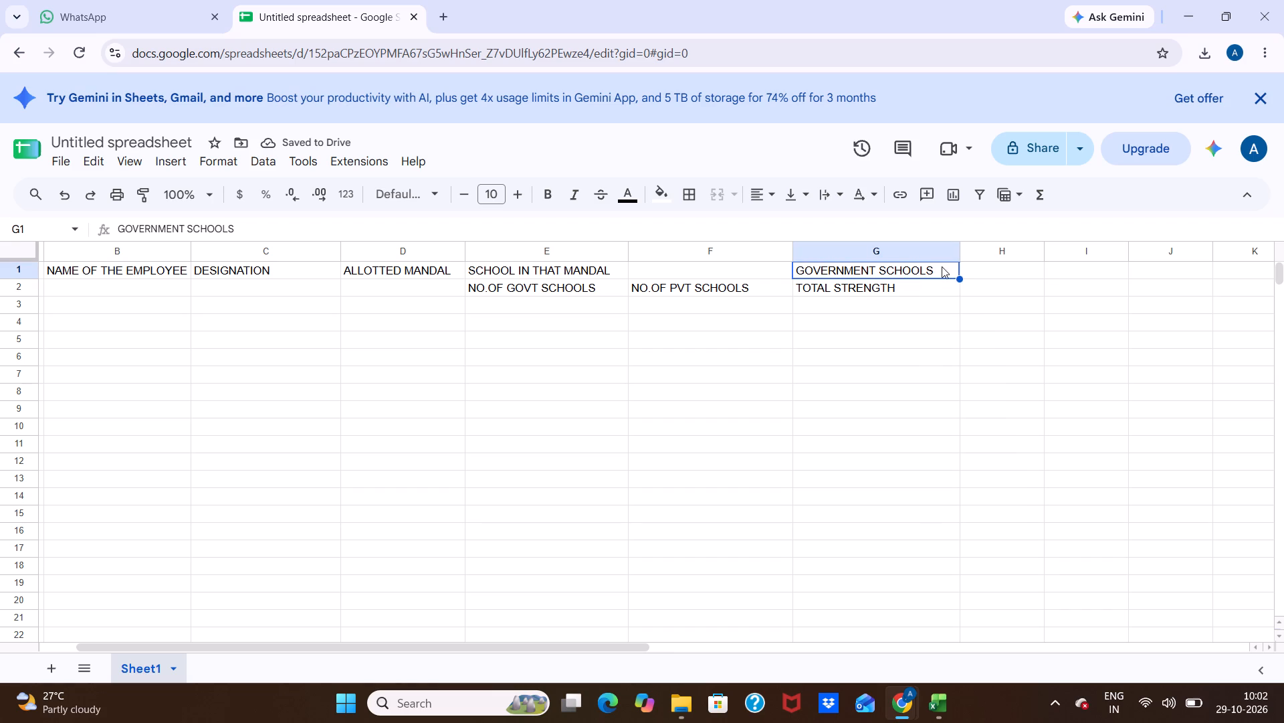
click(984, 283)
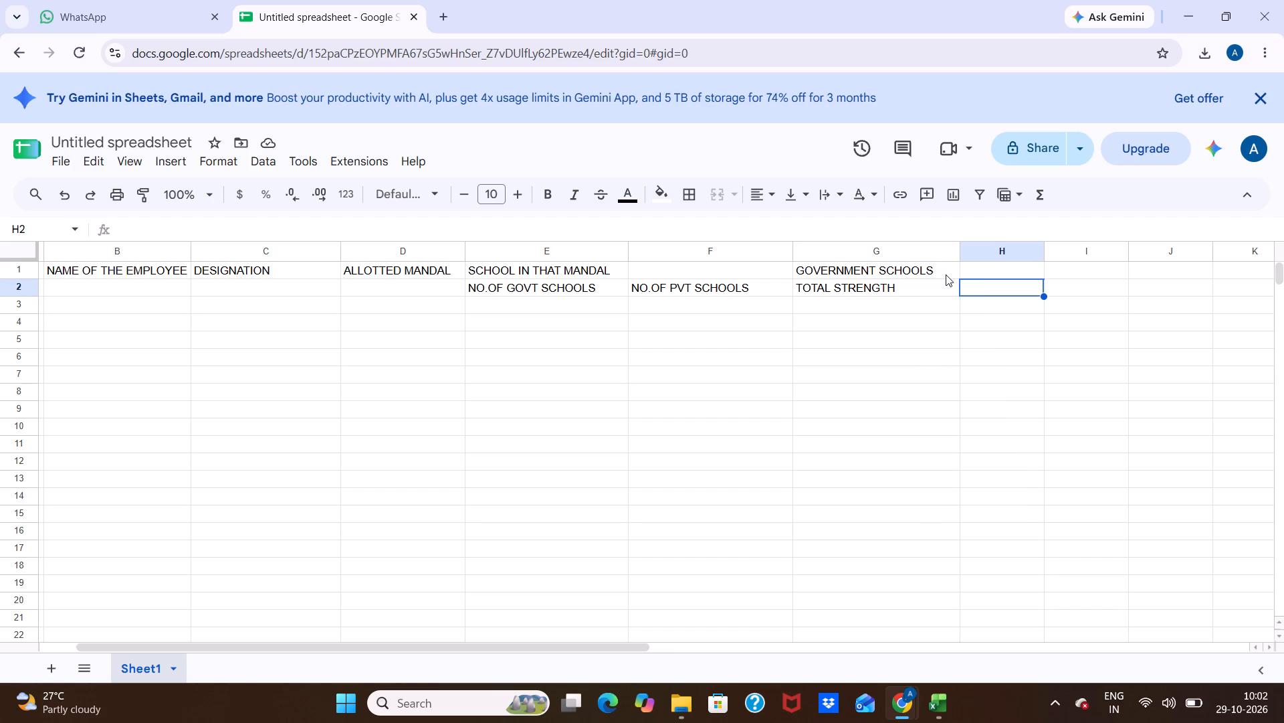
drag(936, 266, 956, 269)
drag(956, 269, 980, 284)
click(980, 284)
text(VISITED)
key(Right)
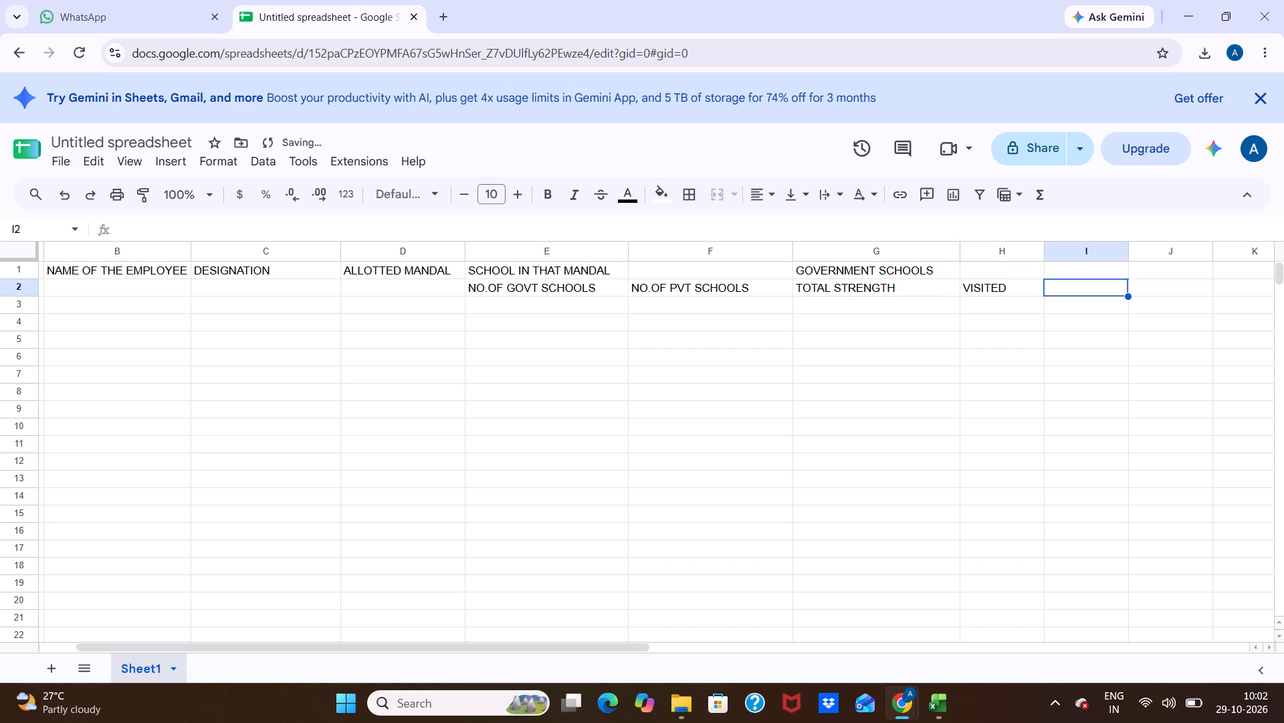
text(NON VISITED)
key(Right)
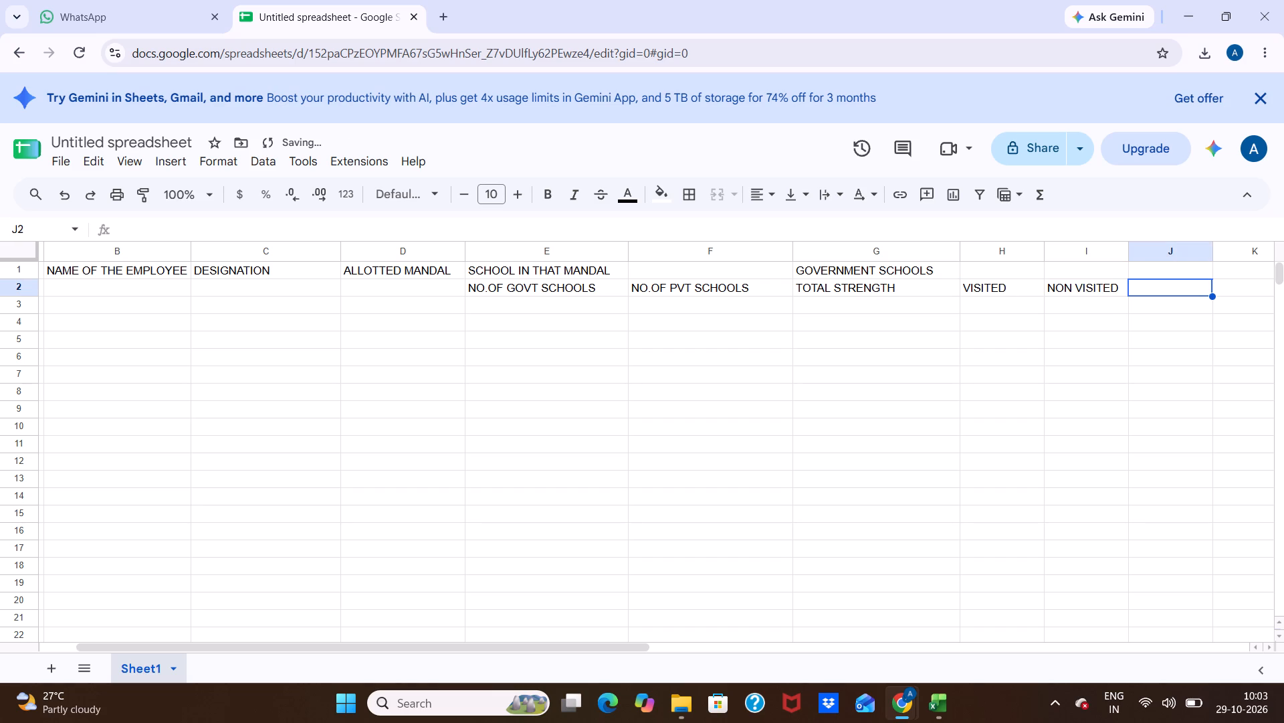
Enter the header PRIVATE SCHOOLS in cell J1.
key(Up)
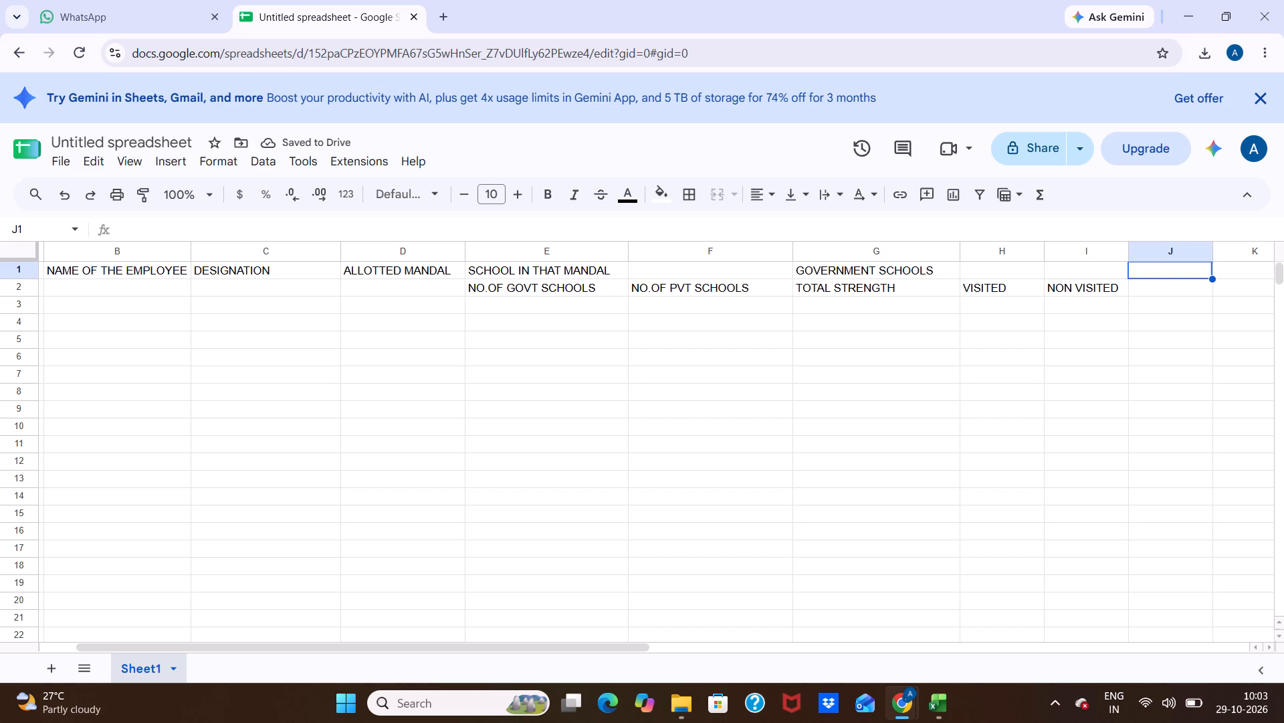
key(p)
text(RIVATE)
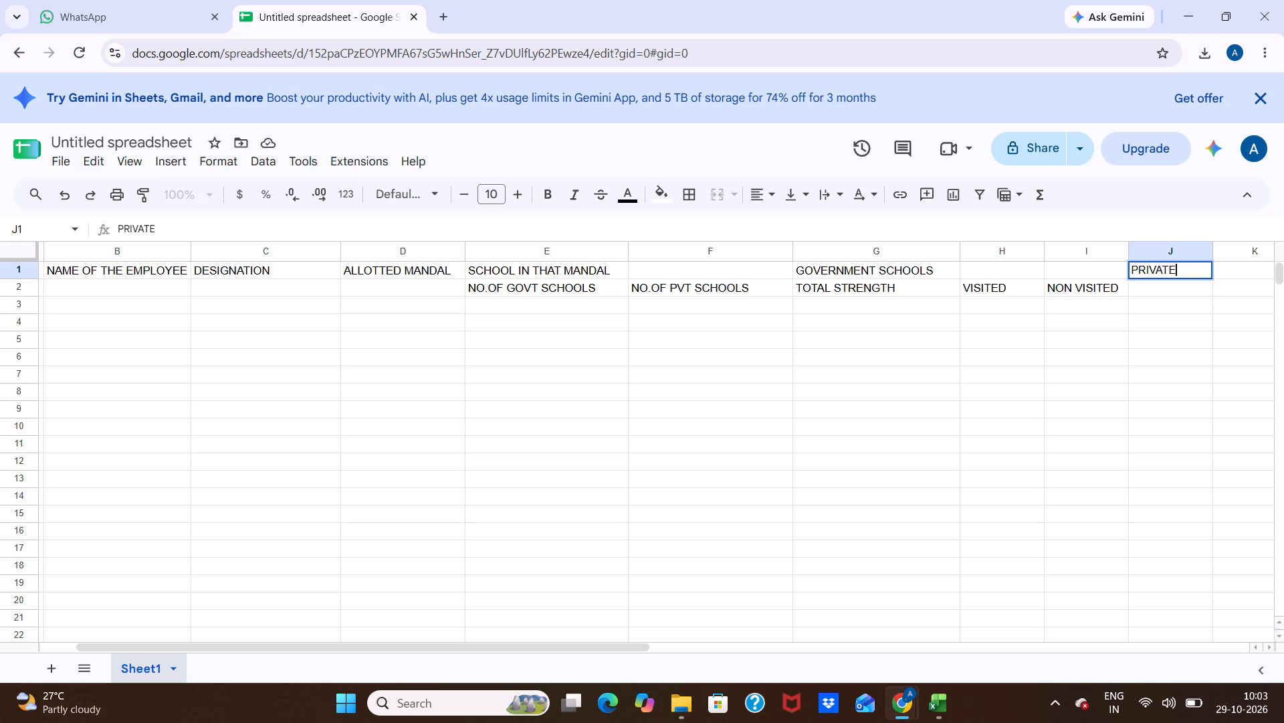
key(space)
text(SCHOOL)
key(s)
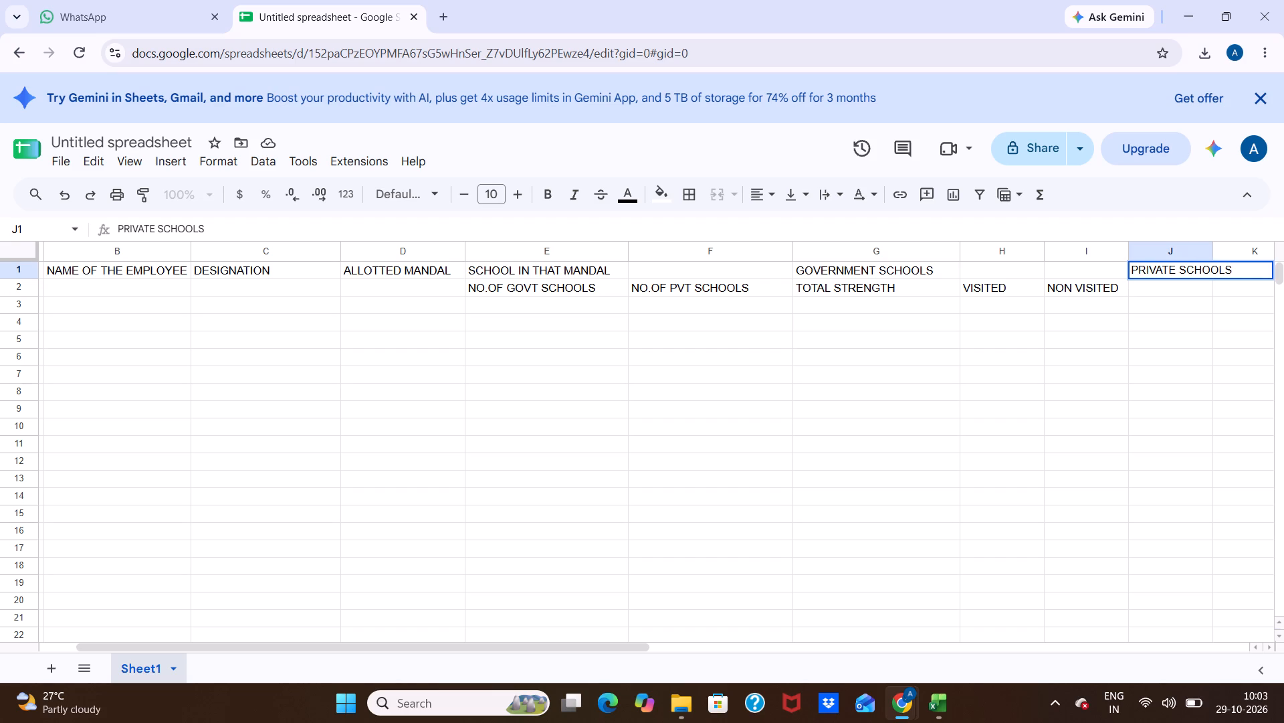
key(Down)
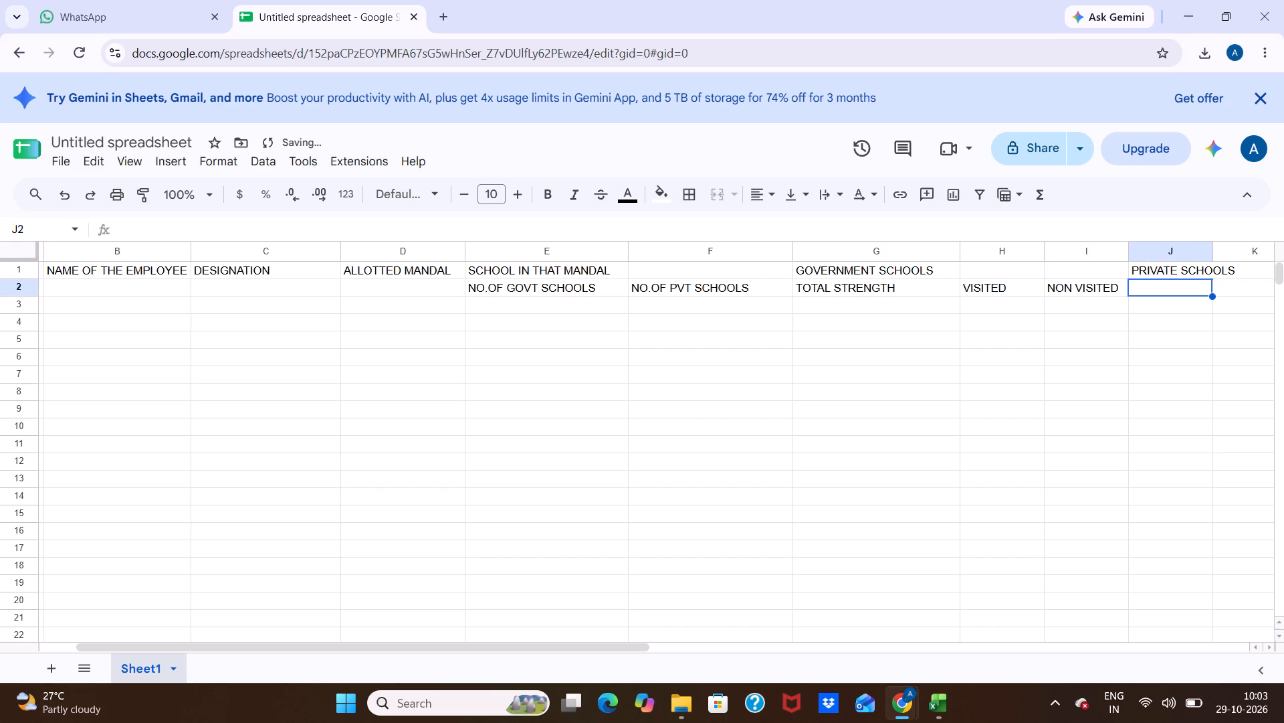
Enter the subheading TOTAL STRENGTH in cell J2, below PRIVATE SCHOOLS, and widen column J to fit both headings.
text(TOTAL)
key(space)
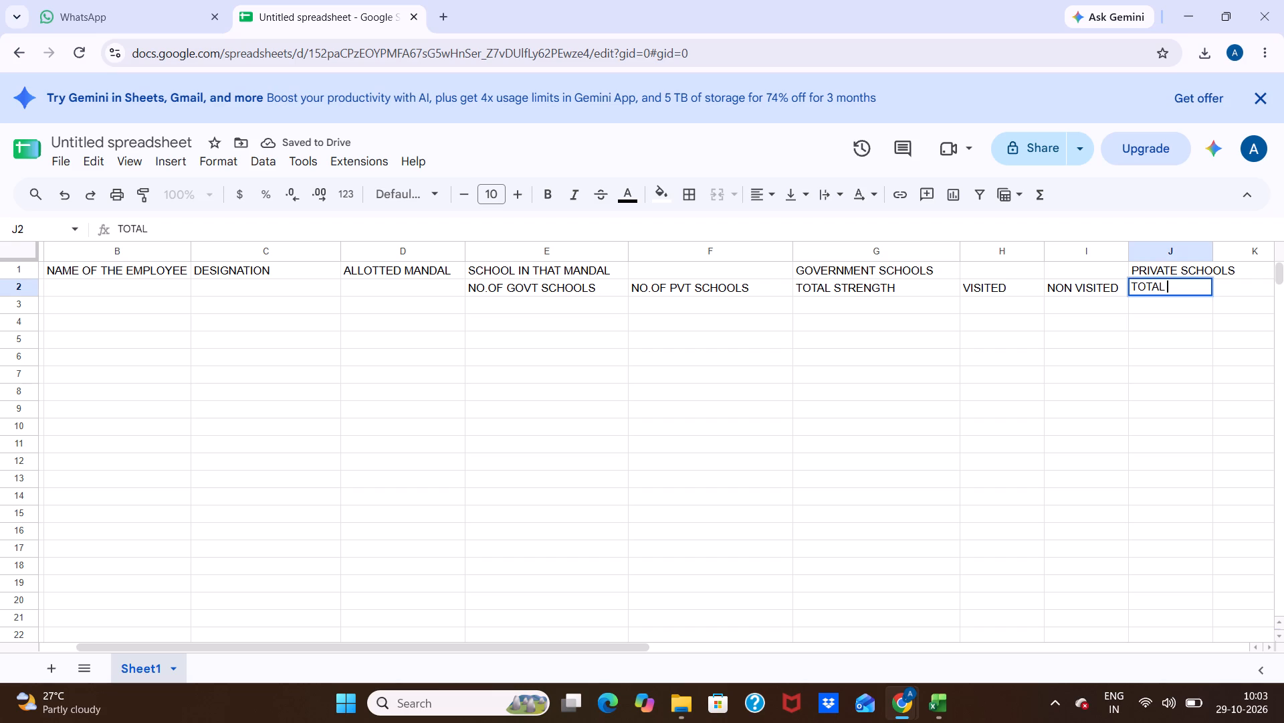
text(ST)
text(RENG)
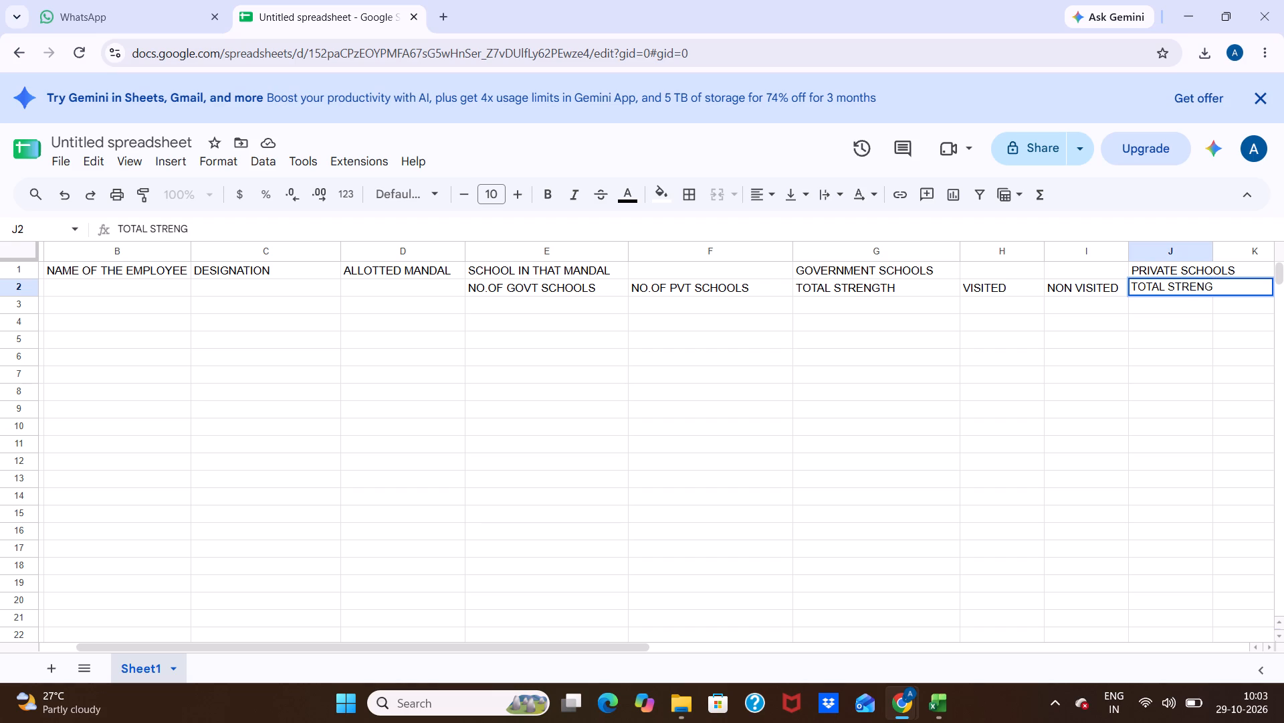
text(TH)
key(Right)
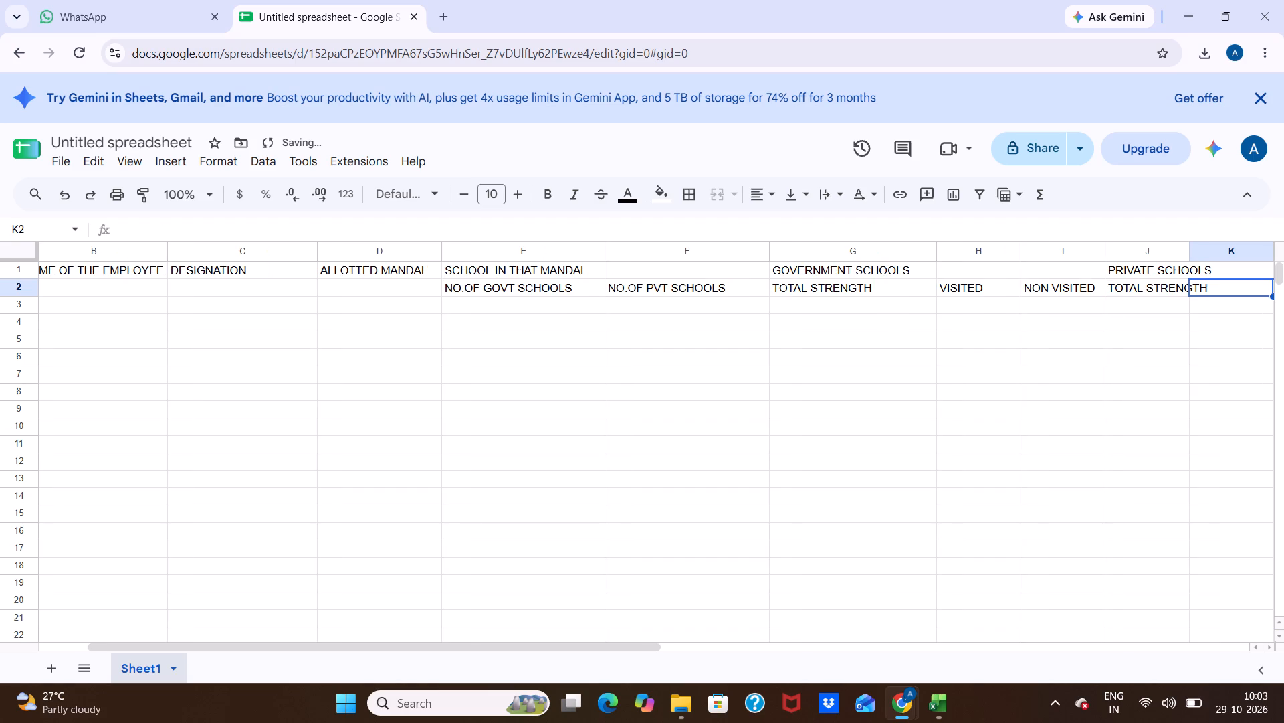
key(Right)
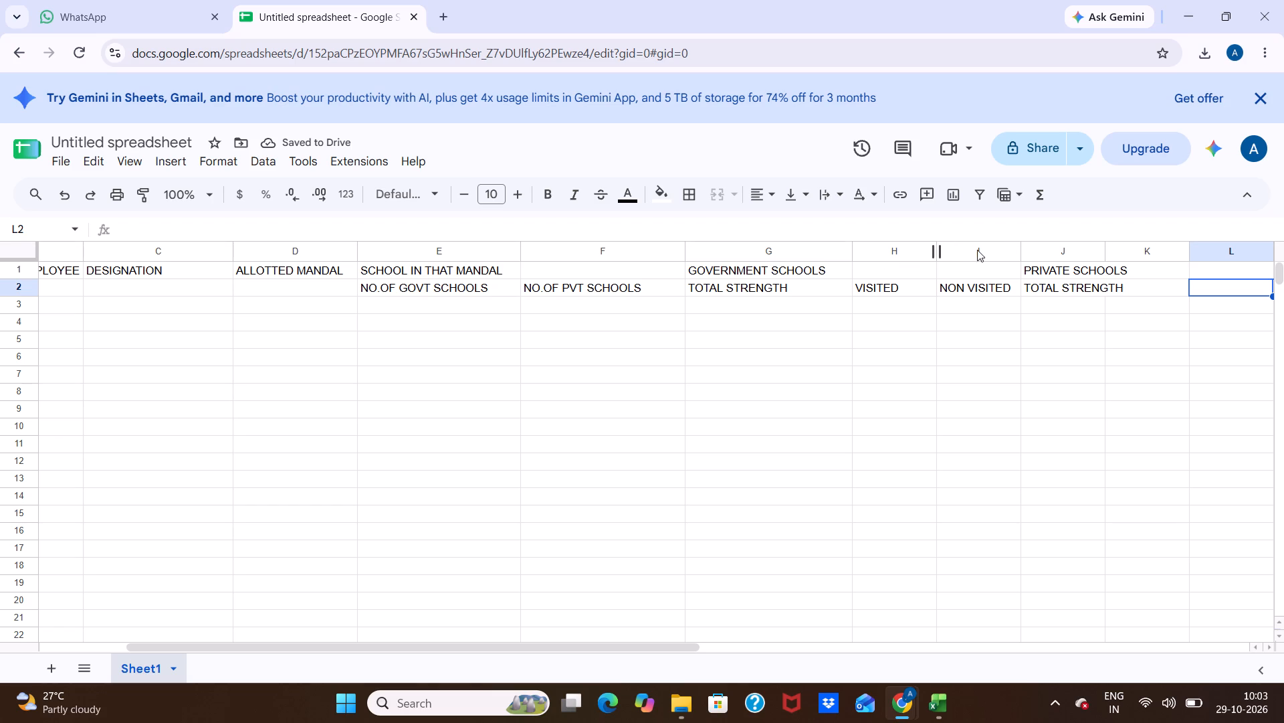
click(1051, 245)
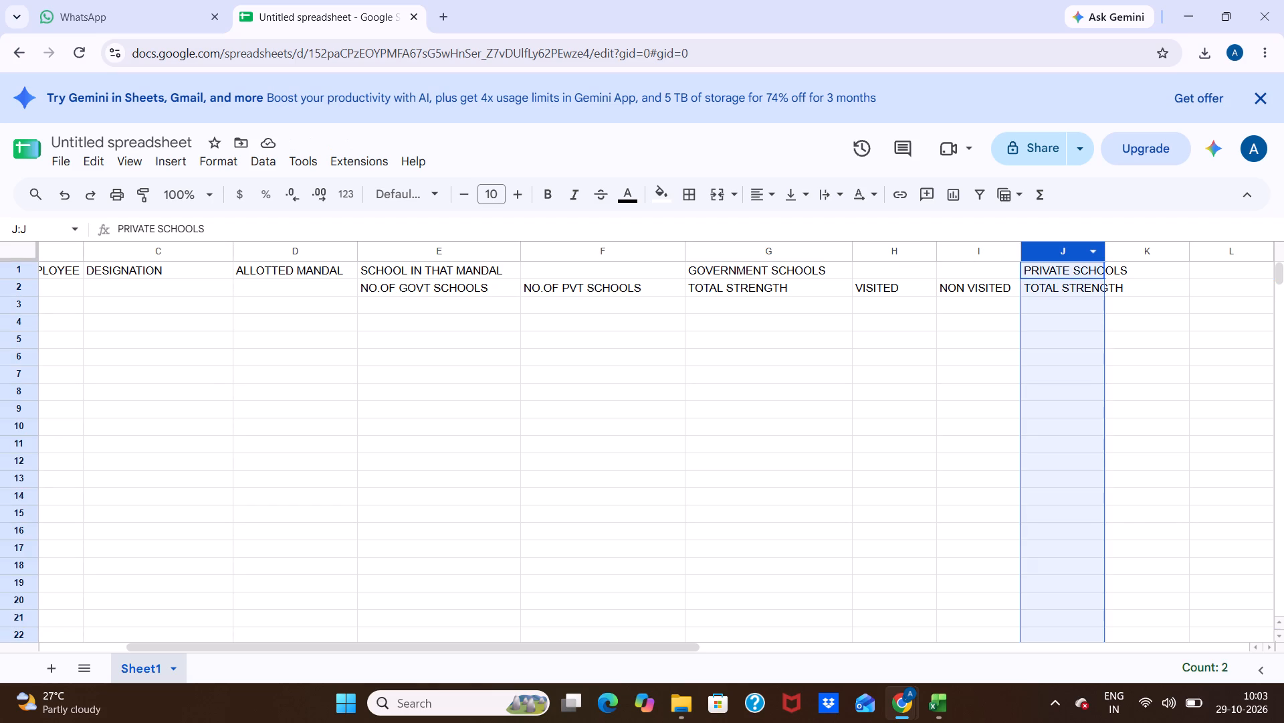
drag(1105, 250, 1134, 252)
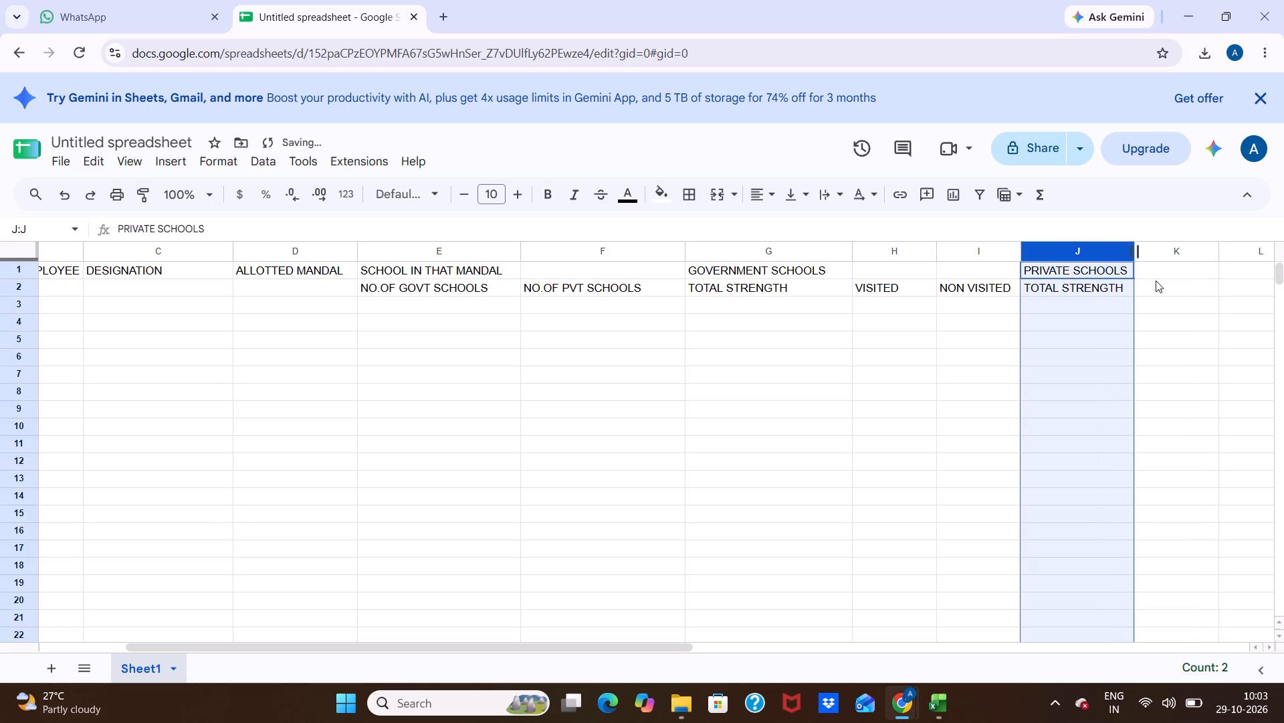
Enter the subheadings VISITED in cell K2 and NON VISITED in cell L2 for the private schools.
click(1156, 280)
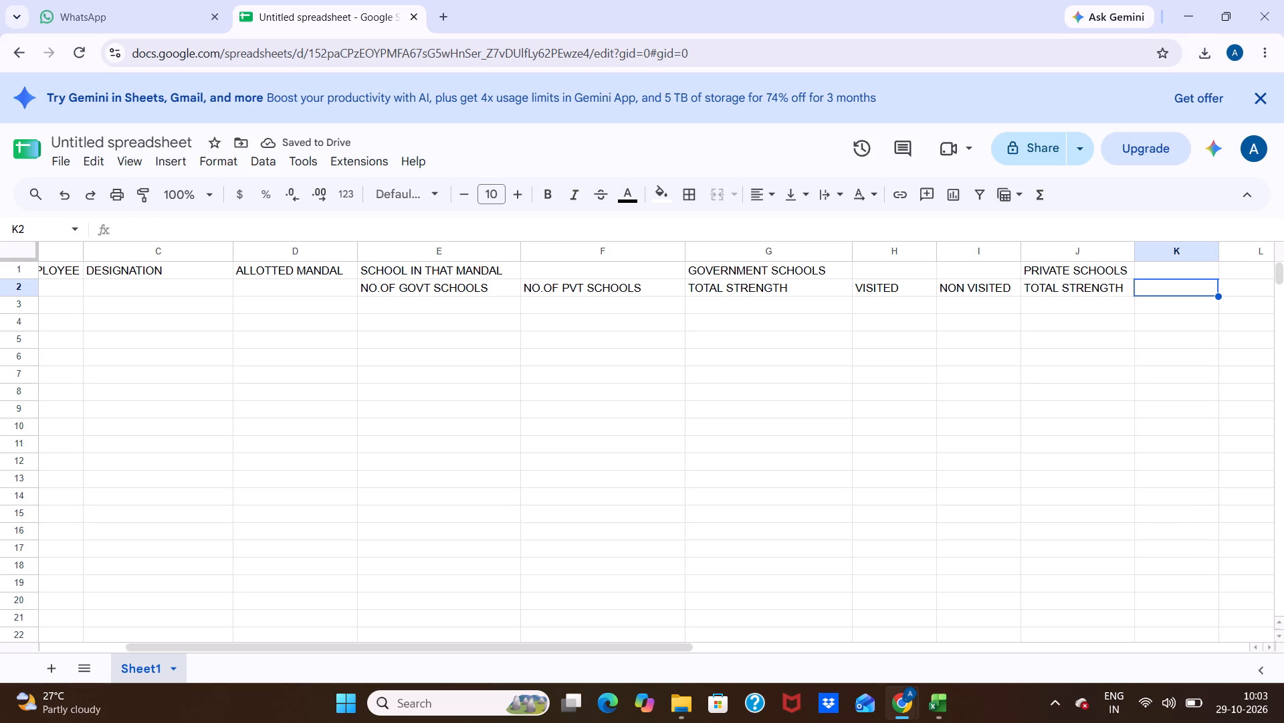
text(VISITED)
key(Right)
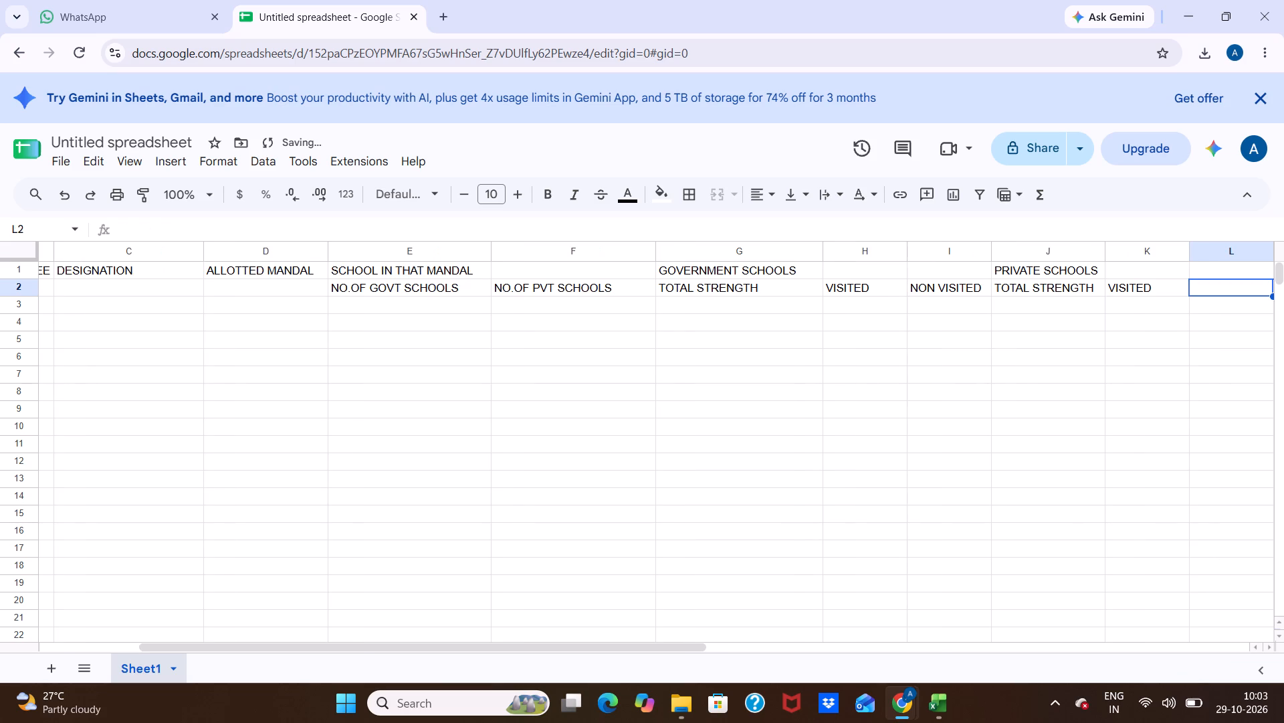
text(NON)
key(BackSpace)
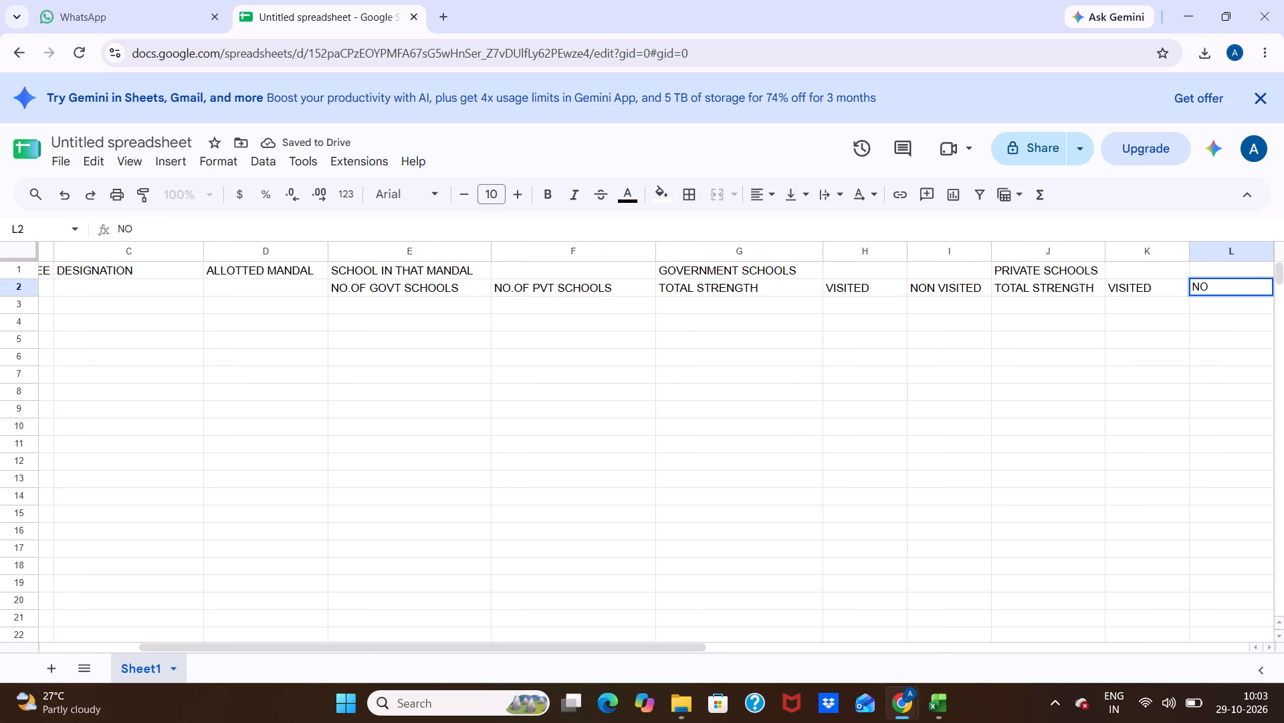
text(N VISTE)
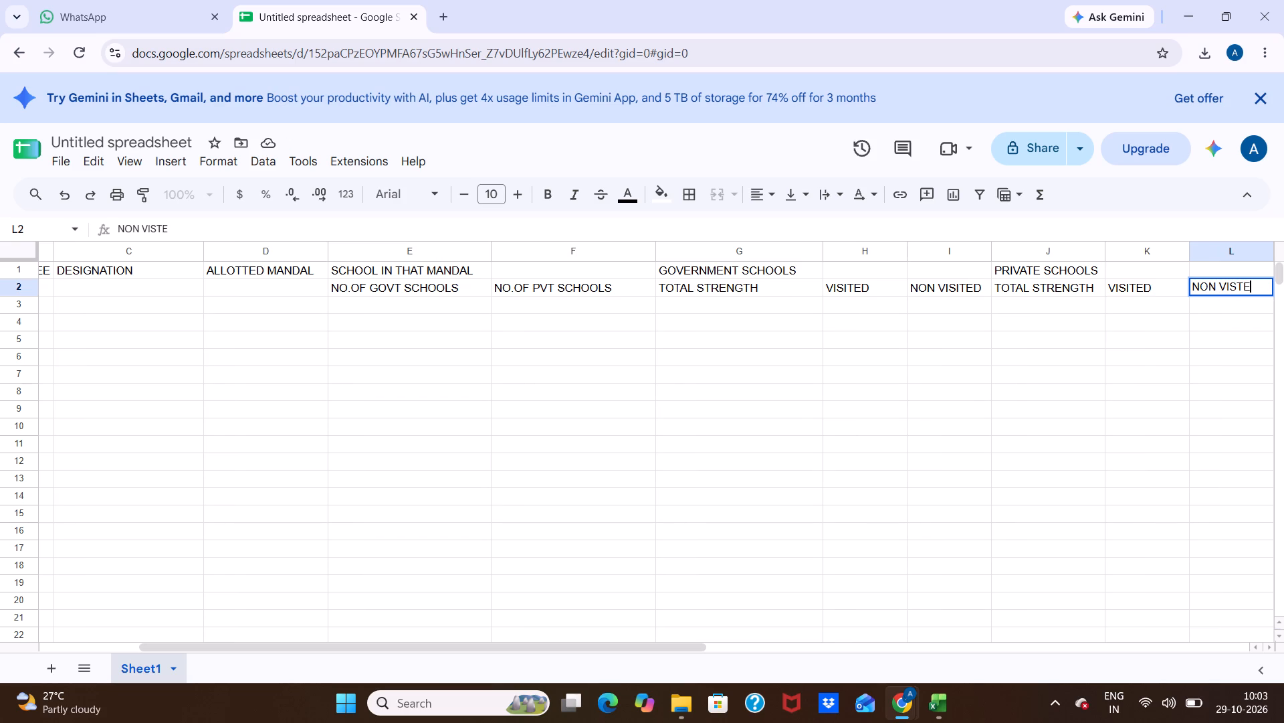
key(BackSpace)
key(BackSpace)
text(ITE)
key(d)
Enter the serial number 1 in cell A3, below the S.NO header.
scroll(682, 321, right, 3)
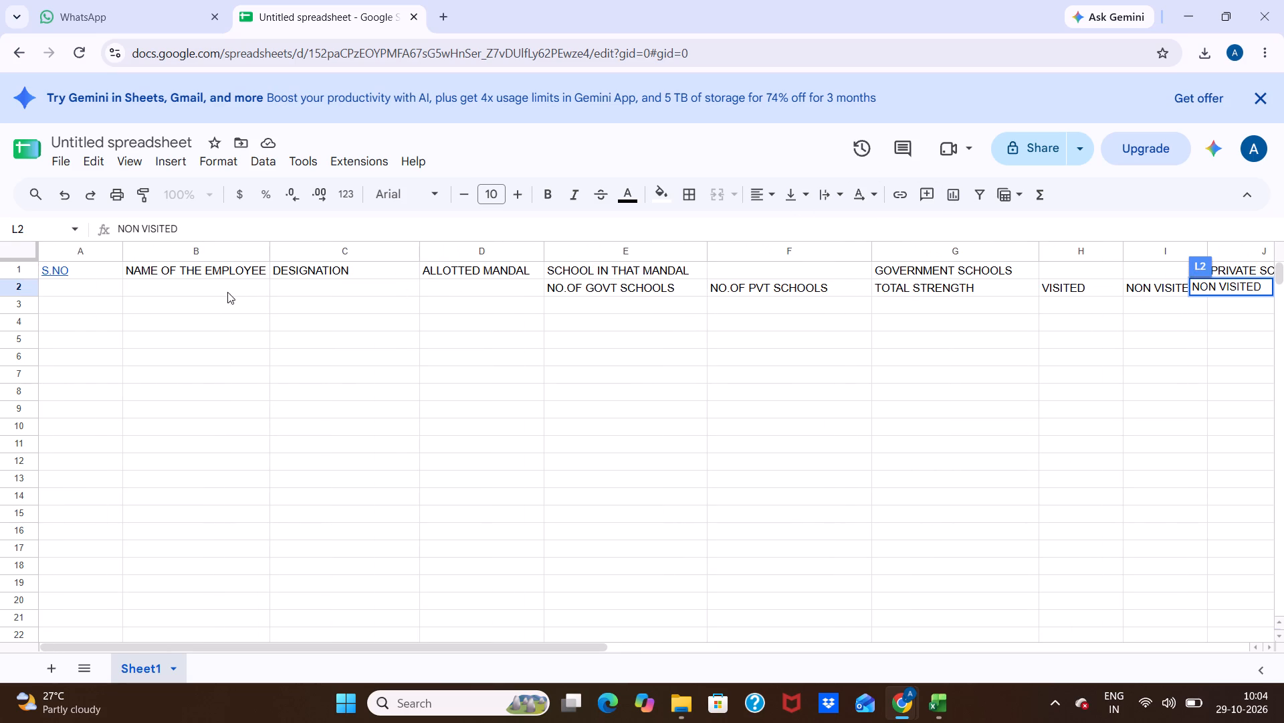
click(79, 304)
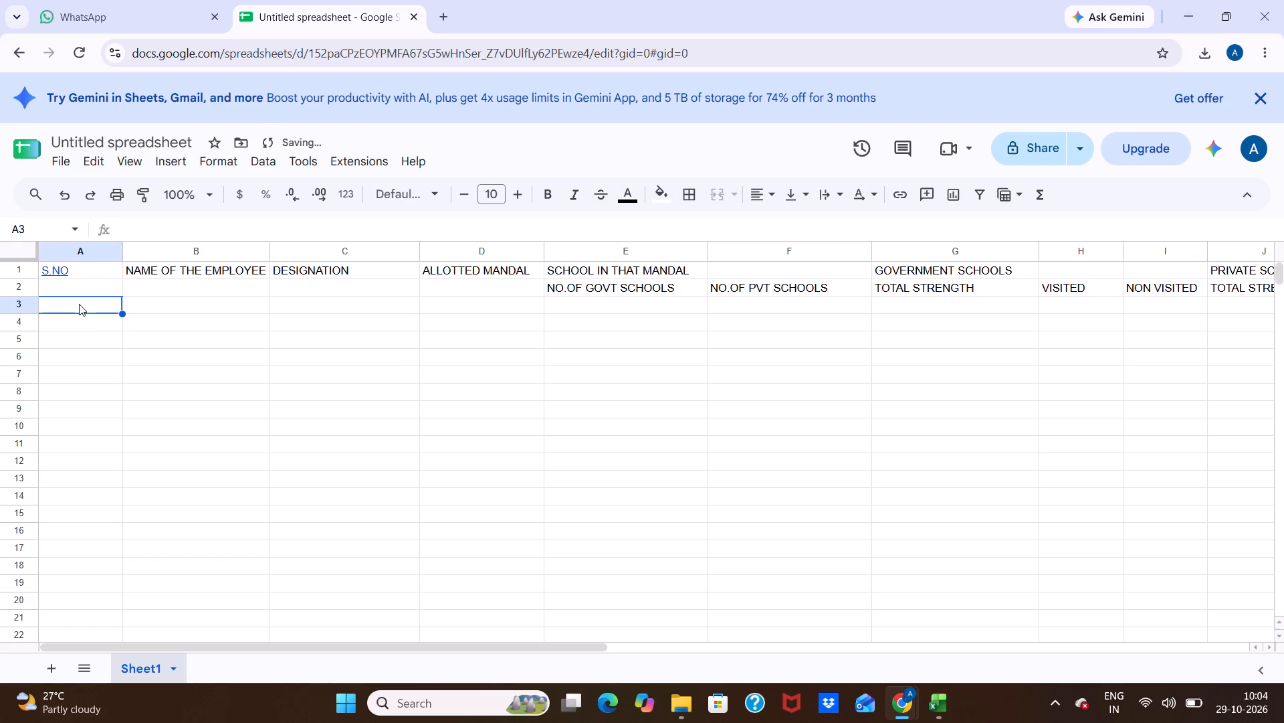
key(1)
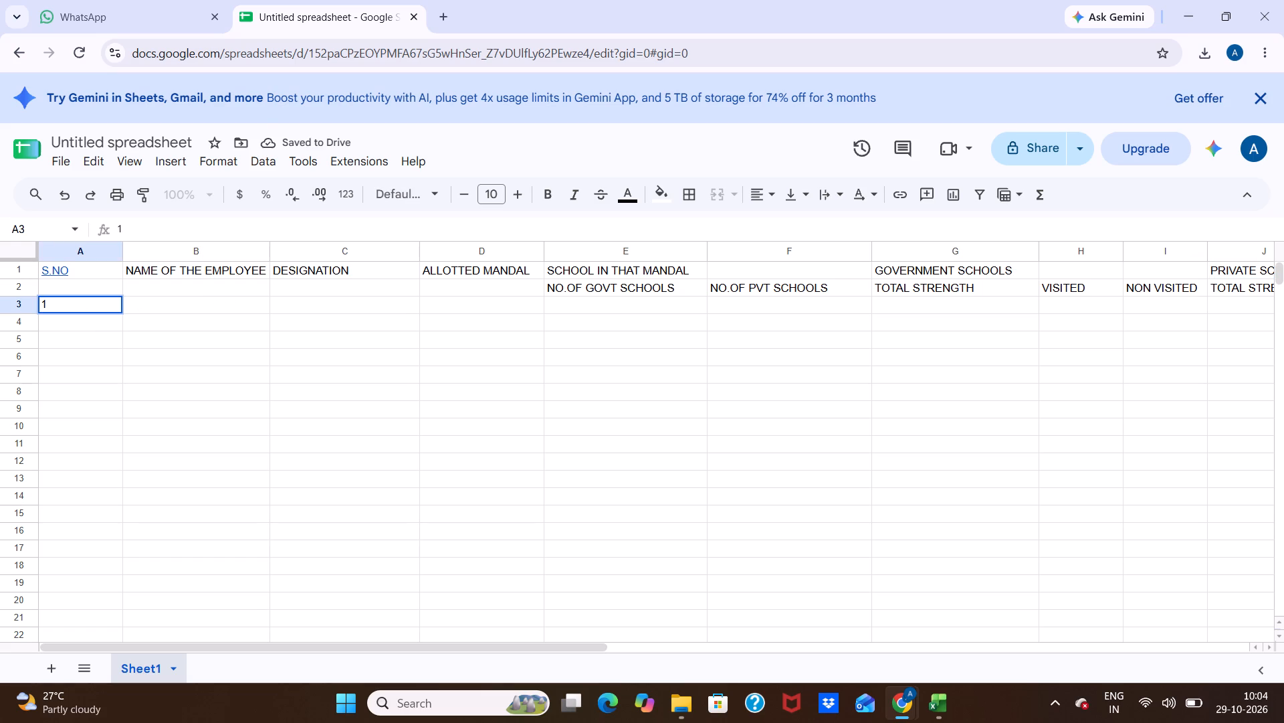
Enter the first employee's name in cell B3, under NAME OF THE EMPLOYEE.
click(181, 307)
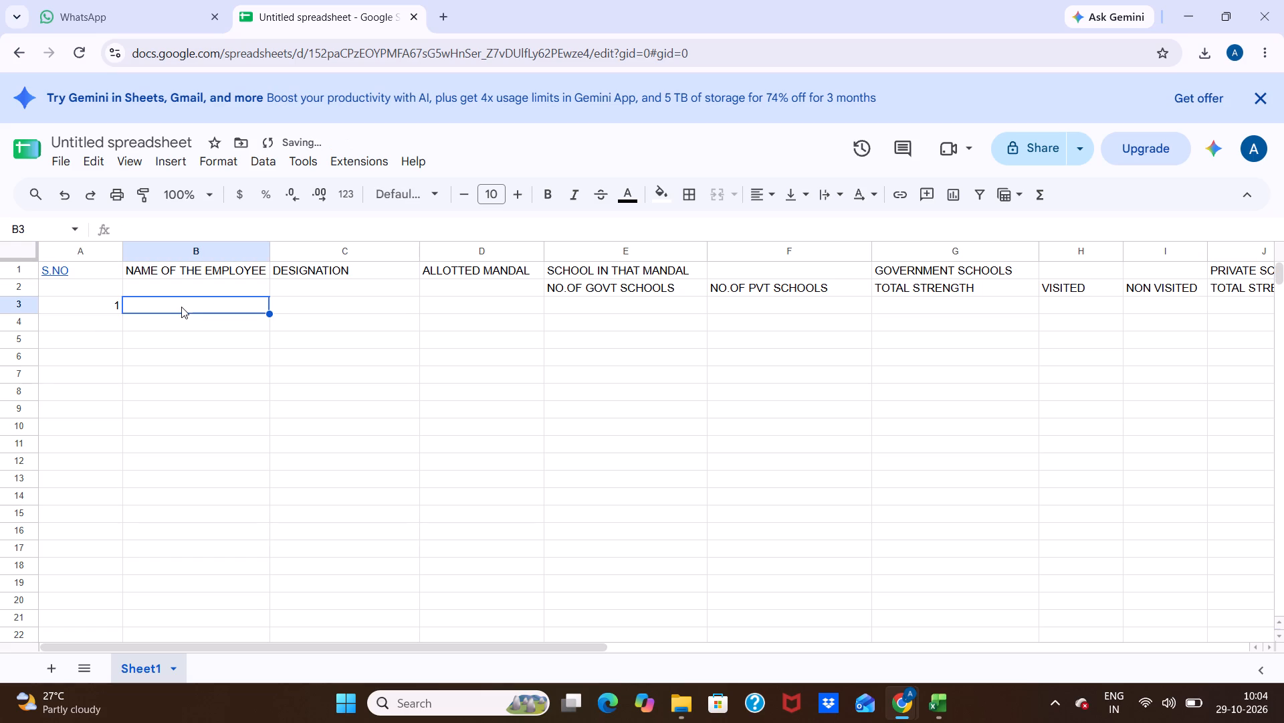
key(p)
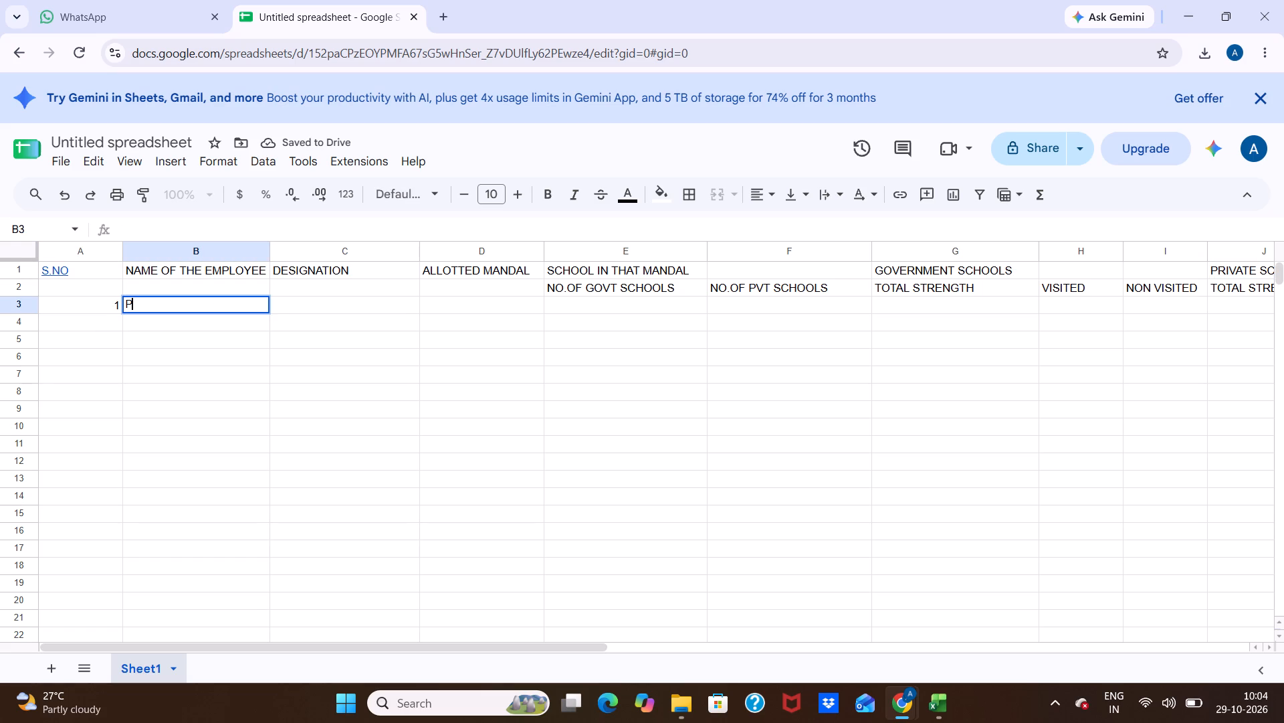
key(period)
text(rin)
text(adha)
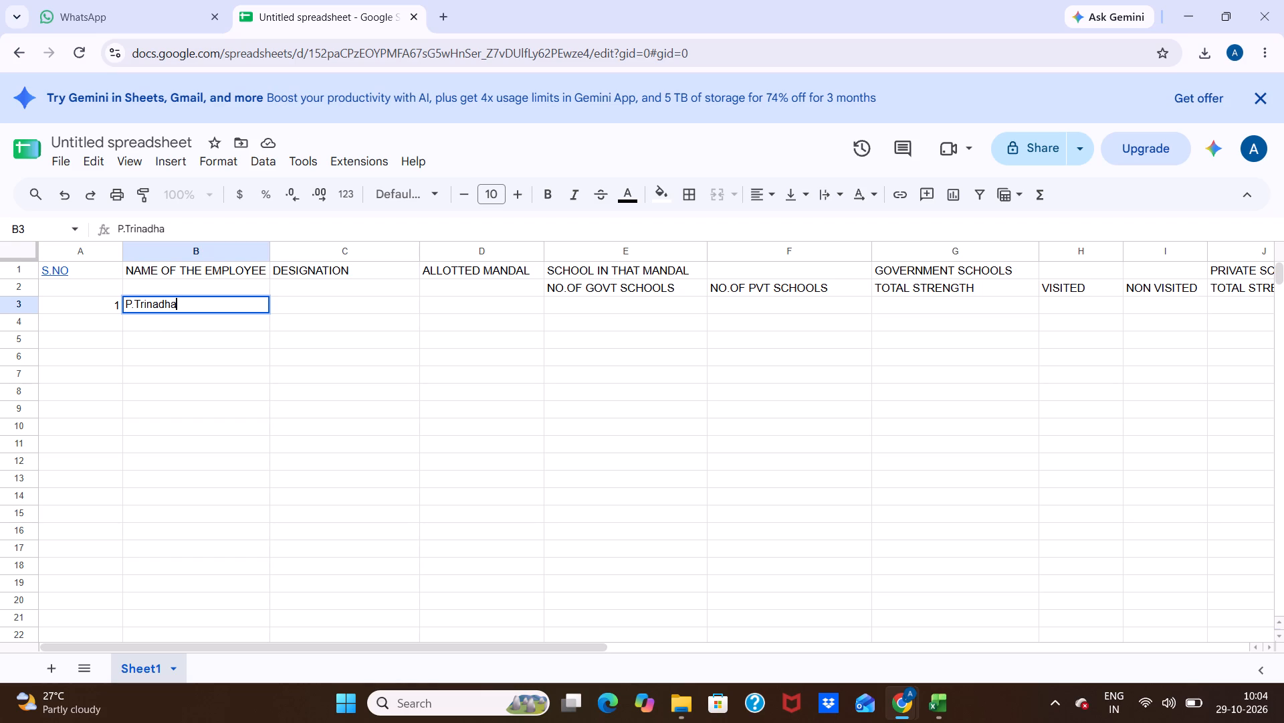
key(Right)
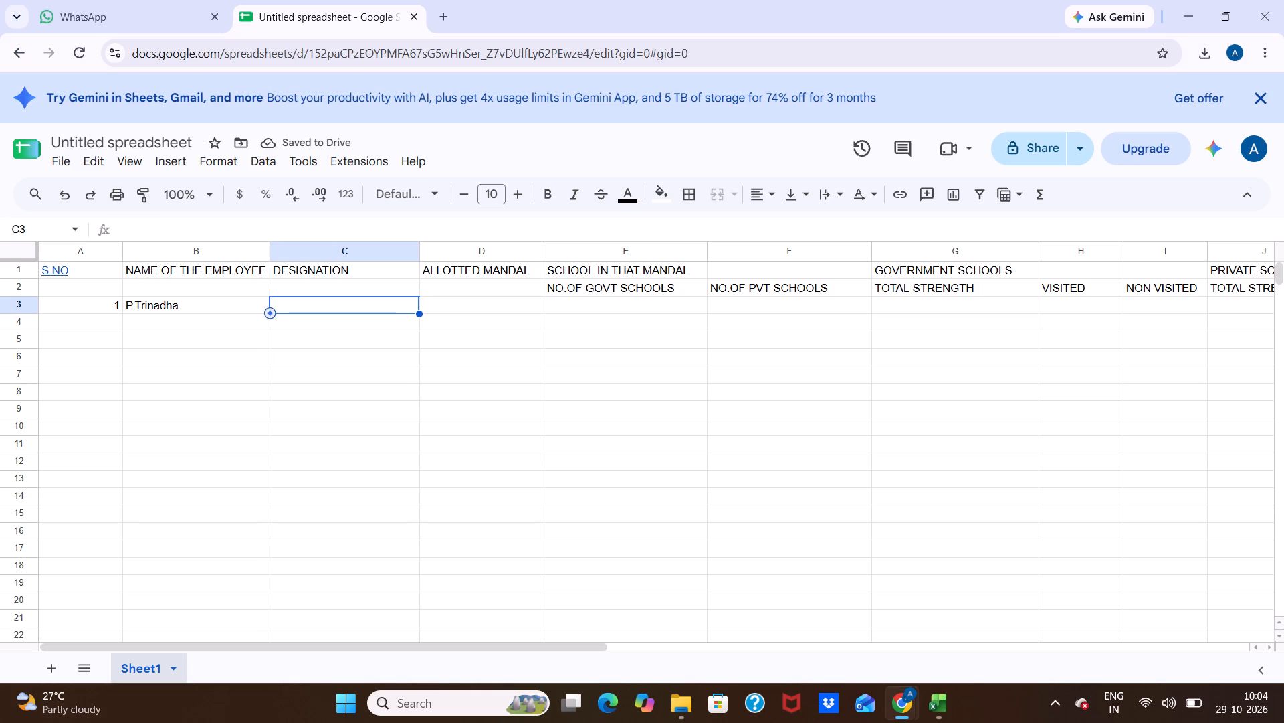
Enter the designation Division Incharge in cell C3 for the first employee.
key(shift+d)
text(ivision)
key(space)
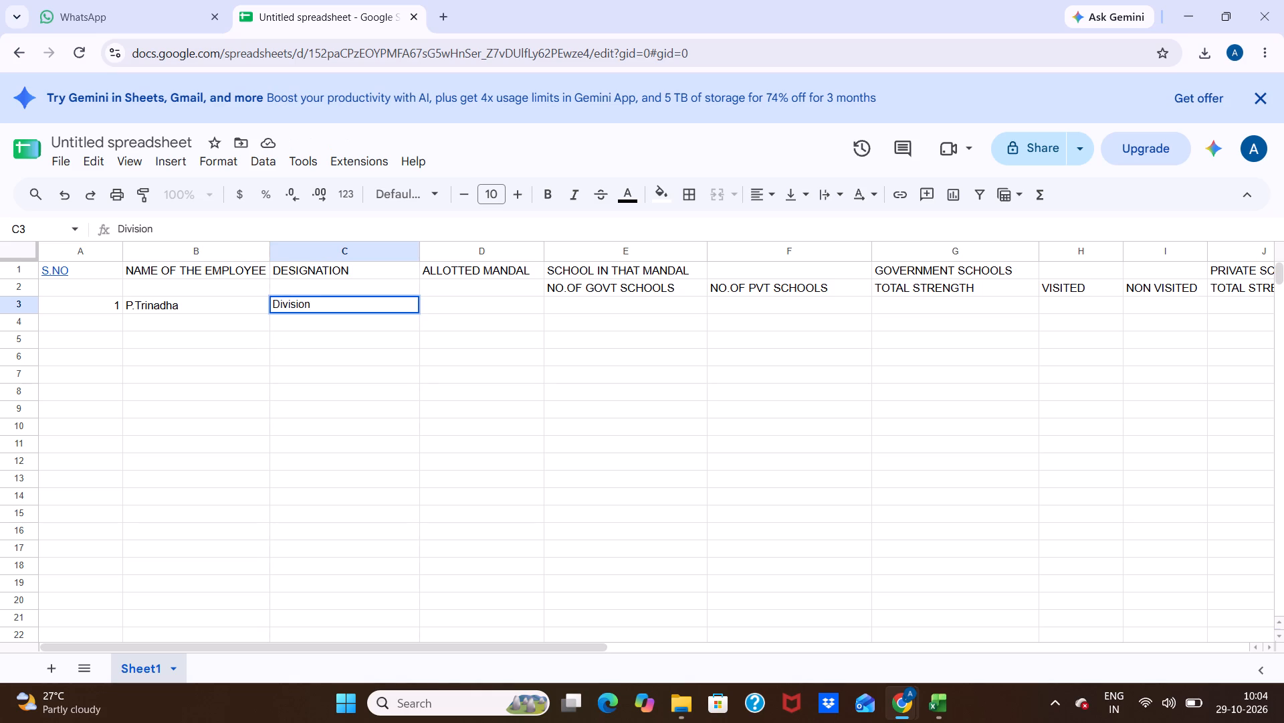
key(shift+i)
text(nch)
text(arge)
key(Right)
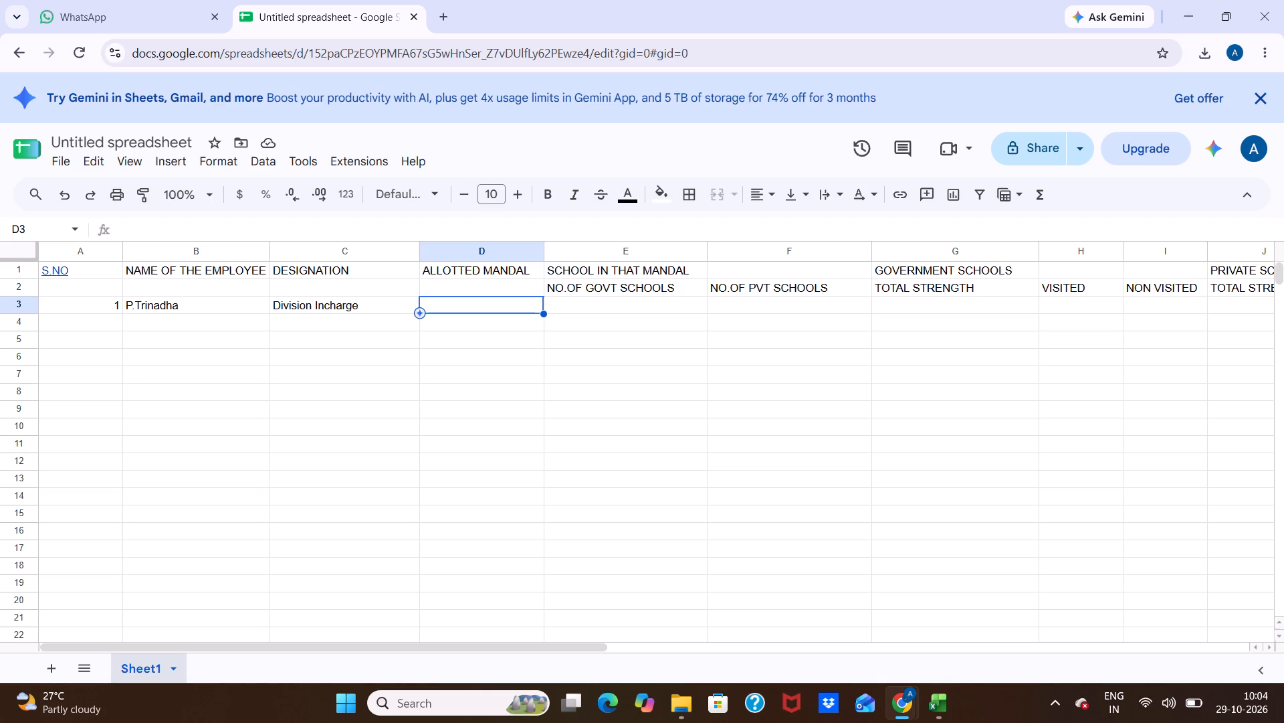
Enter the mandal dattirajer in cell D3, under ALLOTTED MANDAL.
text(dattirajer)
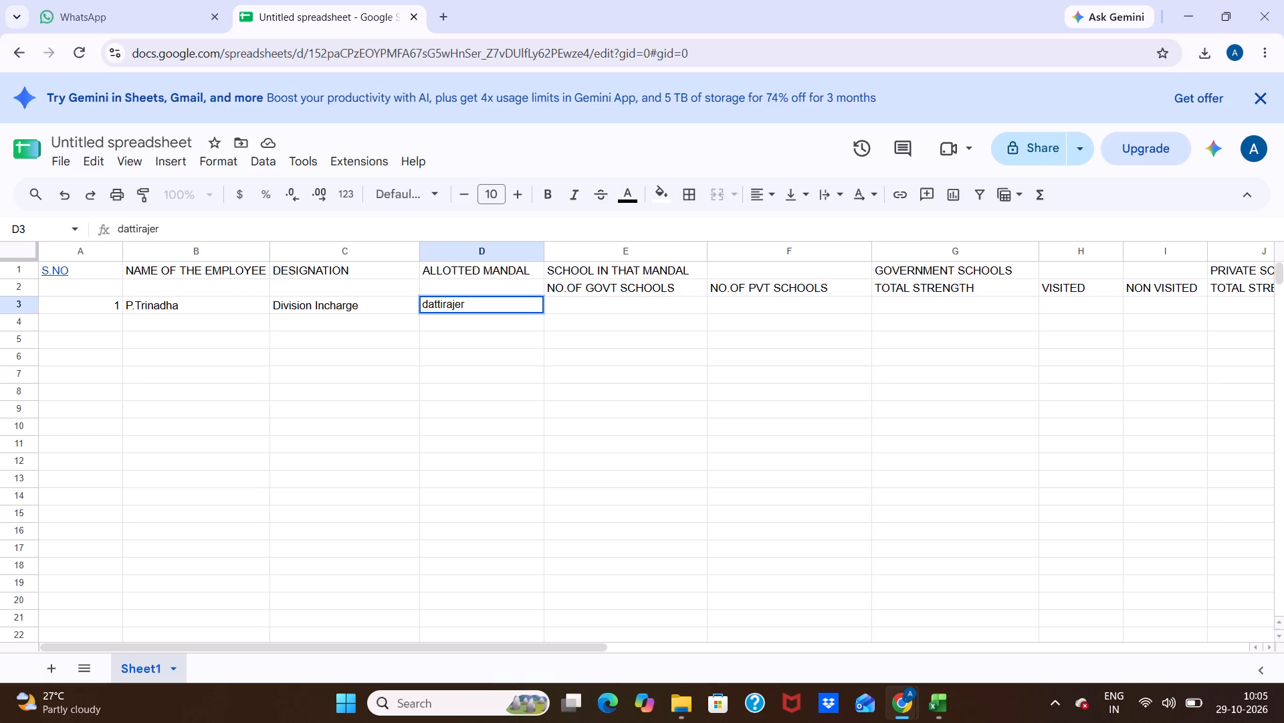
key(Left)
key(Left)
key(Left)
key(Right)
key(Right)
key(Right)
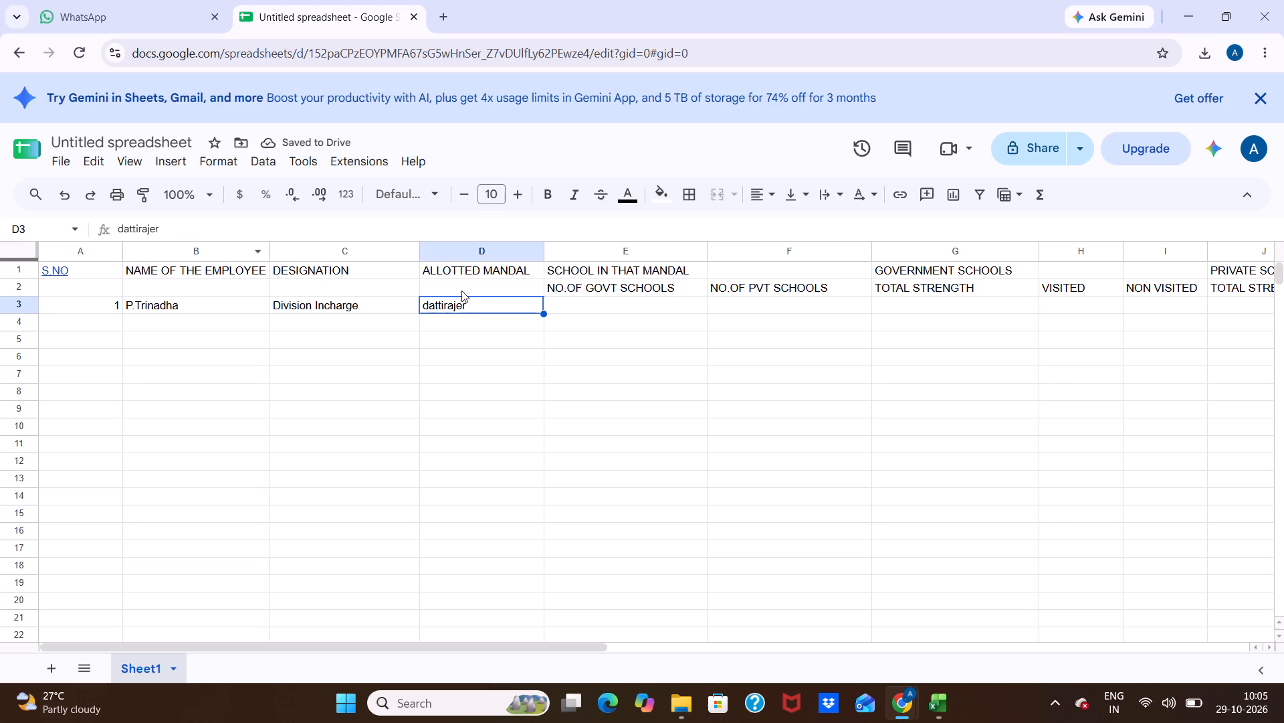
Capitalise the first letter of the mandal name in cell D3 so it reads Dattirajer.
click(429, 302)
click(429, 302)
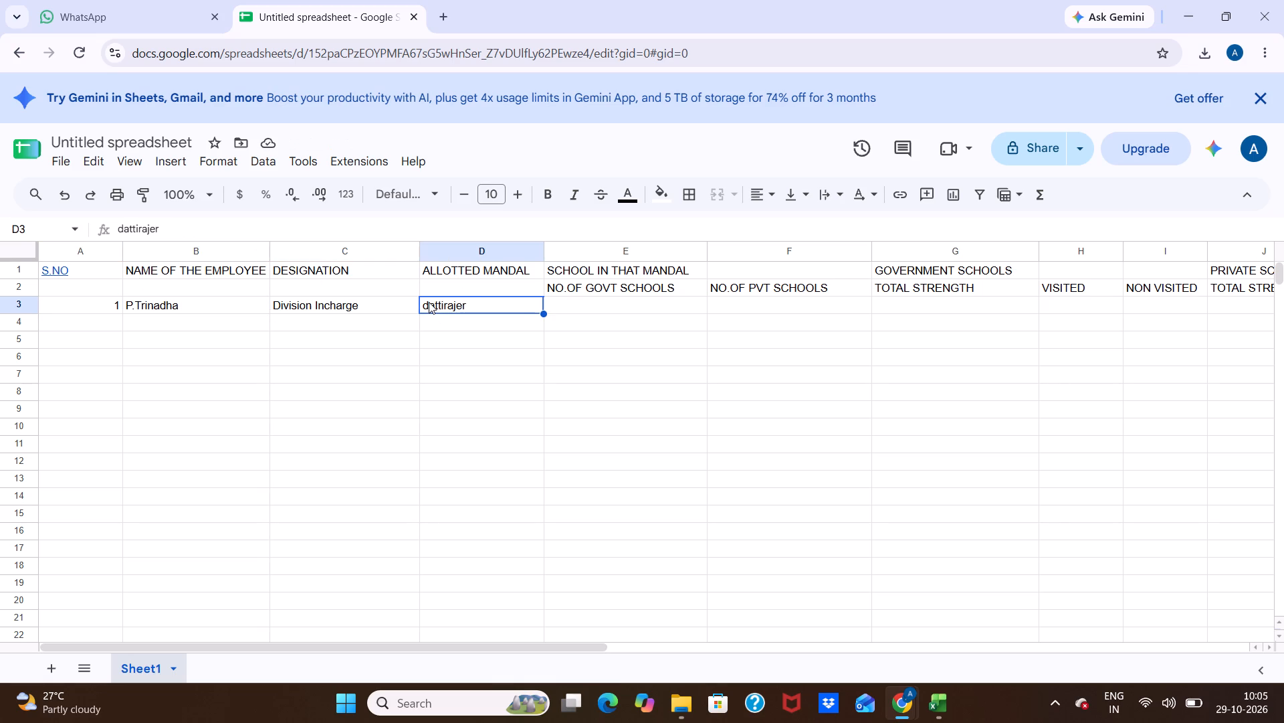
click(443, 302)
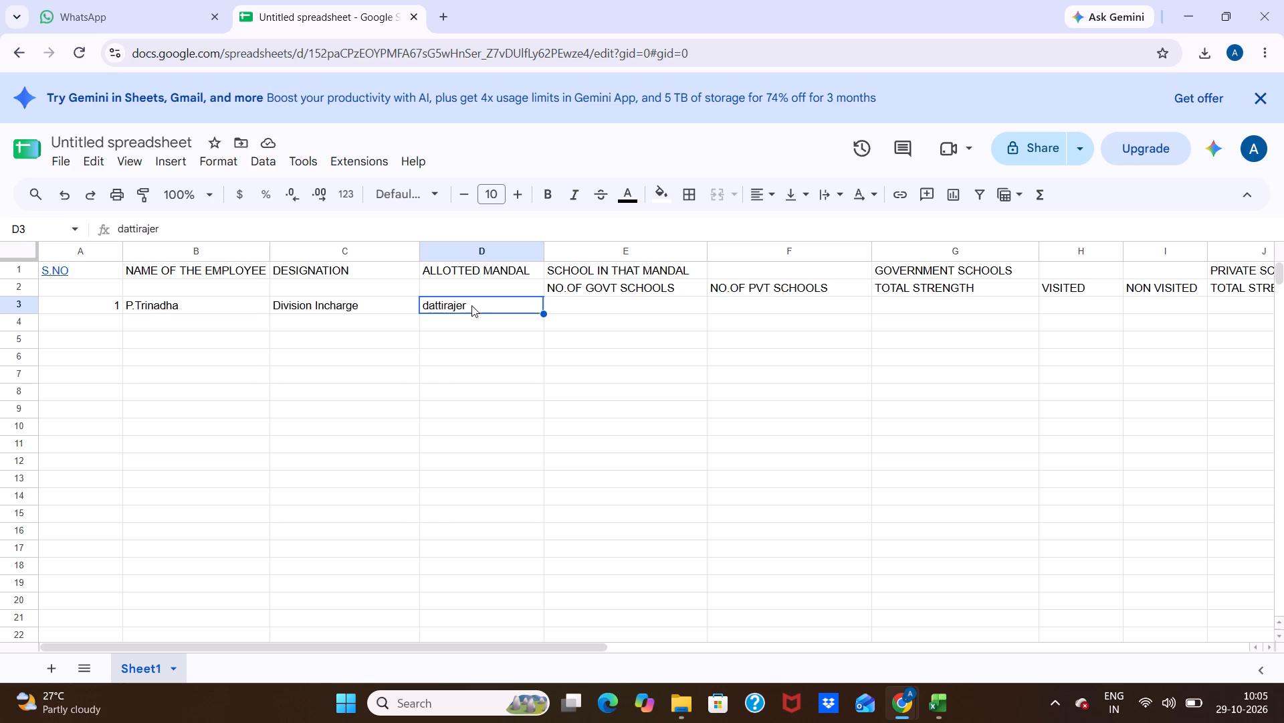
click(479, 301)
double_click(479, 301)
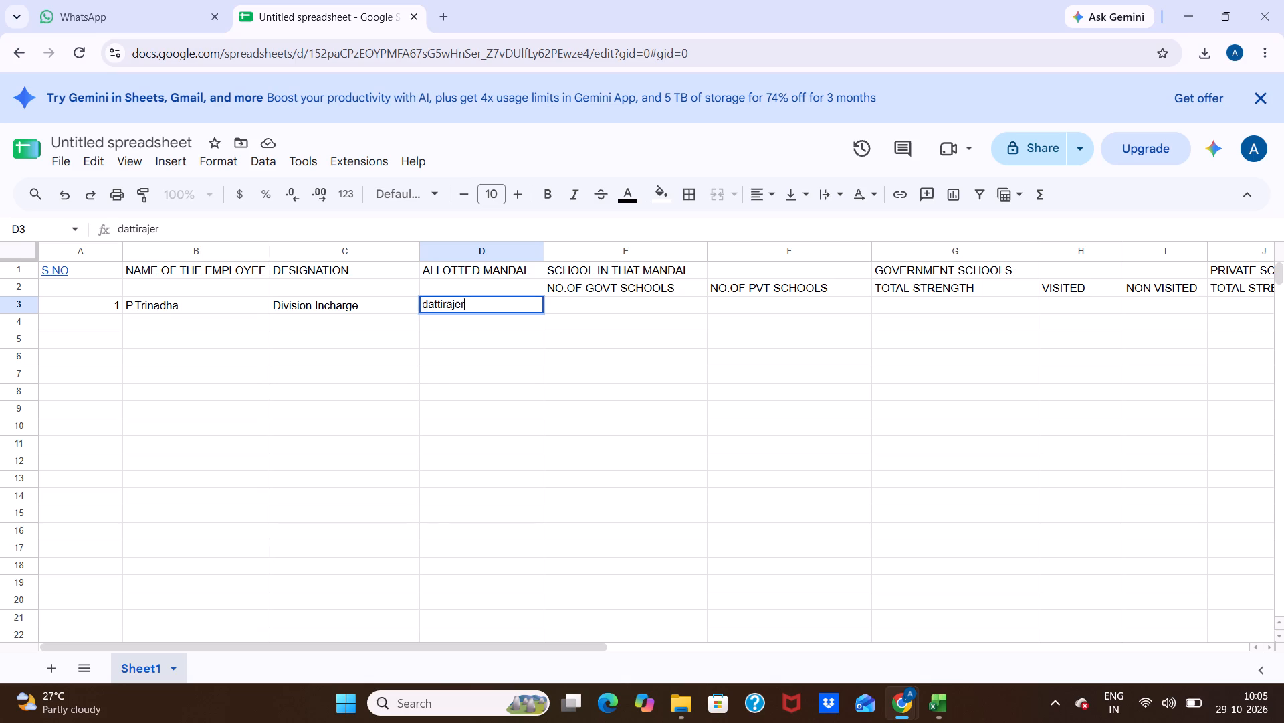
click(427, 305)
key(BackSpace)
key(shift+d)
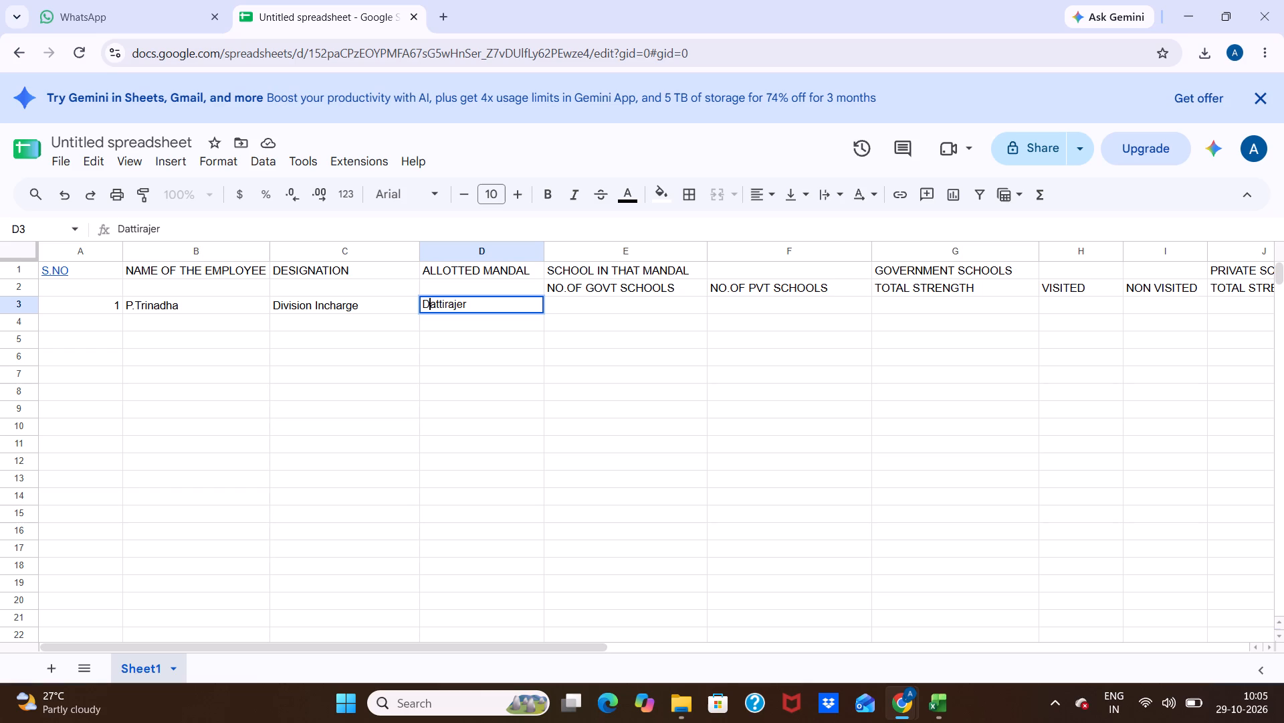
key(Right)
key(Right)
key(Right)
key(Right)
key(Right)
key(Right)
key(Right)
key(Right)
key(Right)
key(Return)
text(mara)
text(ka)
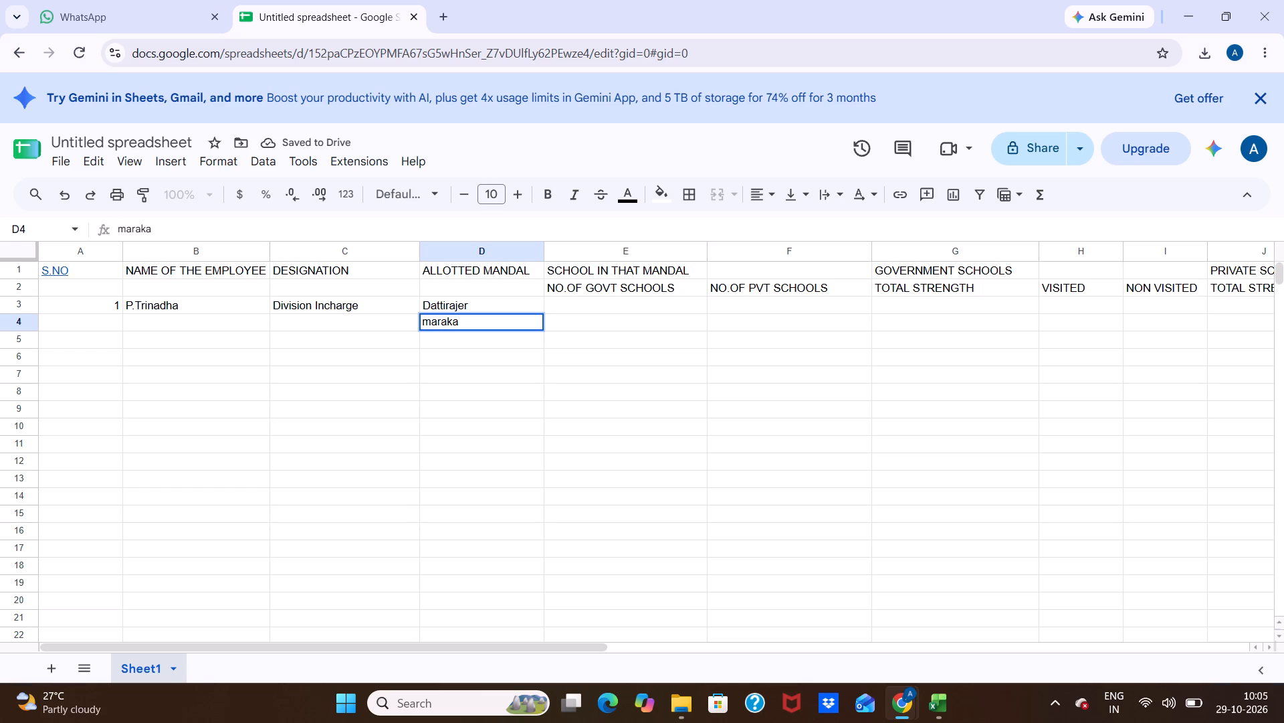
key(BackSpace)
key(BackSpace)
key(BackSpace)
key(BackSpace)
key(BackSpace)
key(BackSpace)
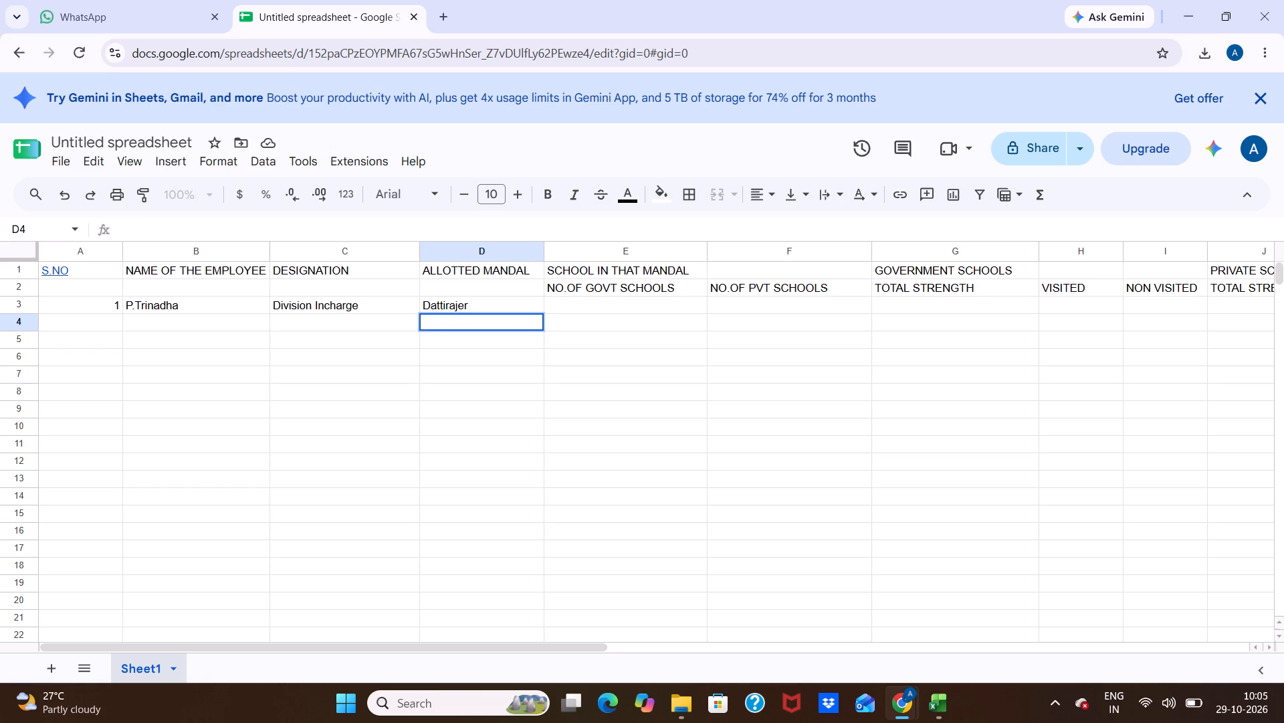
Enter the allotted mandals Maramudam in cell D4 and GPM in cell D5.
text(Maramuda)
key(m)
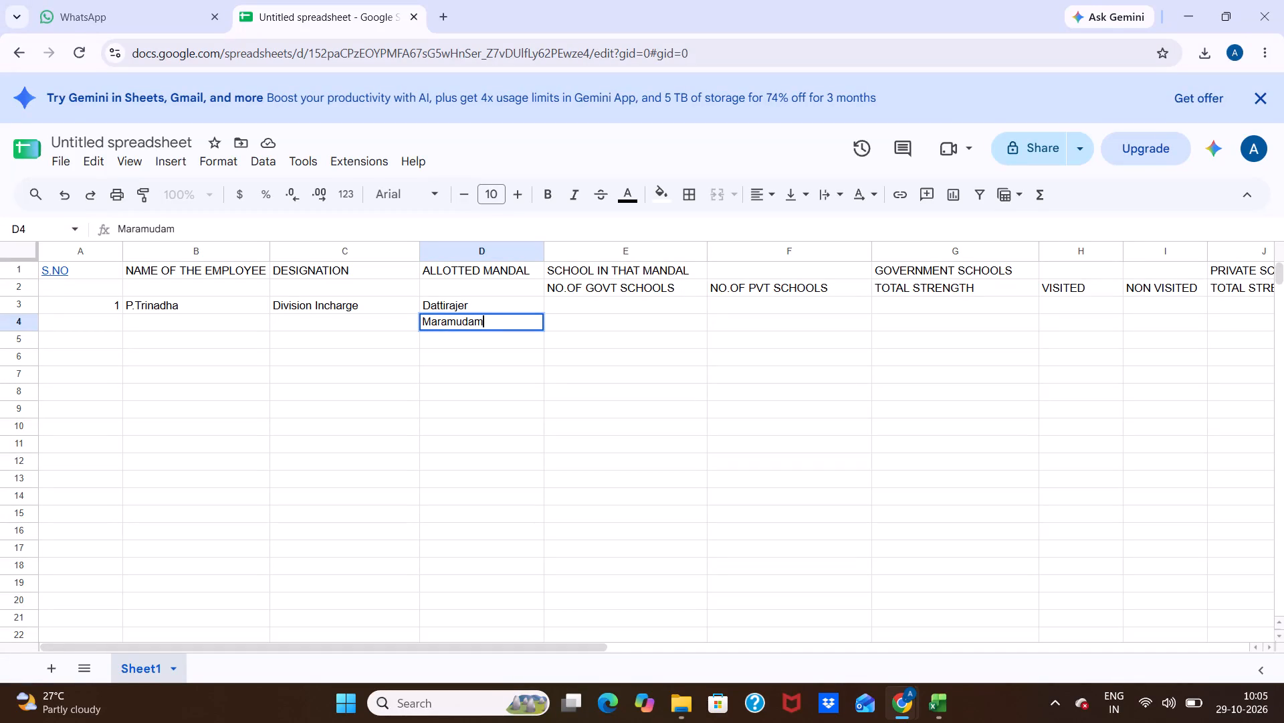
key(Return)
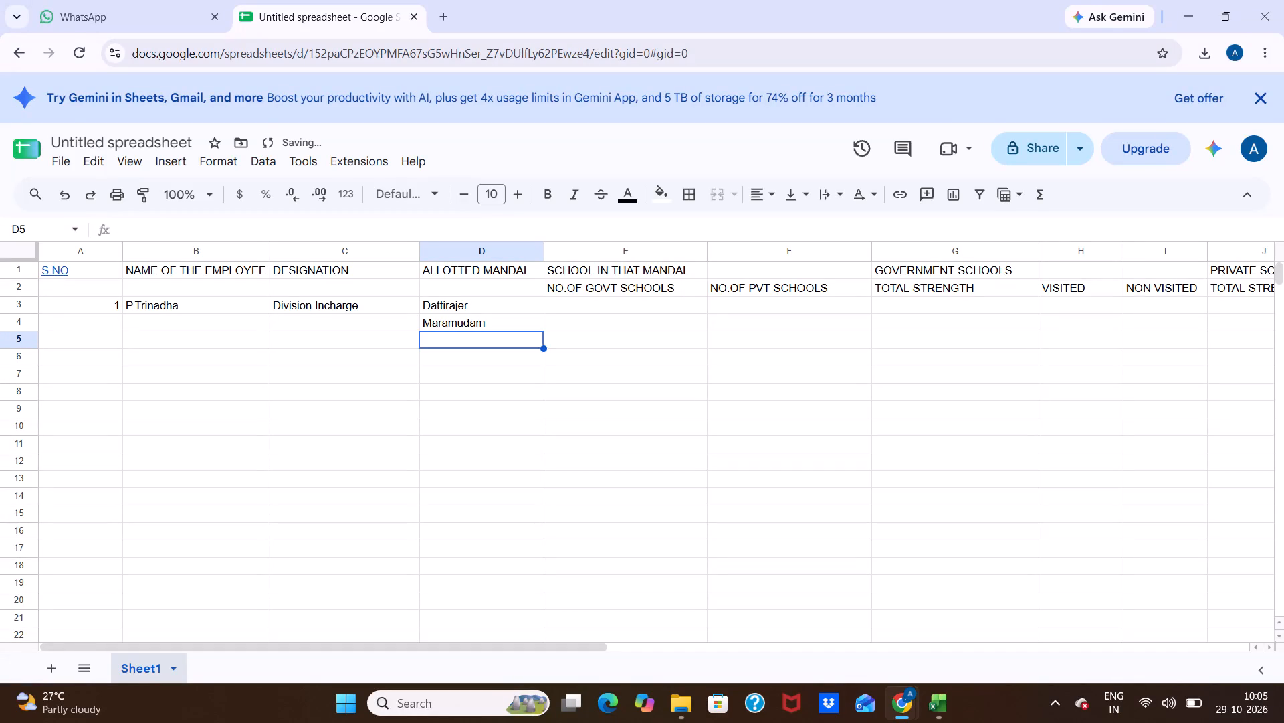
text(Ga)
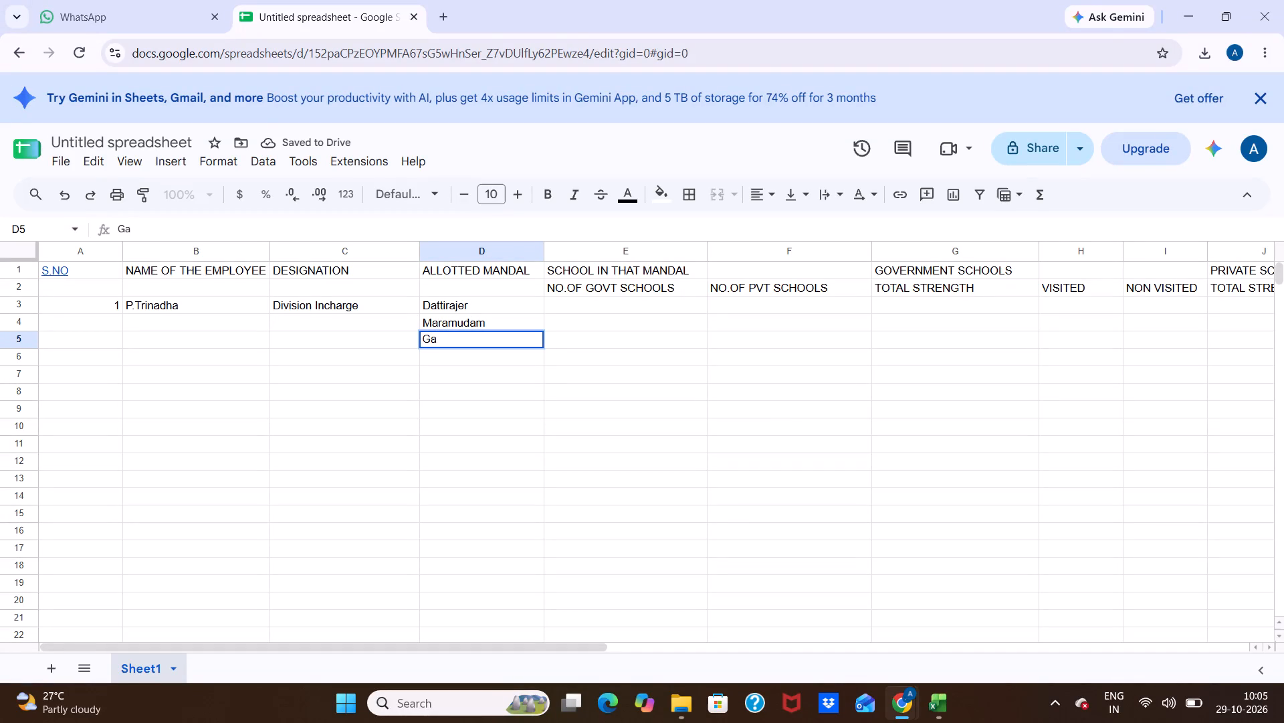
key(BackSpace)
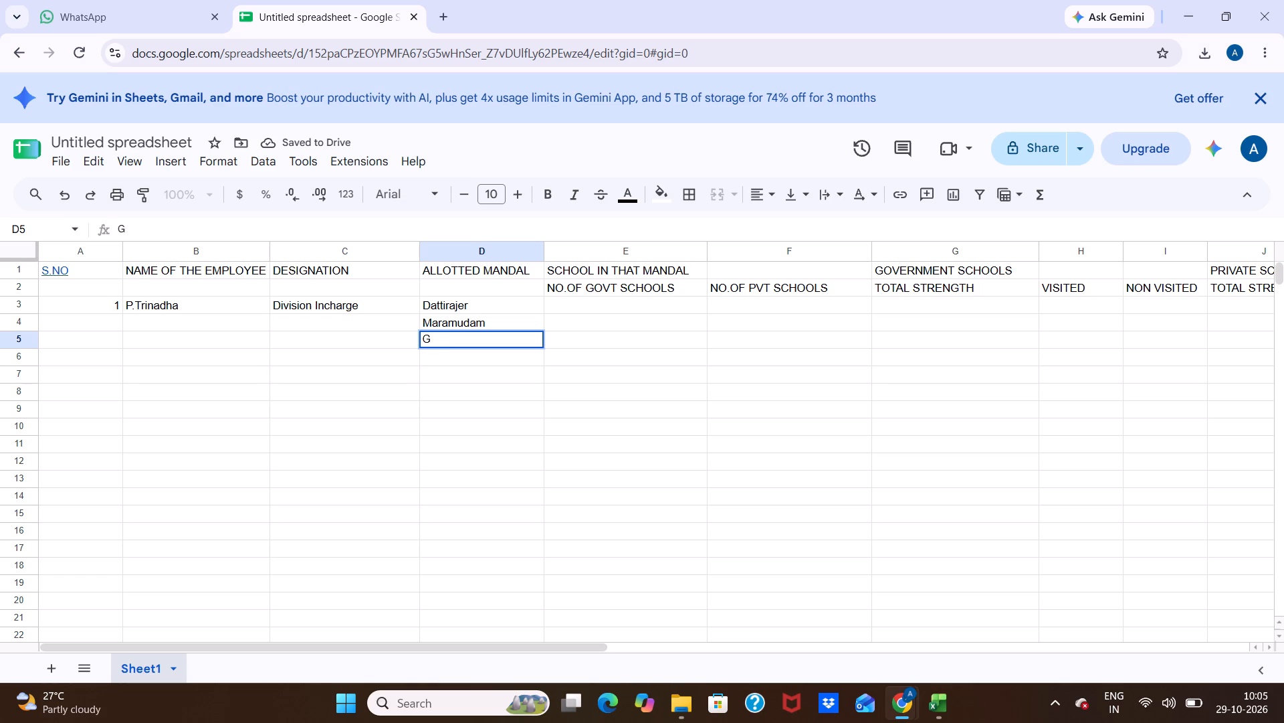
text(PM)
key(Return)
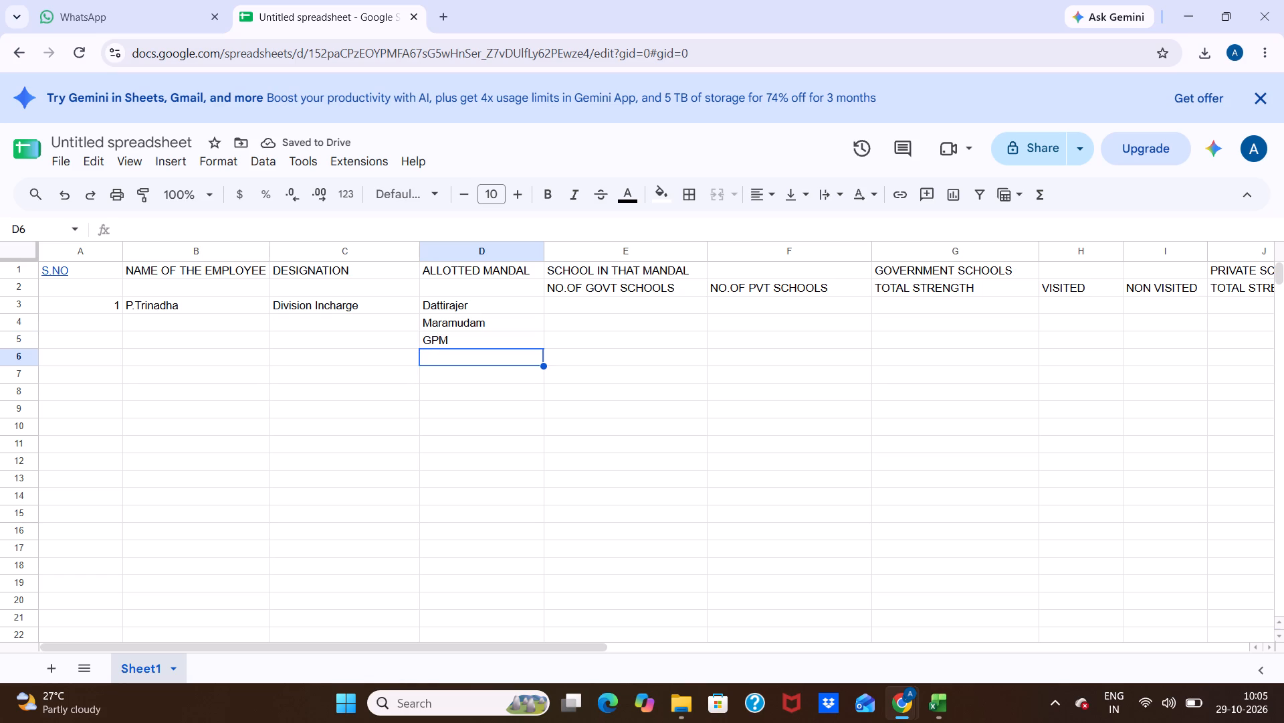
Enter the allotted mandals Bondapalli in cell D6 and Mantada in cell D7.
text(Bondapilli)
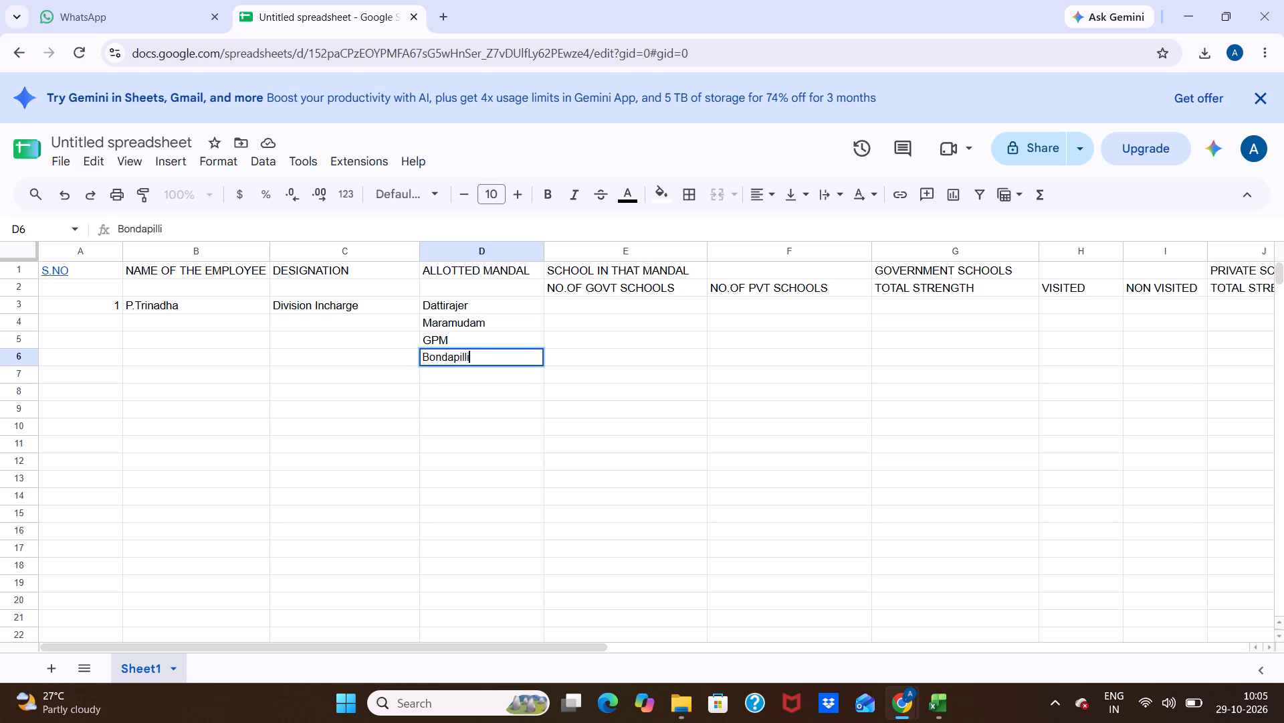
key(BackSpace)
key(BackSpace)
key(BackSpace)
key(BackSpace)
text(alli)
key(Return)
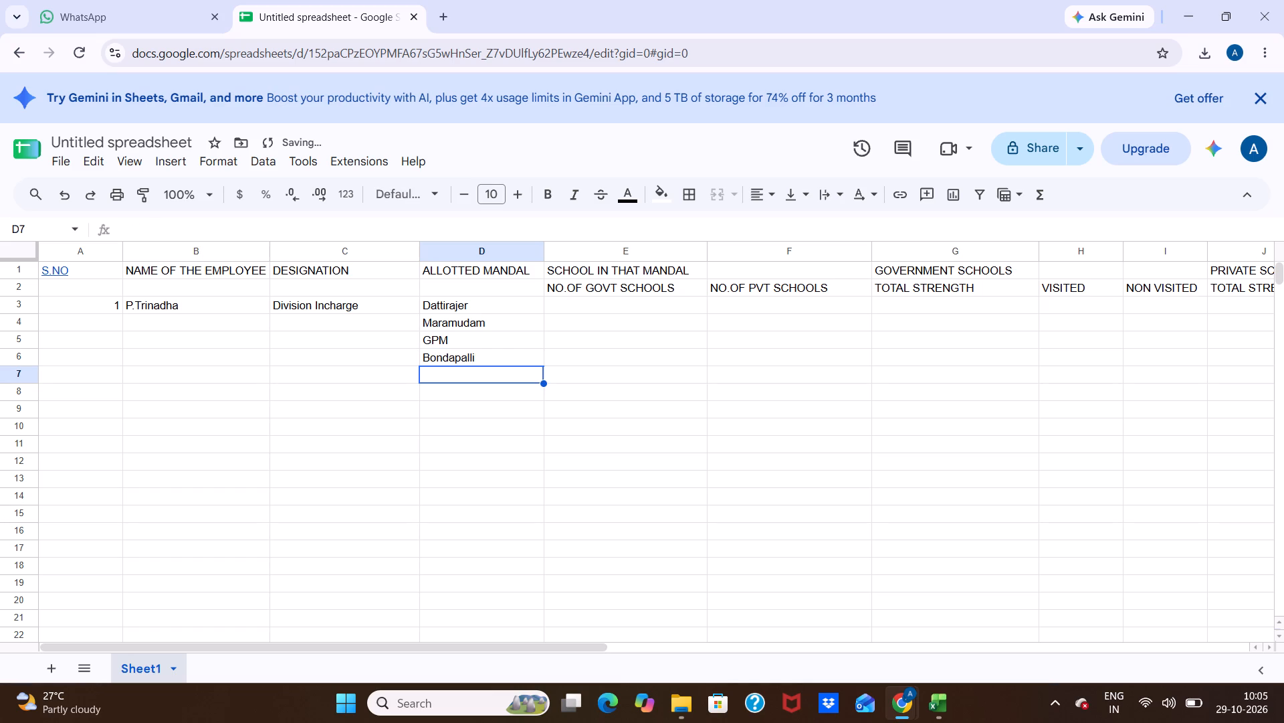
text(Mantada)
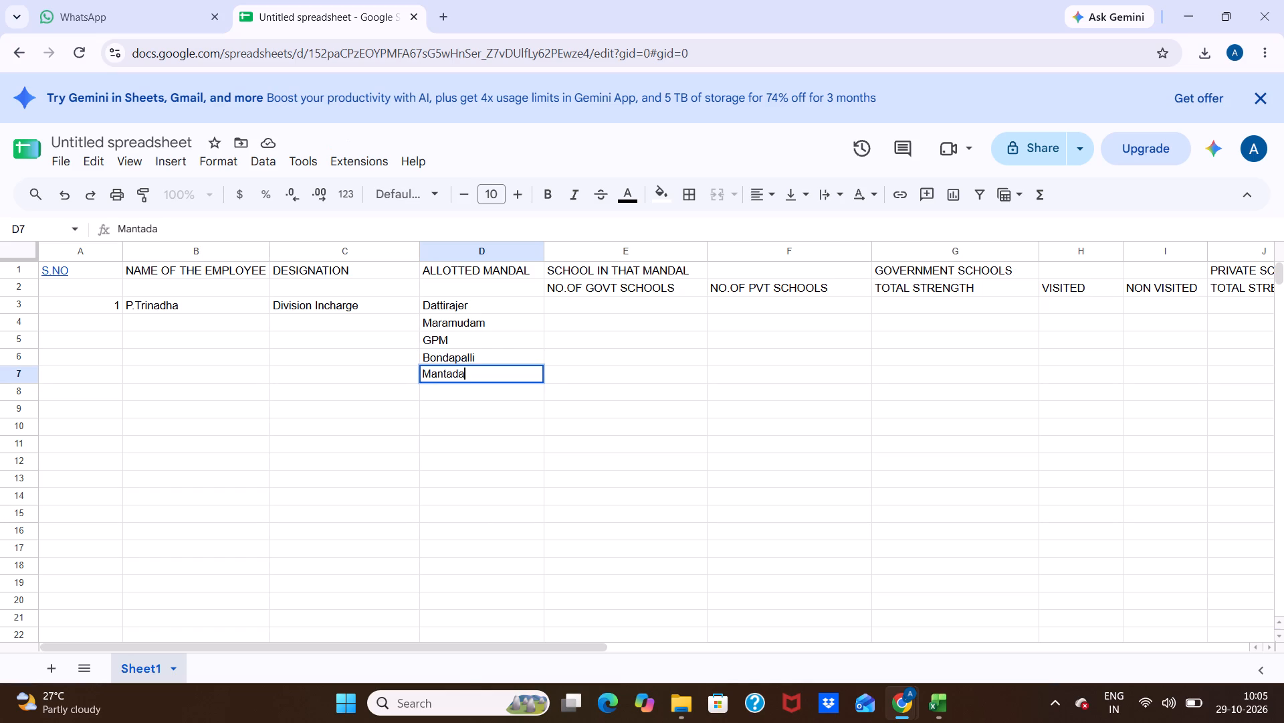
key(Right)
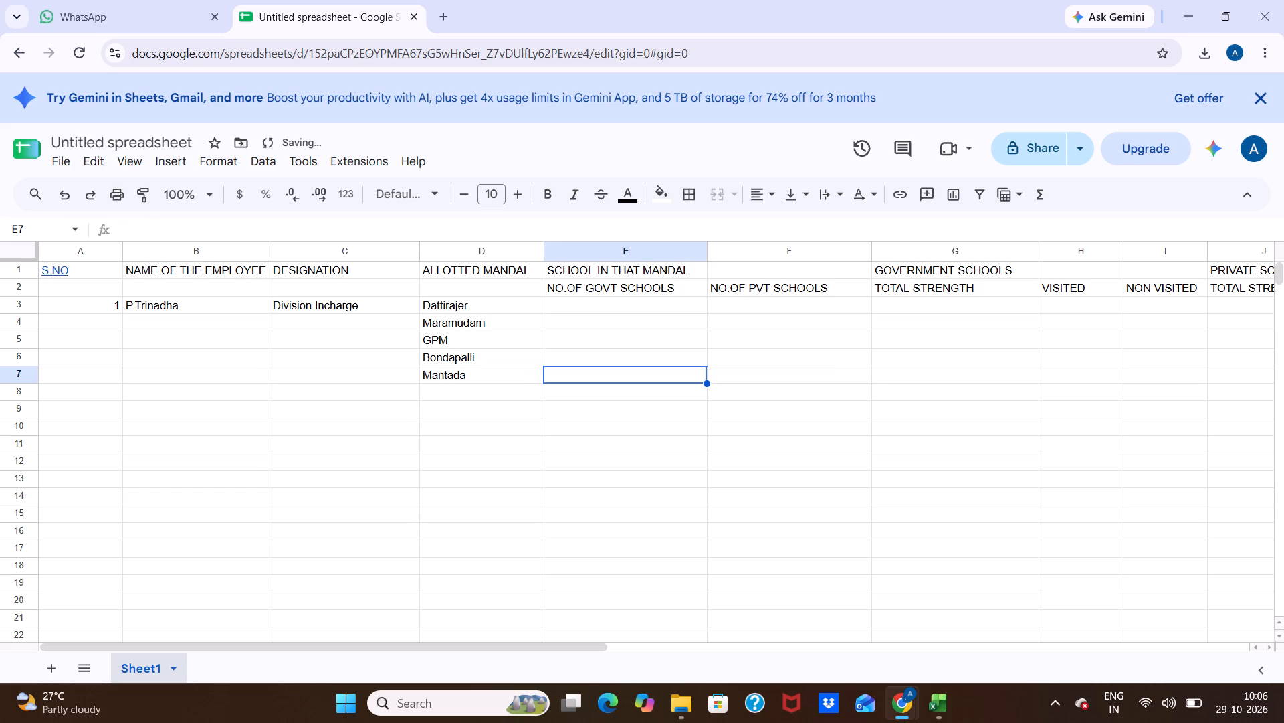
Select cell E3 under NO.OF GOVT SCHOOLS, in the Dattirajer row.
key(Up)
key(Up)
key(Up)
key(Up)
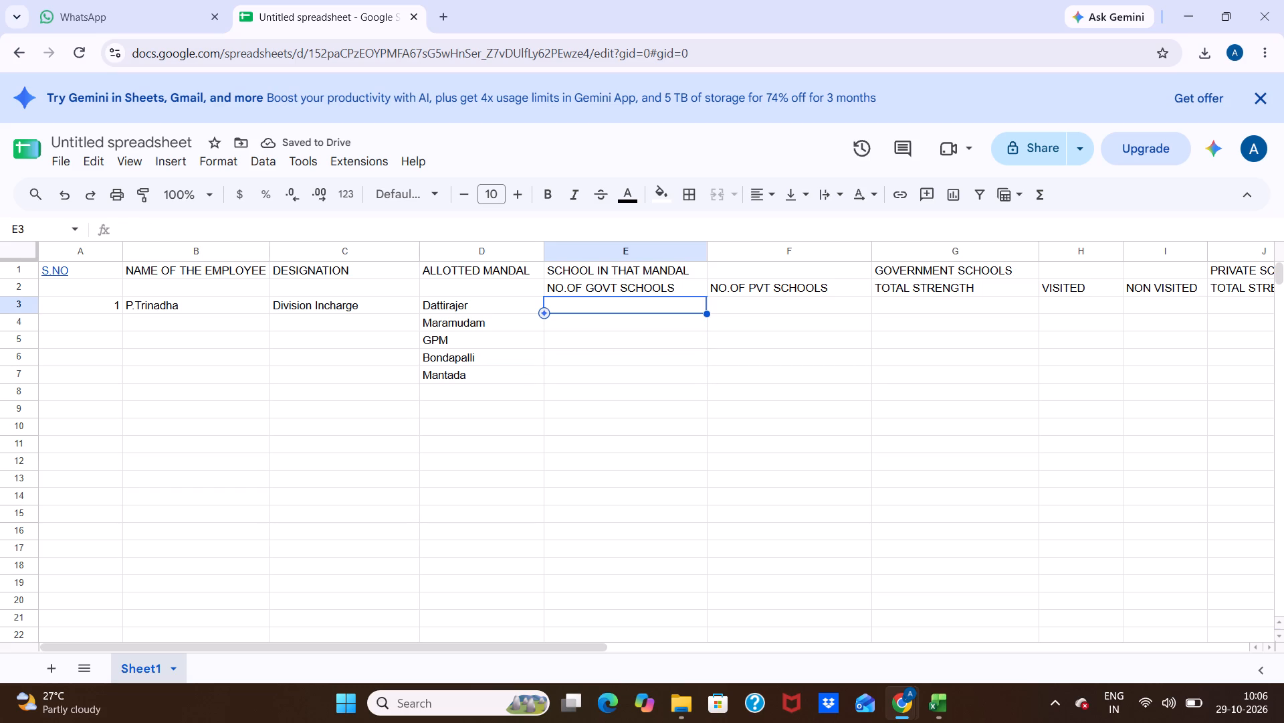
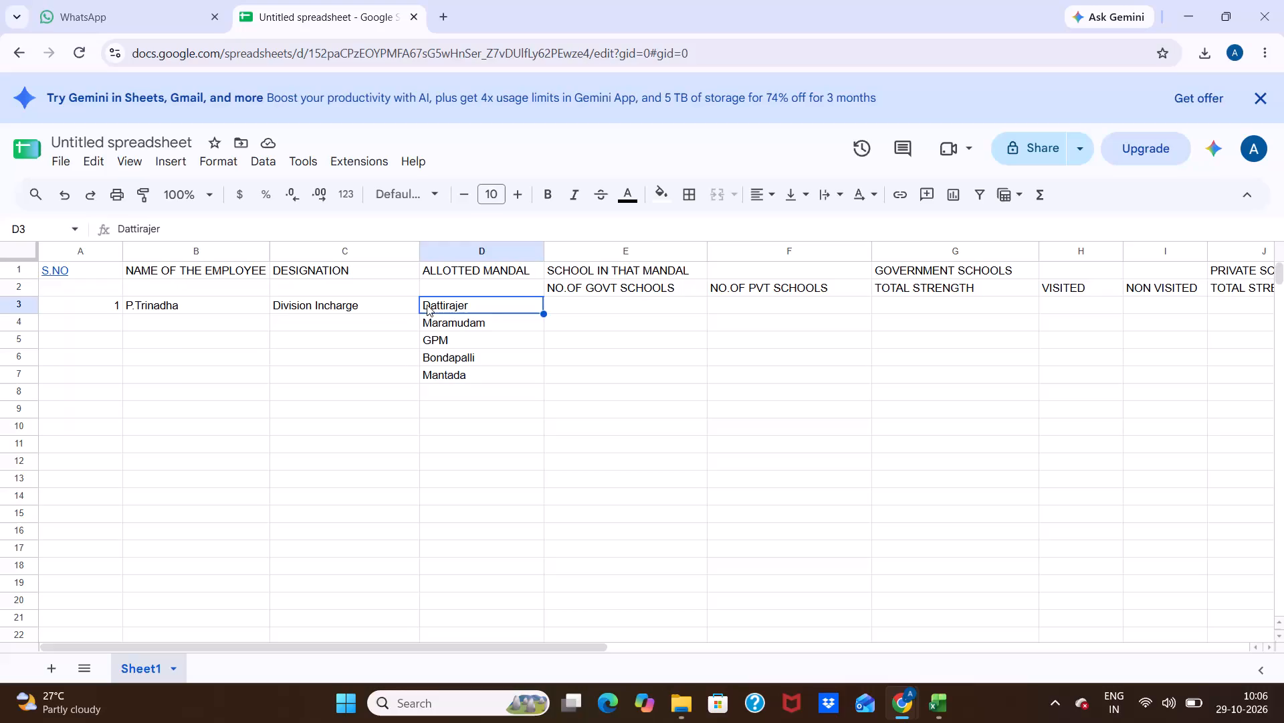
Select the NO.OF GOVT SCHOOLS cell E3 in the Dattirajer row.
click(585, 300)
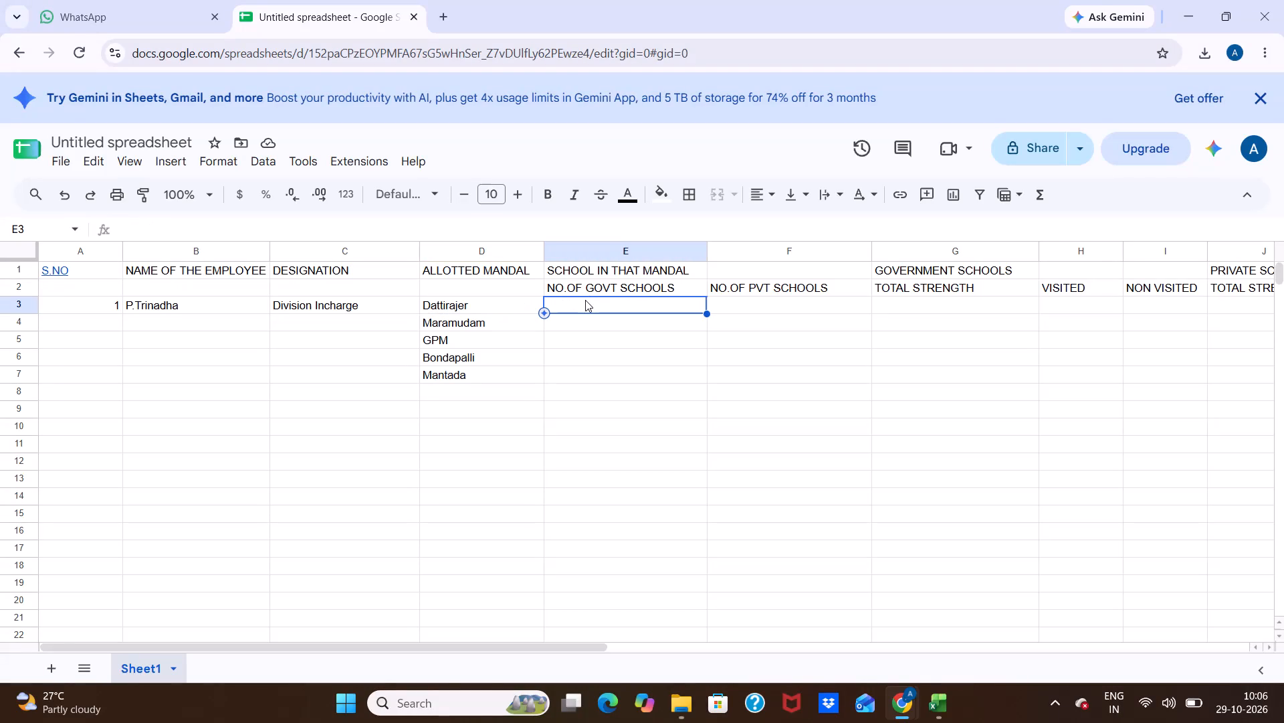
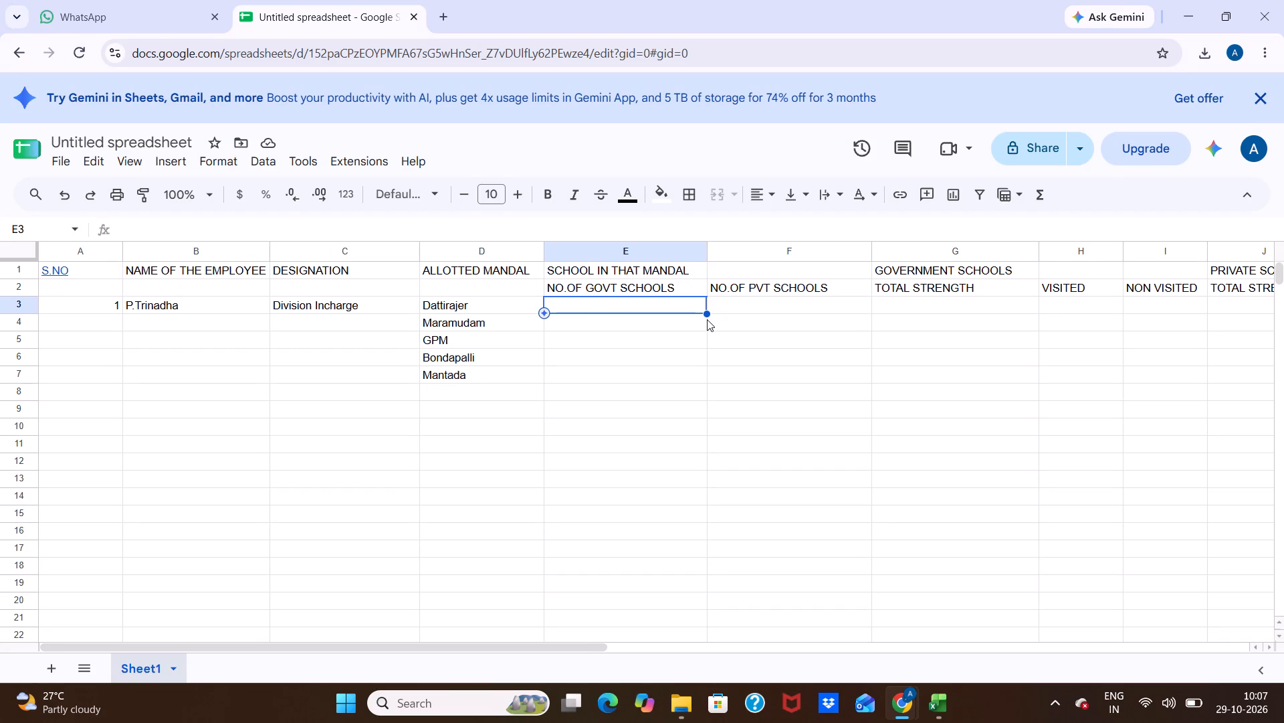
Centre-align the NO.OF GOVT SCHOOLS cells E3:E7 for the five mandal rows.
drag(706, 314, 703, 348)
drag(703, 348, 701, 372)
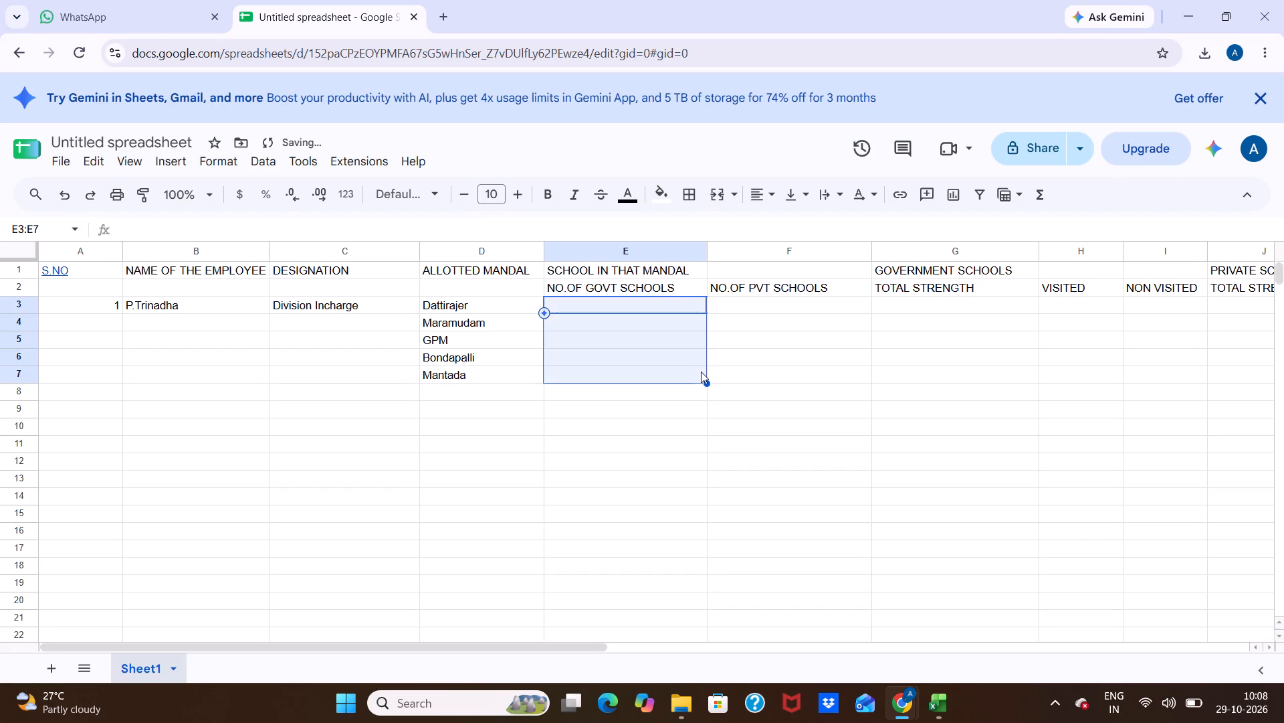
click(635, 327)
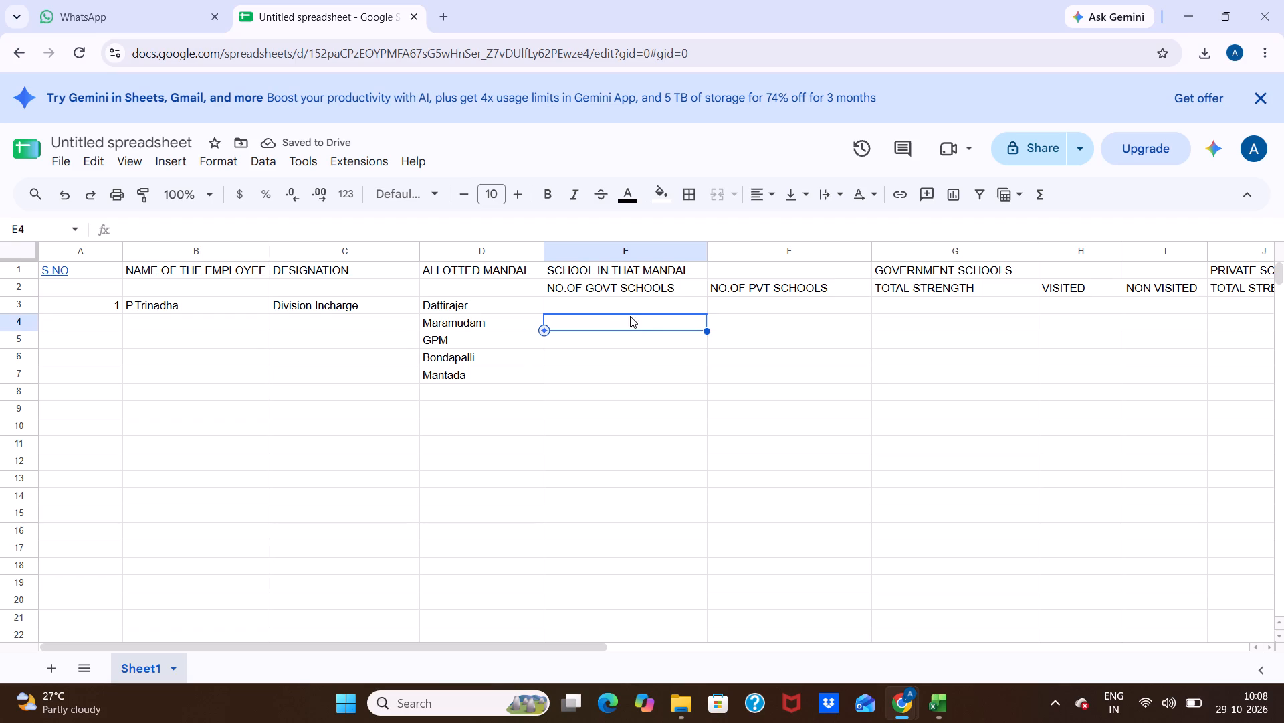
click(628, 307)
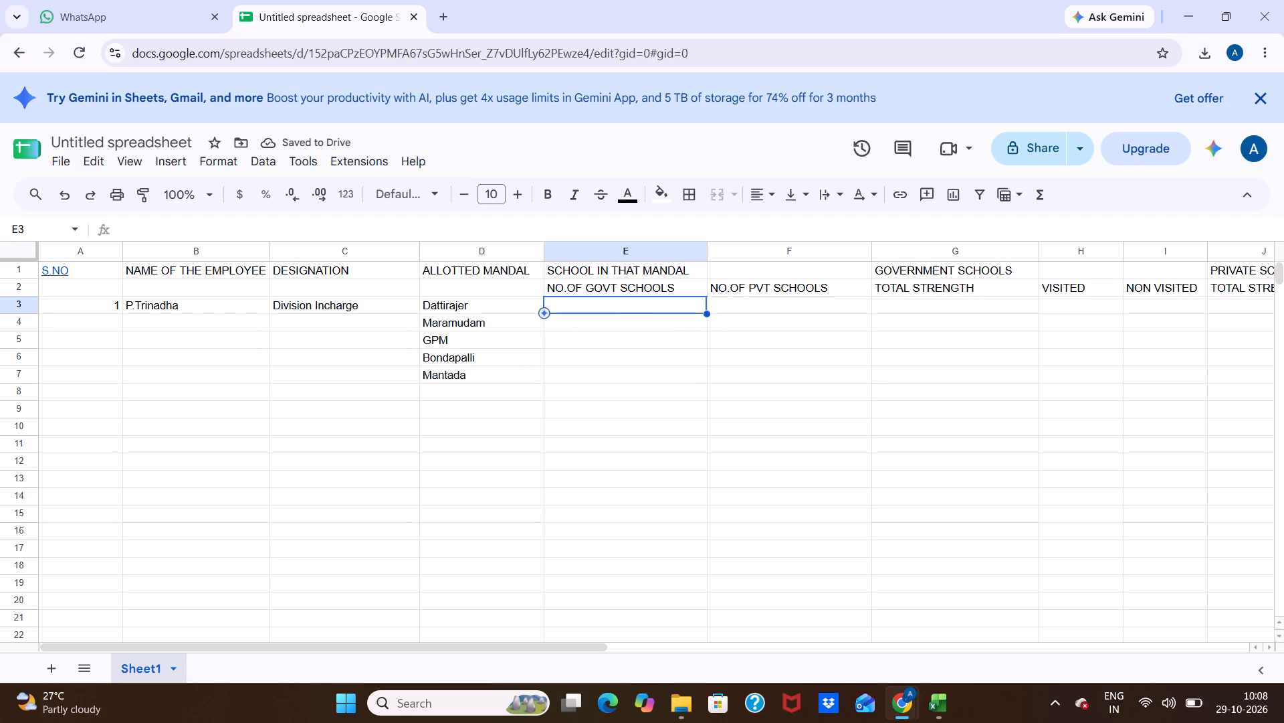
drag(704, 315, 703, 369)
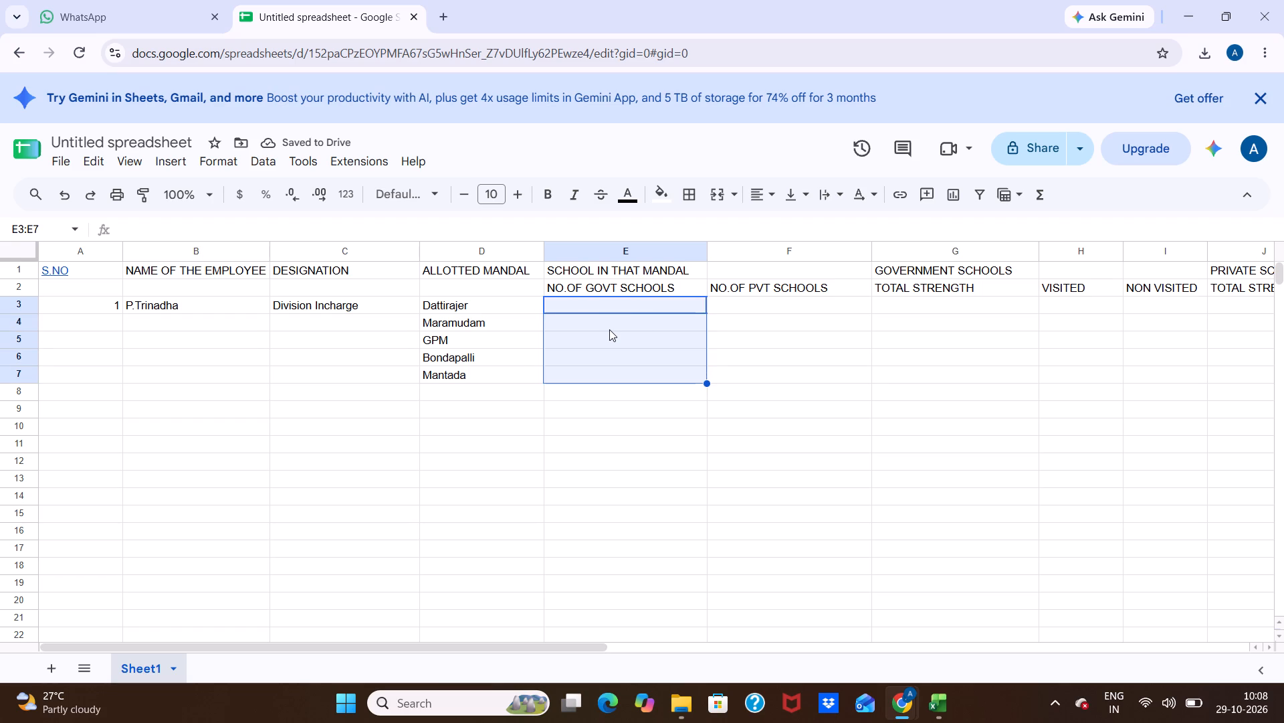
click(764, 187)
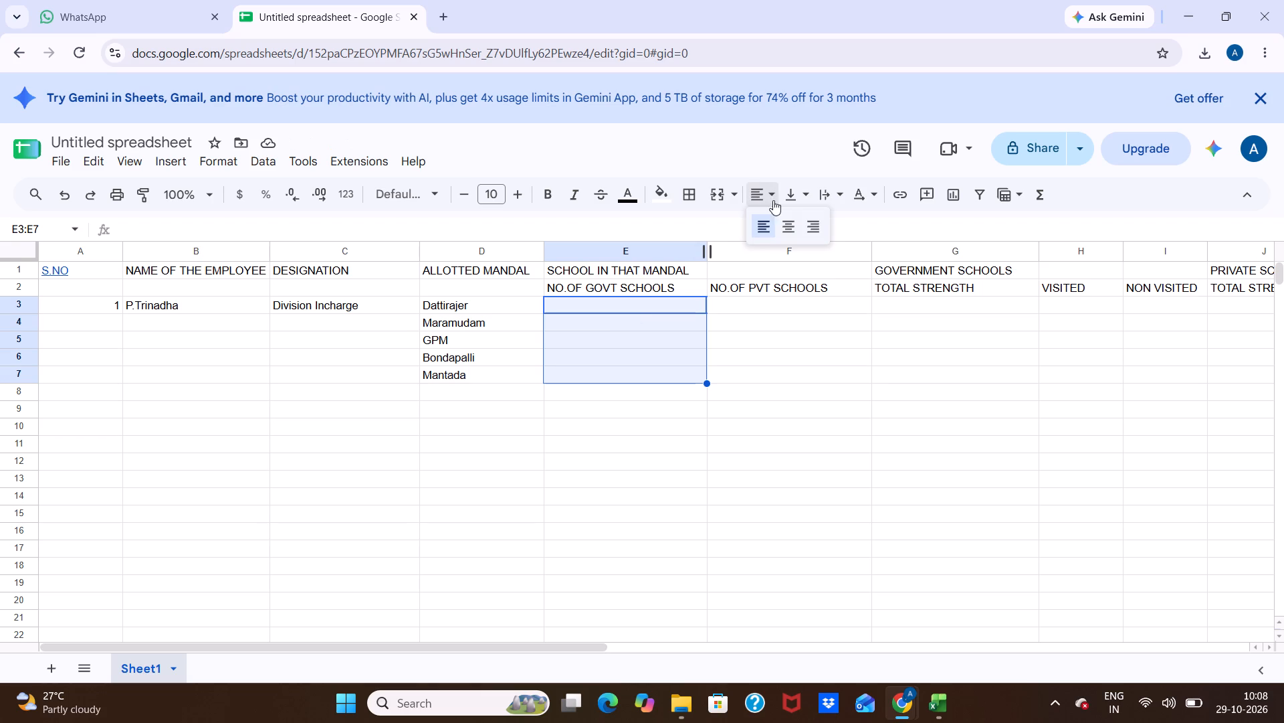
click(784, 219)
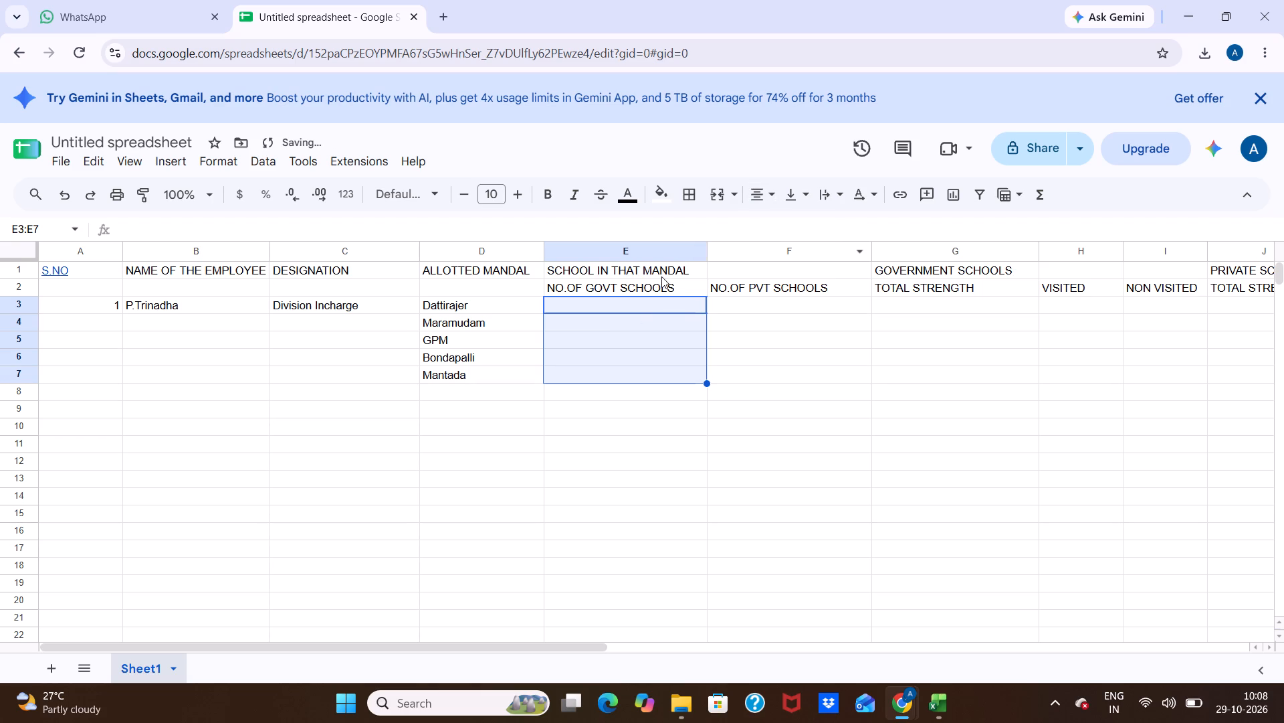
Enter 7 government schools and 4 private schools in the Maramudam row, centring the private school count.
click(643, 330)
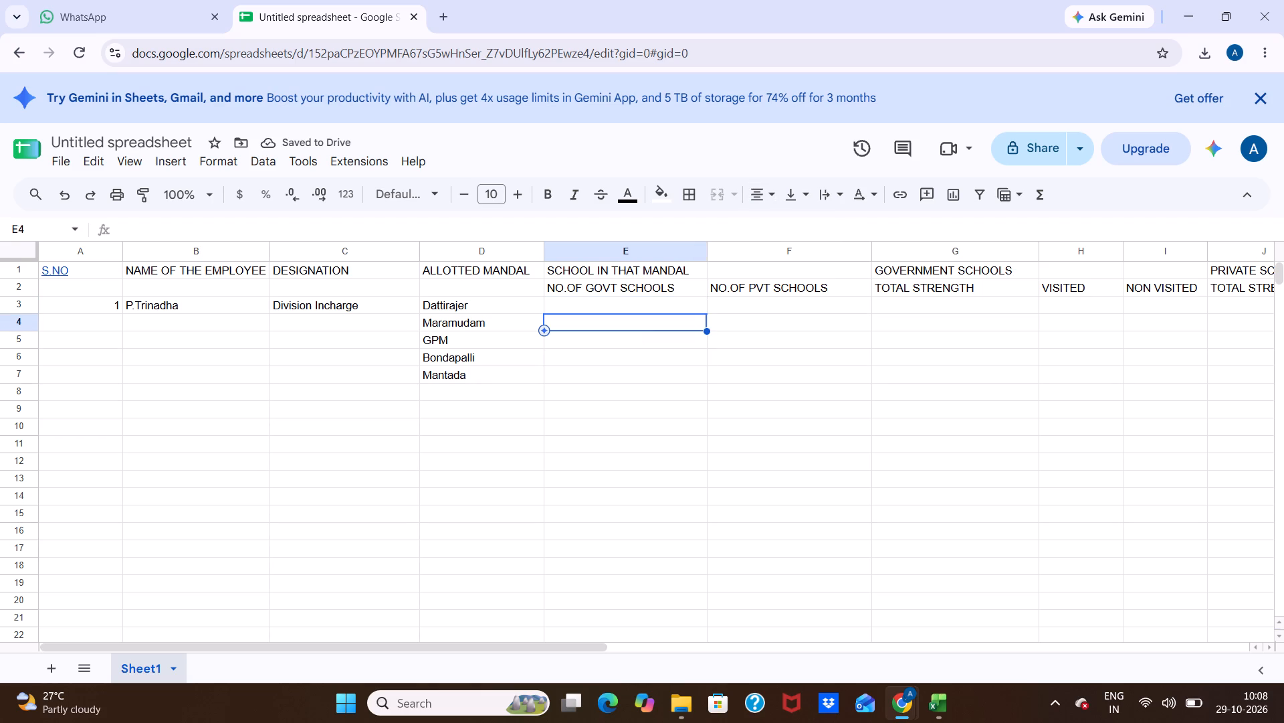
key(6)
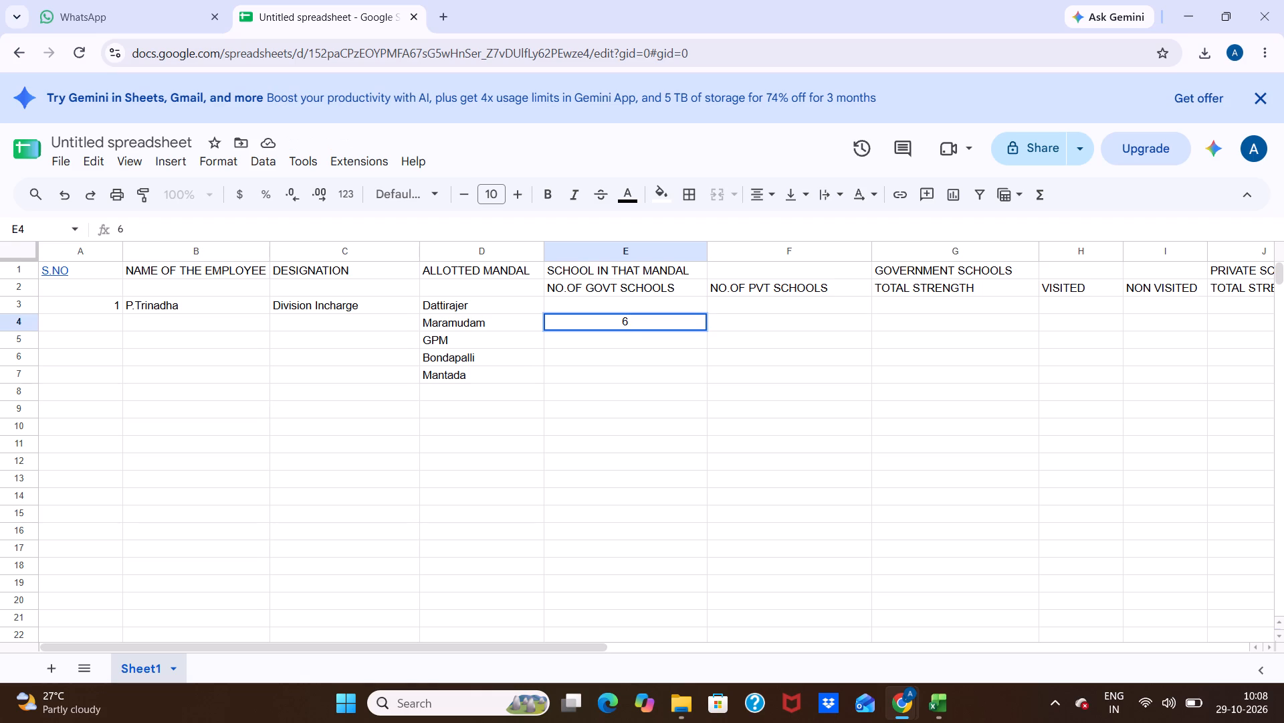
key(BackSpace)
key(7)
click(796, 321)
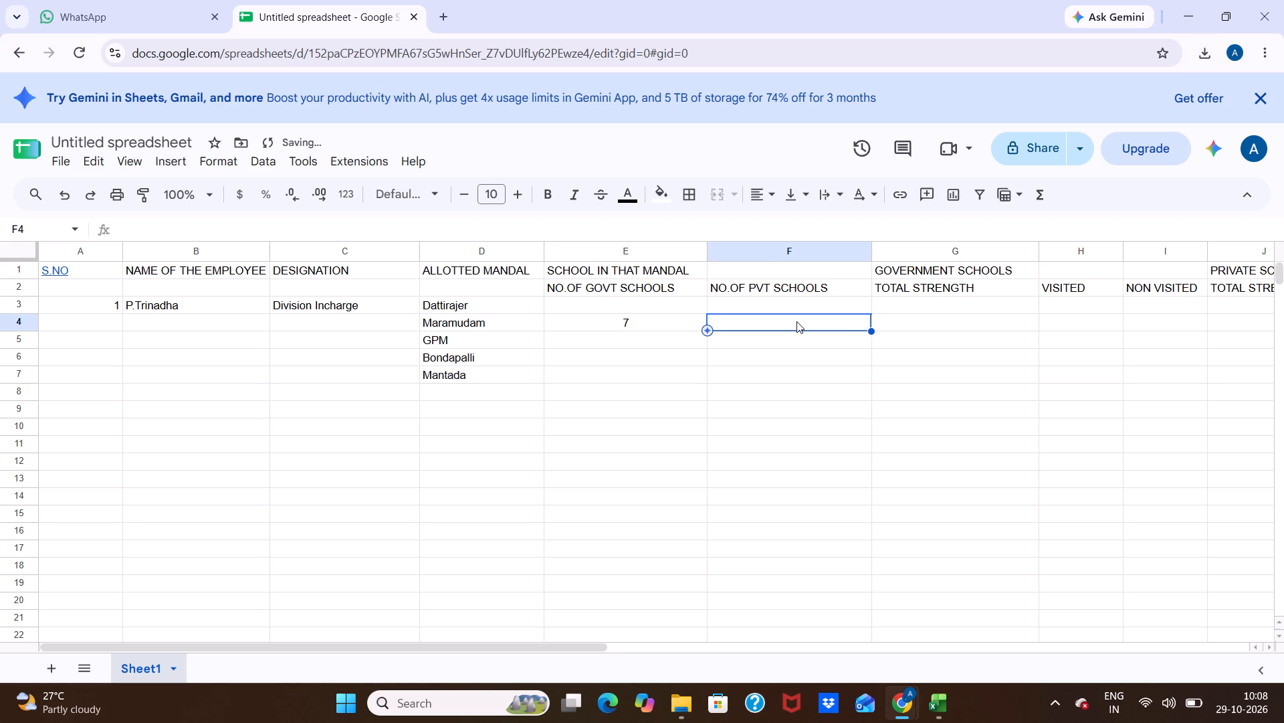
key(4)
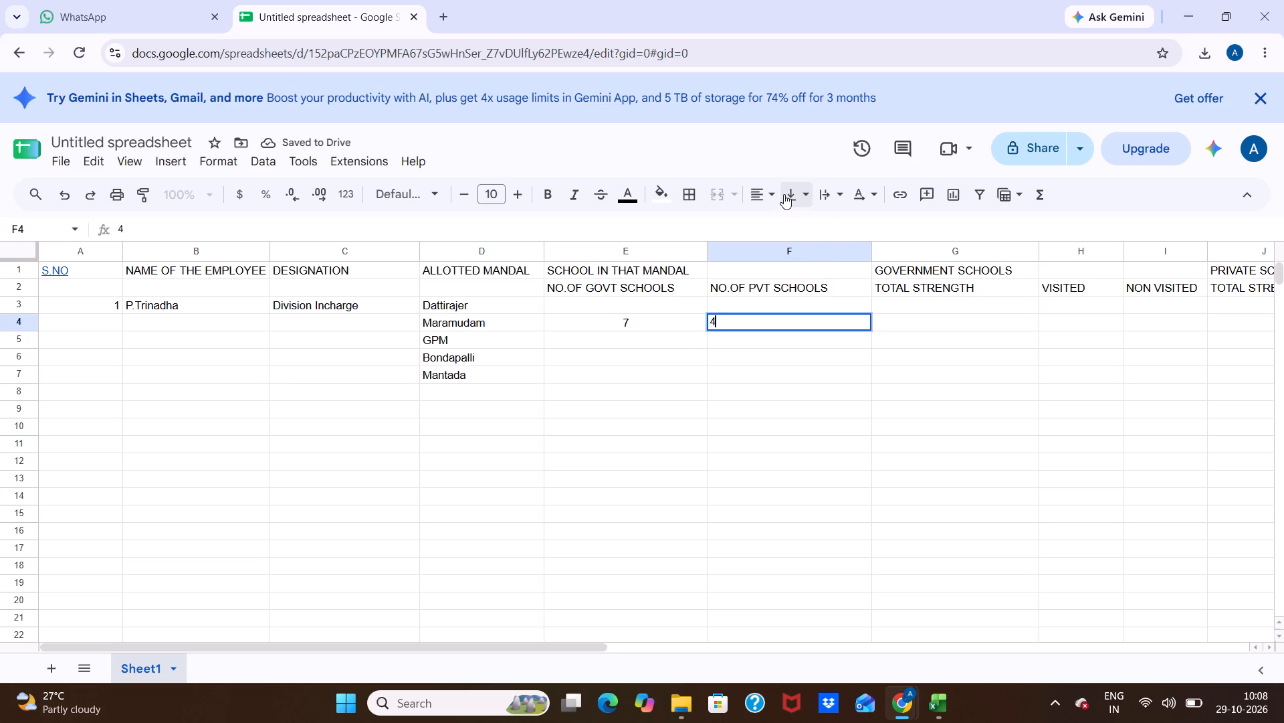
drag(764, 202, 792, 222)
click(792, 222)
Insert one blank row above the Dattirajer row, directly under the sub-headings.
click(909, 320)
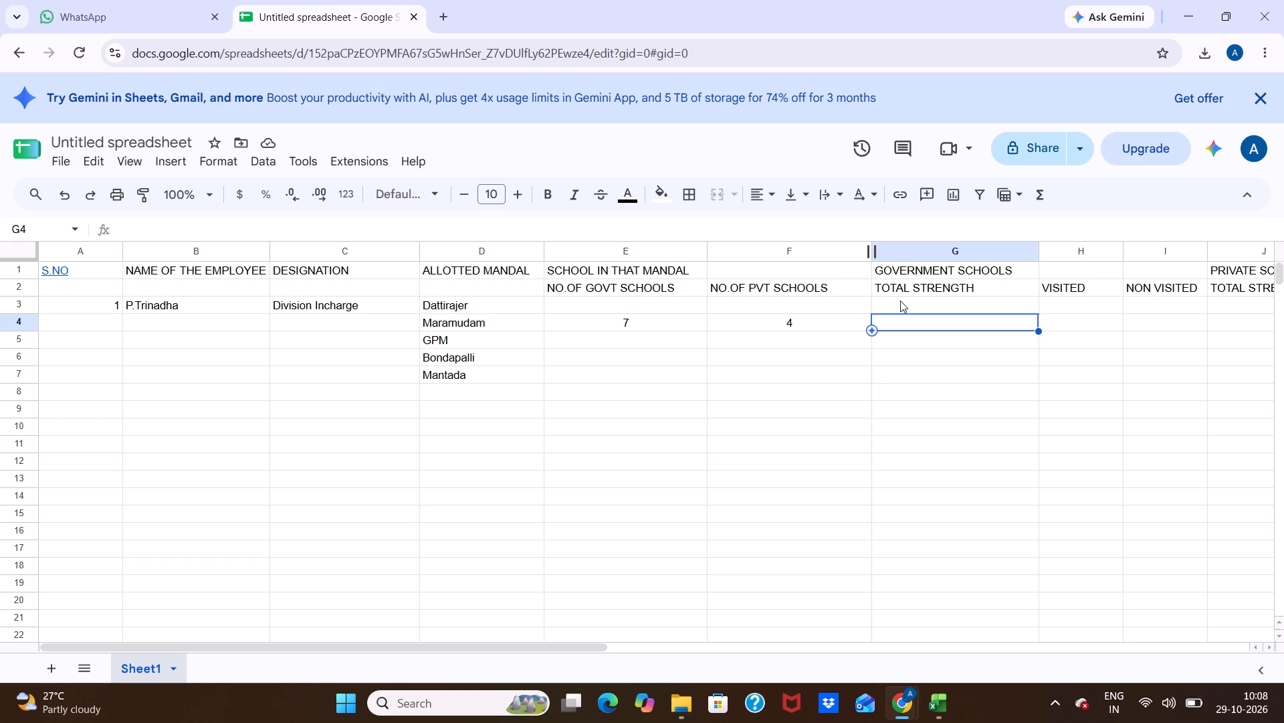
click(866, 276)
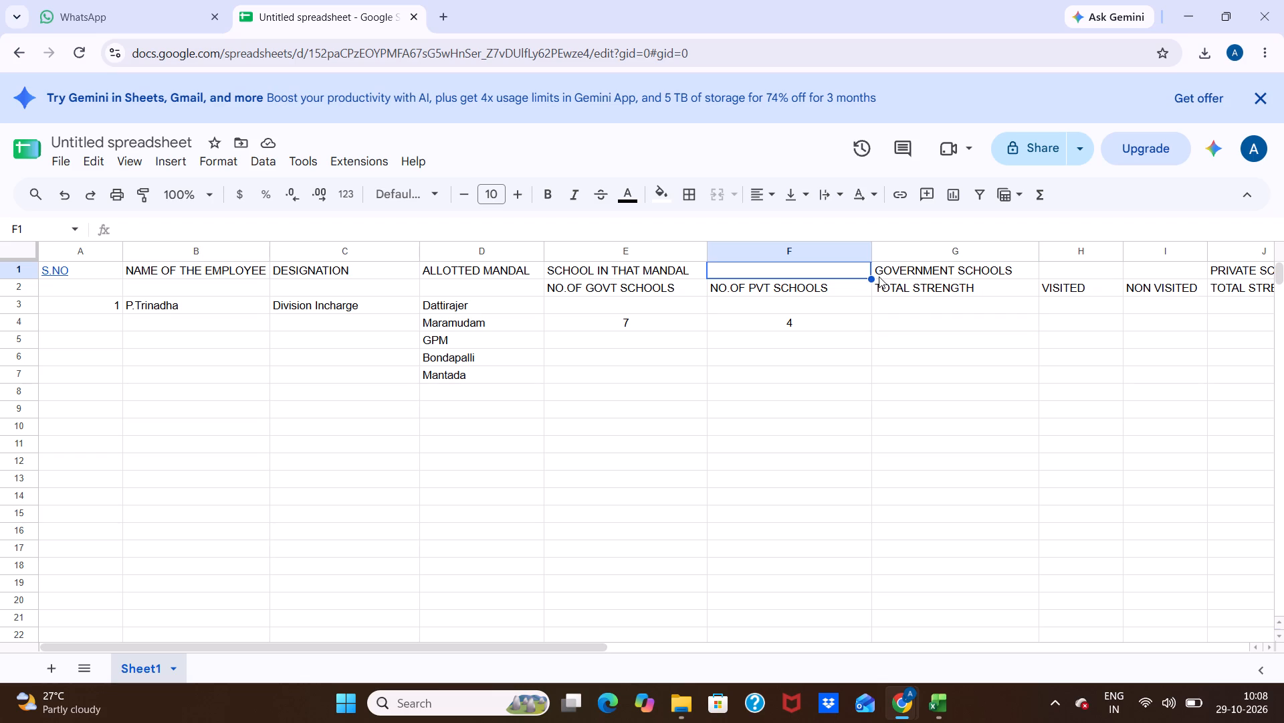
click(873, 271)
click(901, 272)
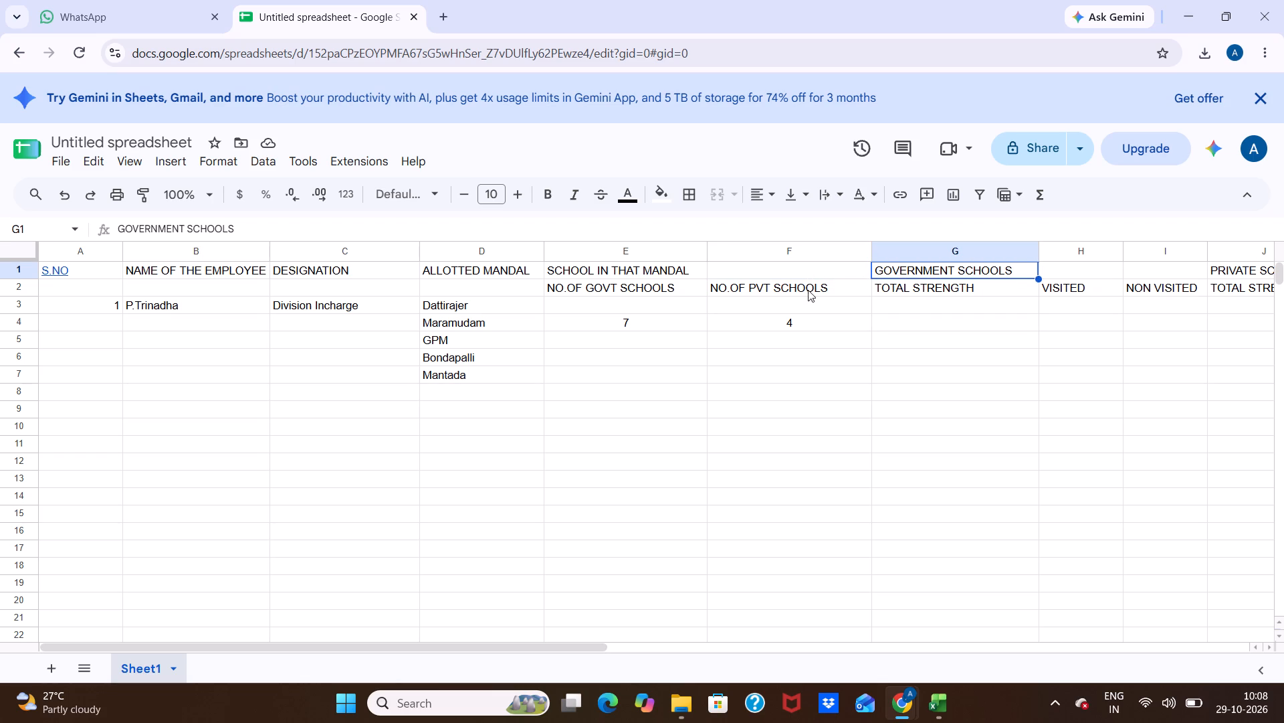
click(868, 298)
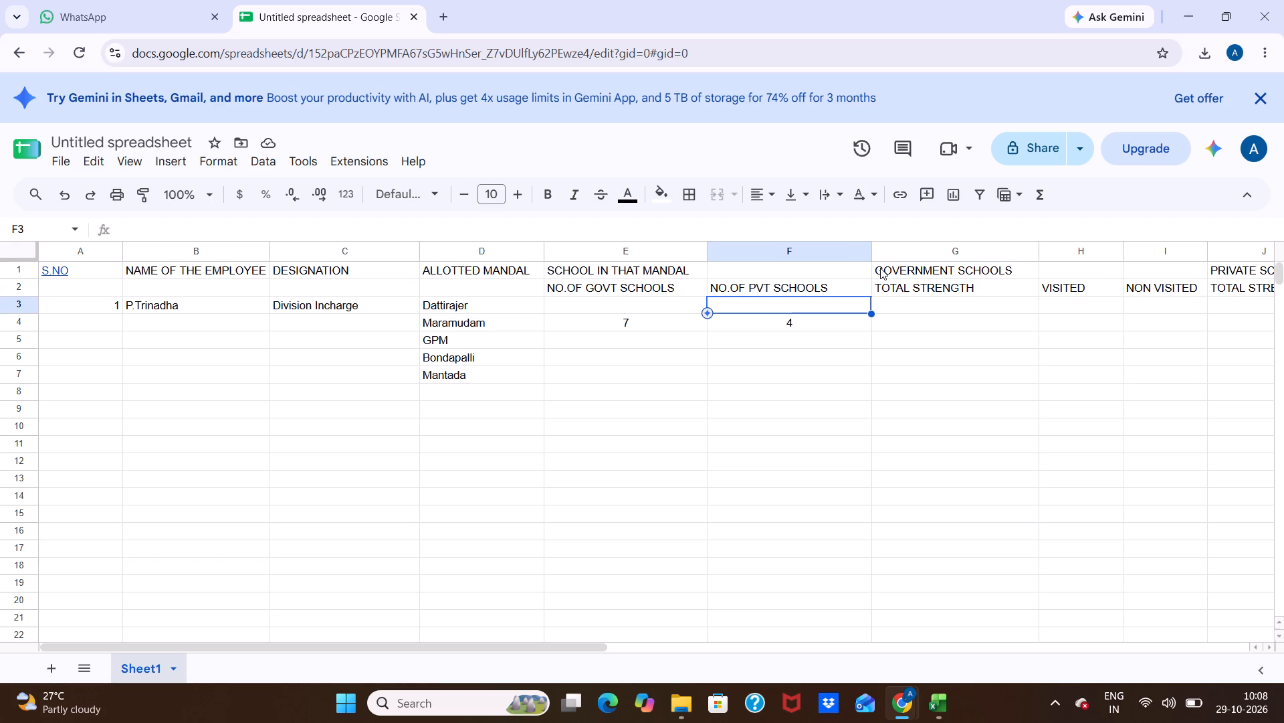
double_click(872, 295)
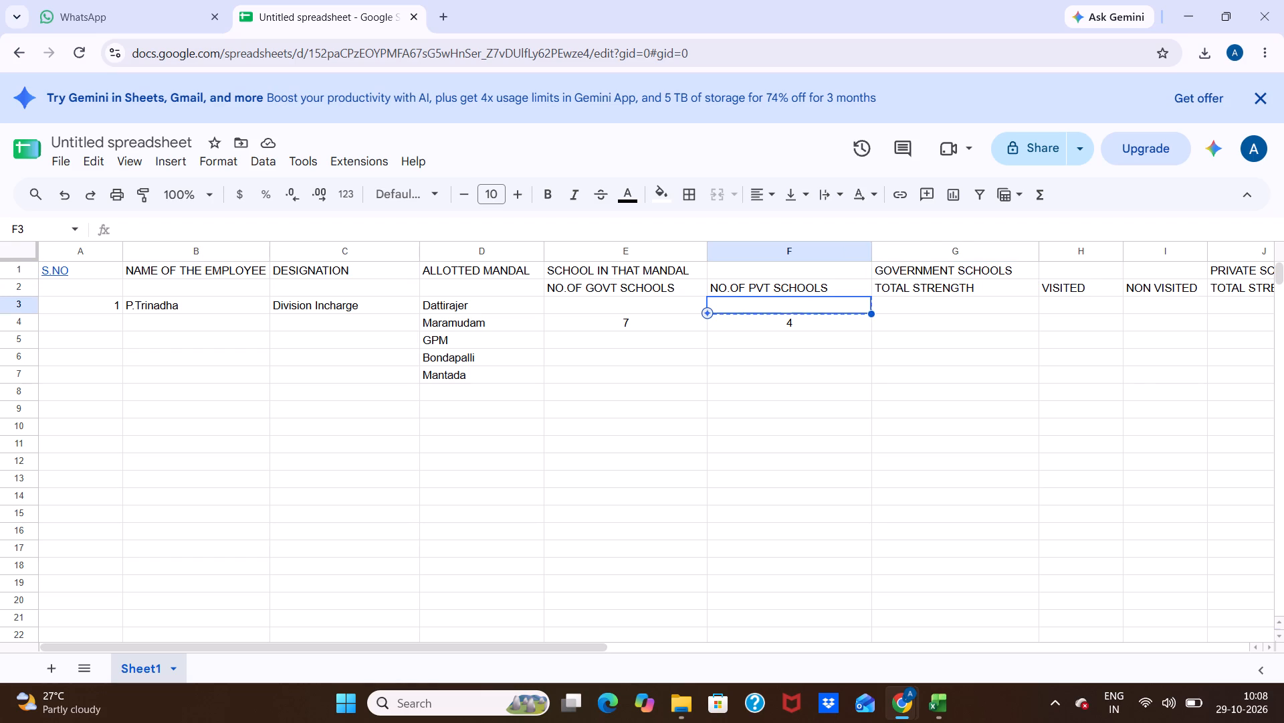
right_click(872, 295)
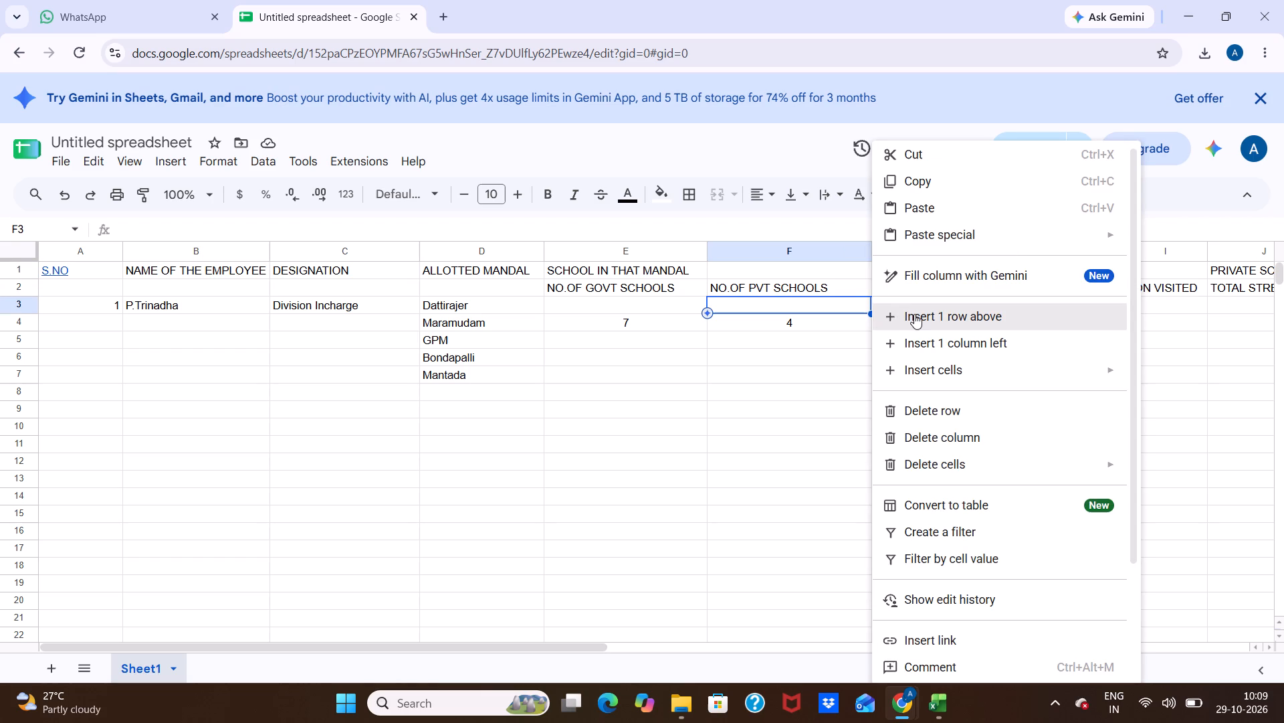
click(914, 314)
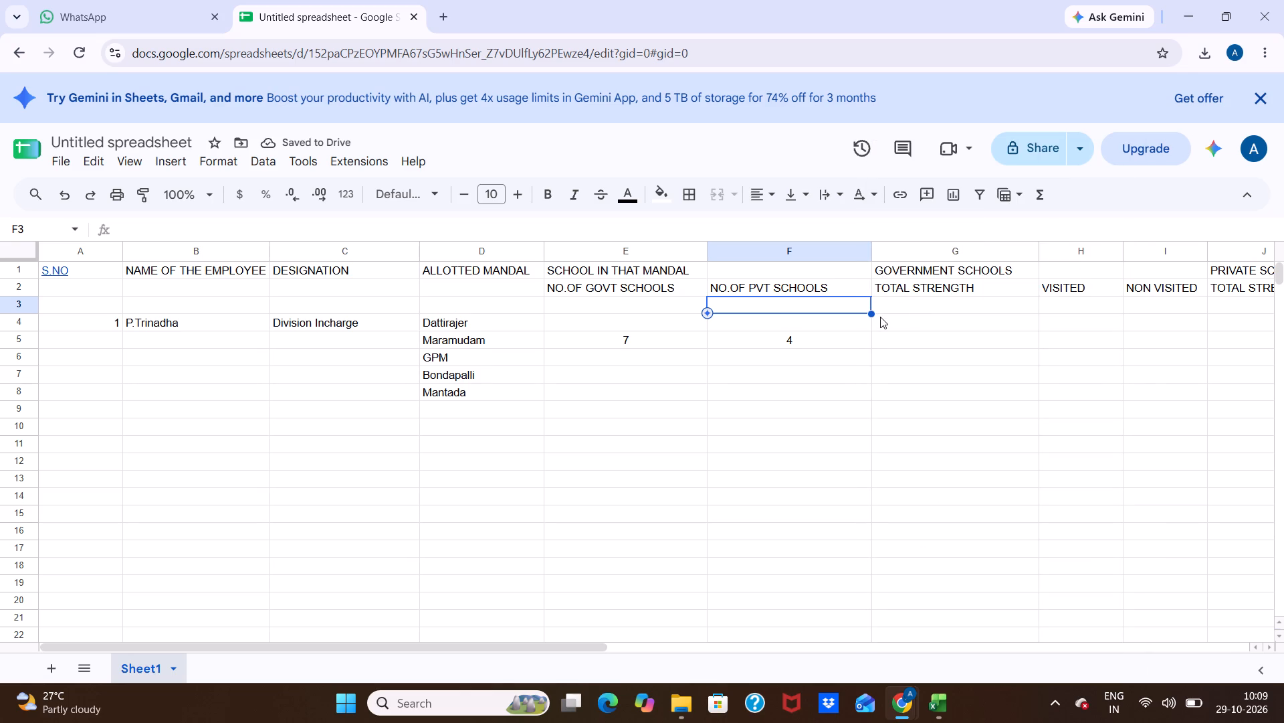
Insert one blank column between NO.OF GOVT SCHOOLS and NO.OF PVT SCHOOLS.
right_click(871, 270)
click(895, 340)
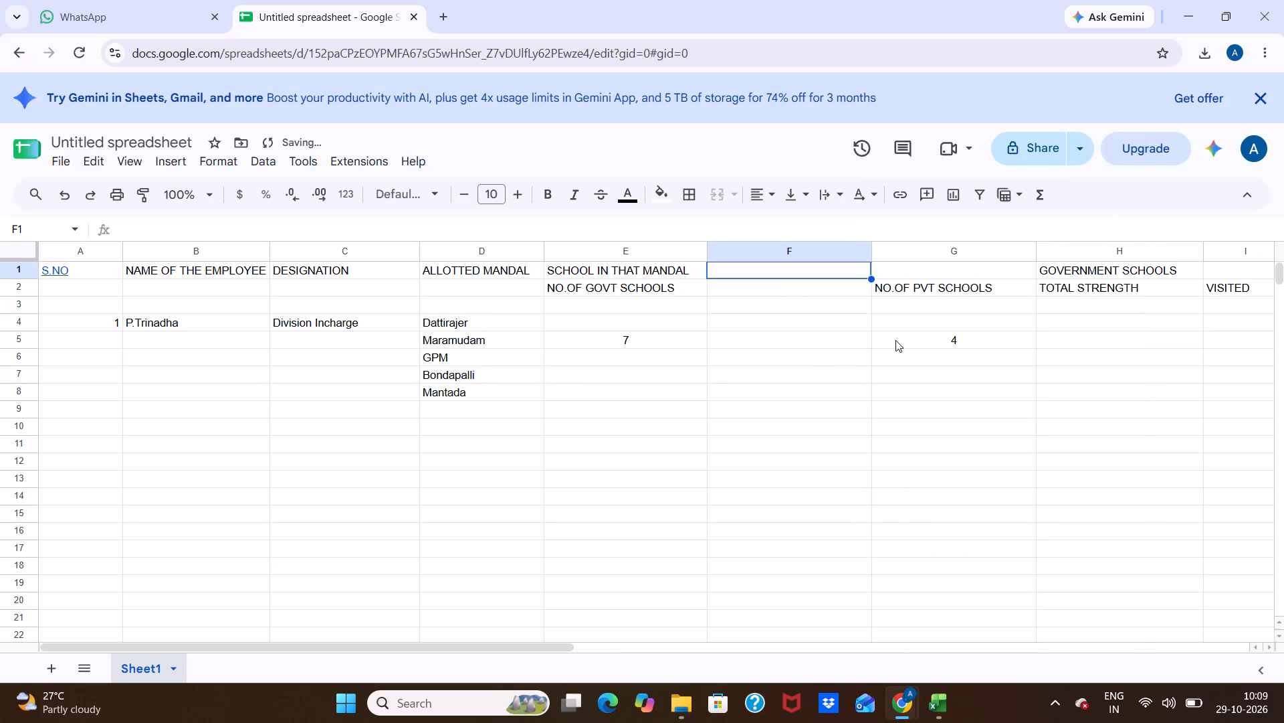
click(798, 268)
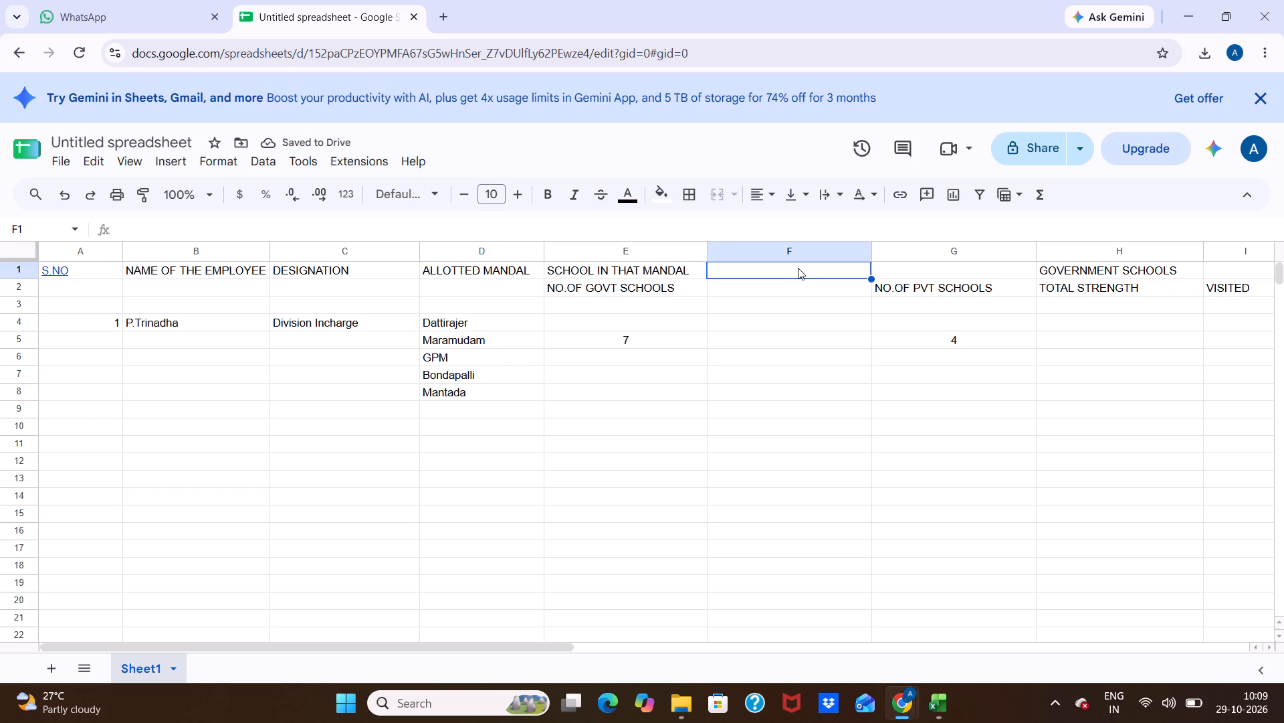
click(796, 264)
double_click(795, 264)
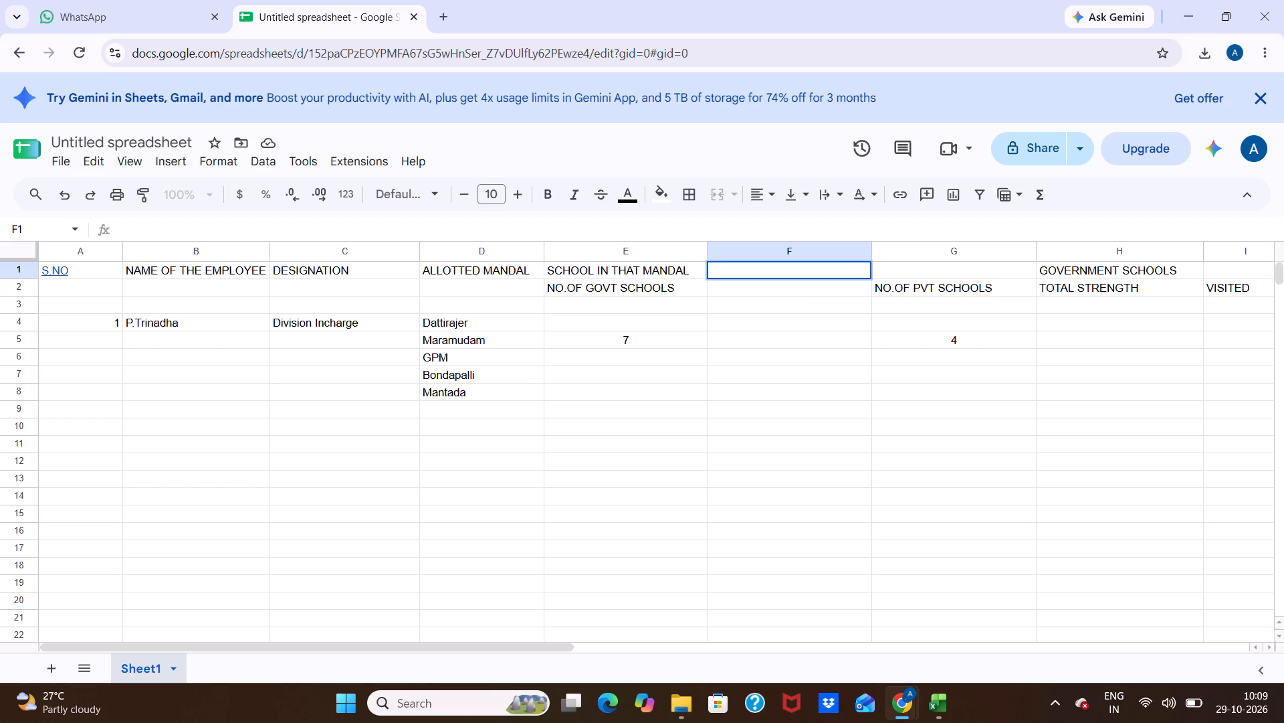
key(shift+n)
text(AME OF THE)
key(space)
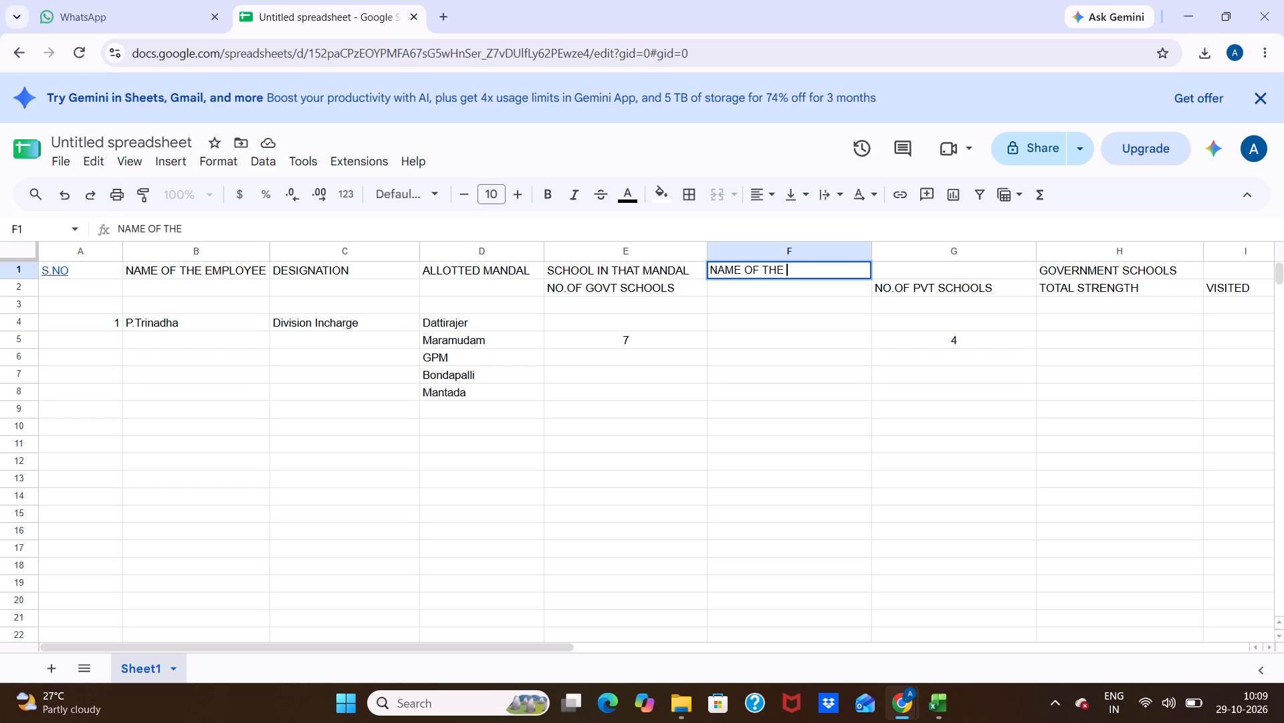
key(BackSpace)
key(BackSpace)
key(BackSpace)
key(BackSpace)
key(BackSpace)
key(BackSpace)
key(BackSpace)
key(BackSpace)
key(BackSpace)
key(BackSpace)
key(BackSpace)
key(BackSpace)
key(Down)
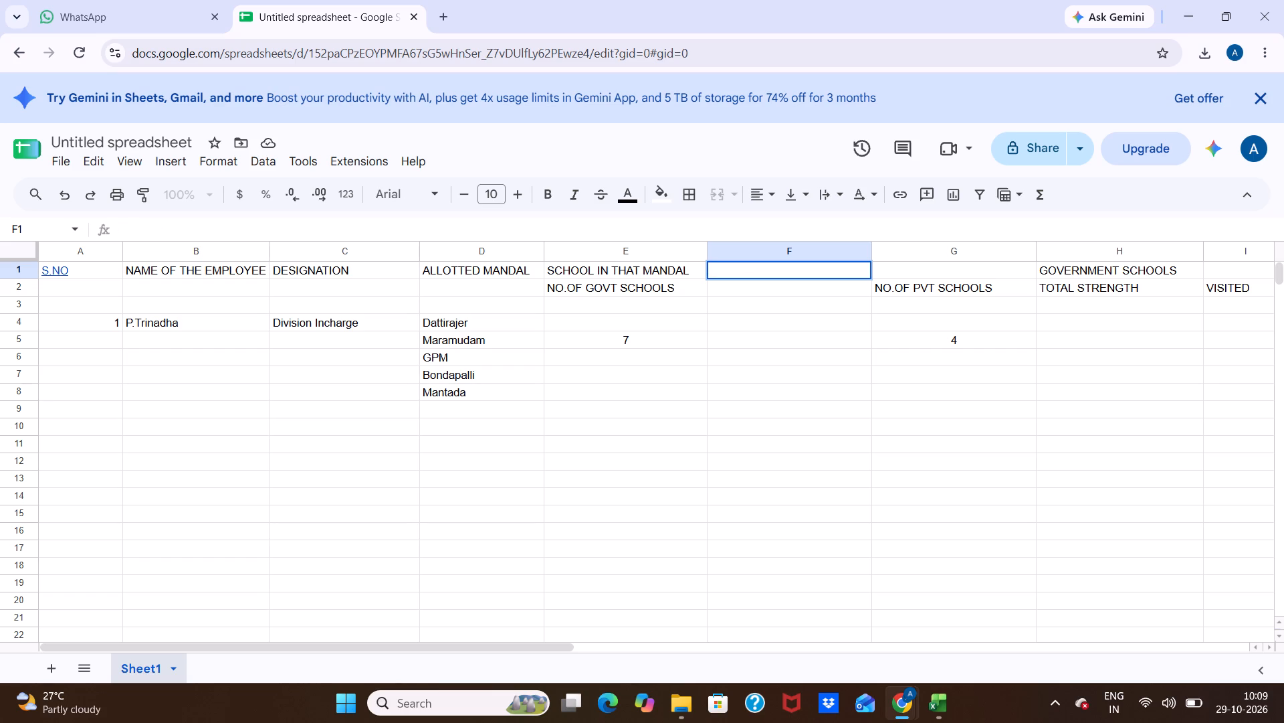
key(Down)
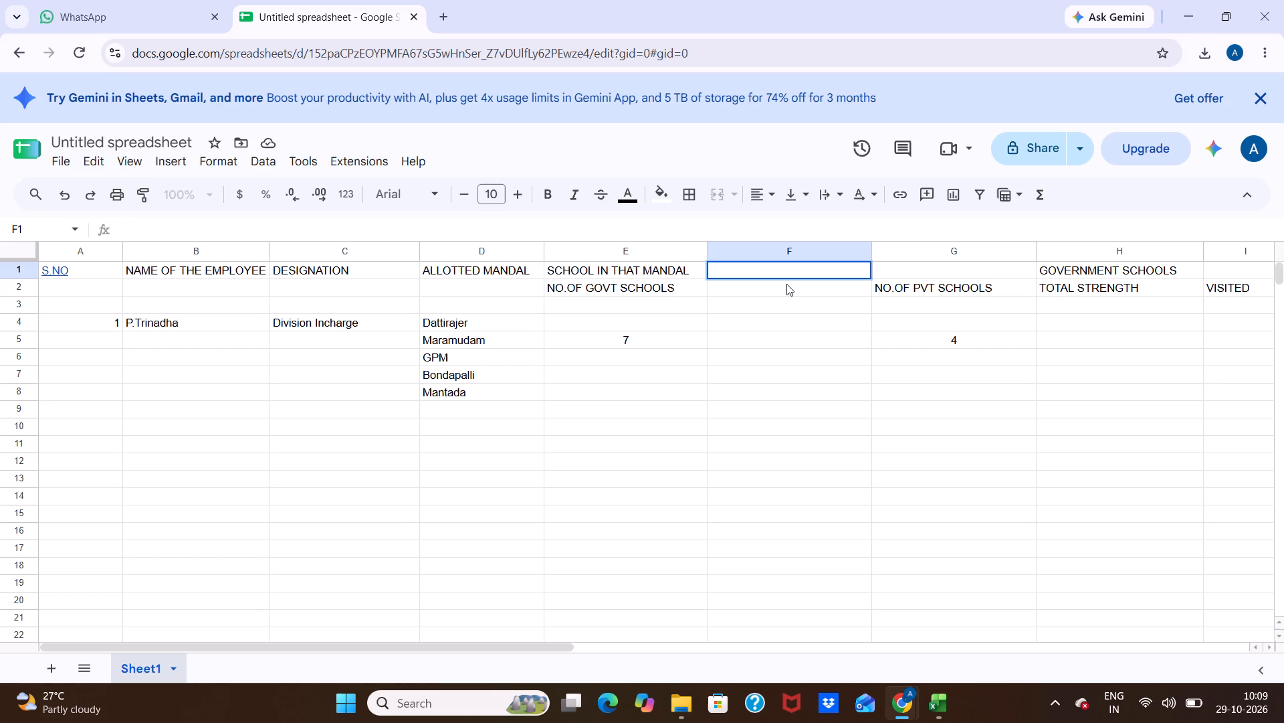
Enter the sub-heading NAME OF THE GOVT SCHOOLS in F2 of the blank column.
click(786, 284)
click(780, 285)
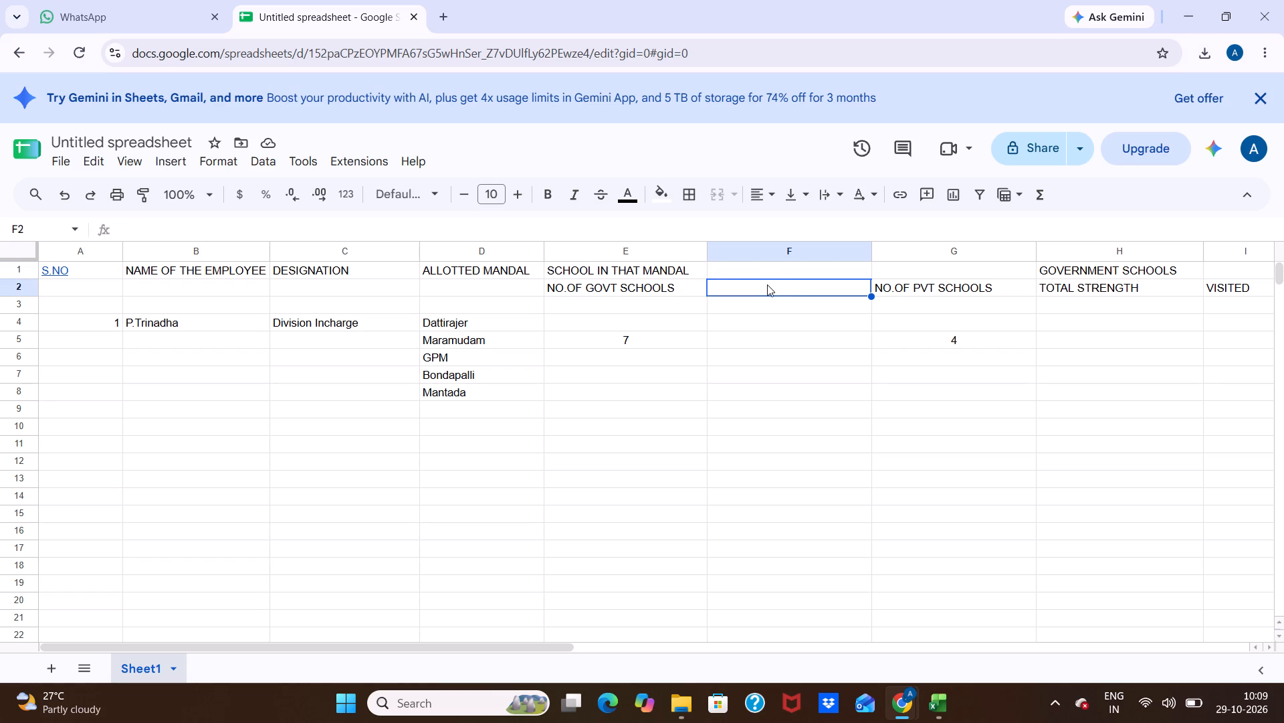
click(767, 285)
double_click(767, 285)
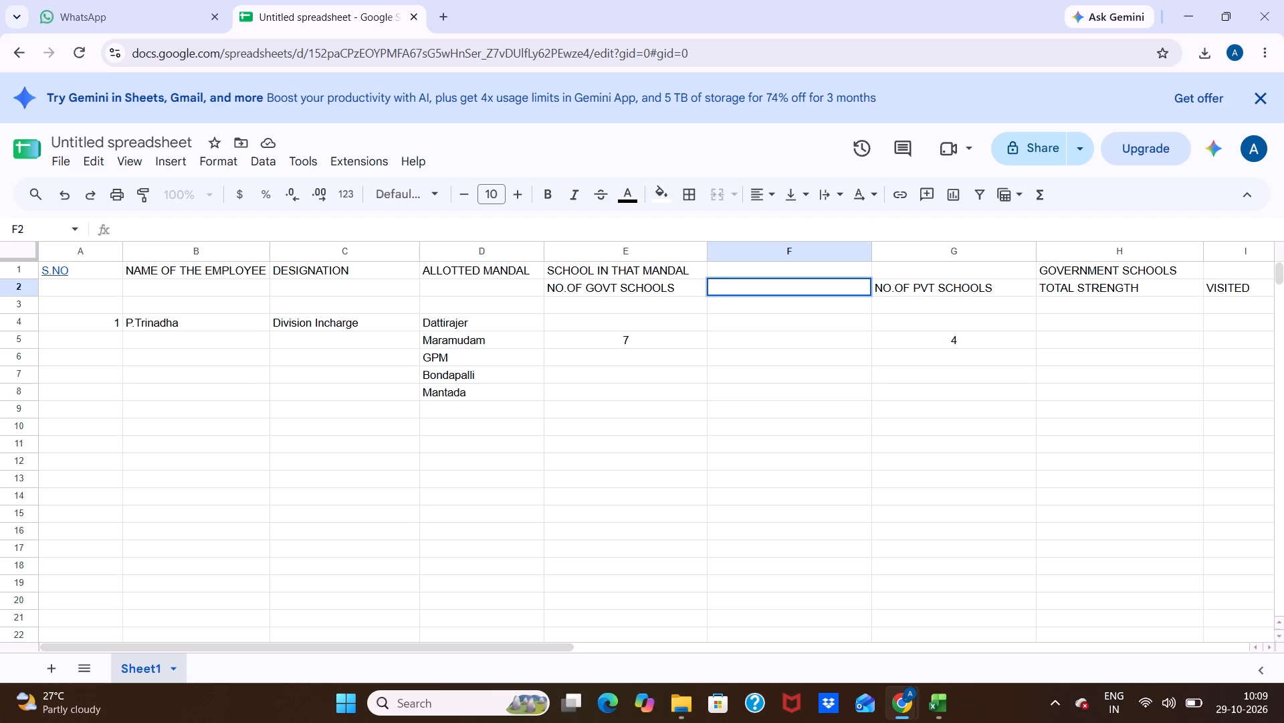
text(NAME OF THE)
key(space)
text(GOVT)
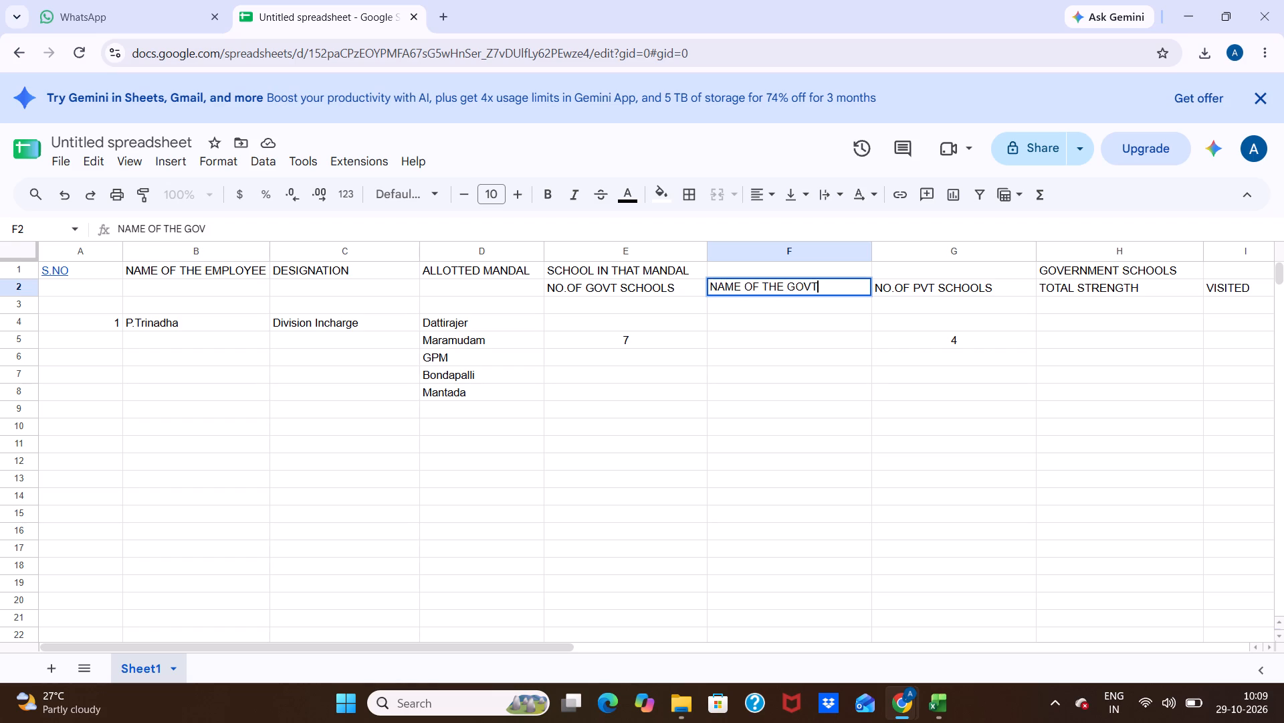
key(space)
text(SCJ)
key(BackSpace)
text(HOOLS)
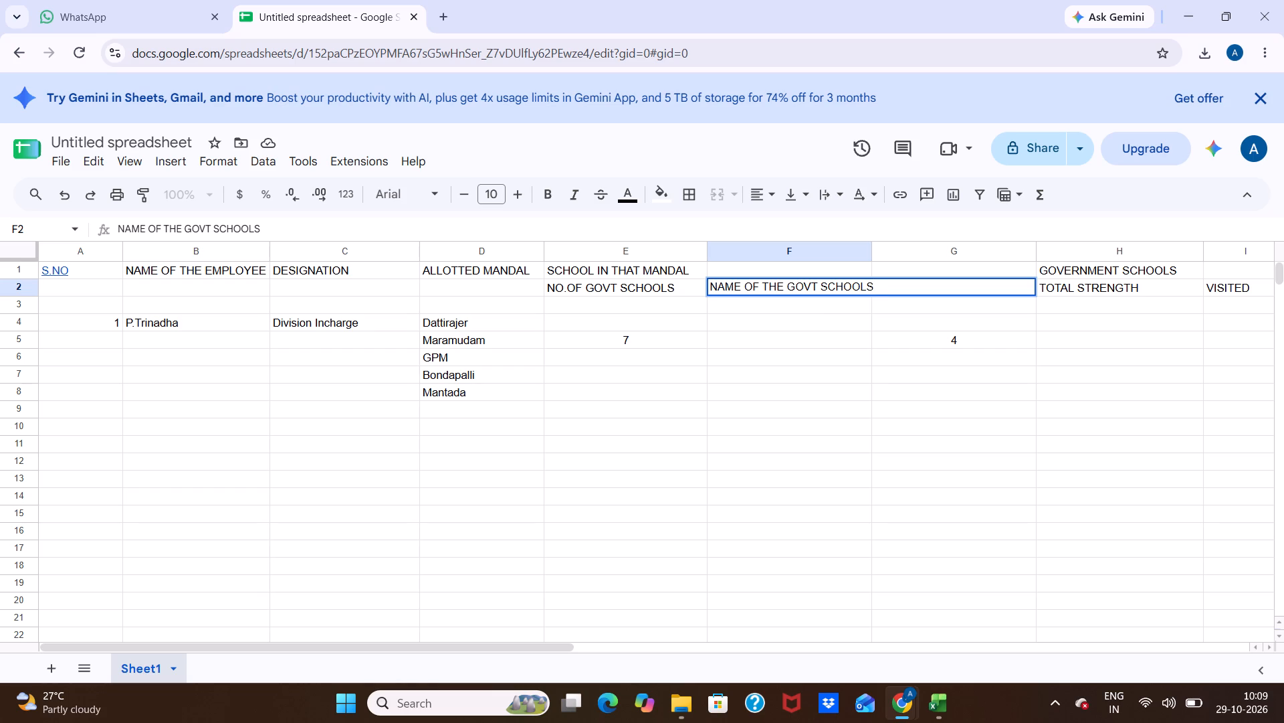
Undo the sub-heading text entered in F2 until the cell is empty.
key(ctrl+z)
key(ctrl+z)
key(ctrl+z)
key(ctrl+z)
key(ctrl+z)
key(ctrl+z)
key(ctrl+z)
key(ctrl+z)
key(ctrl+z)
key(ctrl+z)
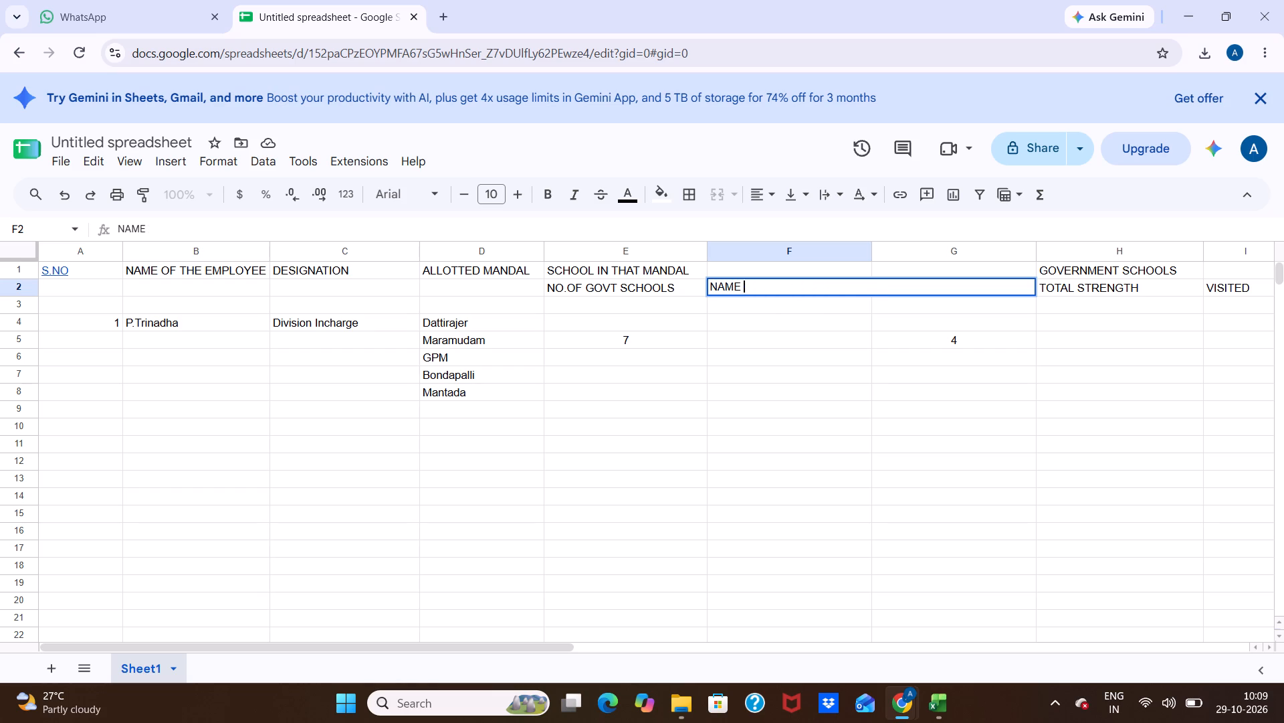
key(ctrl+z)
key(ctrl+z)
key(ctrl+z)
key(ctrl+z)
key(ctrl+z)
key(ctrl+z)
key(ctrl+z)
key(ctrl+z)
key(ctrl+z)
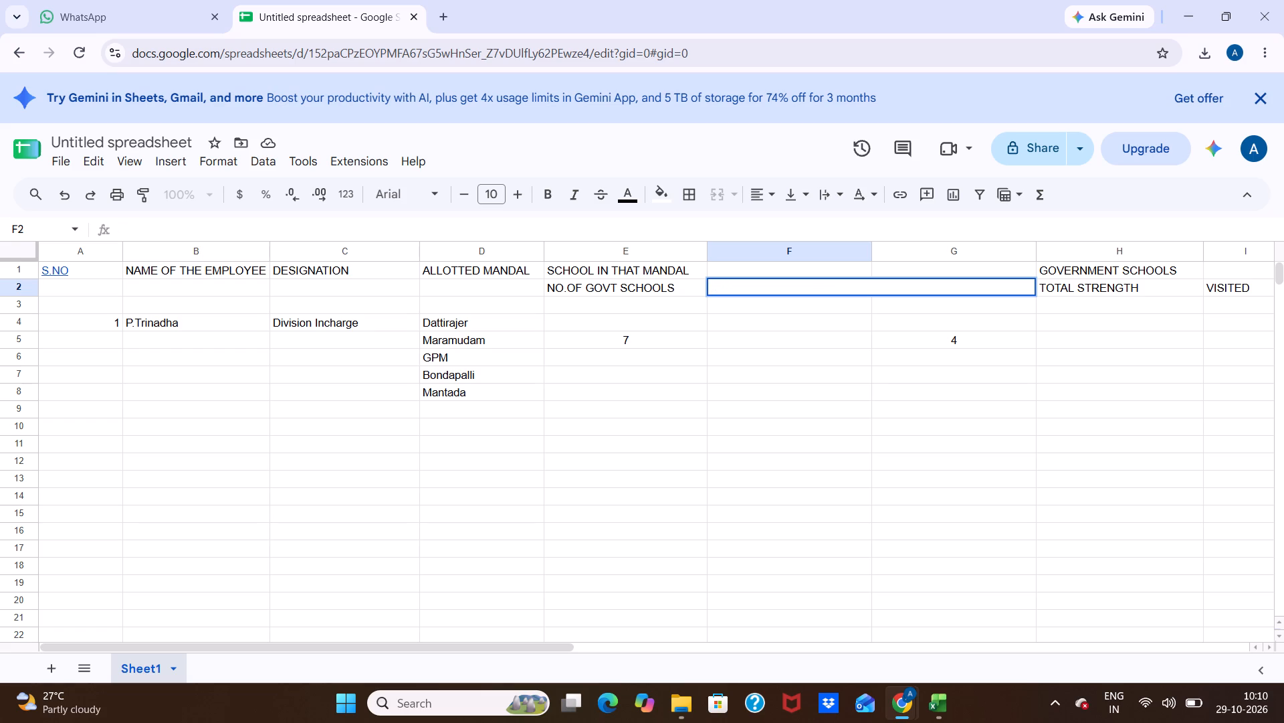
Move the NO.OF PVT SCHOOLS sub-heading from G2 into F2, beside NO.OF GOVT SCHOOLS.
click(861, 272)
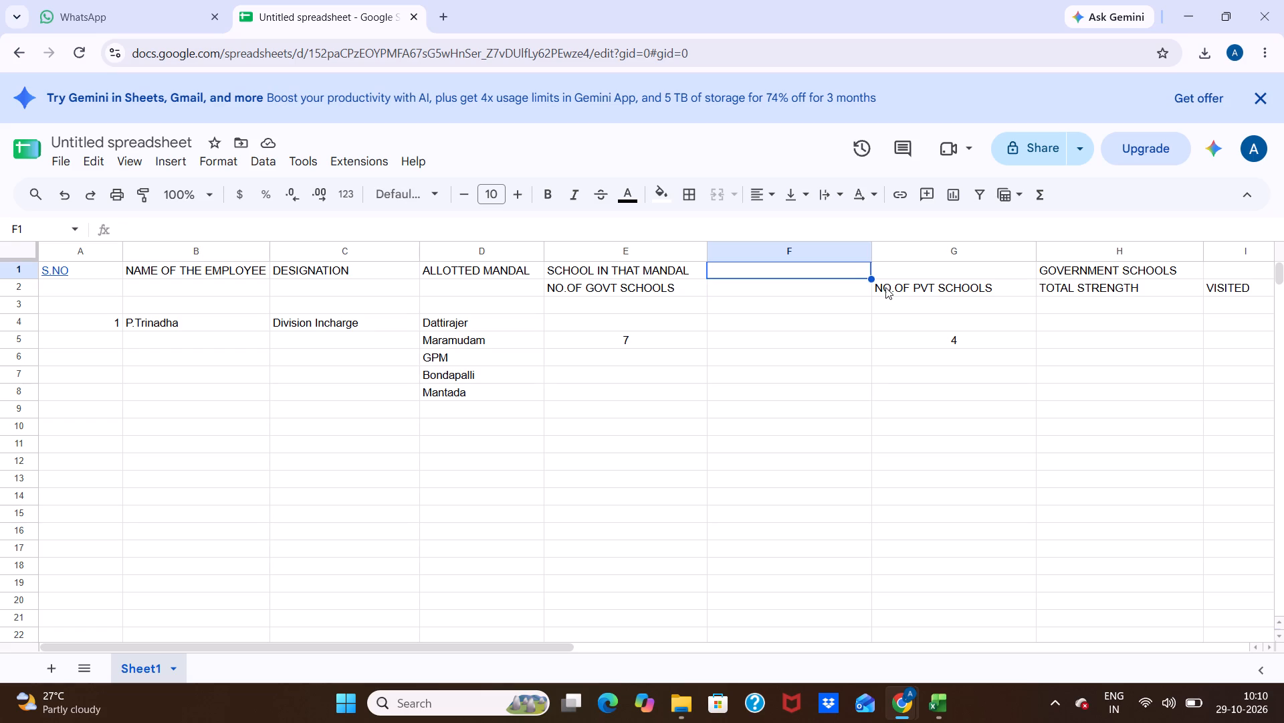
click(903, 288)
click(903, 288)
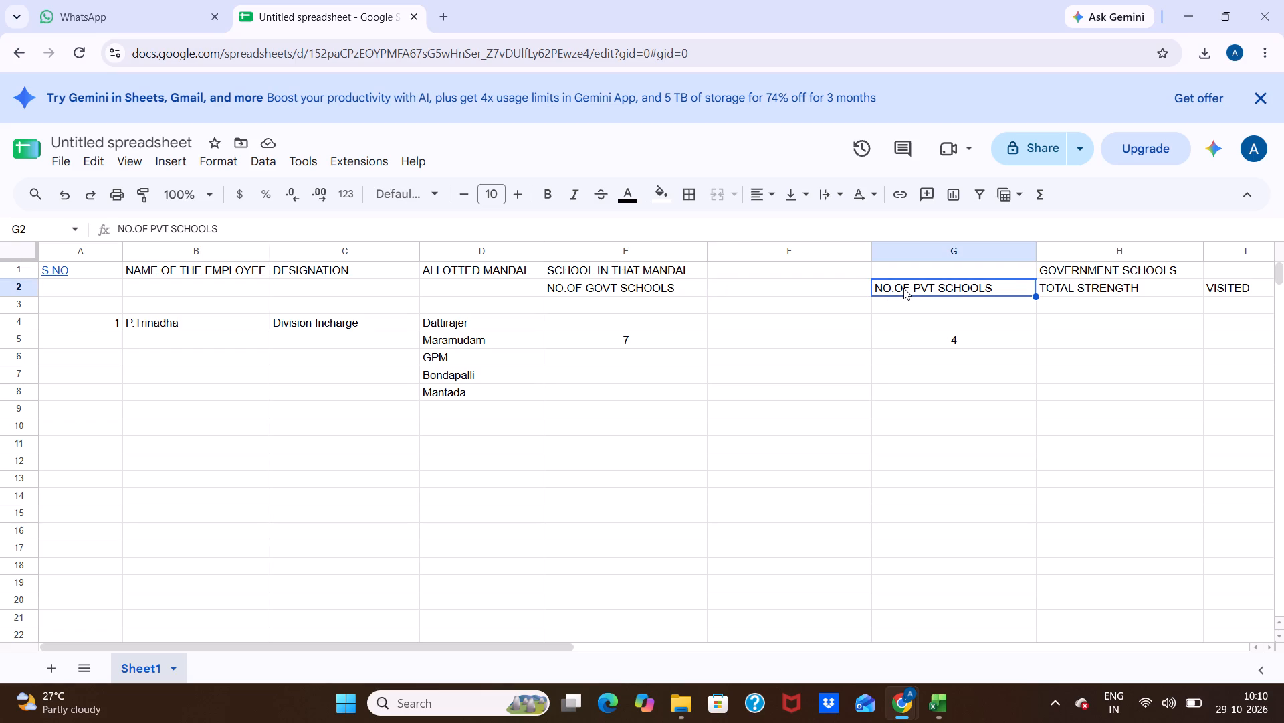
click(913, 287)
click(996, 282)
drag(996, 282, 1009, 283)
click(1009, 283)
drag(1009, 283, 961, 286)
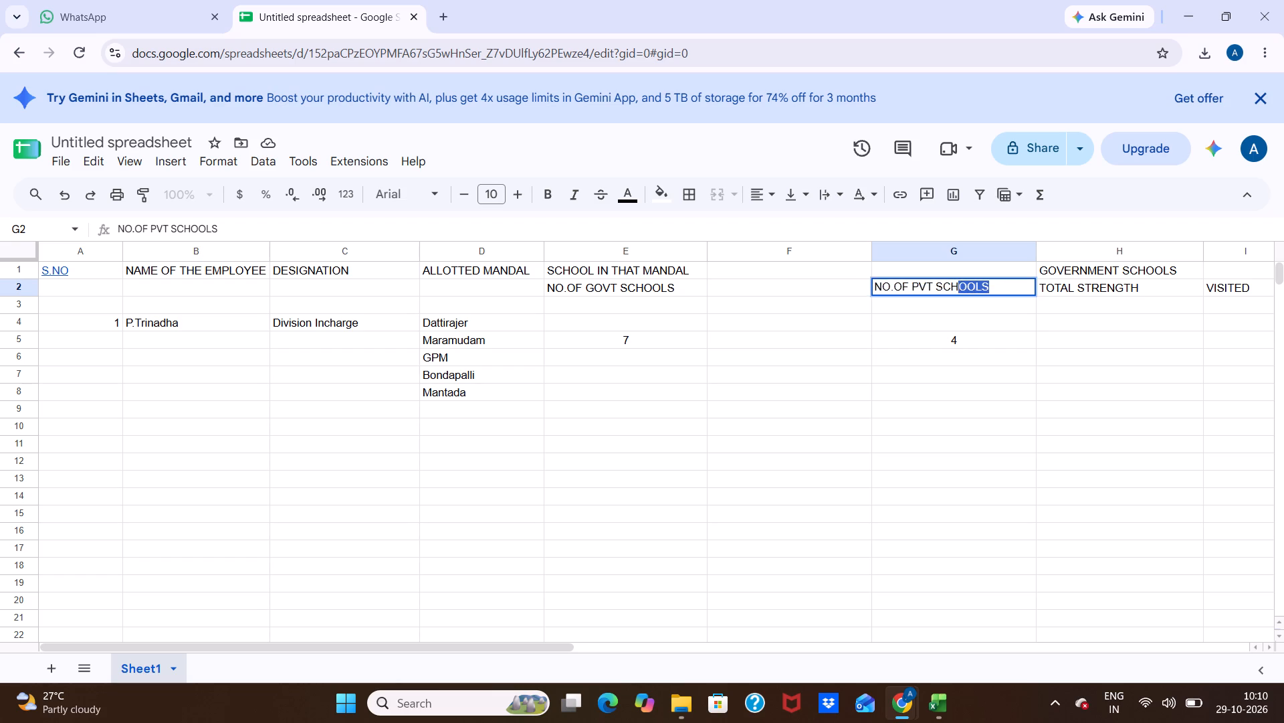
drag(961, 286, 865, 295)
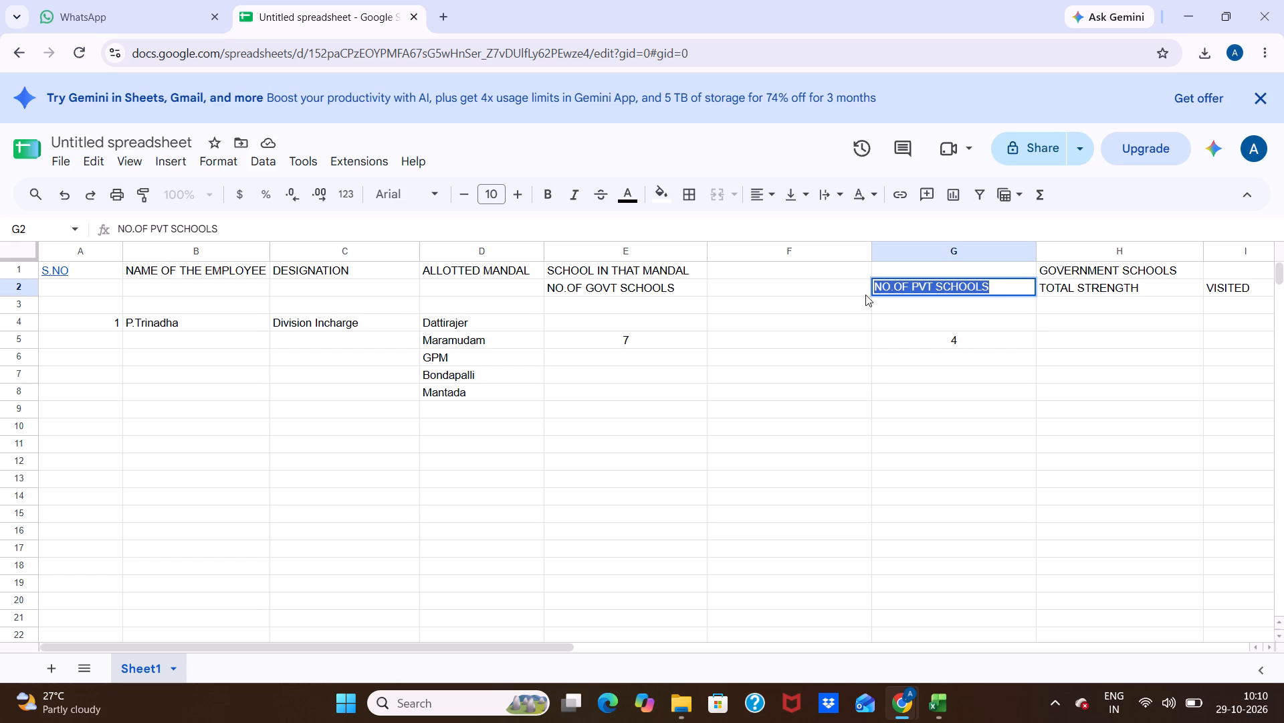
key(ctrl+x)
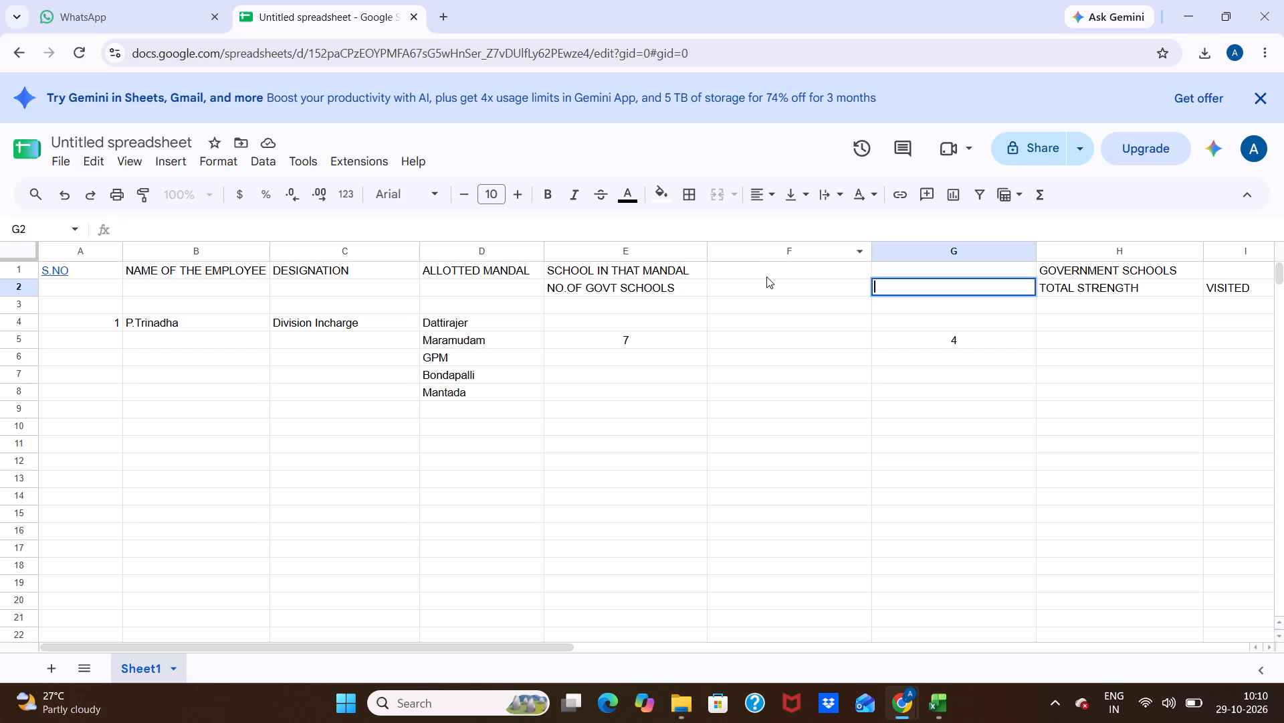
click(764, 282)
key(ctrl+v)
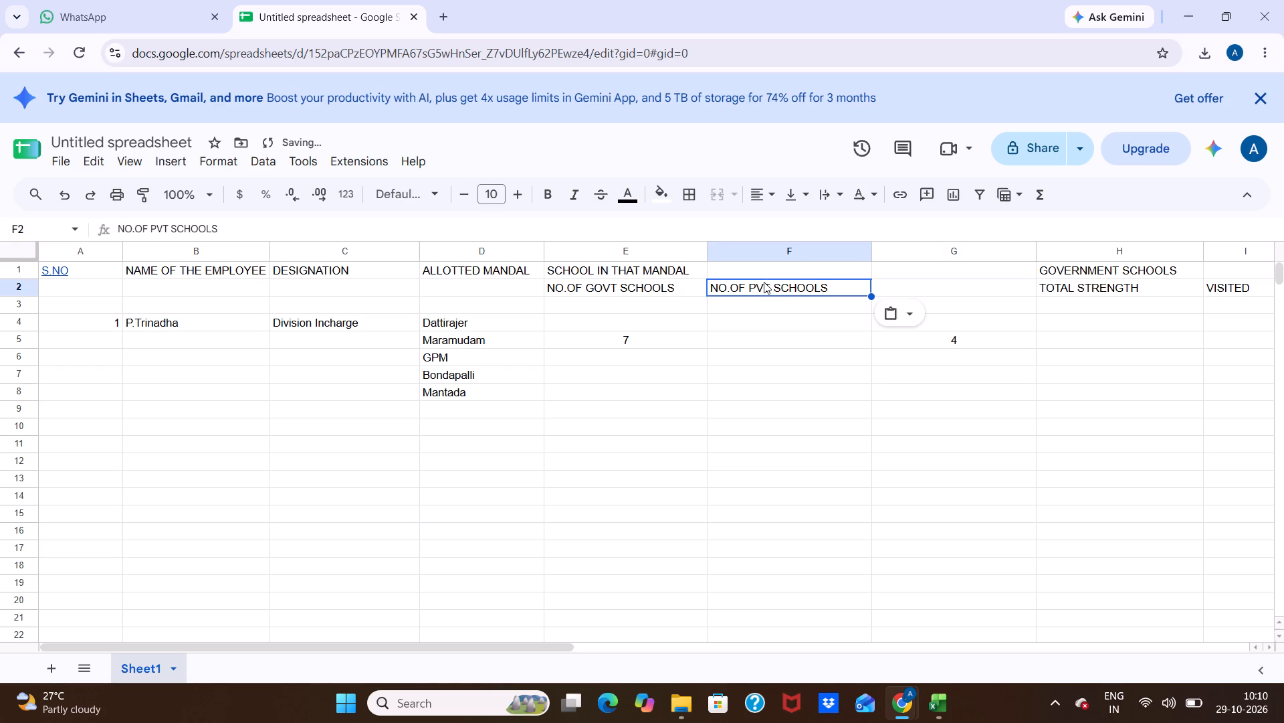
Move the Maramudam private school count by entering 4 in F5 and clearing G5.
click(776, 336)
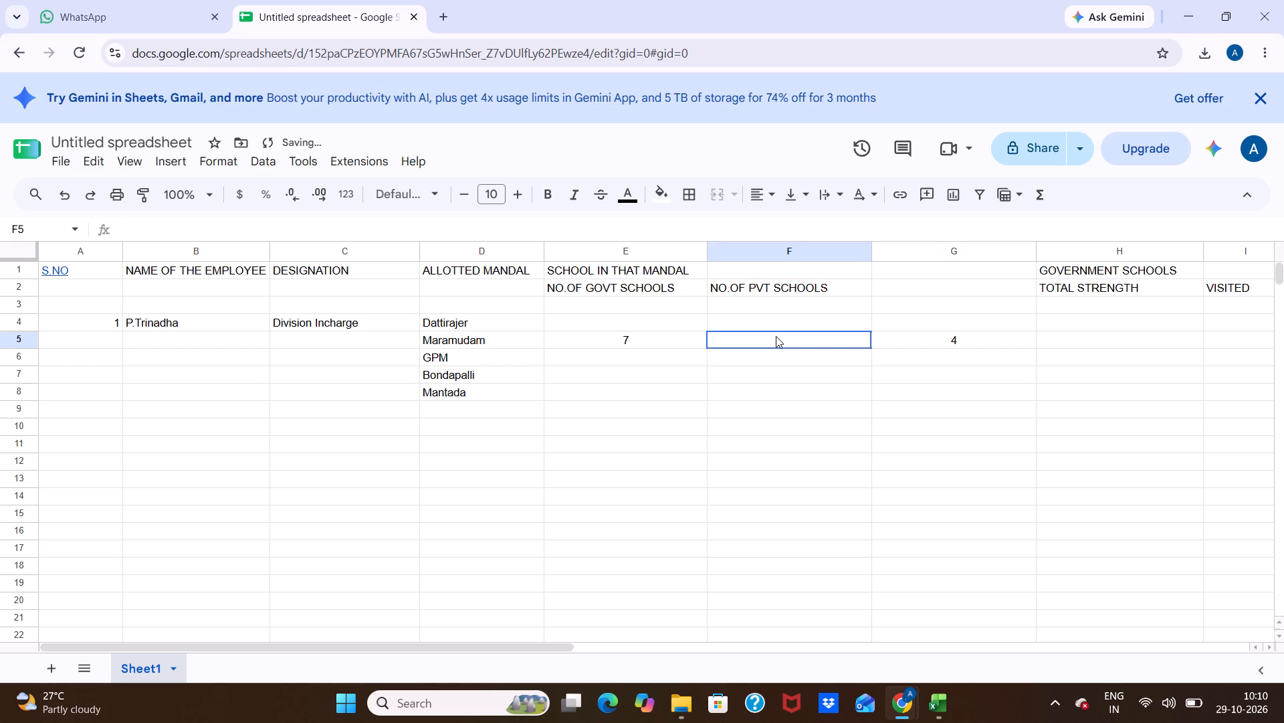
key(4)
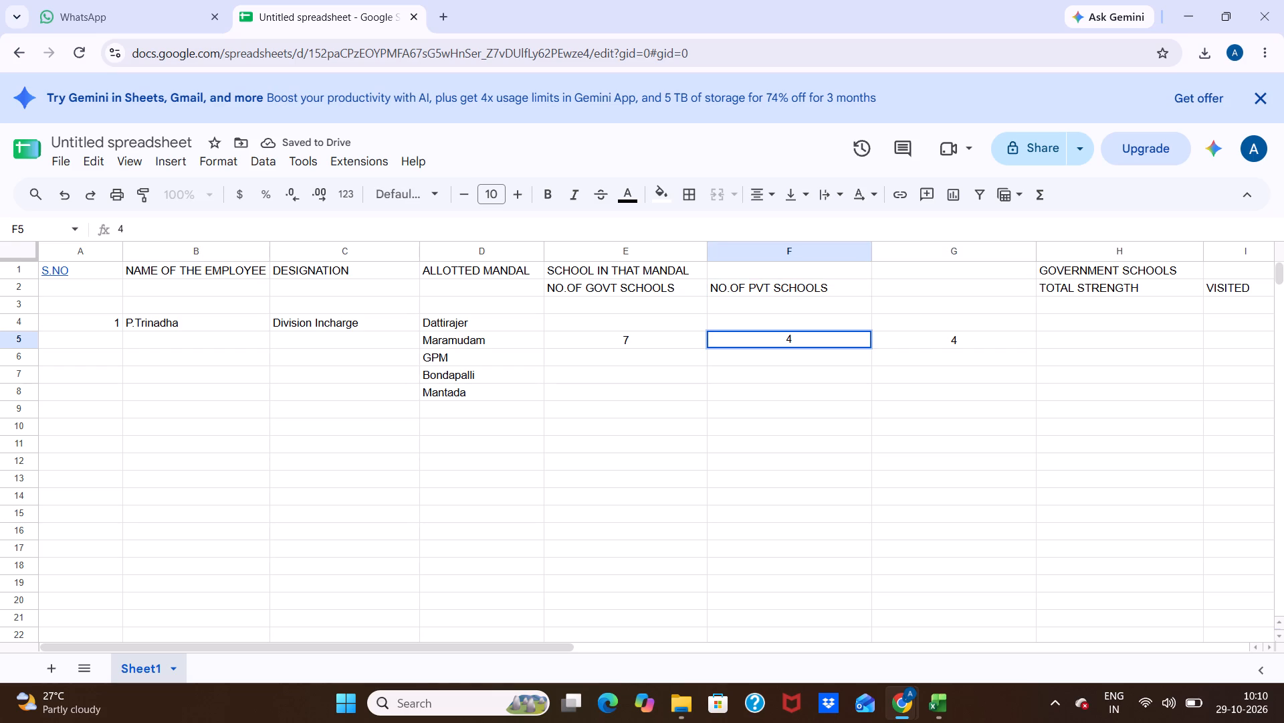
click(971, 333)
key(BackSpace)
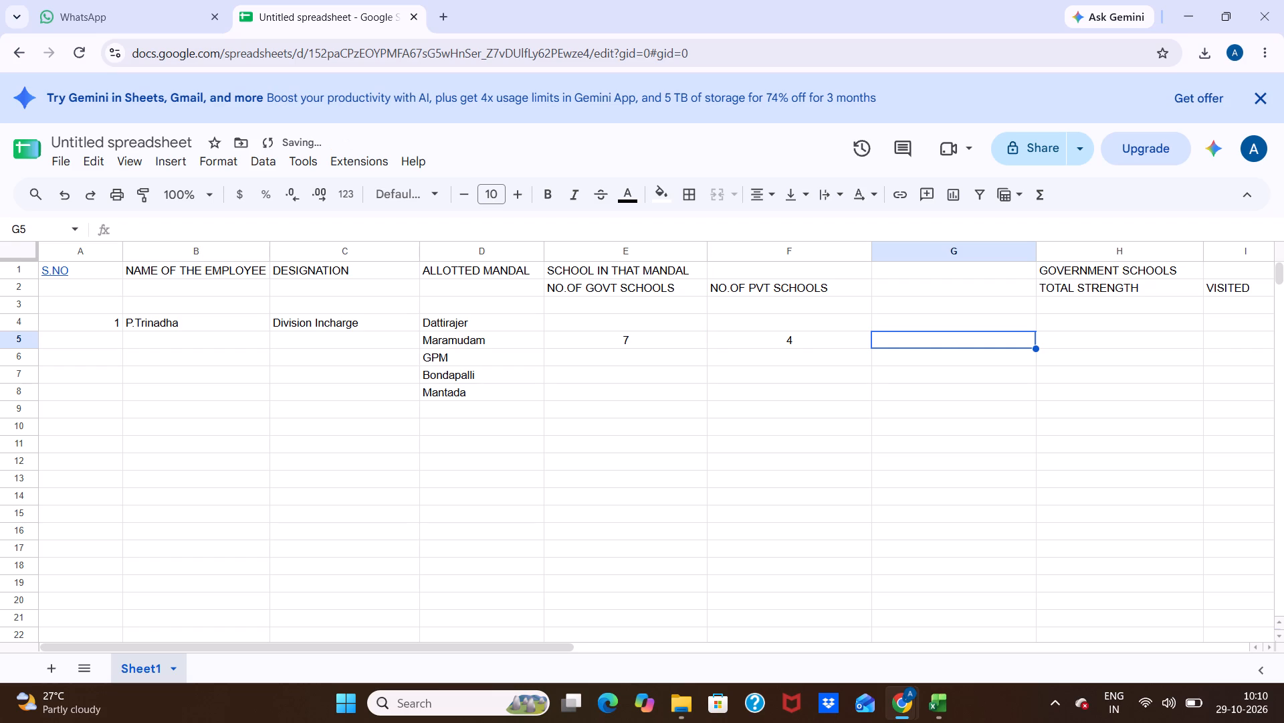
Enter the sub-heading NAME OF THE SCHOOL in G2.
click(963, 285)
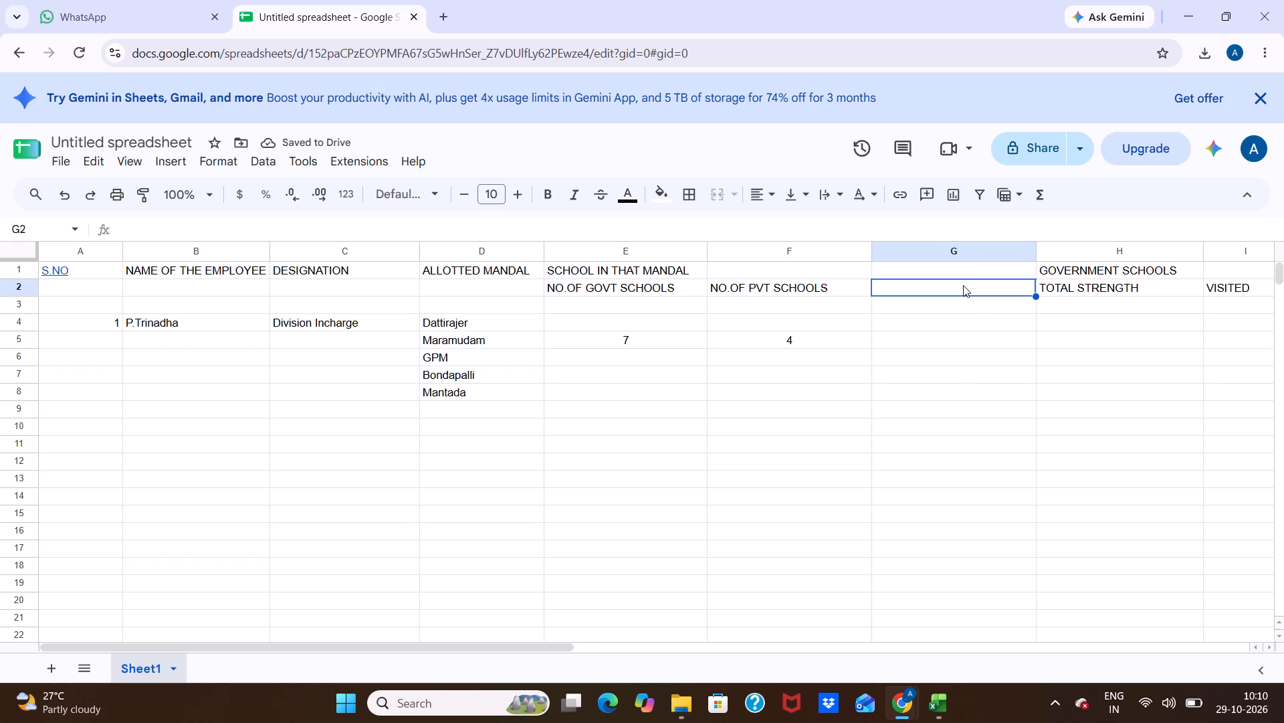
text(NAME OF)
key(space)
text(THE)
key(space)
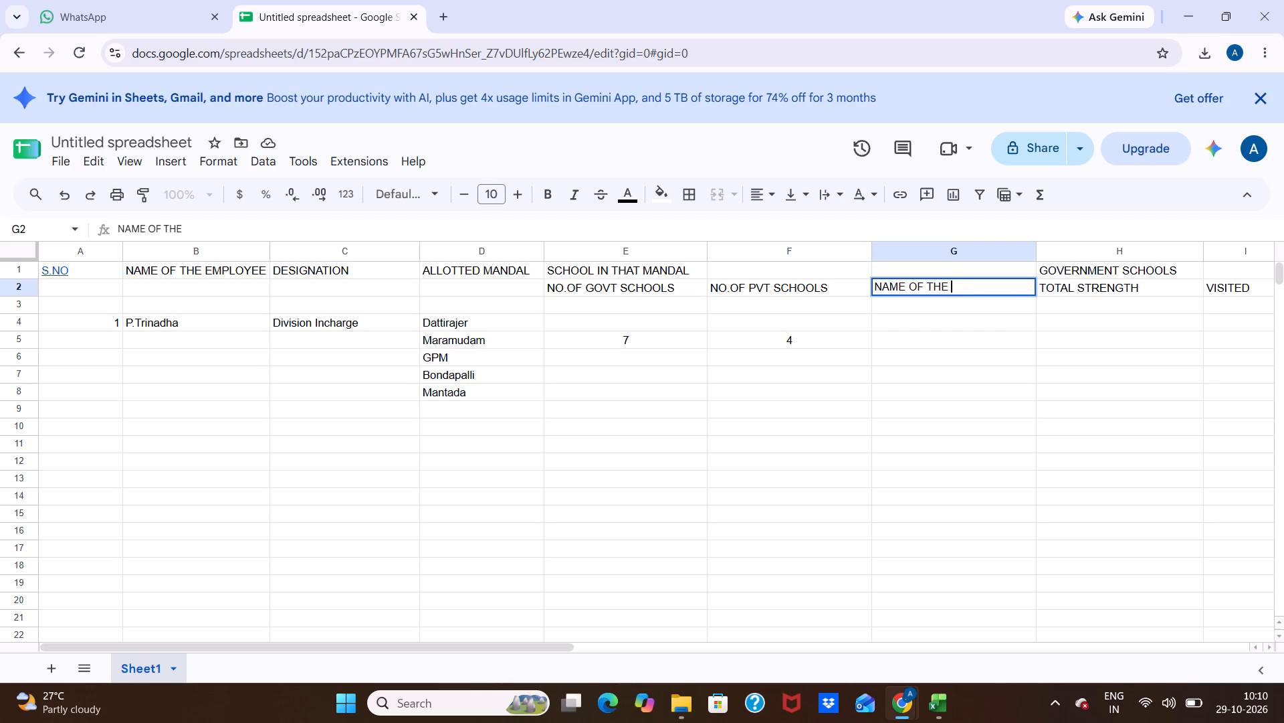
text(SCHOOLI)
key(BackSpace)
click(977, 302)
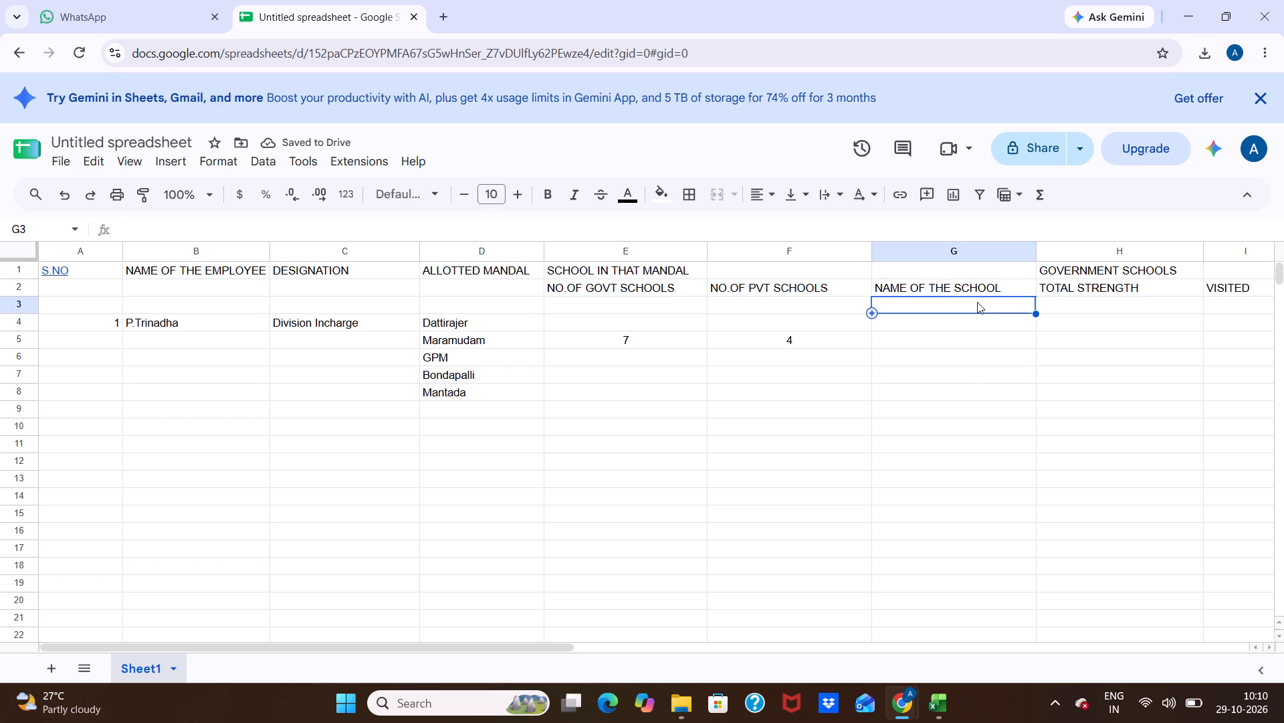
Enter KKValasa MJP as the school name in the Dattirajer row, cell G4.
key(Down)
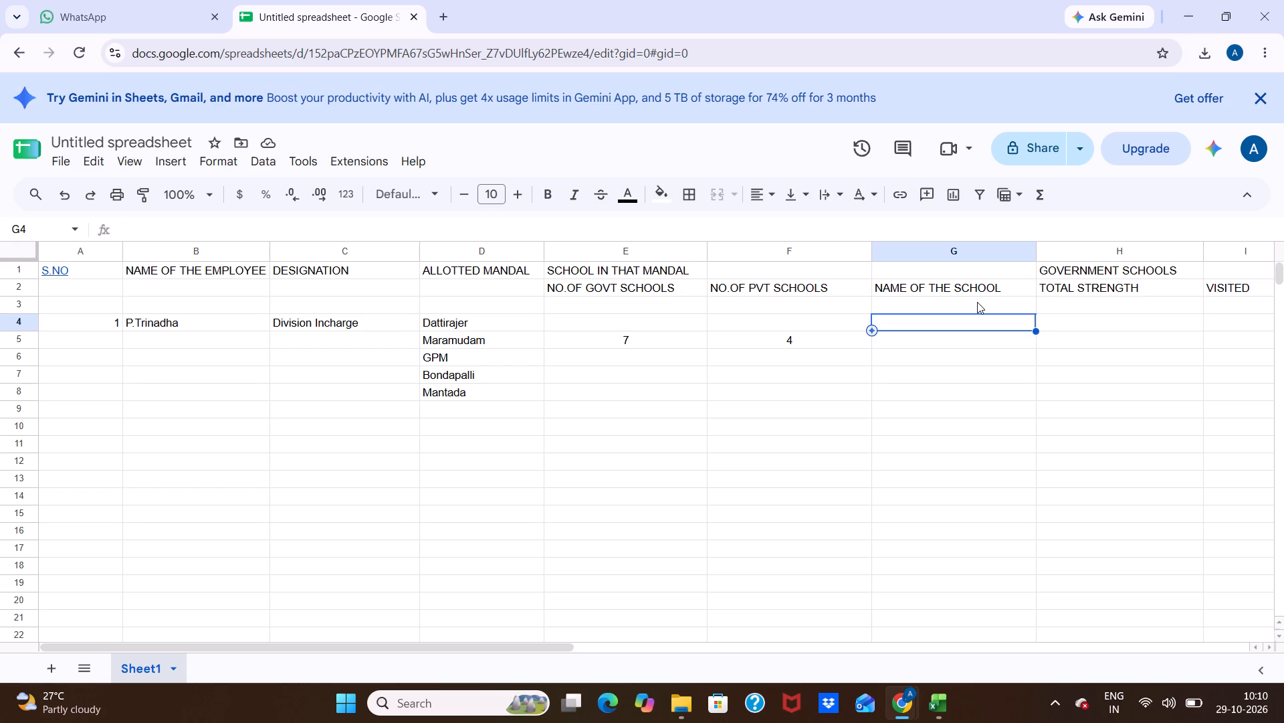
text(KK)
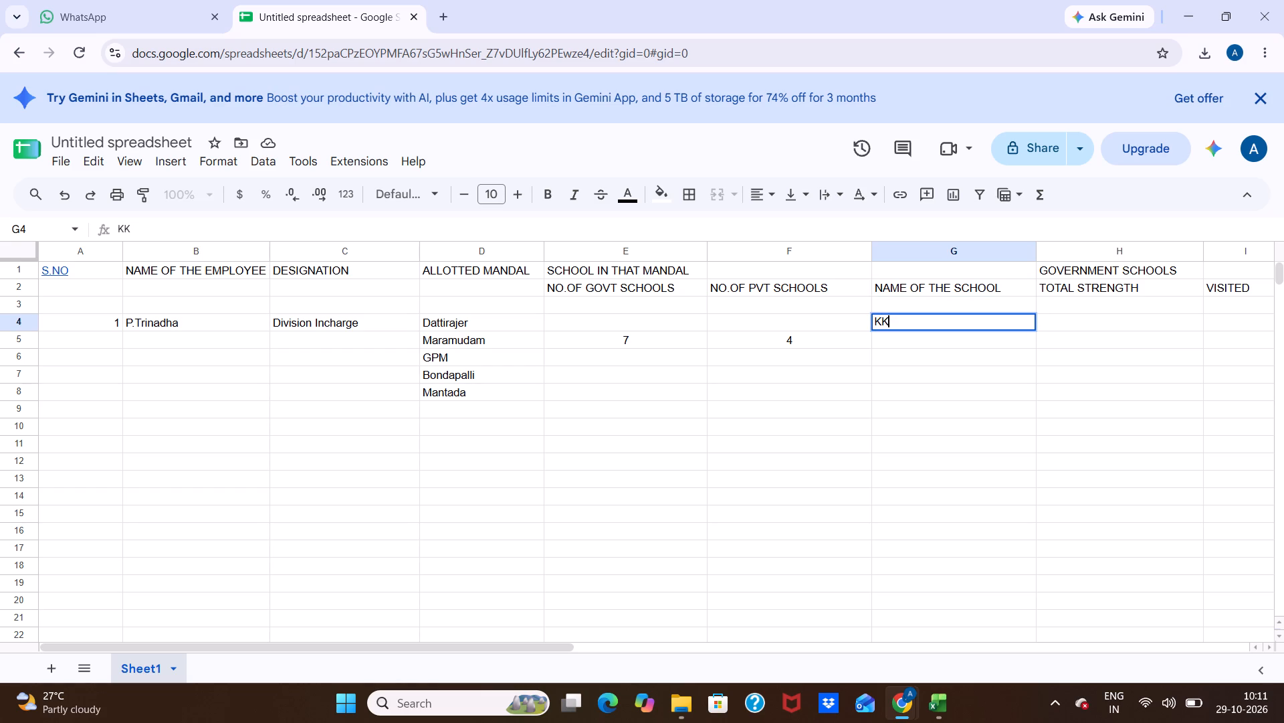
key(v)
text(als)
key(BackSpace)
text(asa)
key(space)
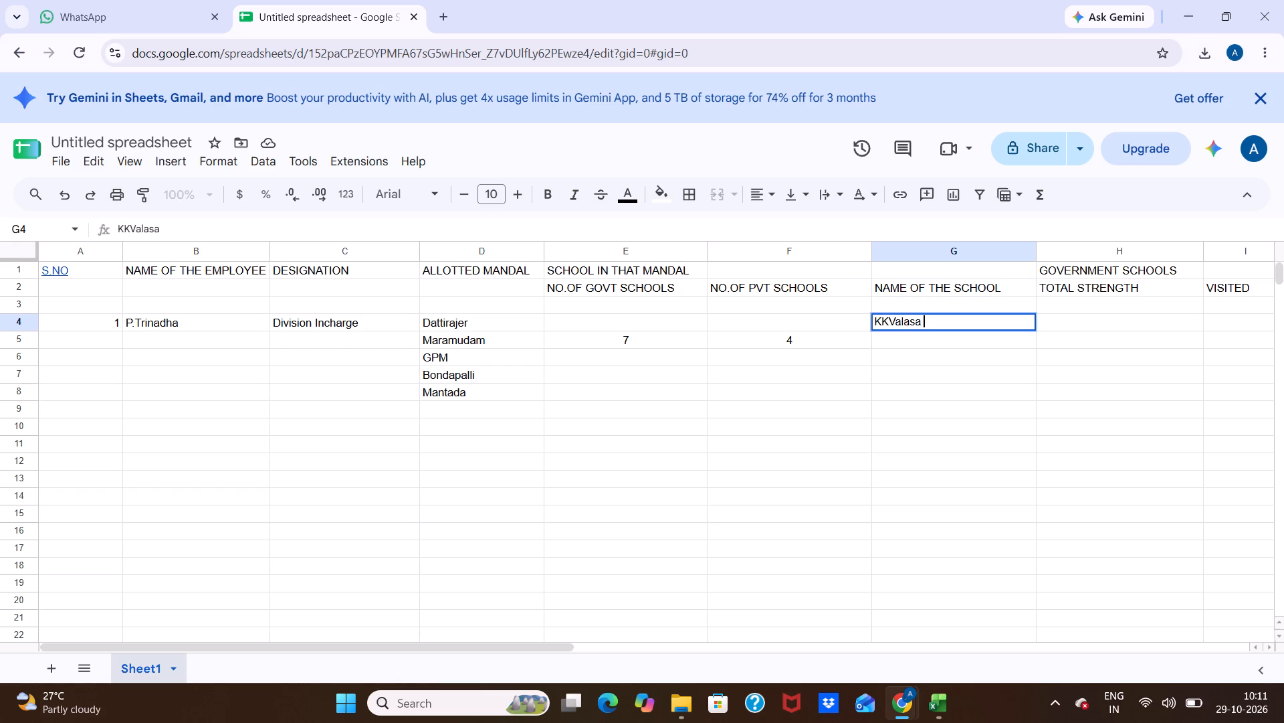
text(MJP)
key(Down)
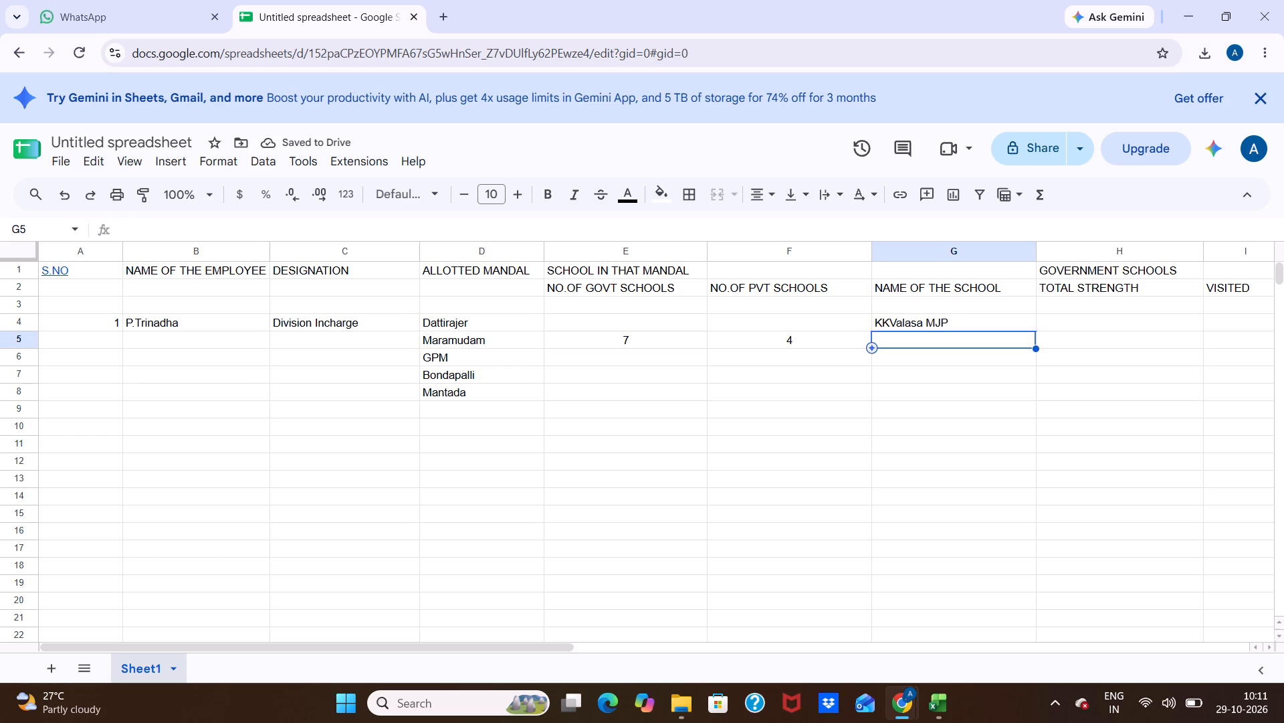
Enter Model School(sikarugiji) as the school name in the Maramudam row, cell G5.
text(MO)
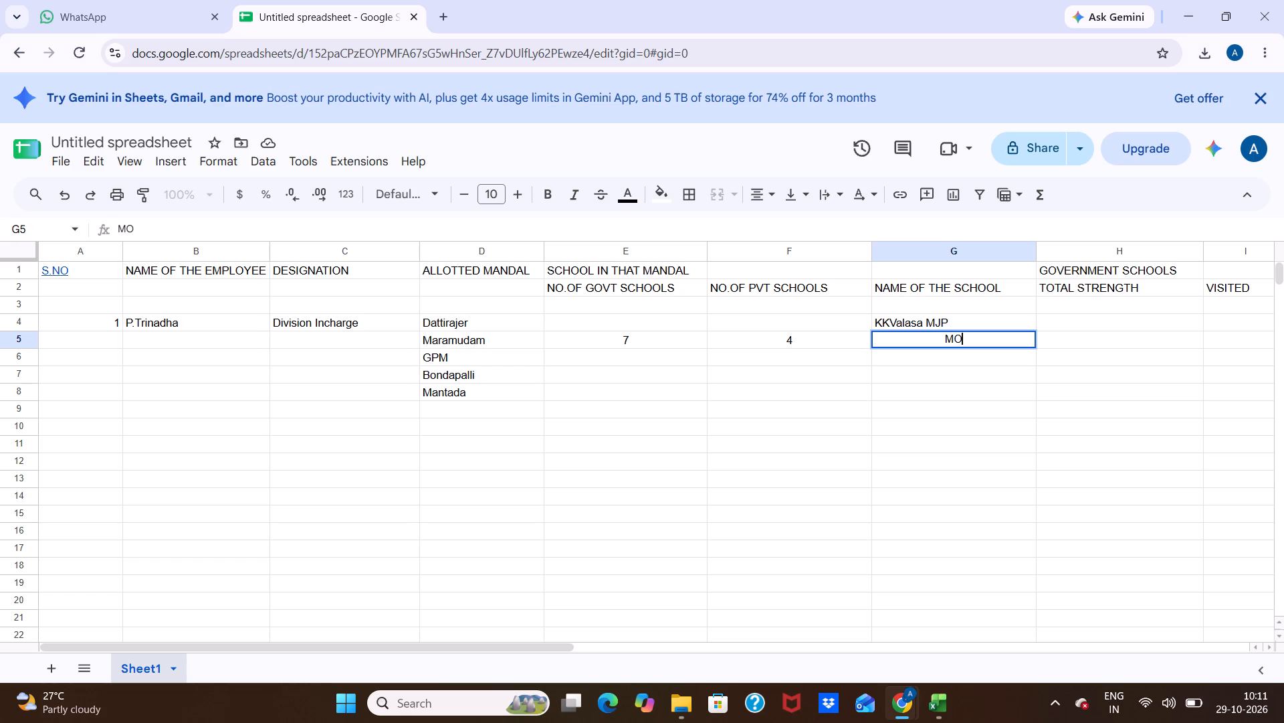
key(BackSpace)
text(odel)
key(space)
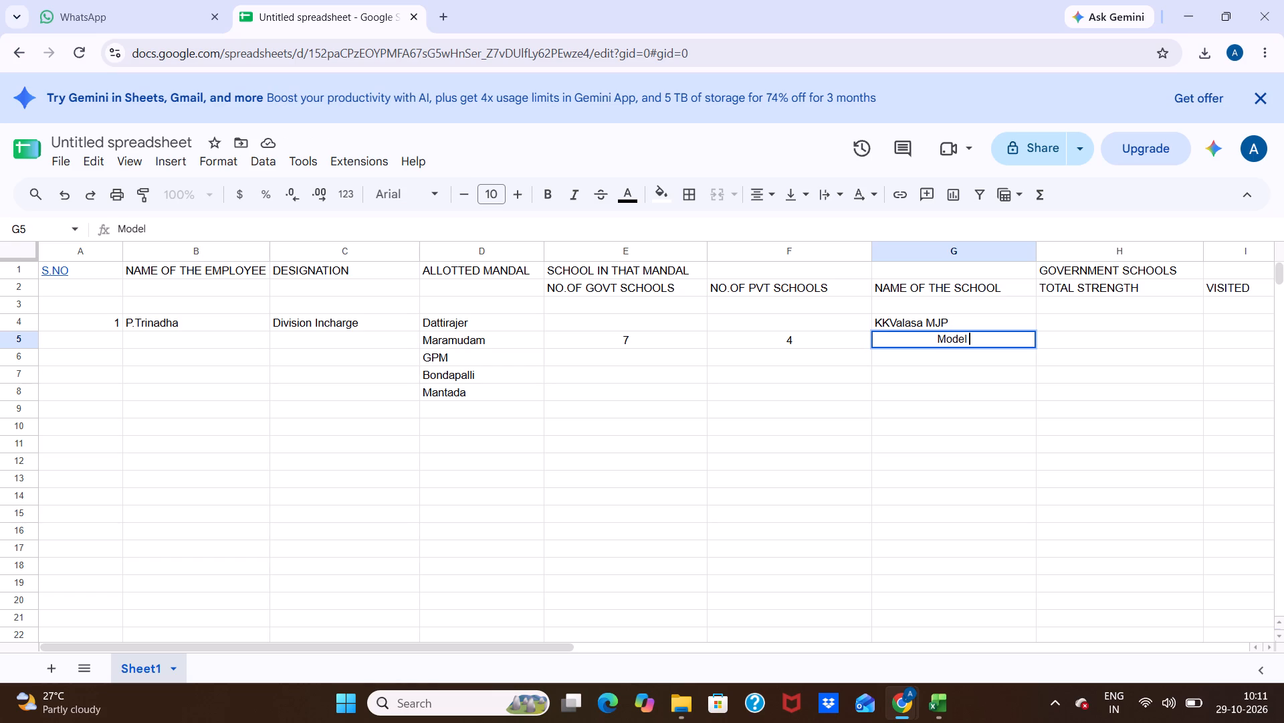
text(School)
key(shift+parenleft)
text(sik)
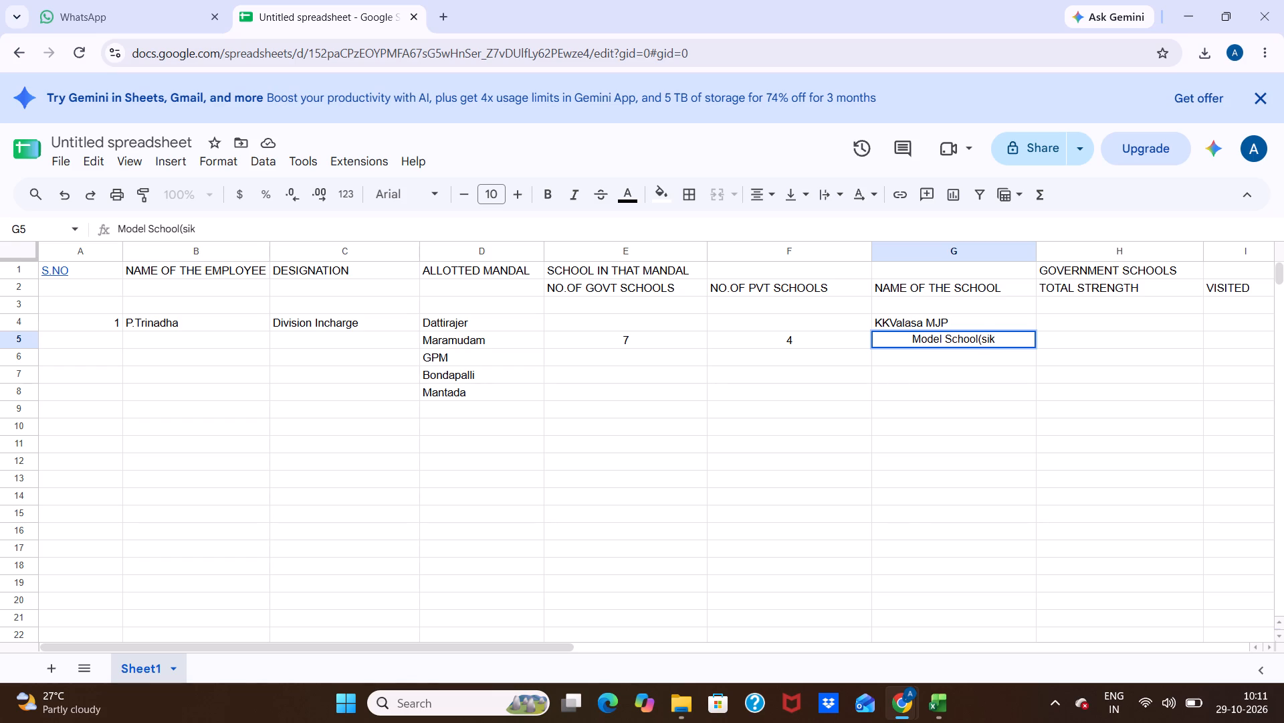
text(arujin)
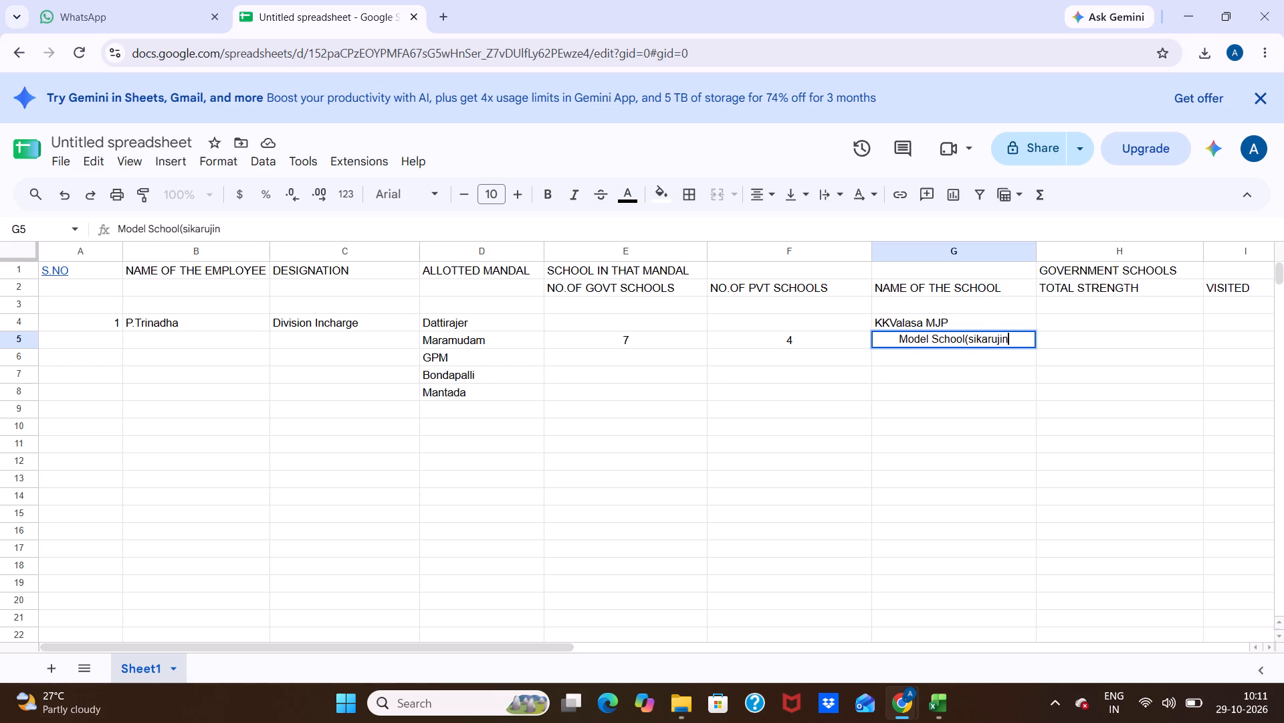
key(BackSpace)
key(BackSpace)
key(BackSpace)
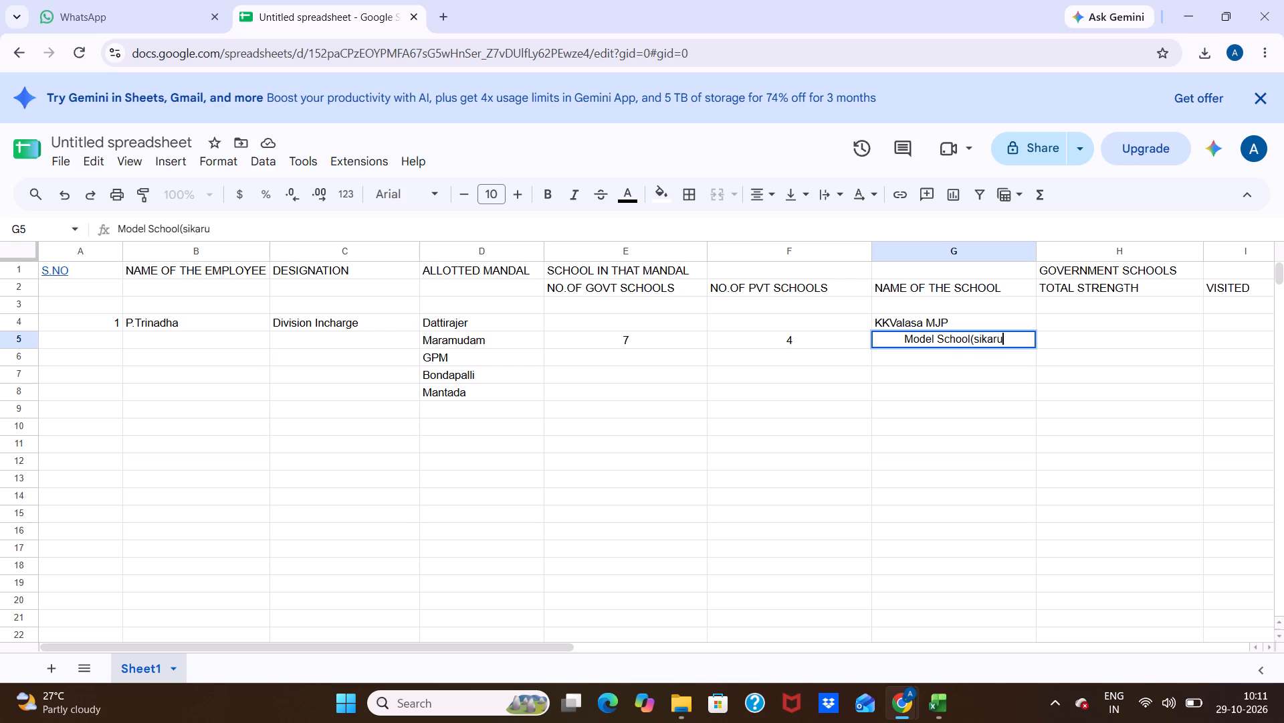
text(giji)
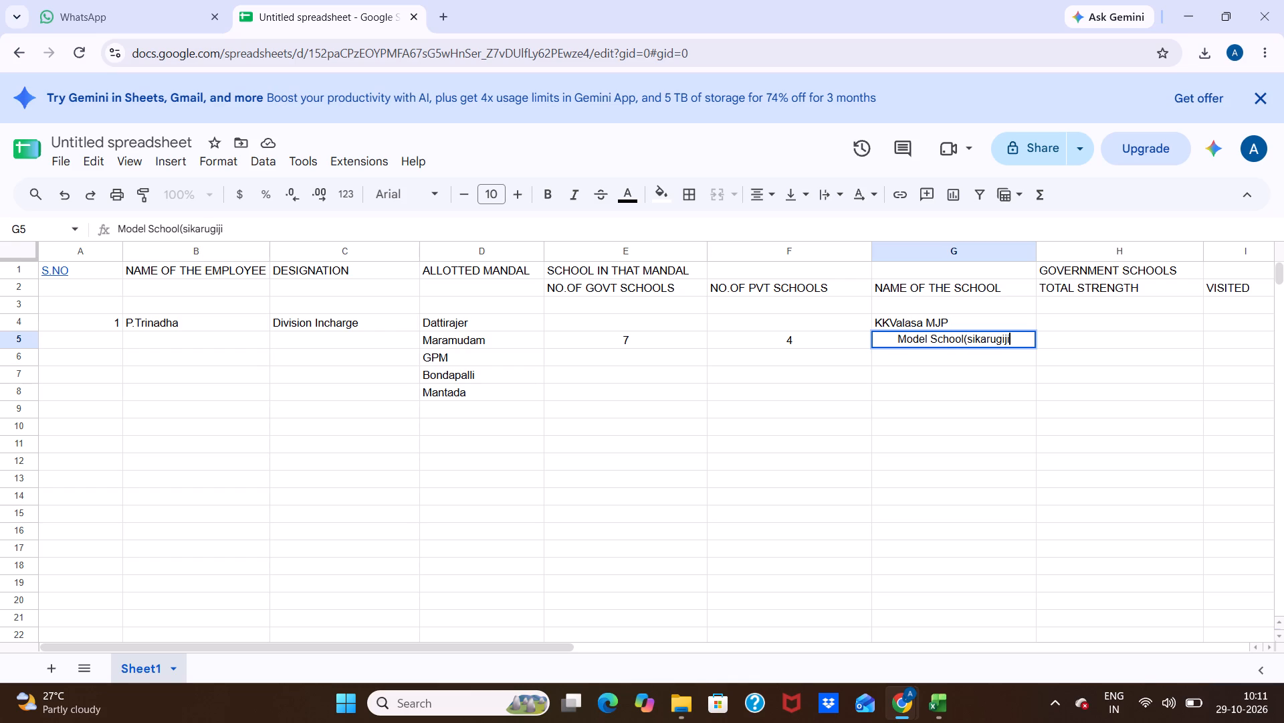
key(shift+parenright)
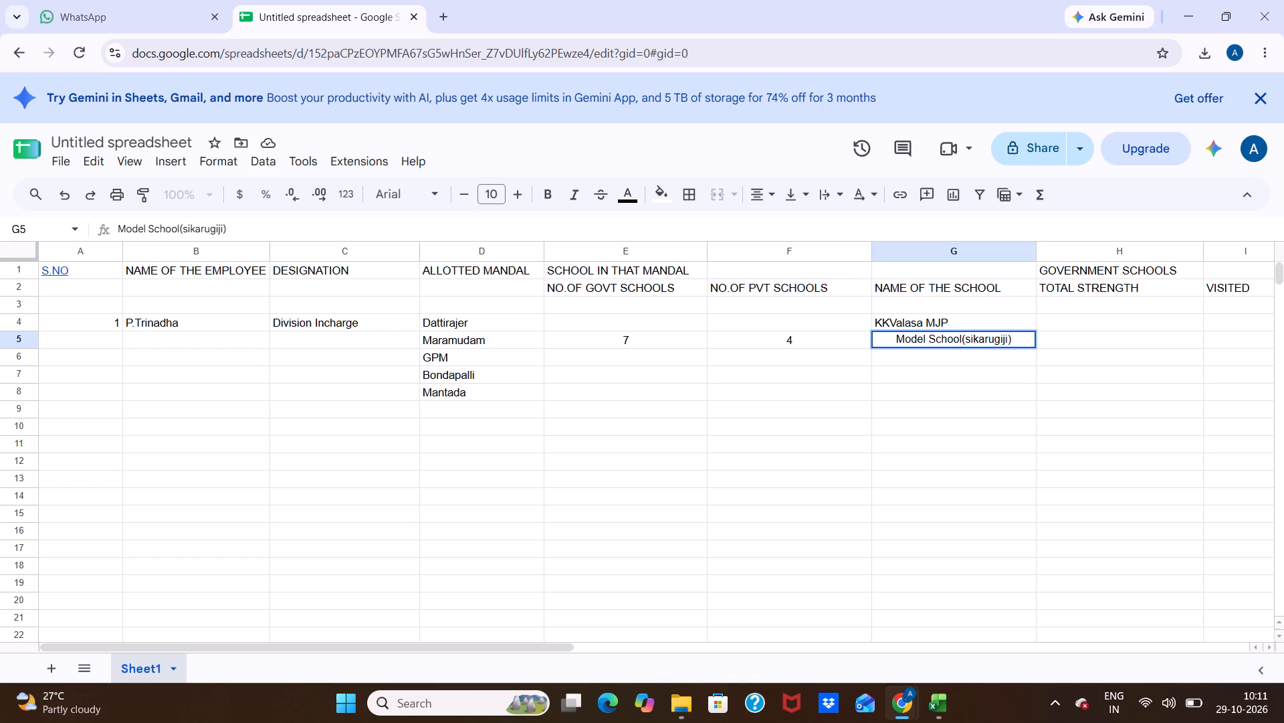
key(Return)
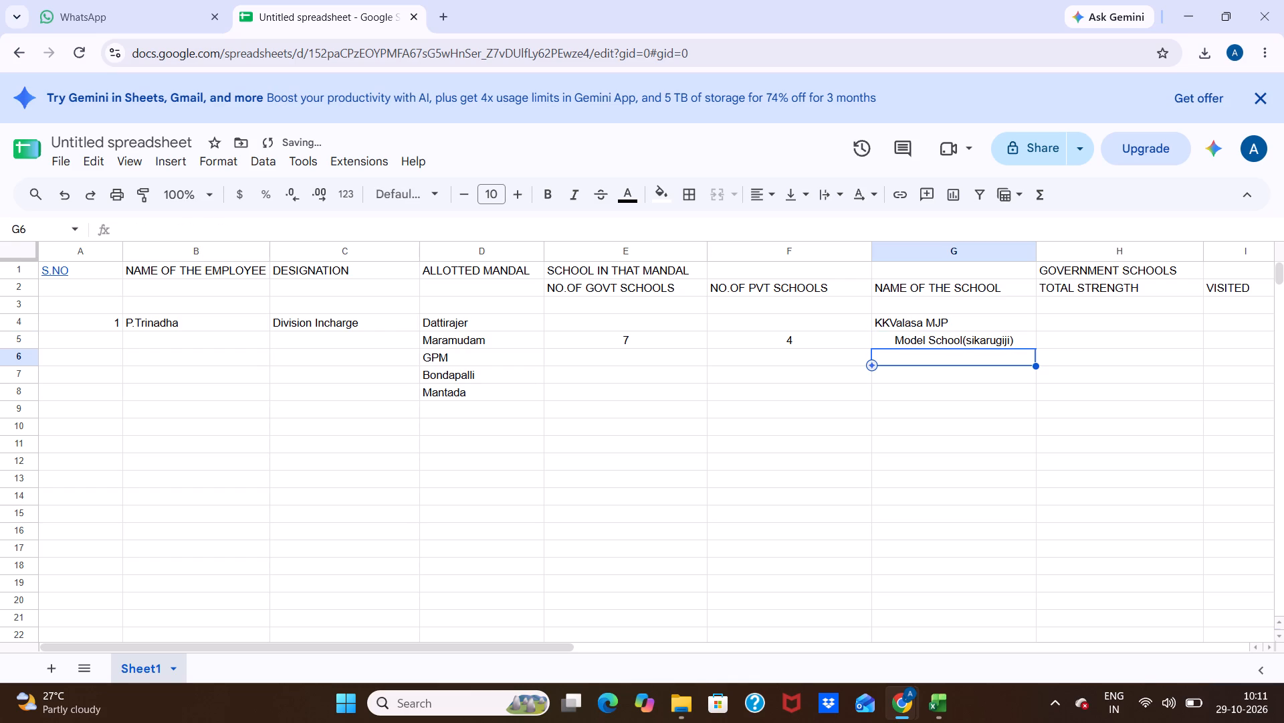
Enter Marupalli Model School as the school name in the GPM row, cell G6.
key(shift+m)
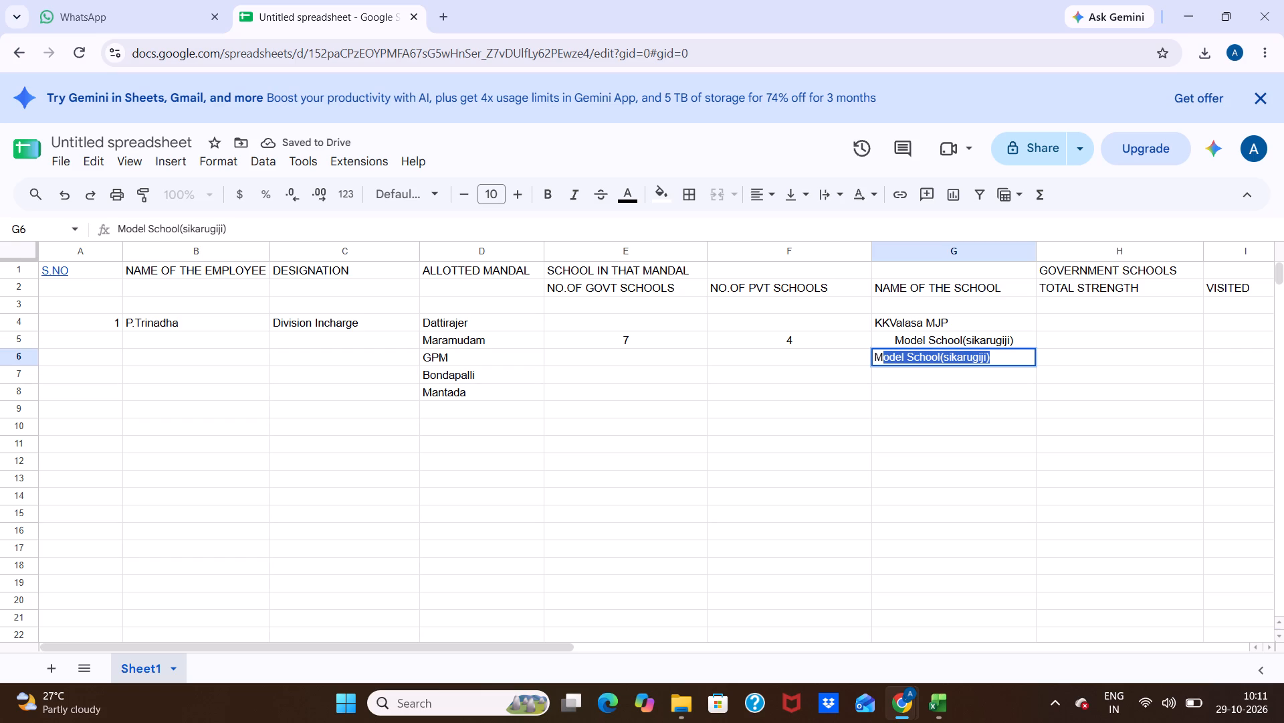
text(arupalli)
key(space)
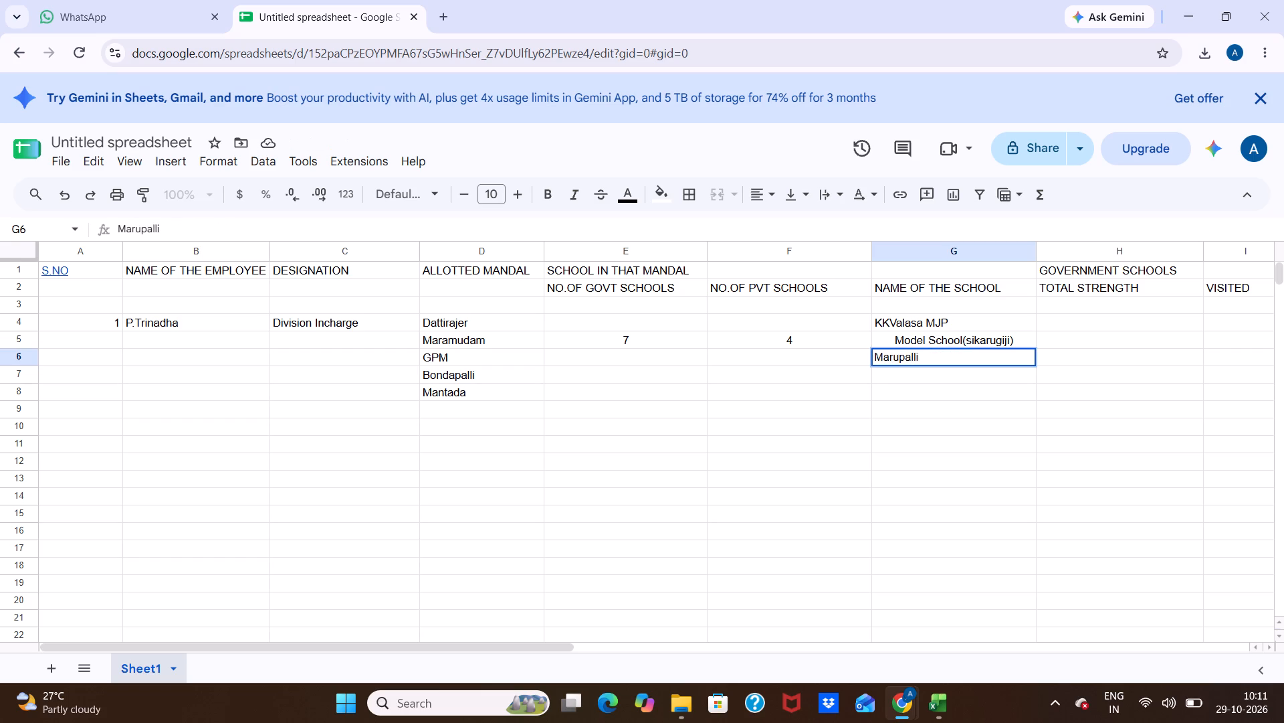
text(MO)
key(BackSpace)
text(odel)
key(space)
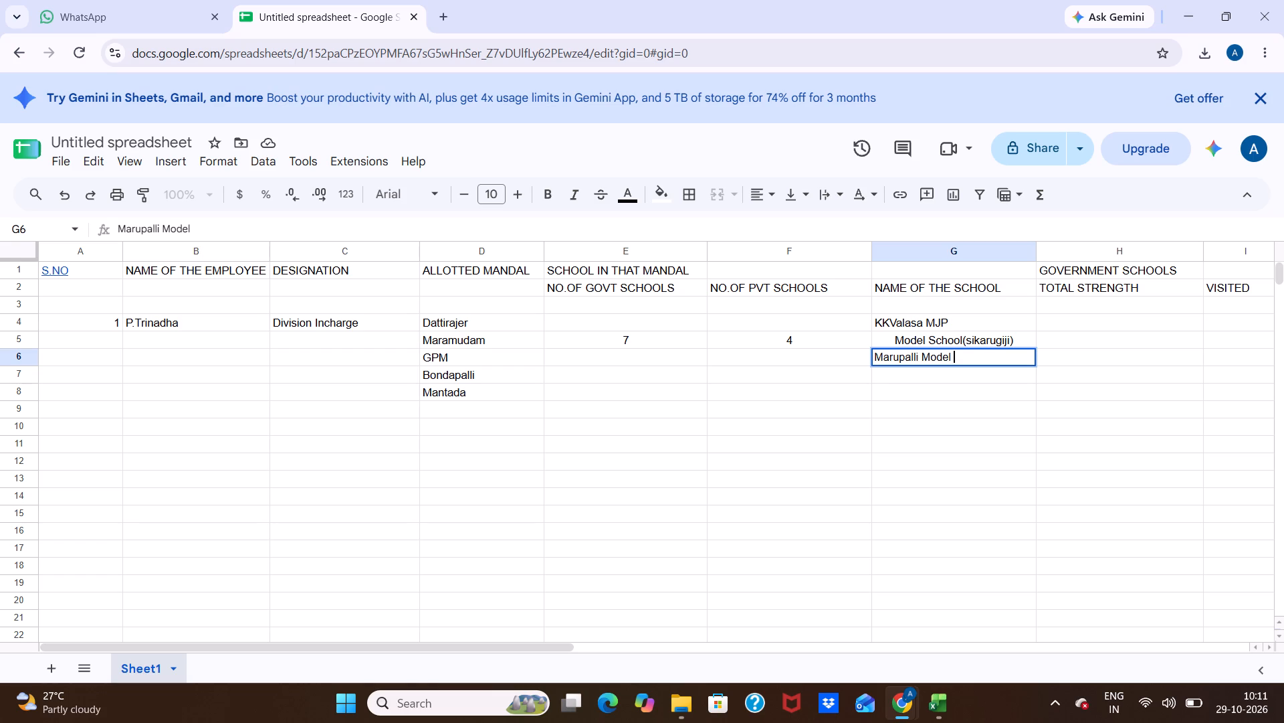
text(School)
key(Return)
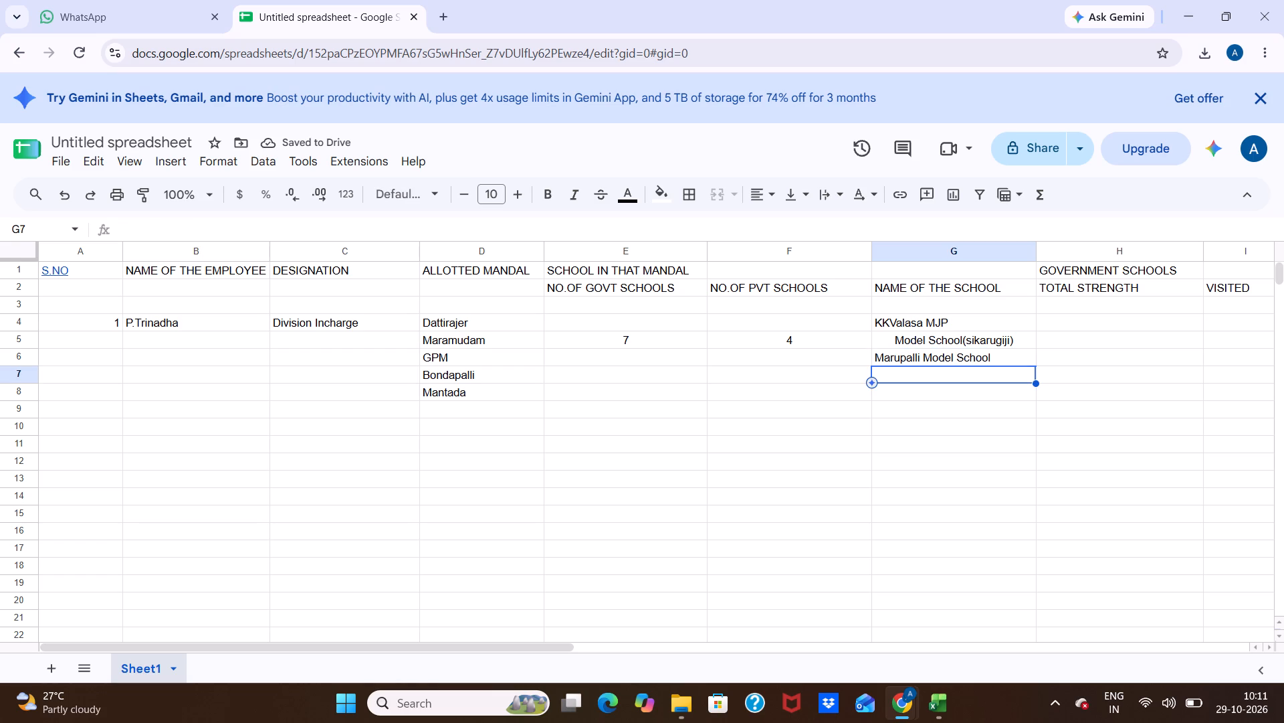
Enter the school names ZPH Datti in G7 and ZPH maradam in G8.
text(ZPH)
key(space)
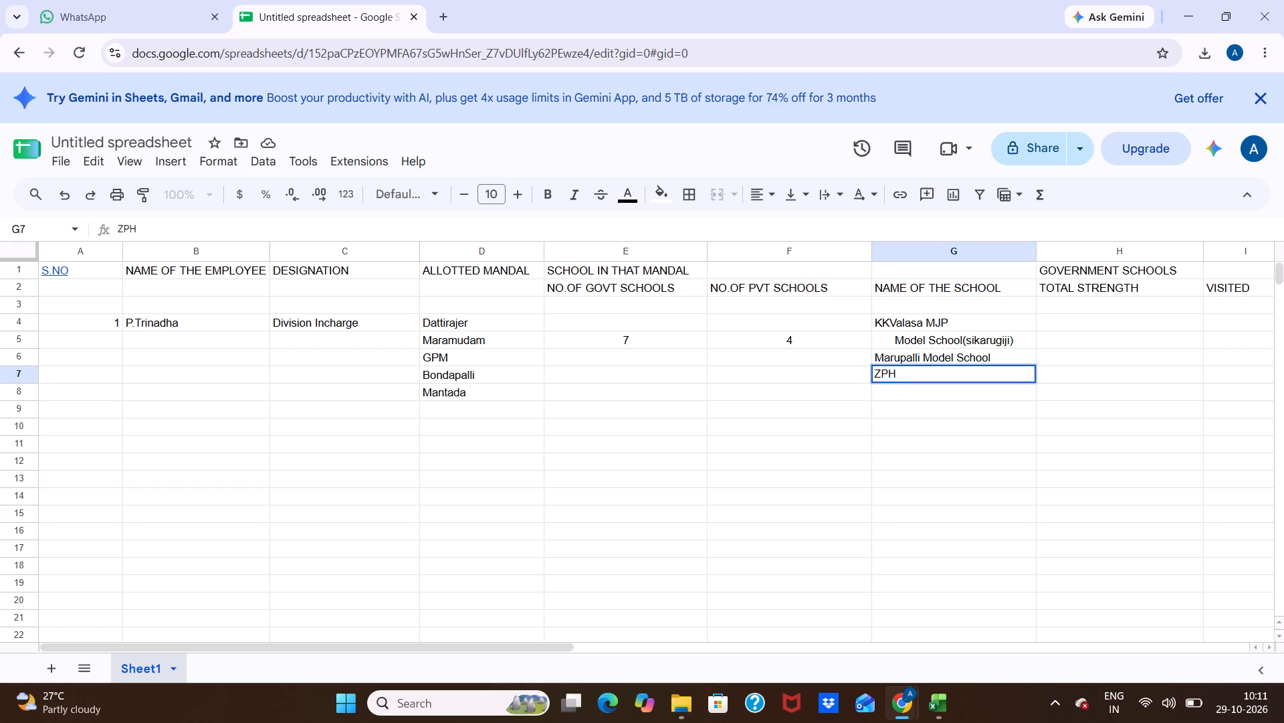
text(Datti)
key(Return)
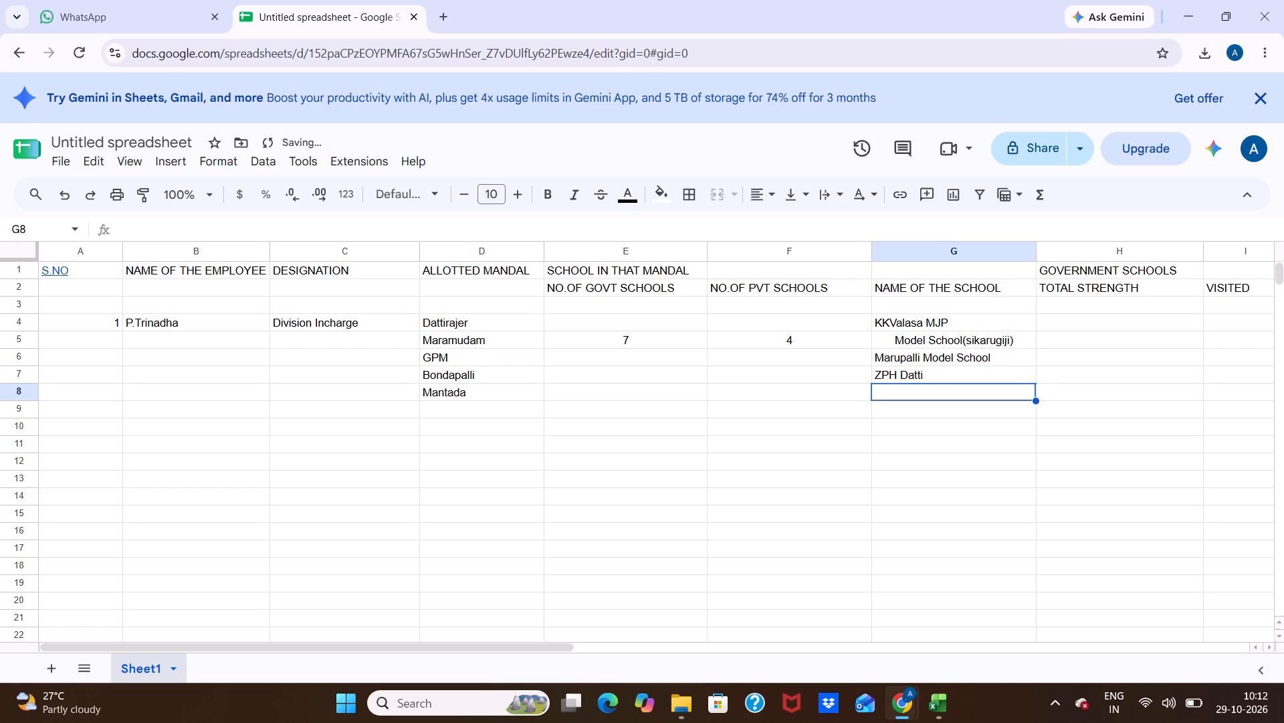
text(ZPH marada)
key(m)
key(Return)
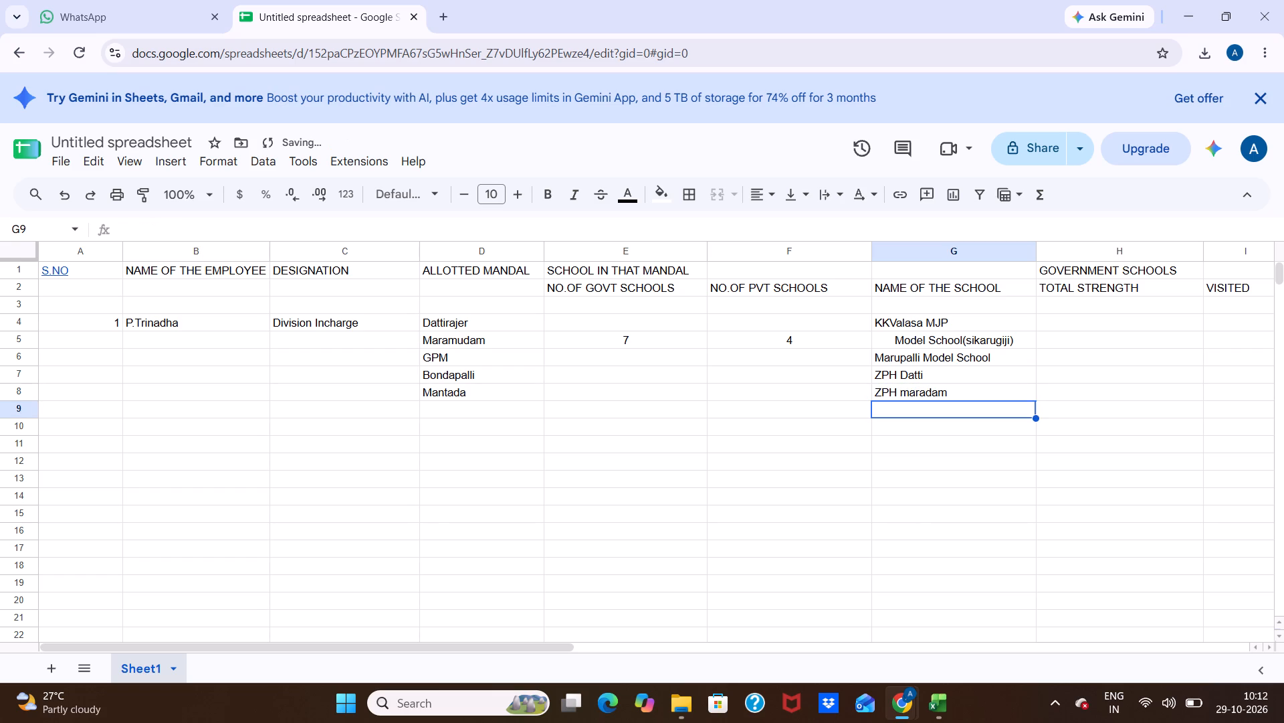
Enter the school names Madapalli Model School in G9 and ZPH poram in G10.
text(Madapalli)
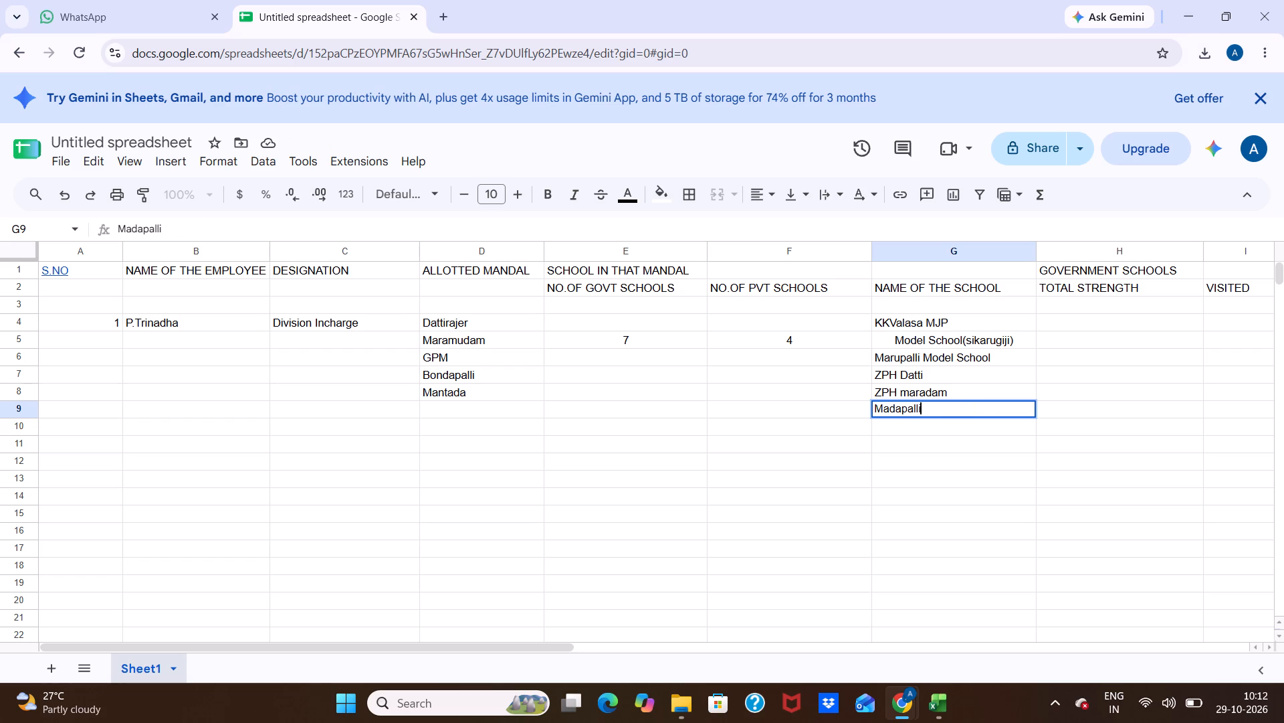
key(space)
text(m)
key(BackSpace)
text(Model)
key(space)
text(Sch)
text(ool)
key(Return)
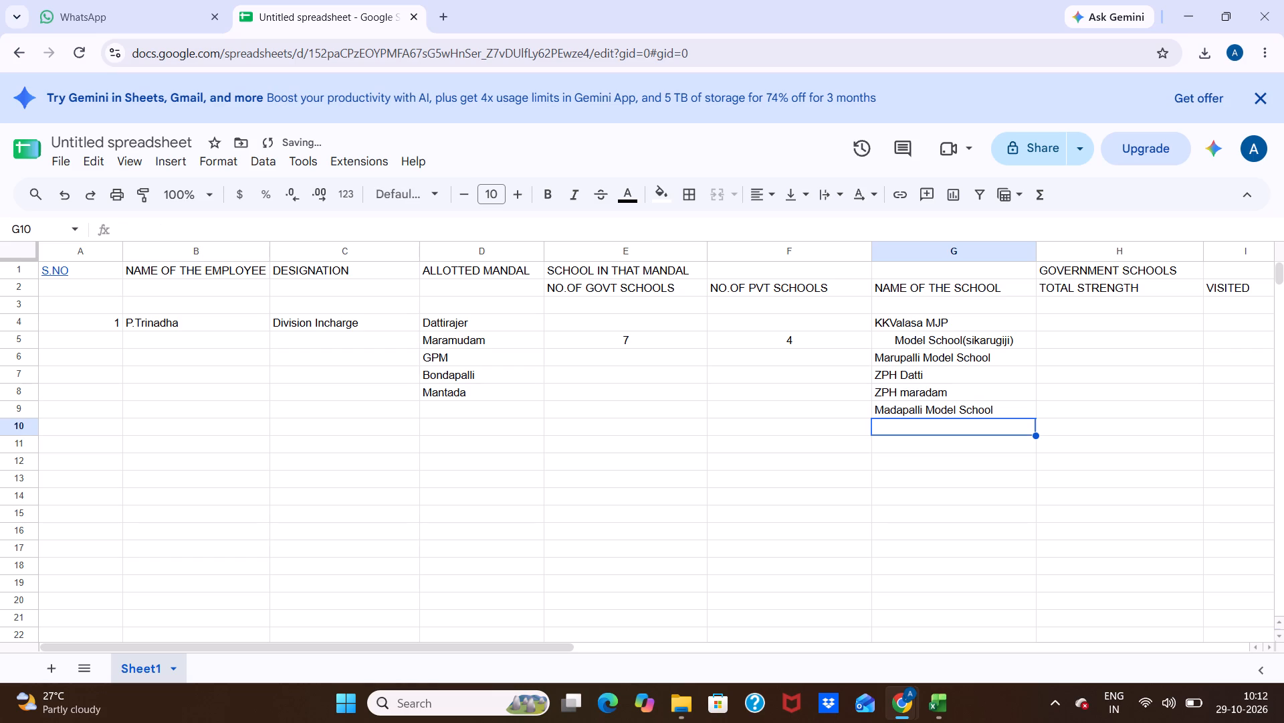
text(ZPH poram)
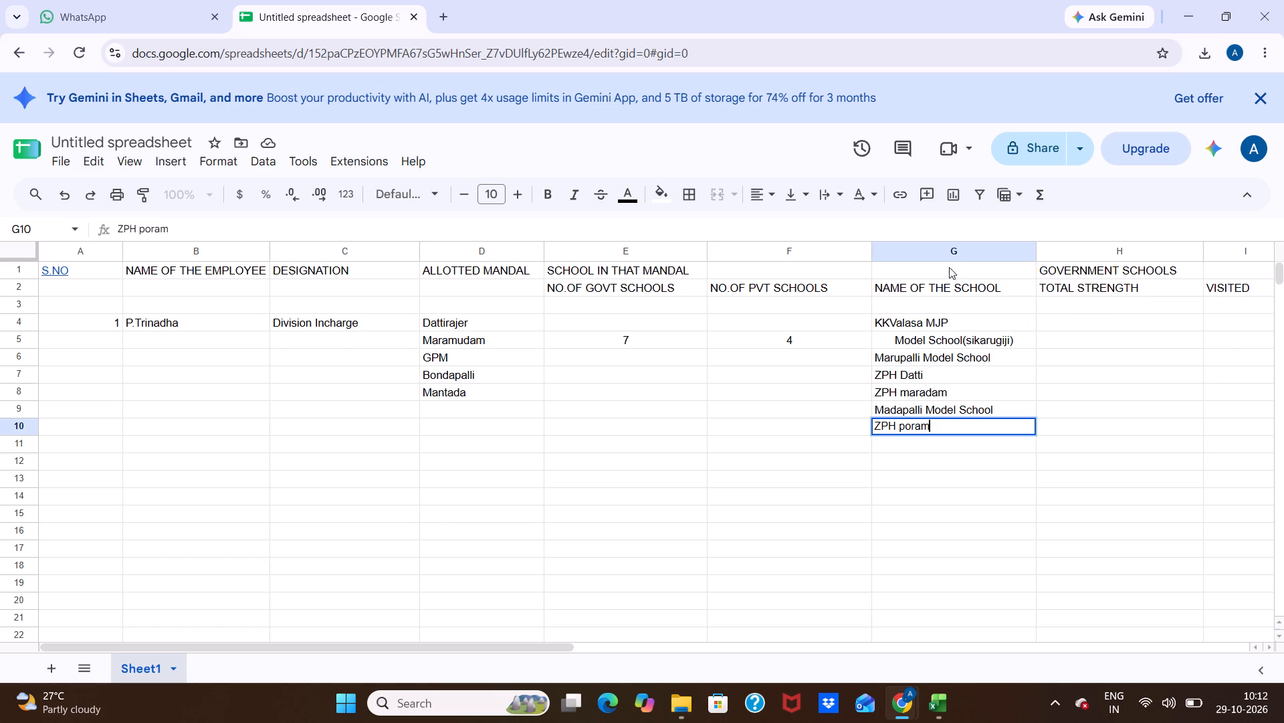
Centre-align the whole NAME OF THE SCHOOL column, column G.
click(952, 248)
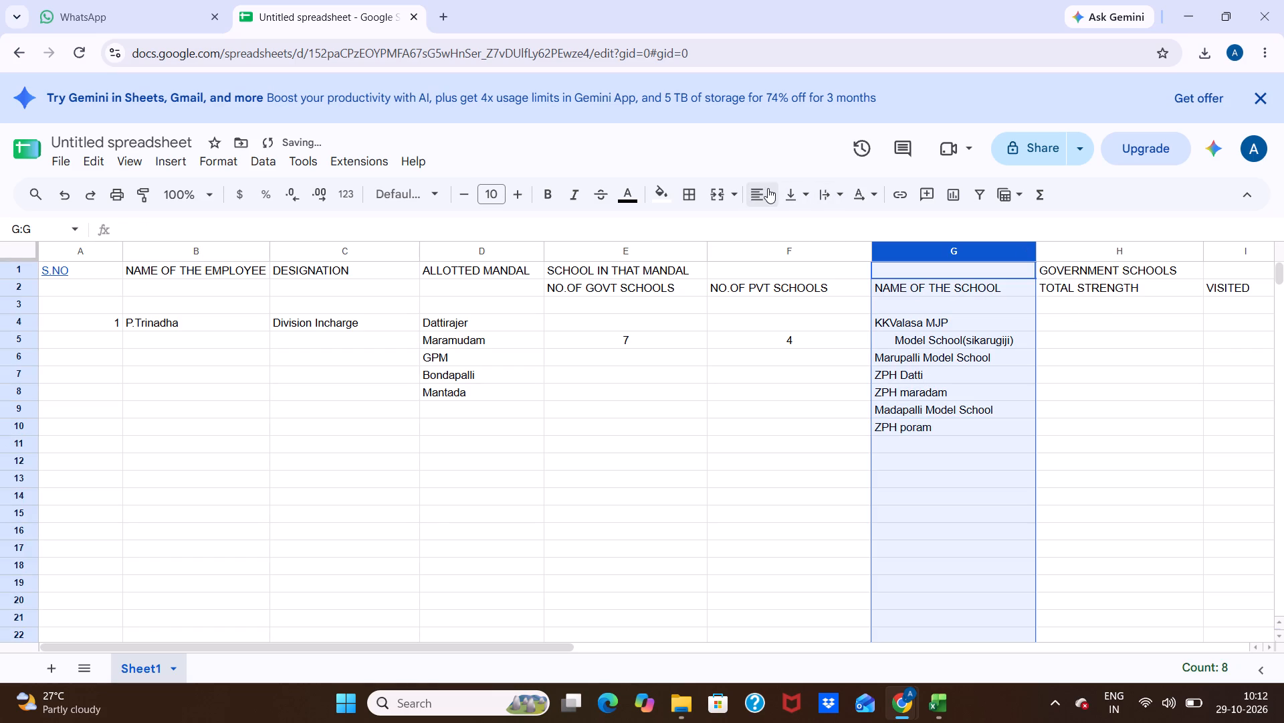
click(764, 188)
click(784, 217)
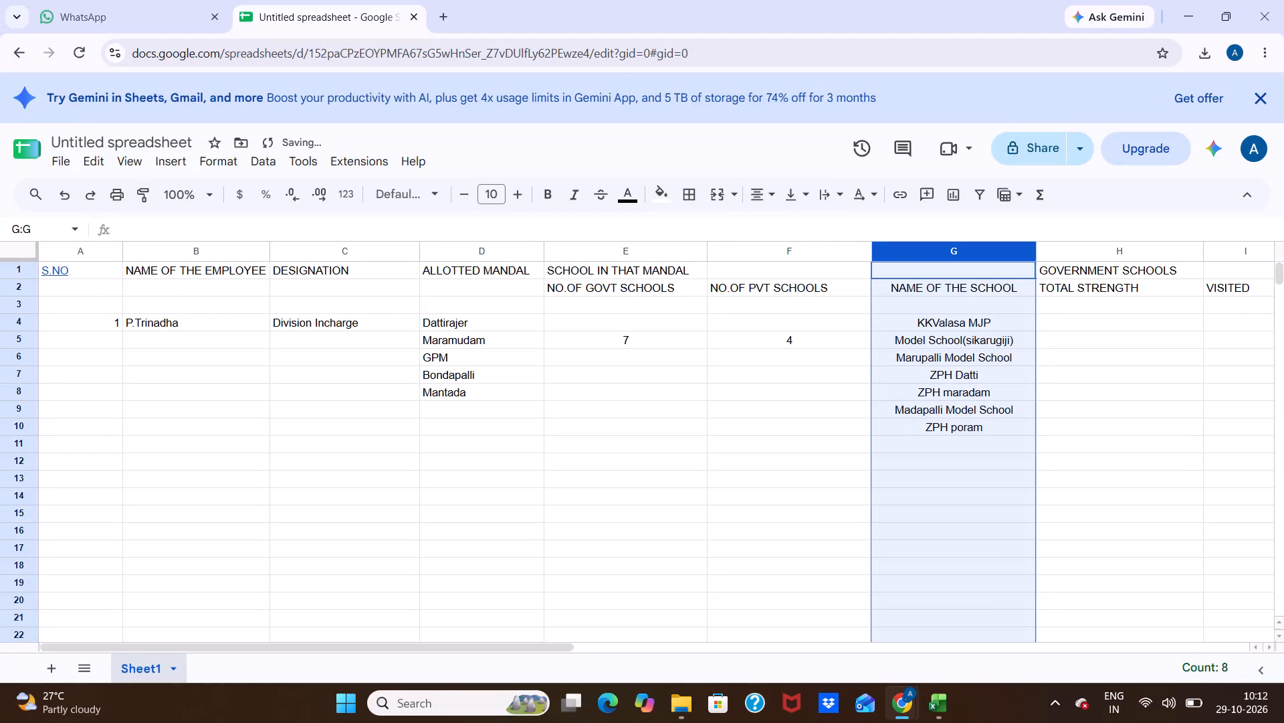
Enter the TOTAL STRENGTH values 74, 60, 55 and 35 for the first four schools in H4 to H7.
click(1056, 322)
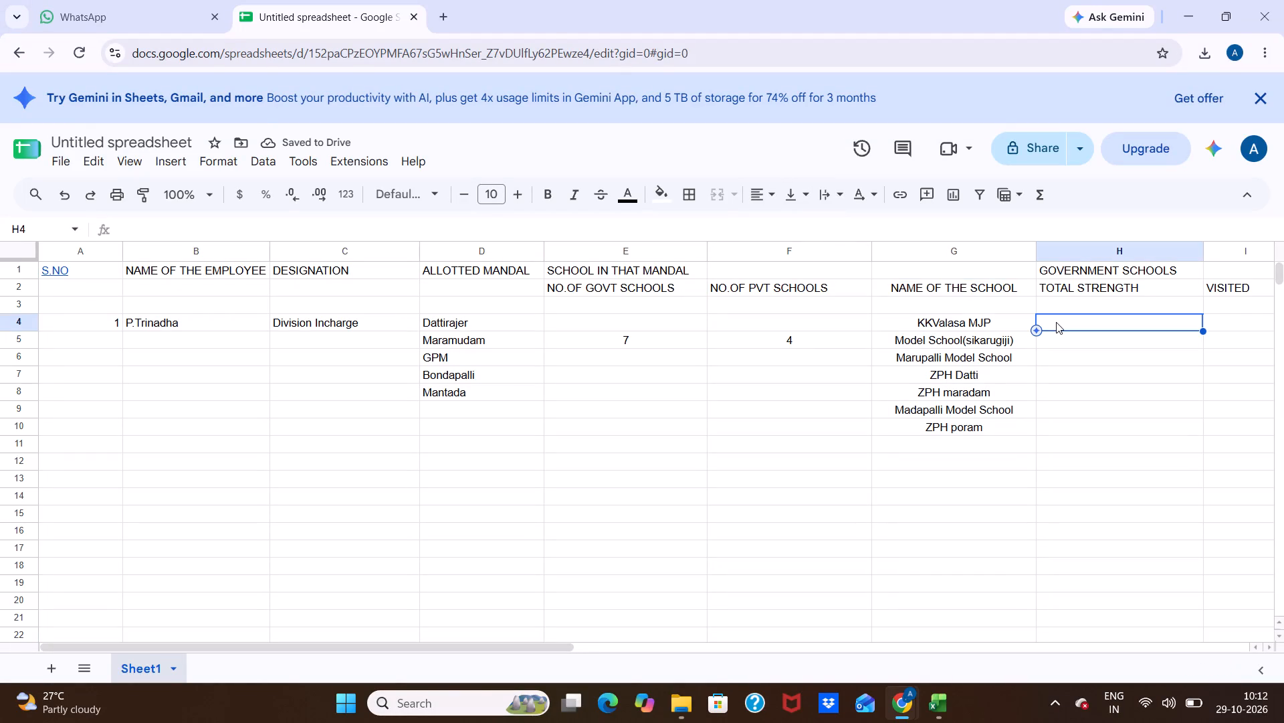
text(74)
key(Right)
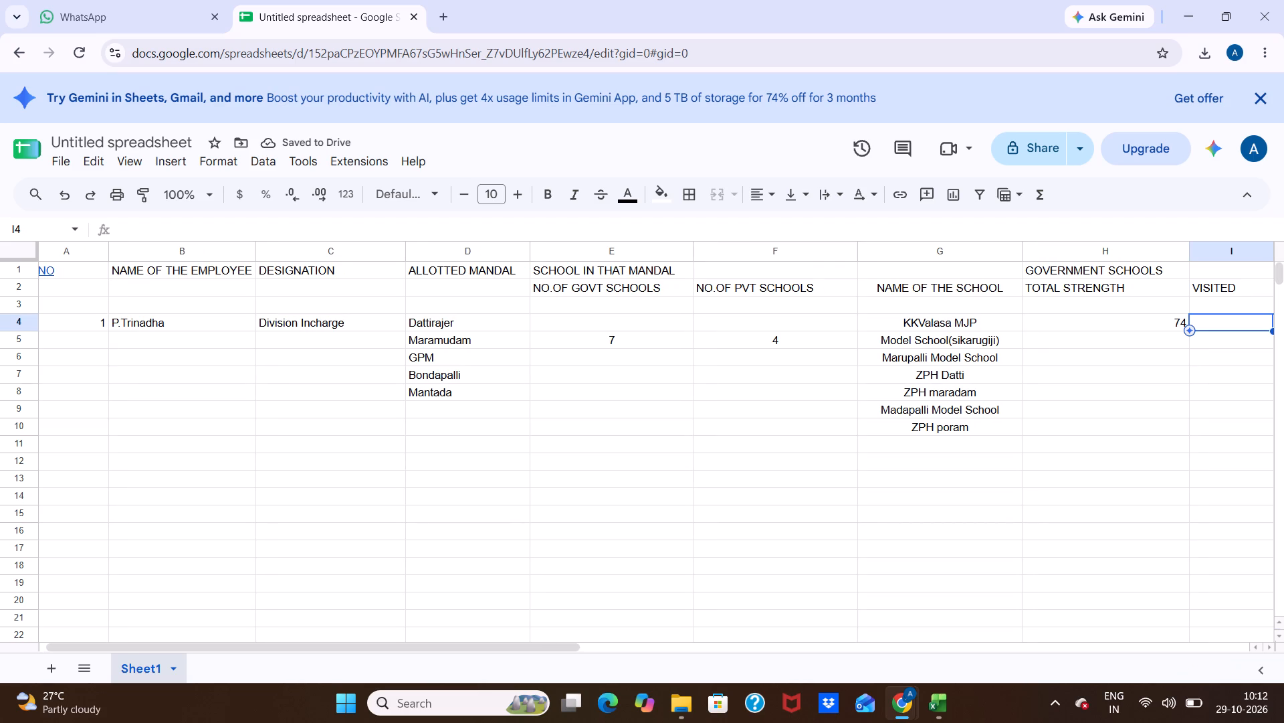
key(Left)
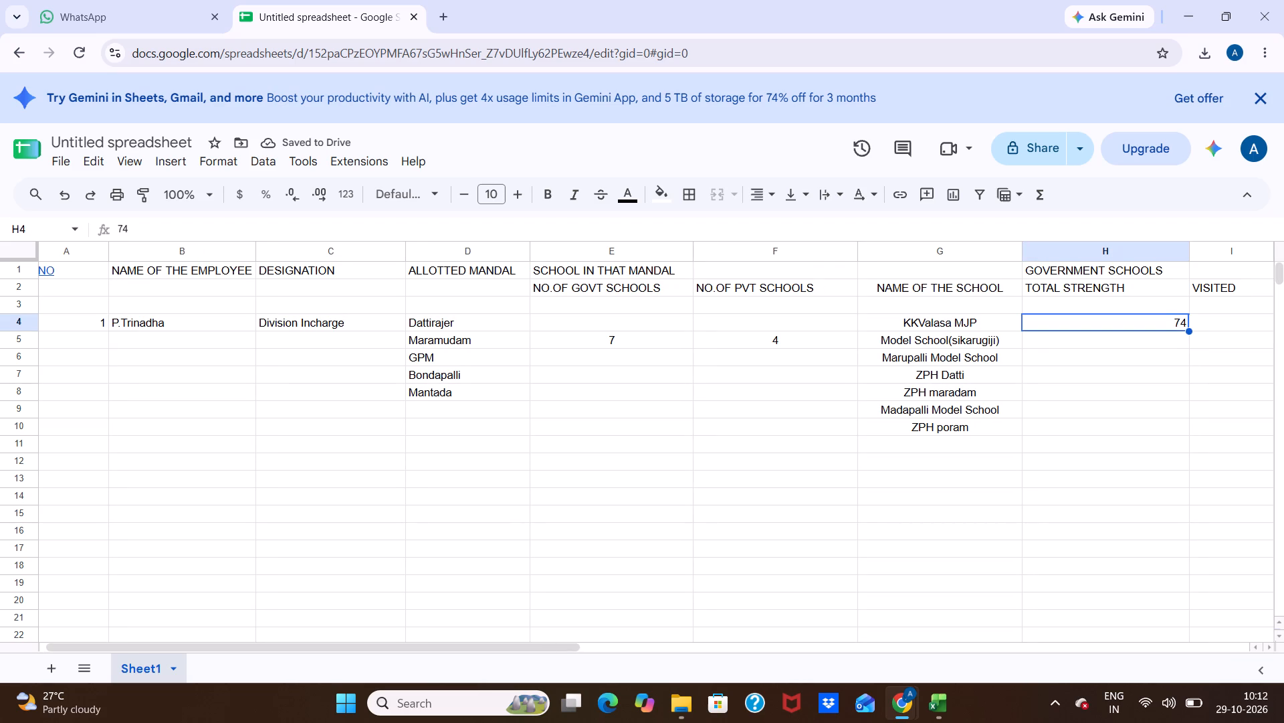
key(Down)
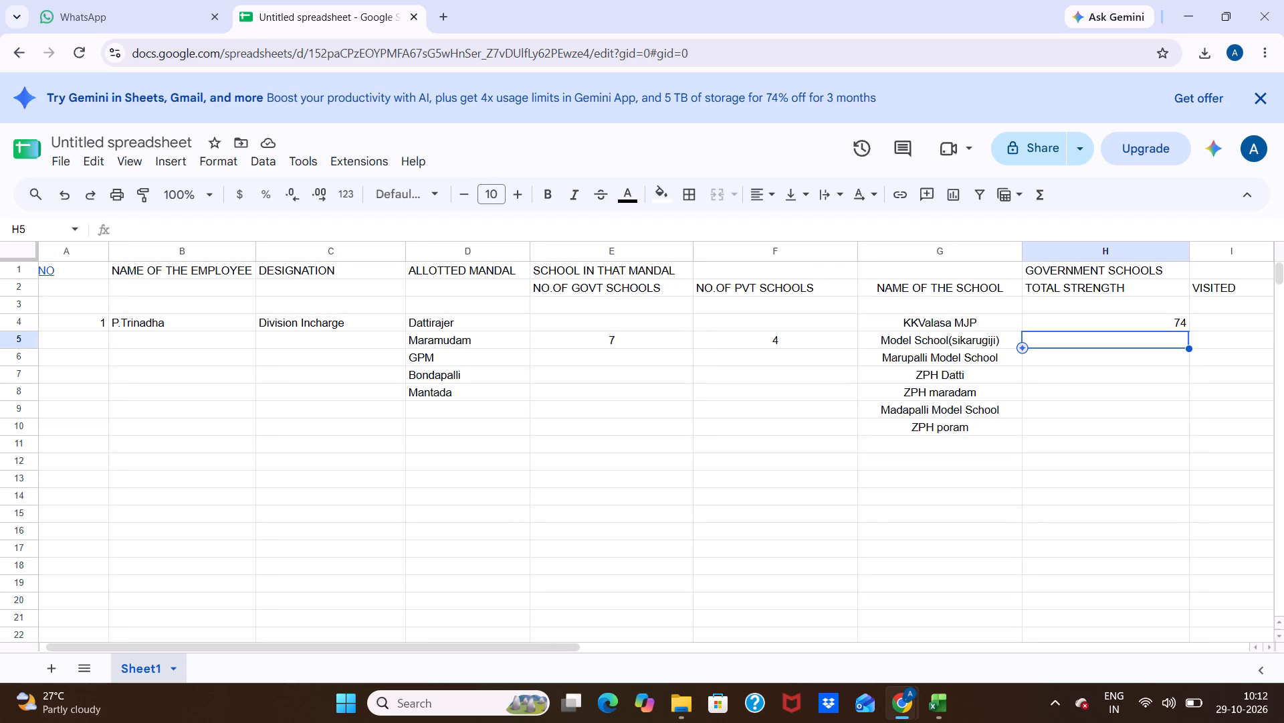
text(60)
key(Down)
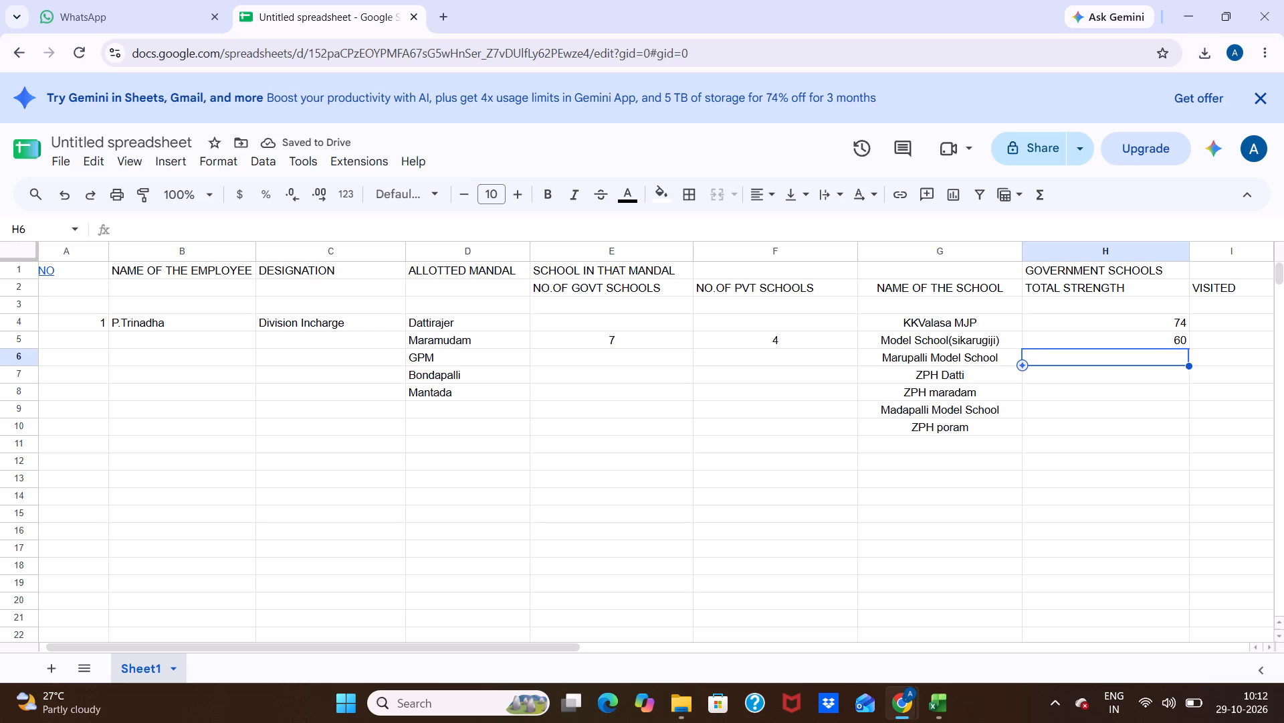
text(55)
key(Down)
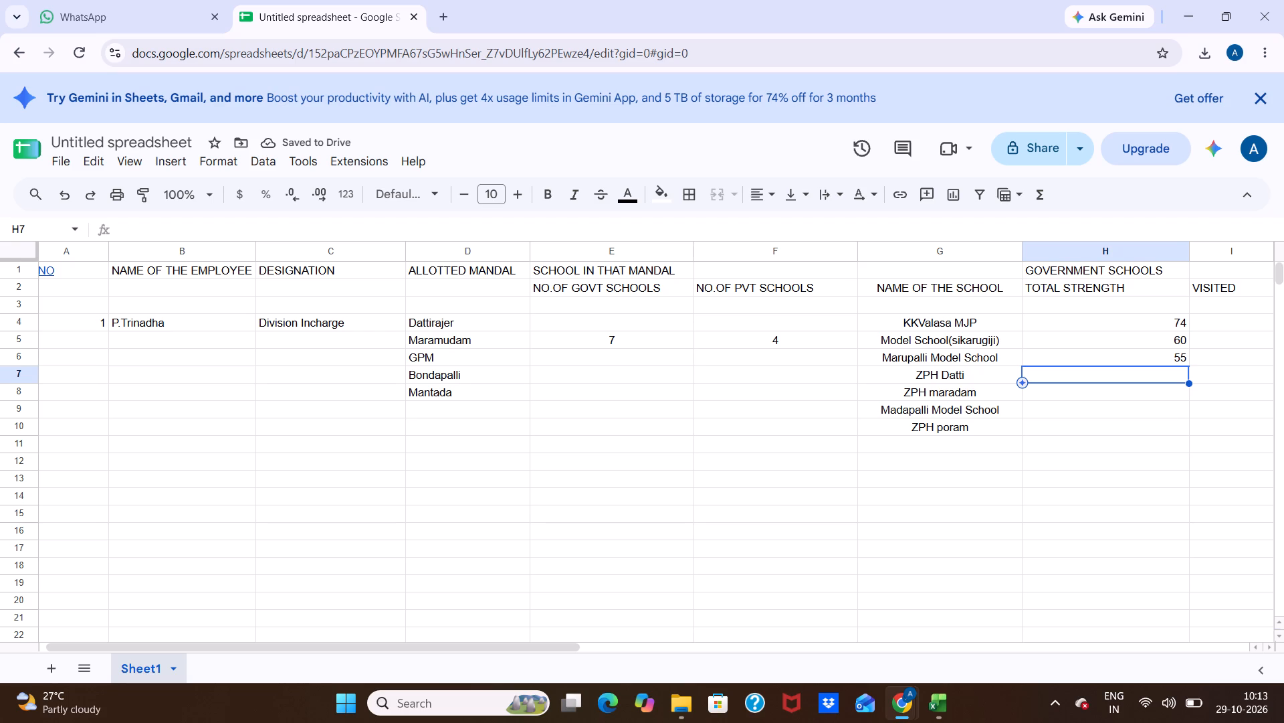
text(35)
key(Down)
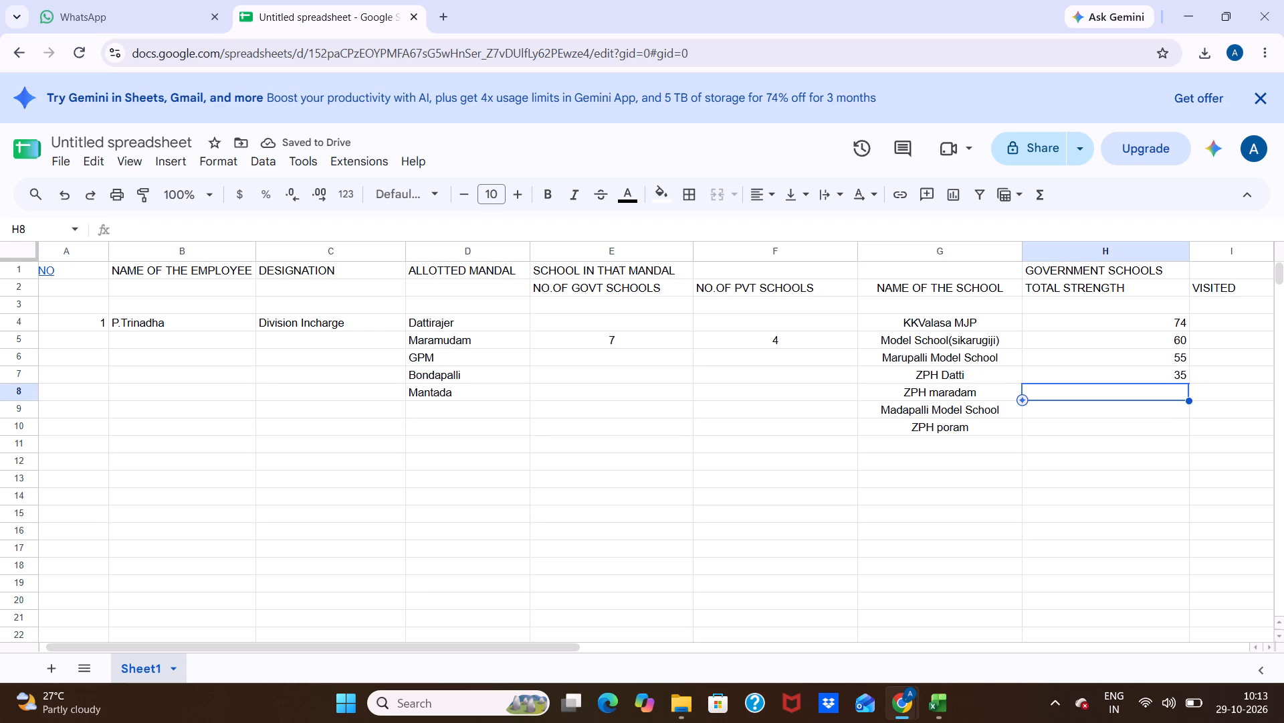
Enter the TOTAL STRENGTH values 35, 44 and 40 for the last three government schools in H8 to H10.
text(35)
key(Down)
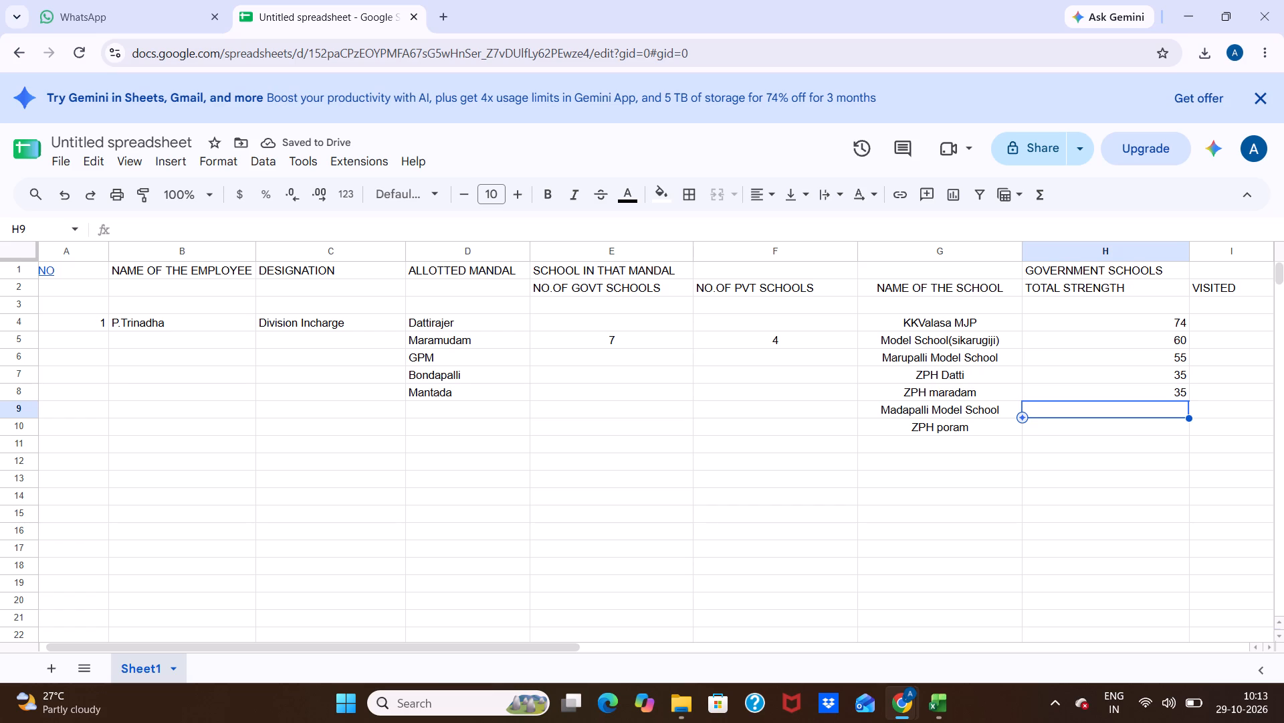
key(5)
key(BackSpace)
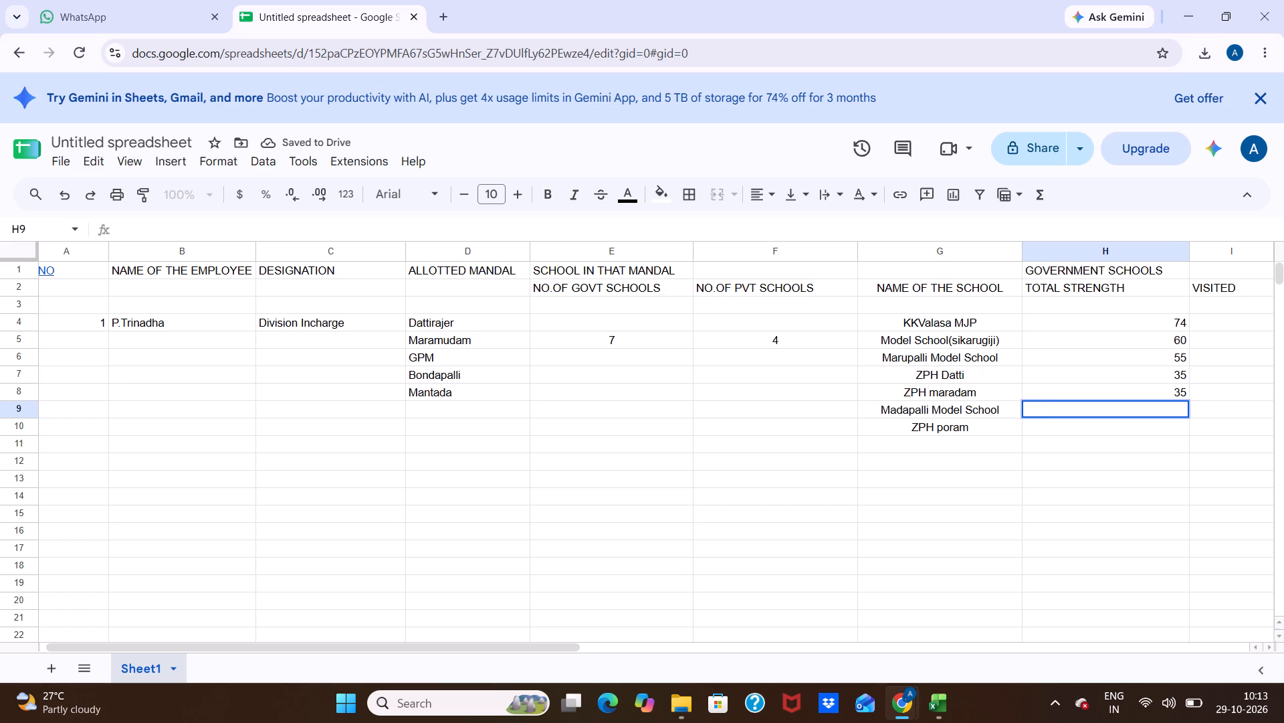
text(44)
key(Down)
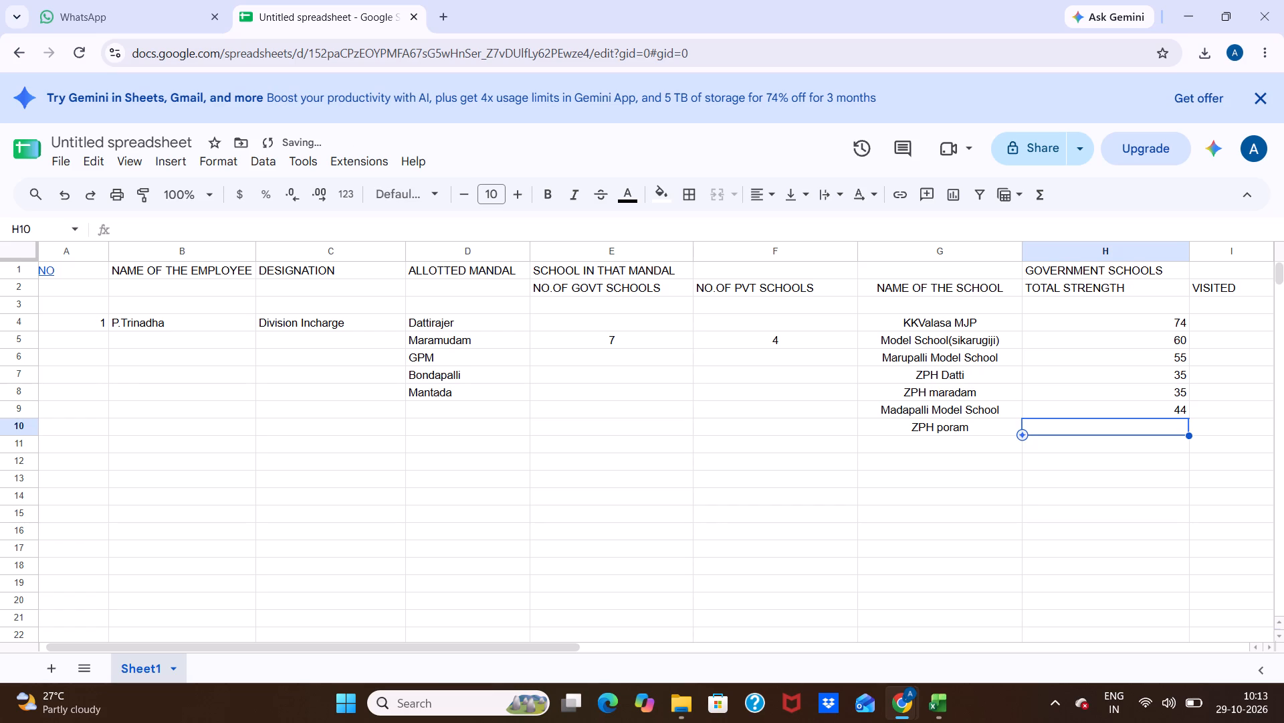
text(40)
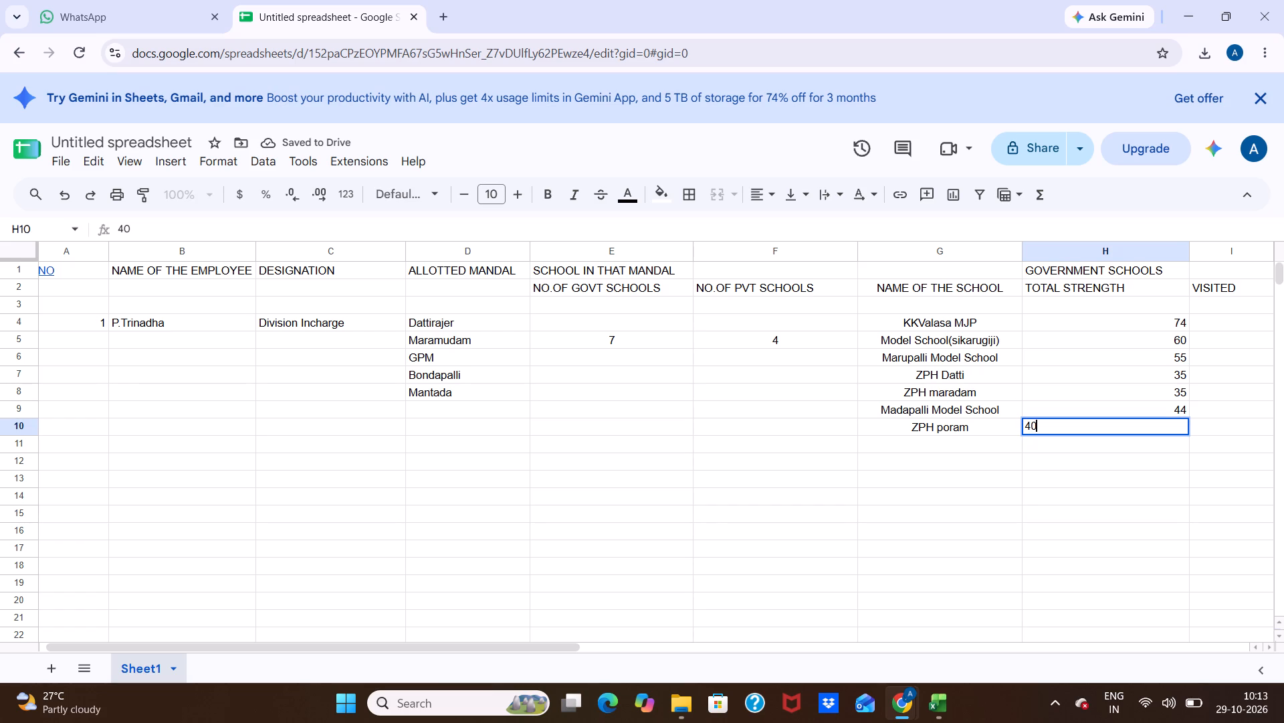
key(Down)
For KKValasa MJP in row 4, enter 10 as VISITED in I4 and 64 as NON VISITED in J4.
key(Right)
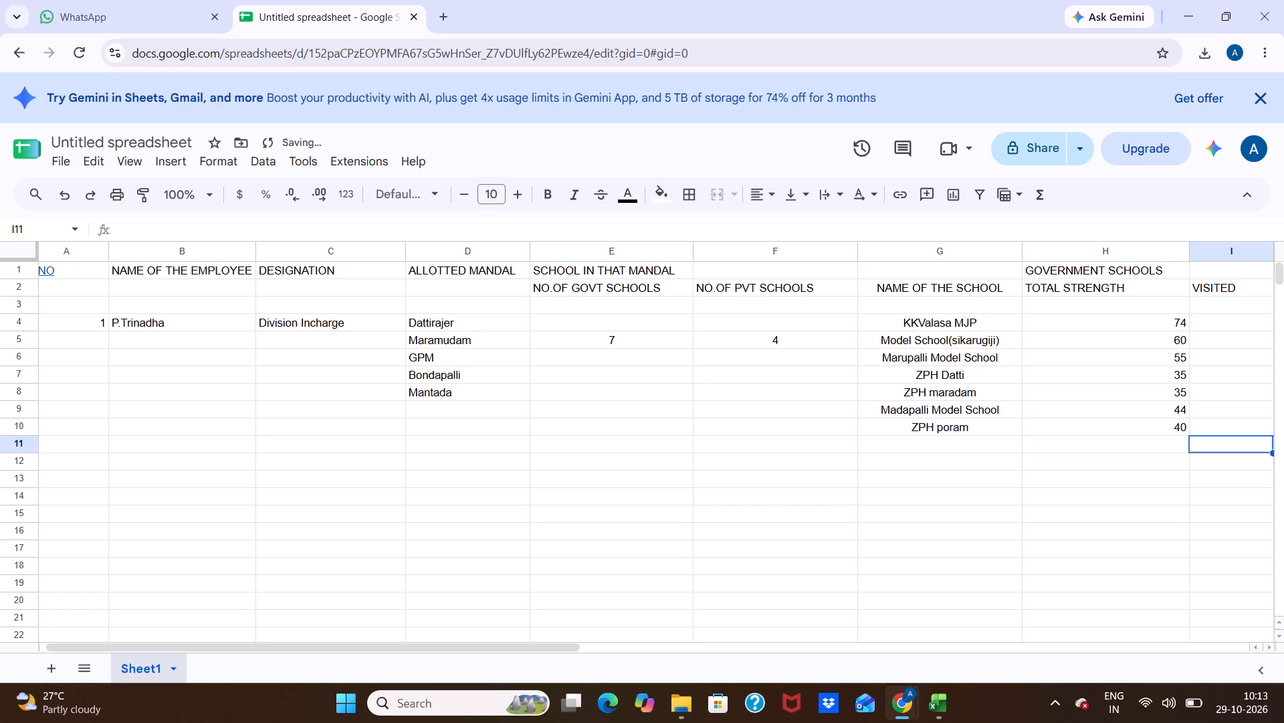
key(Up)
key(Up)
key(Up)
key(Up)
key(Up)
key(Up)
key(Up)
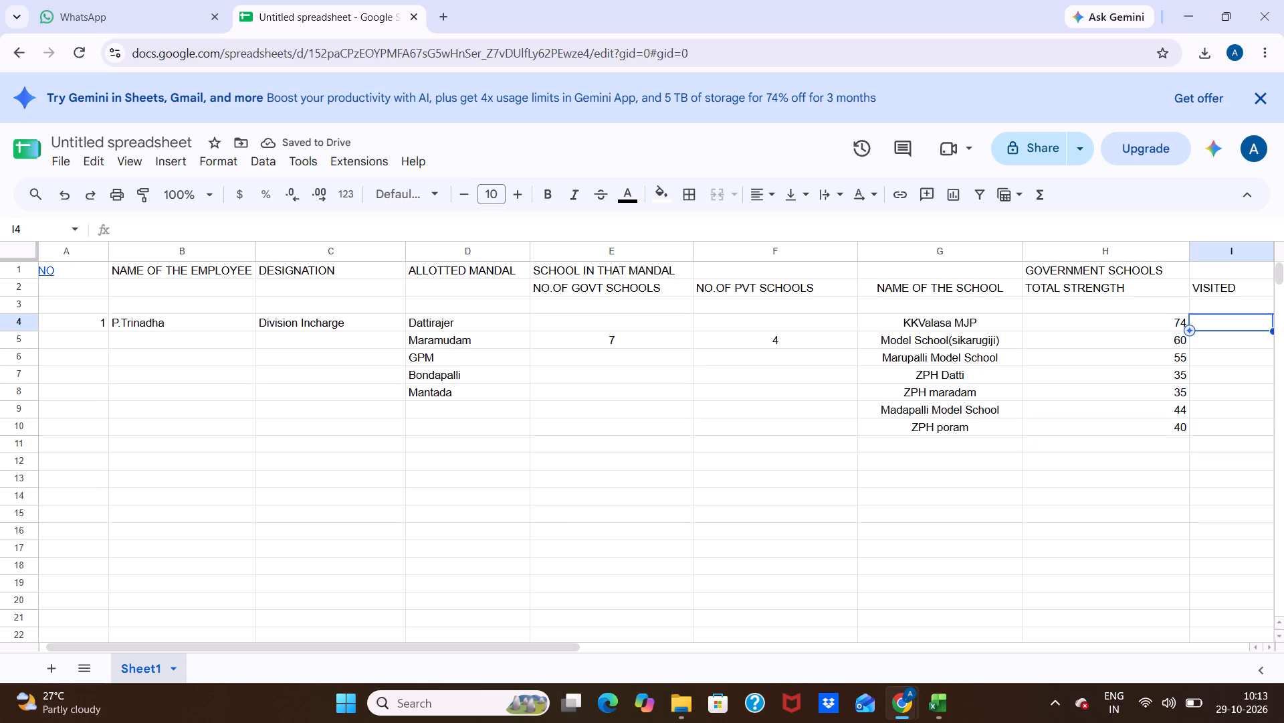
scroll(1056, 322, left, 5)
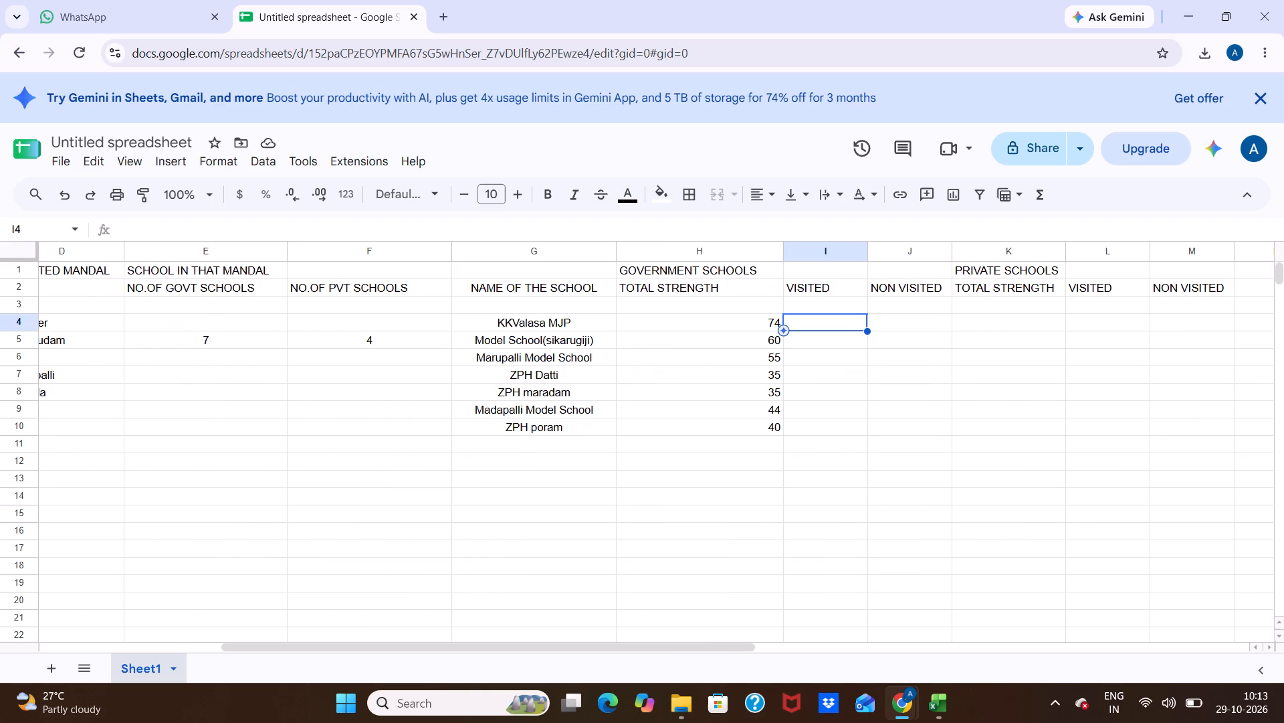
text(10)
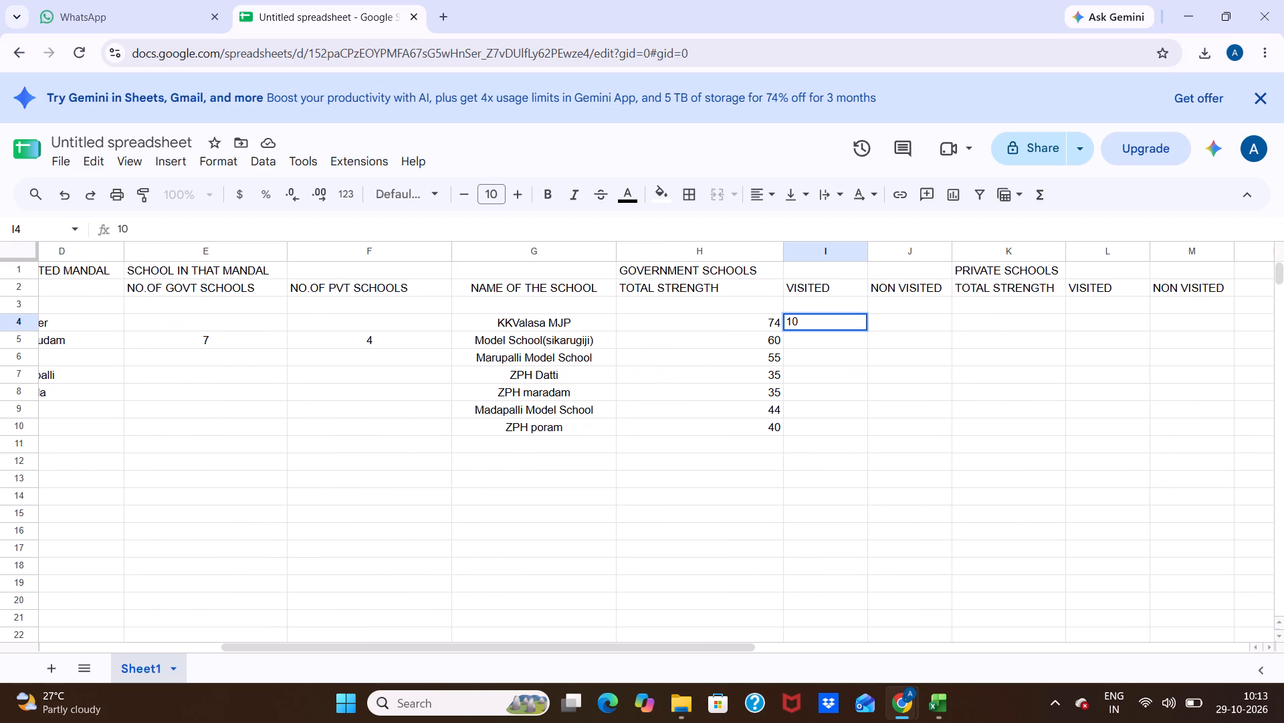
key(Down)
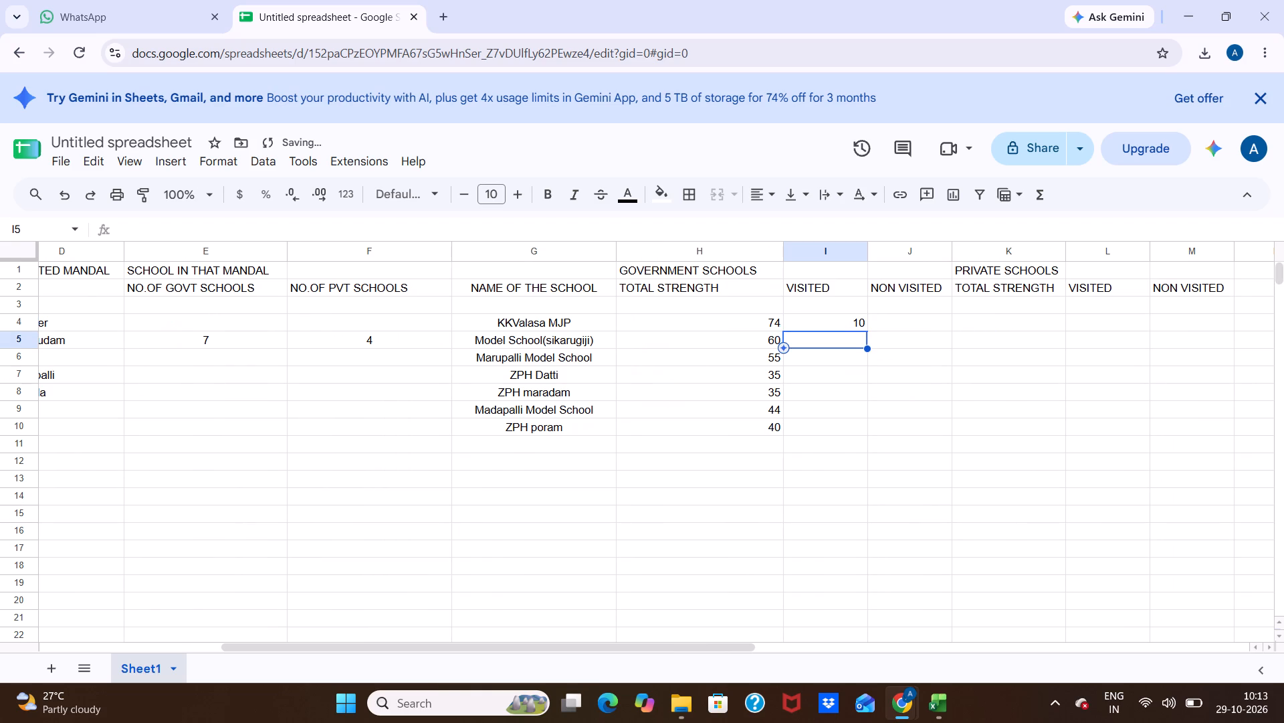
key(Up)
key(Right)
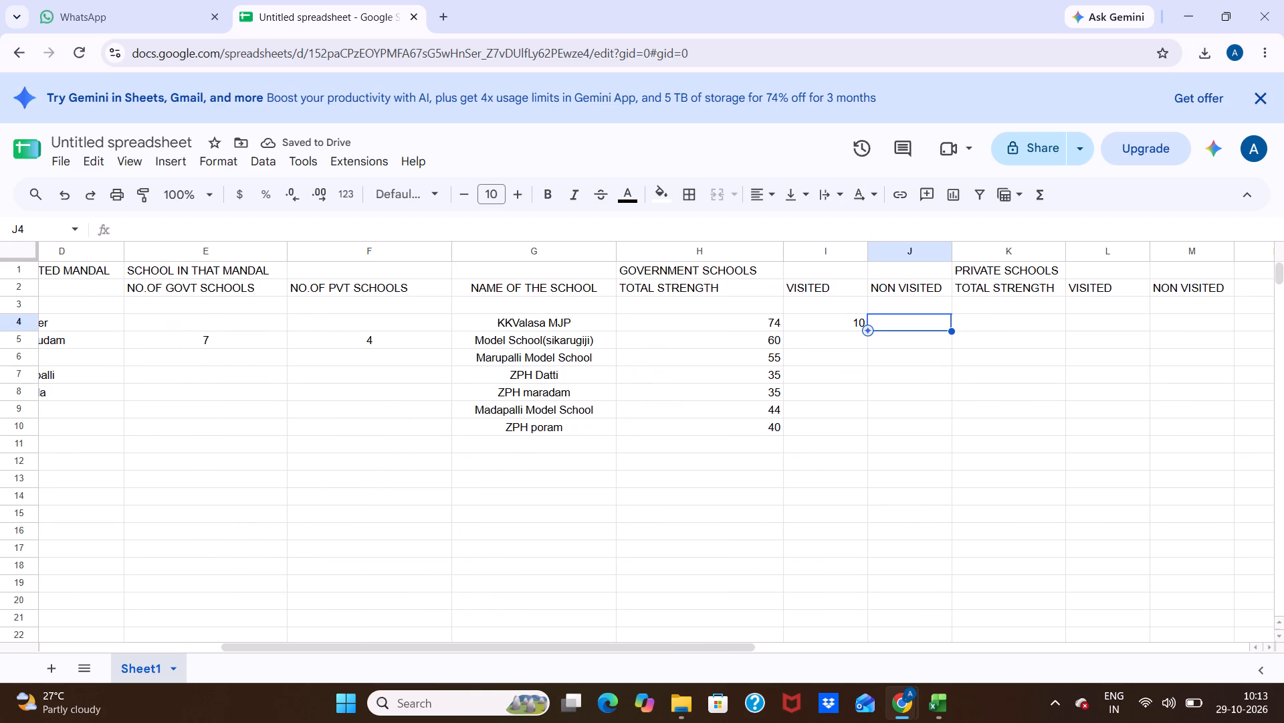
text(64)
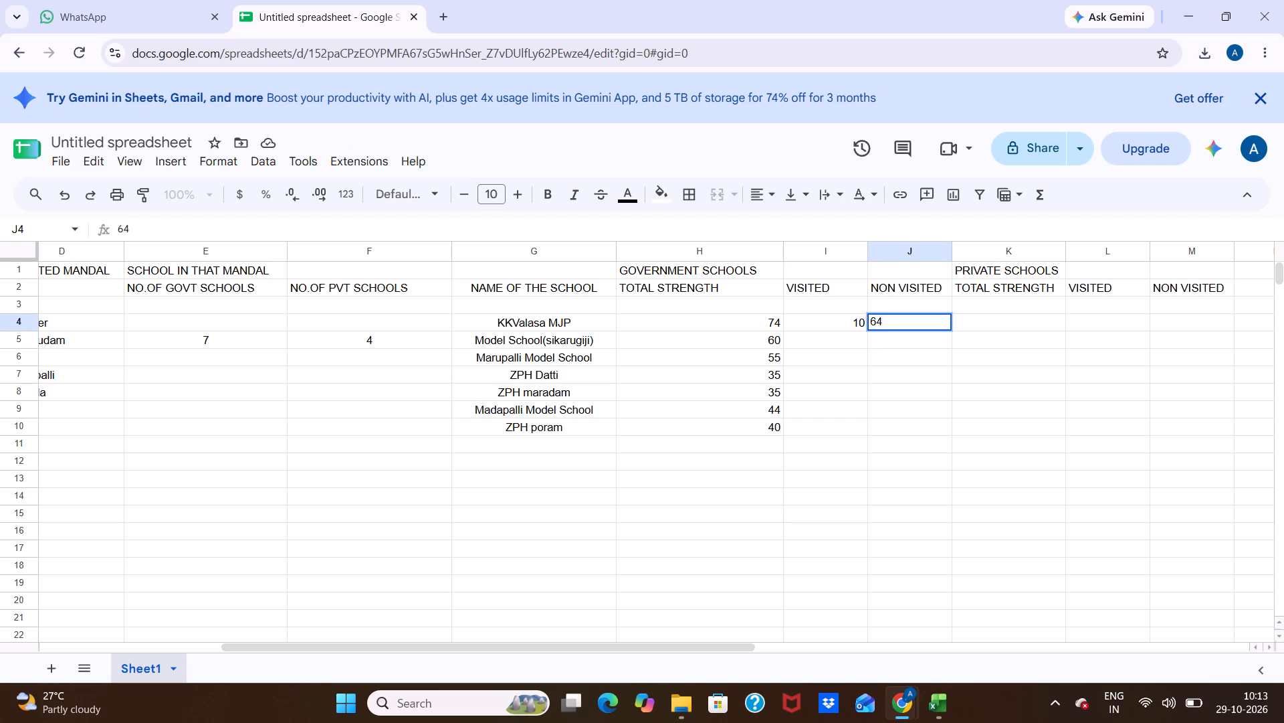
key(Left)
Enter VISITED and NON VISITED values 5 and 55 for Model School(sikarugiji) in row 5, and 15 and 40 for Marupalli Model School in row 6.
key(Down)
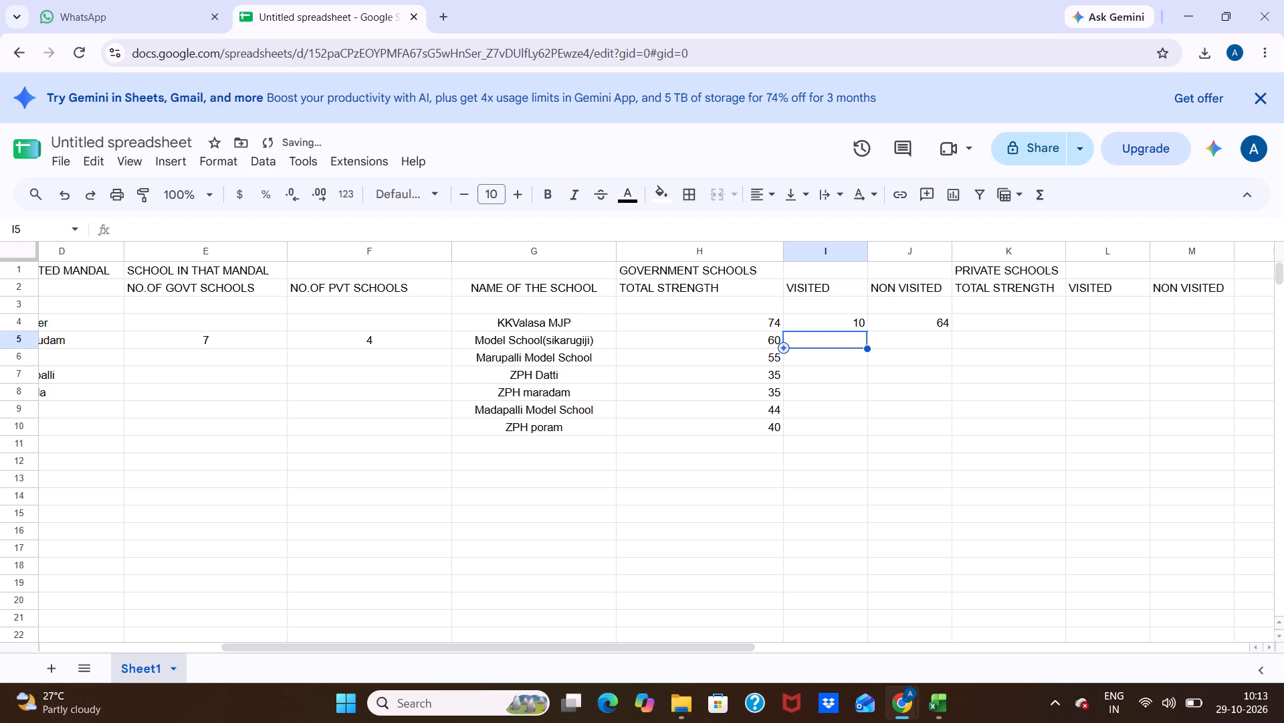
text(60)
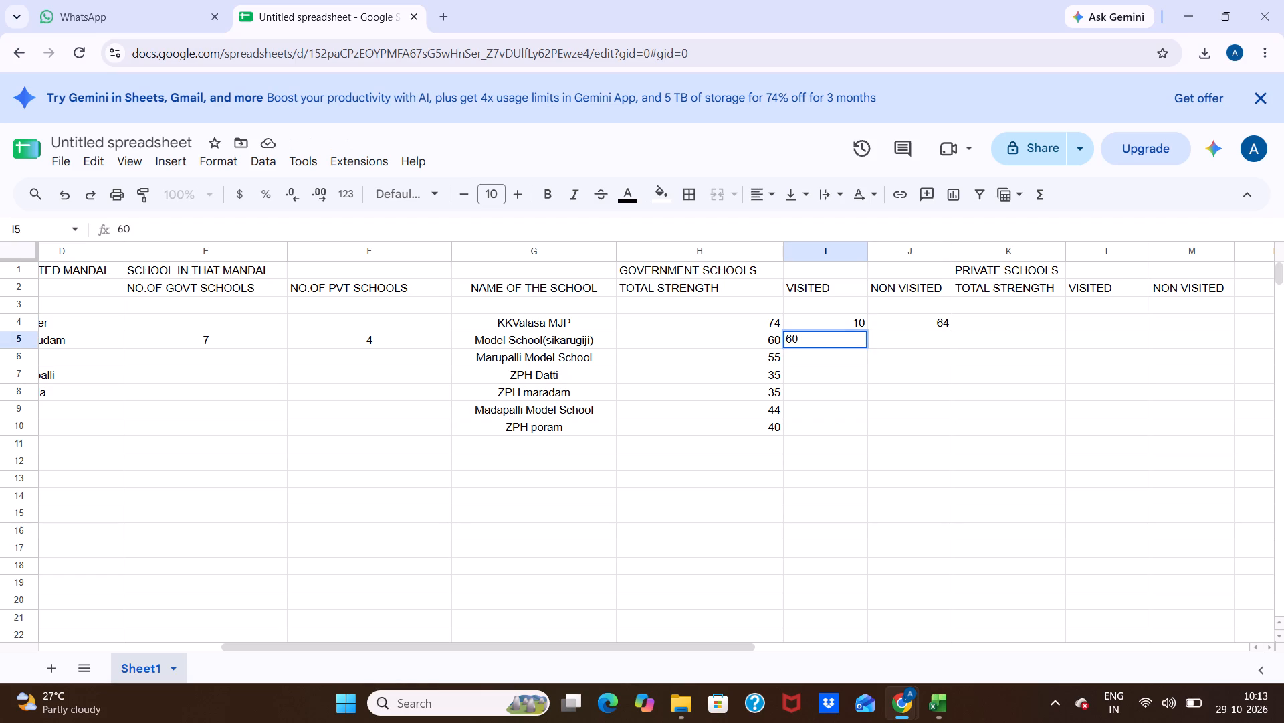
key(BackSpace)
key(BackSpace)
key(5)
key(Right)
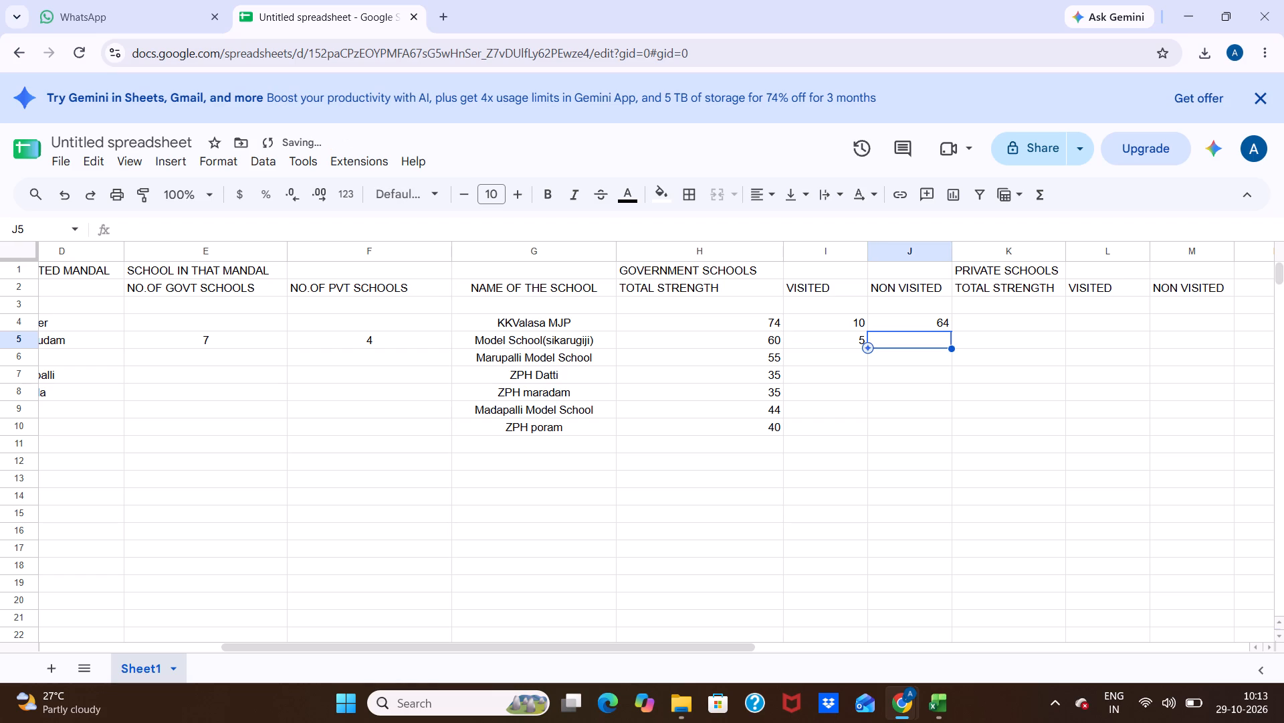
text(55)
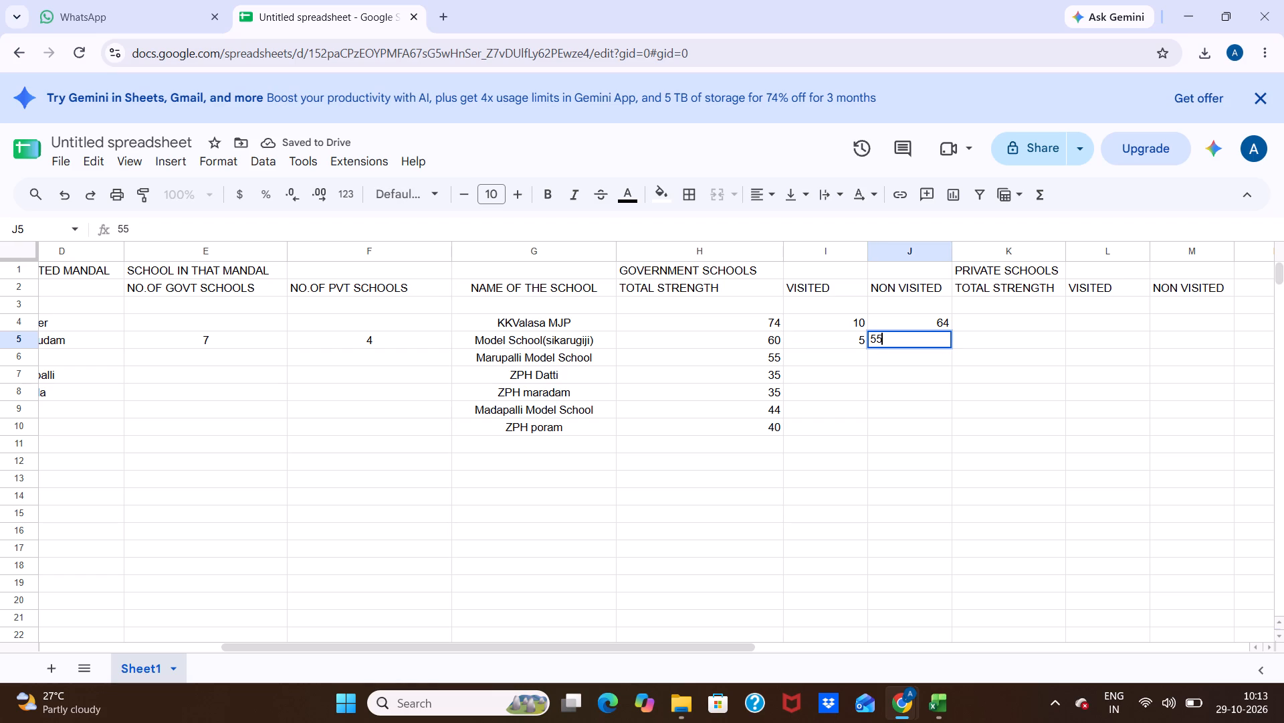
key(Left)
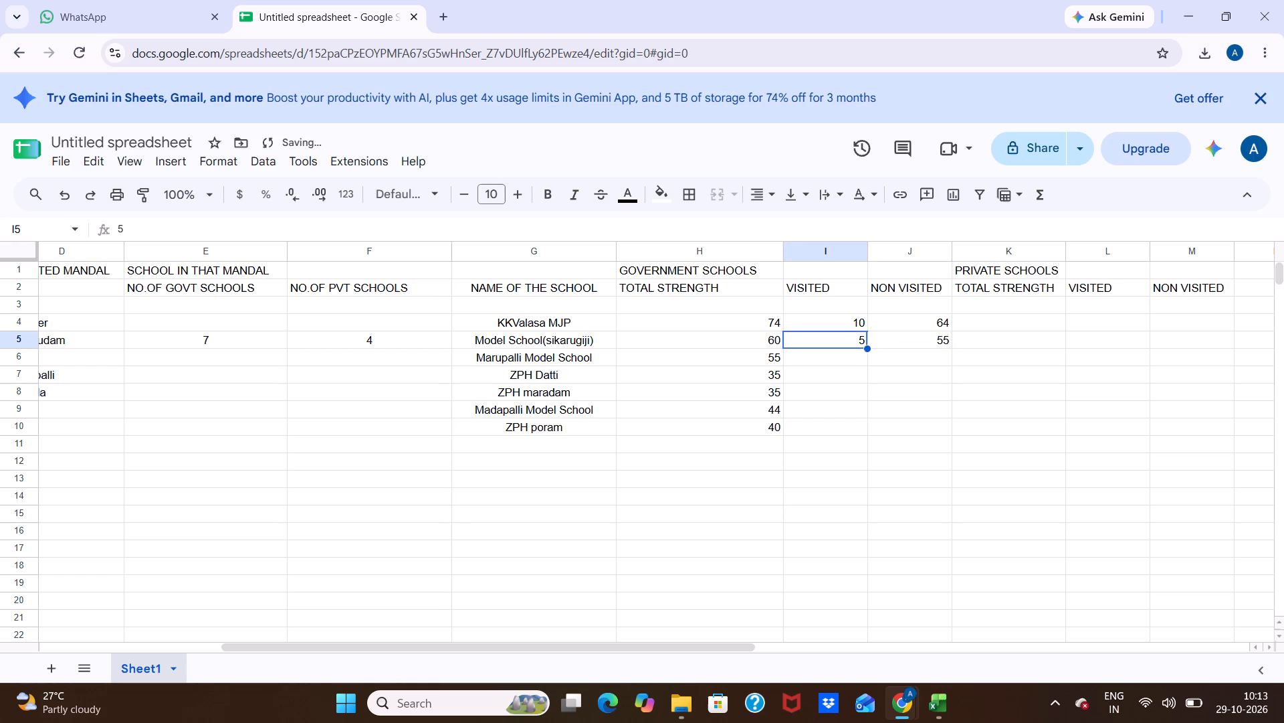
key(Down)
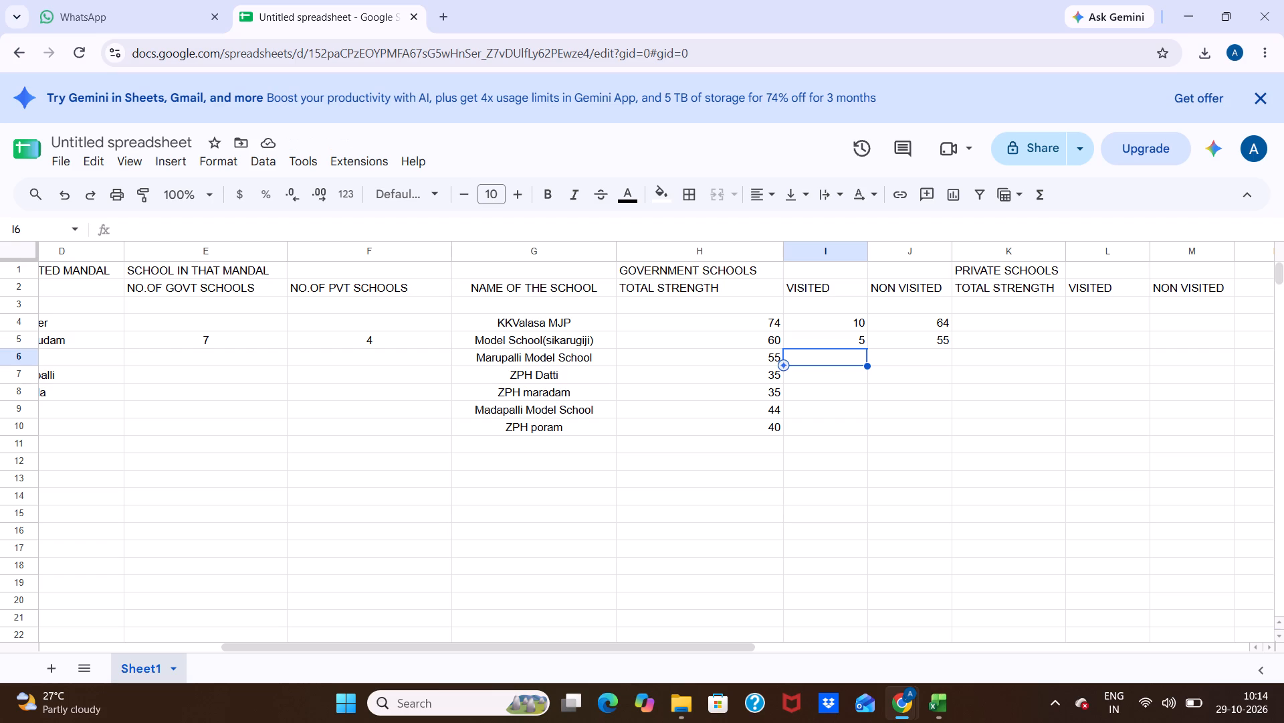
text(15)
key(Right)
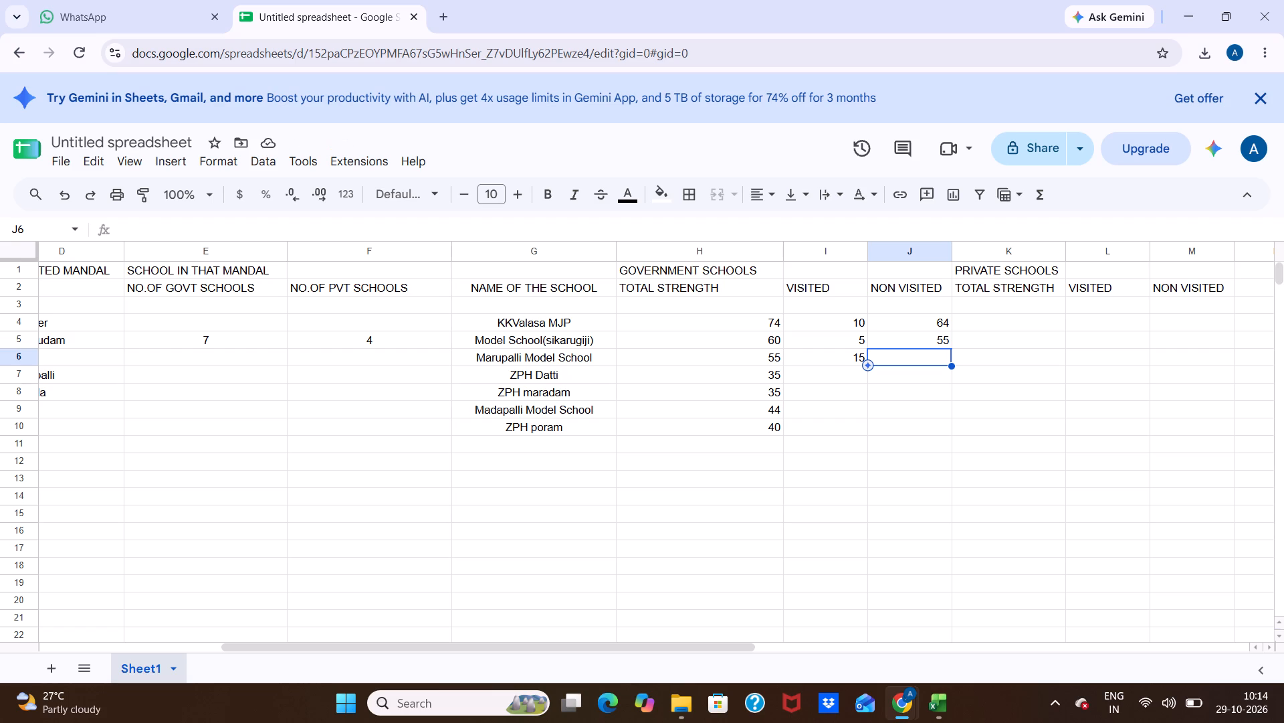
text(40)
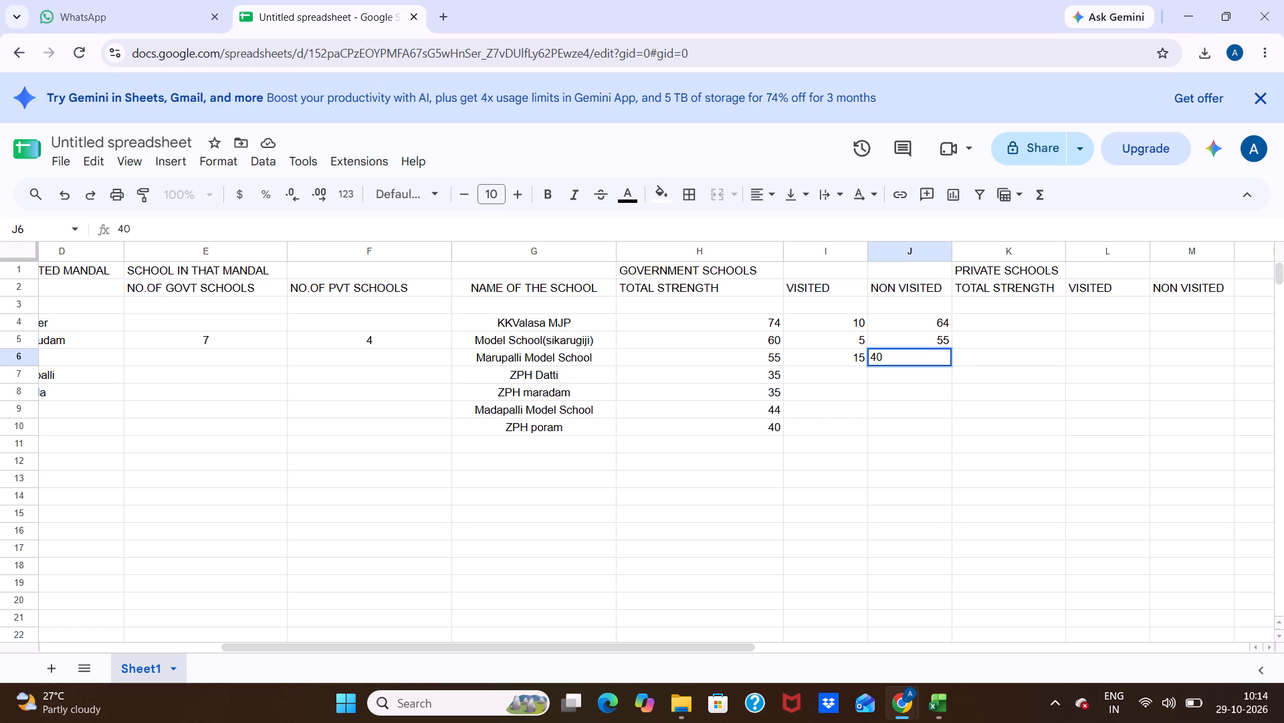
key(Down)
Enter VISITED and NON VISITED values 3 and 32 for ZPH Datti in row 7, and 0 and 35 for ZPH maradam in row 8.
key(Left)
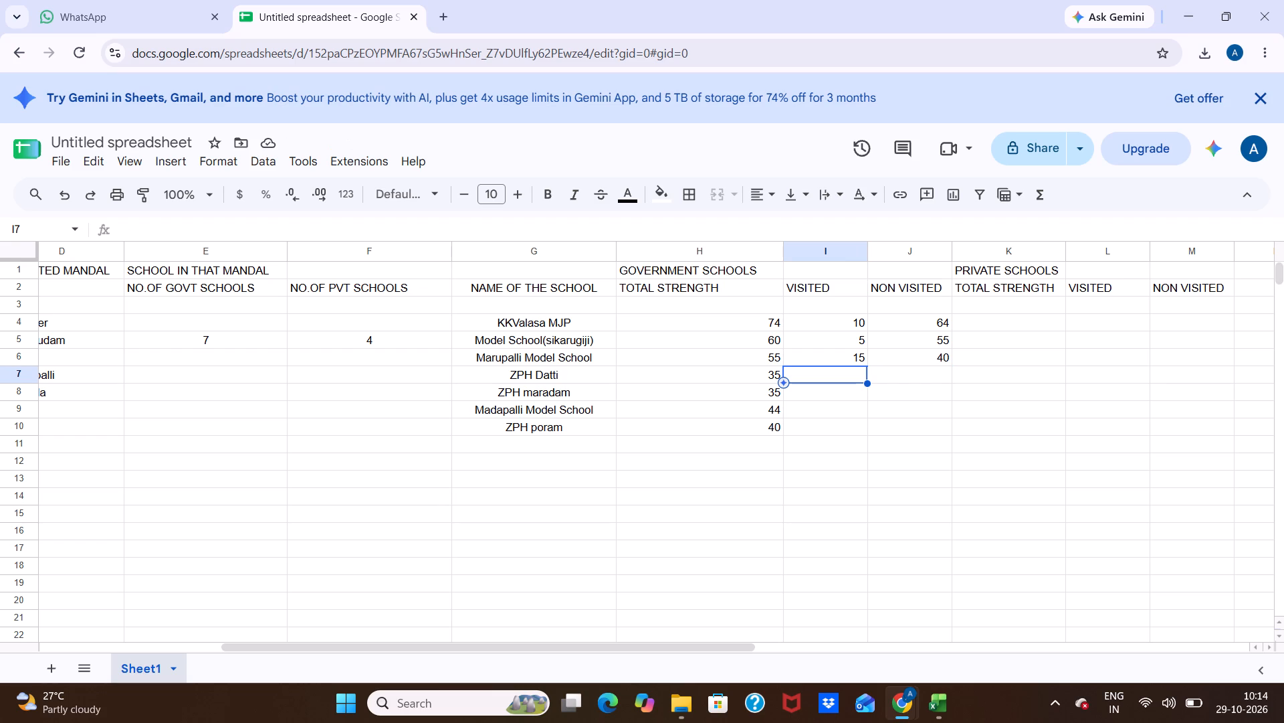
key(Right)
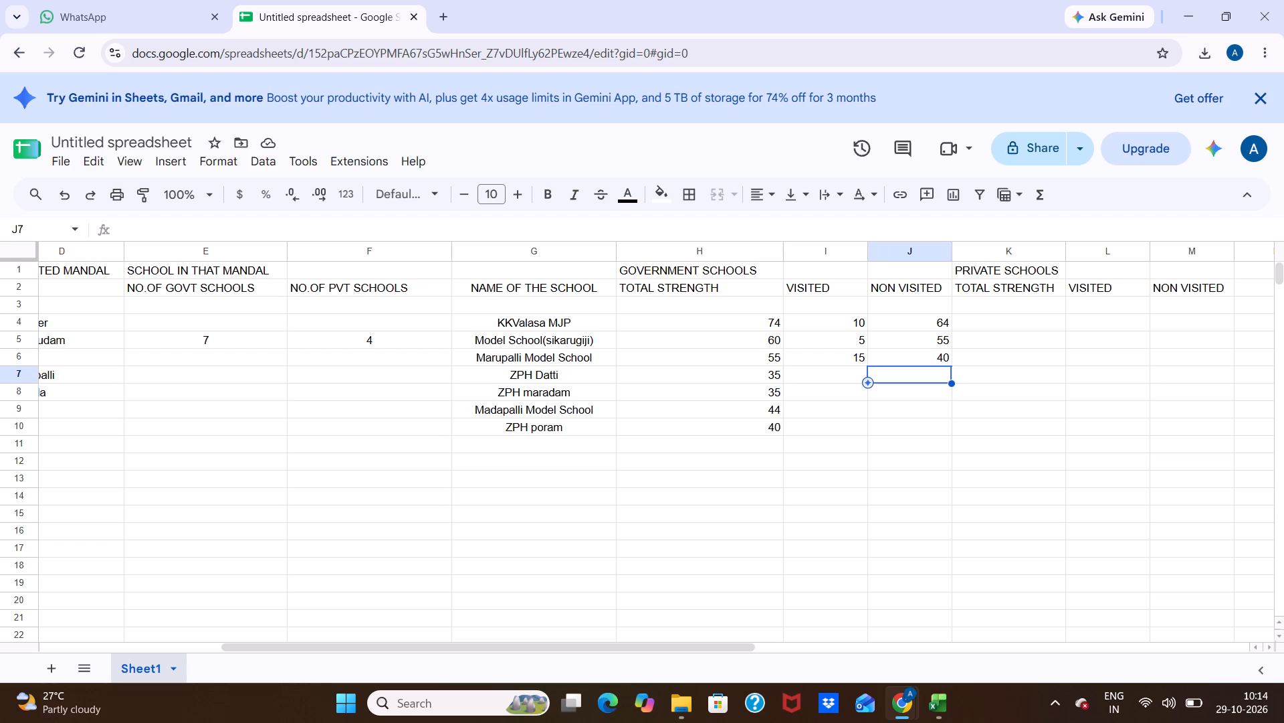
key(Left)
key(3)
key(Right)
text(32)
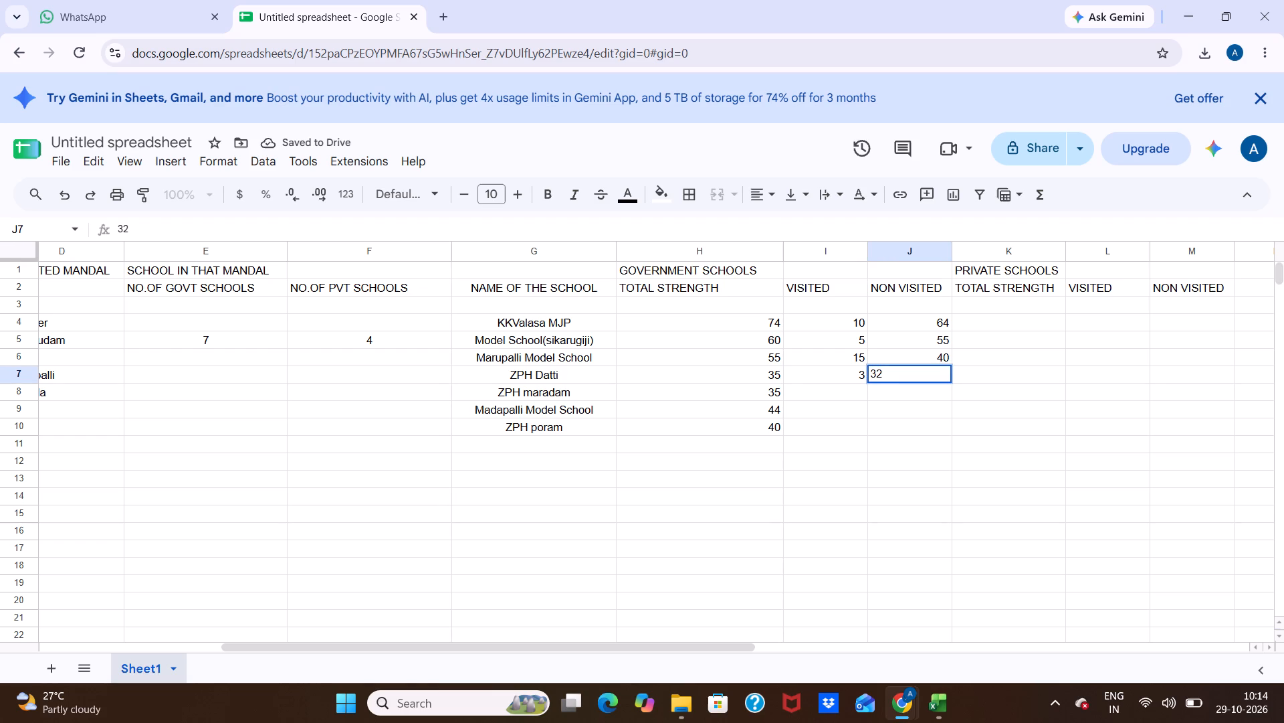
key(Left)
key(Down)
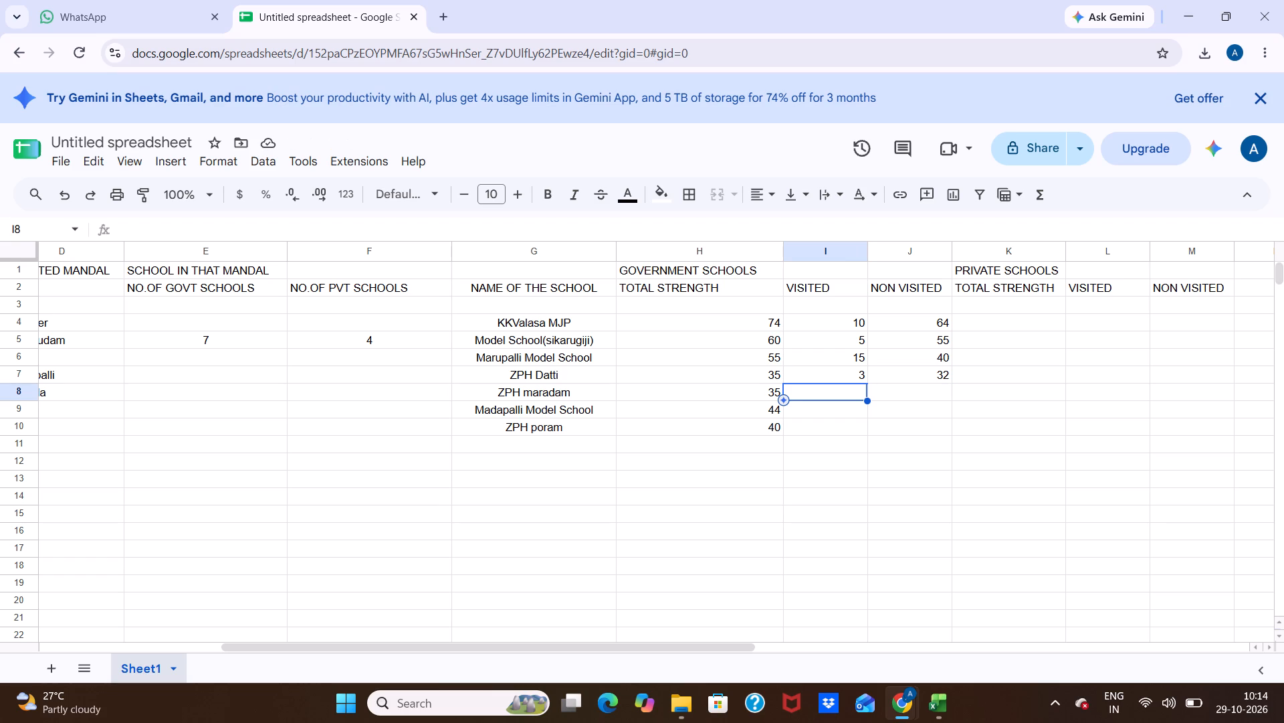
text(35)
key(BackSpace)
key(BackSpace)
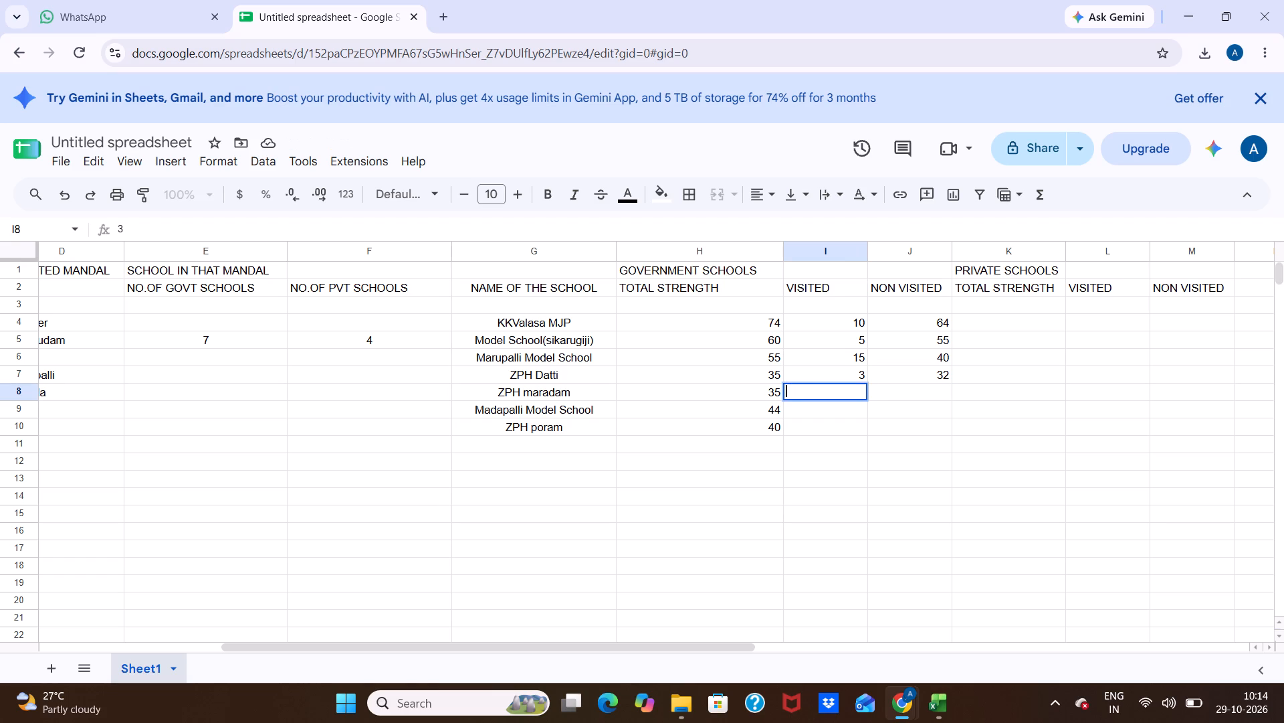
key(0)
key(Right)
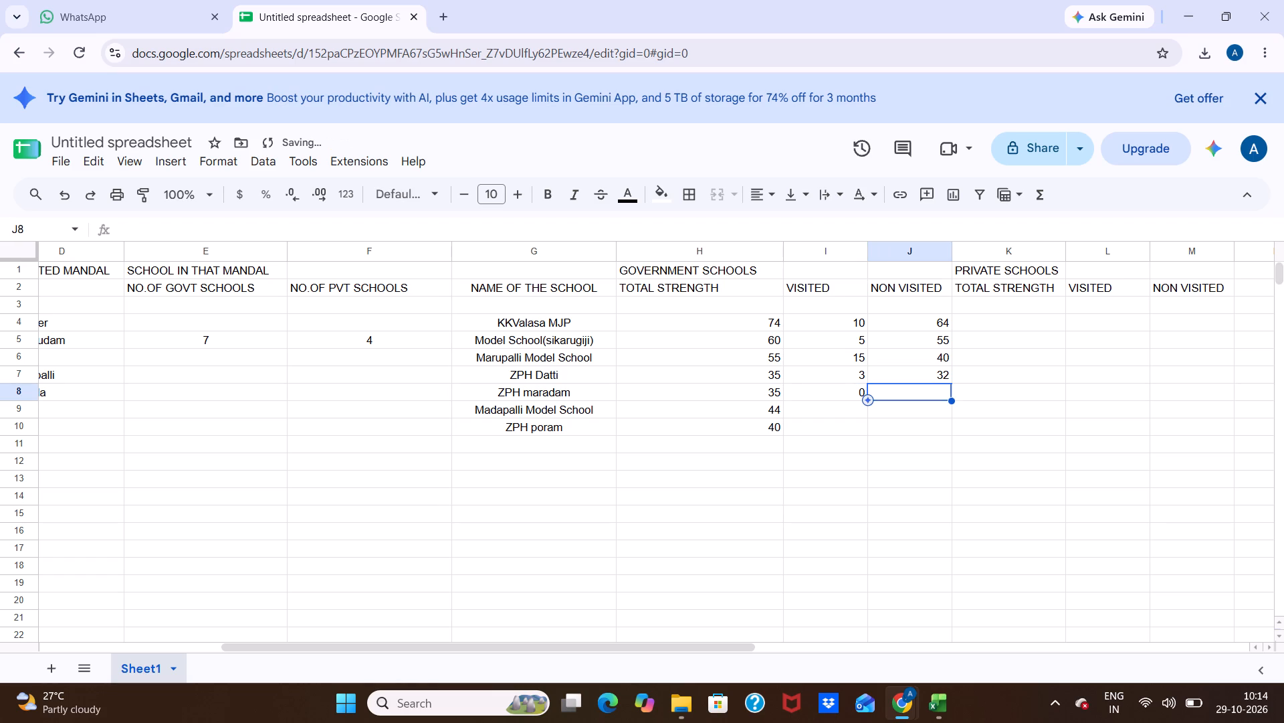
text(35)
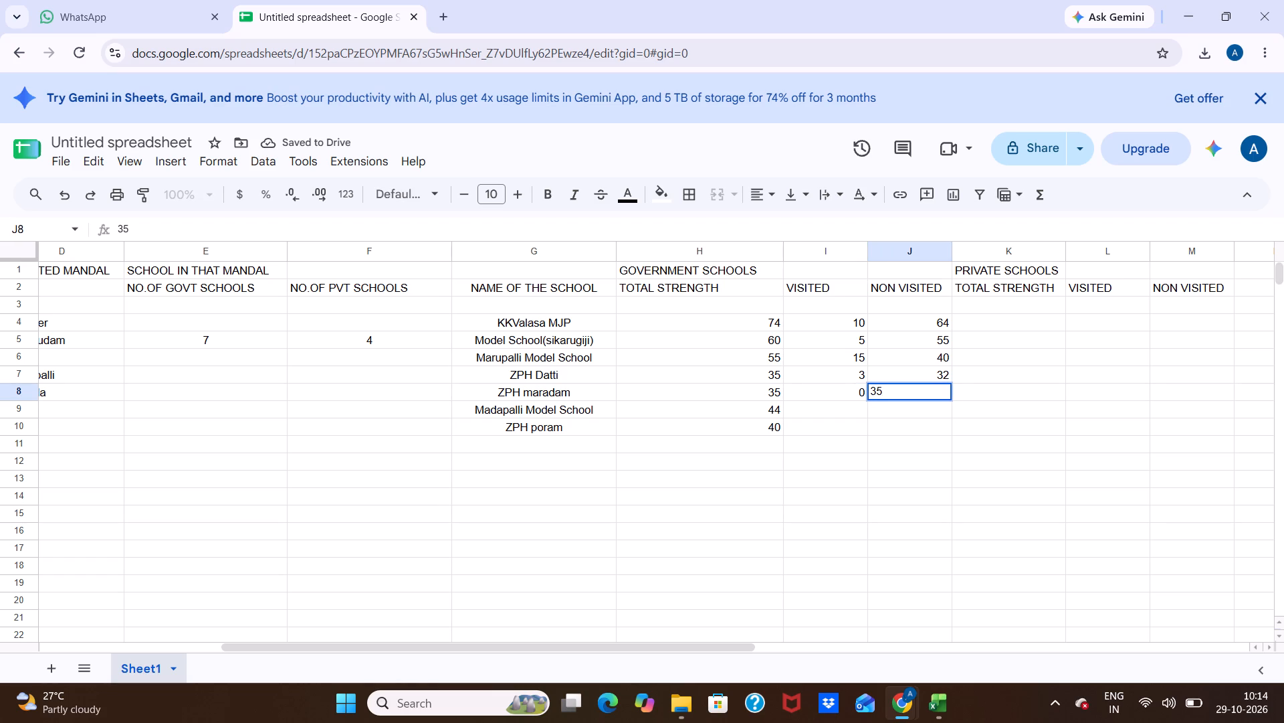
key(Left)
Enter VISITED and NON VISITED values 10 and 34 for Madapalli Model School in row 9, and 8 and 32 for ZPH poram in row 10.
key(Down)
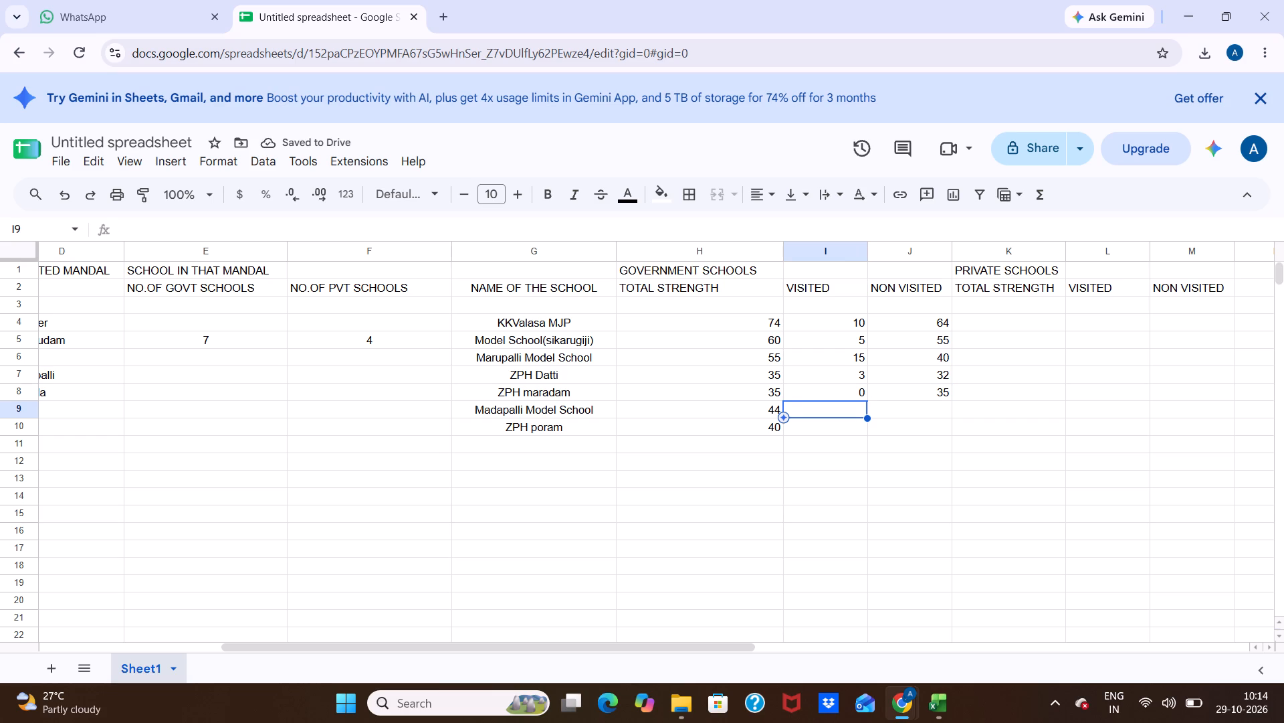
key(1)
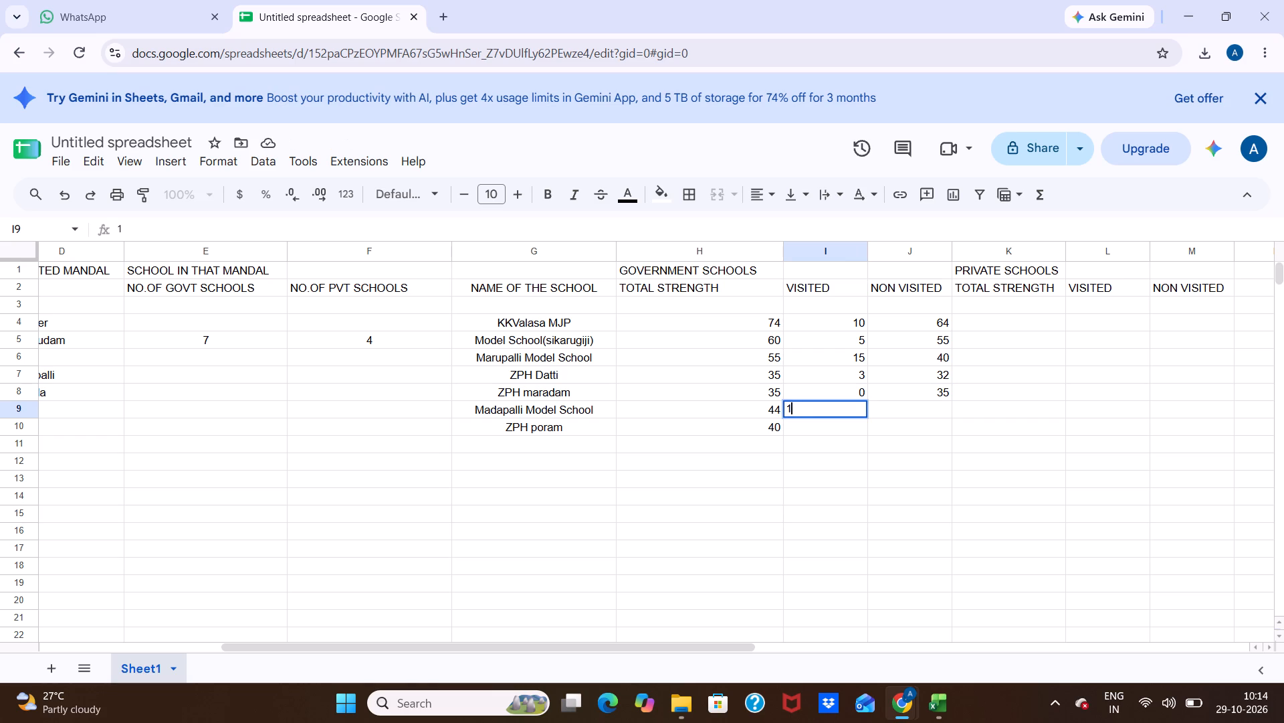
key(0)
key(Right)
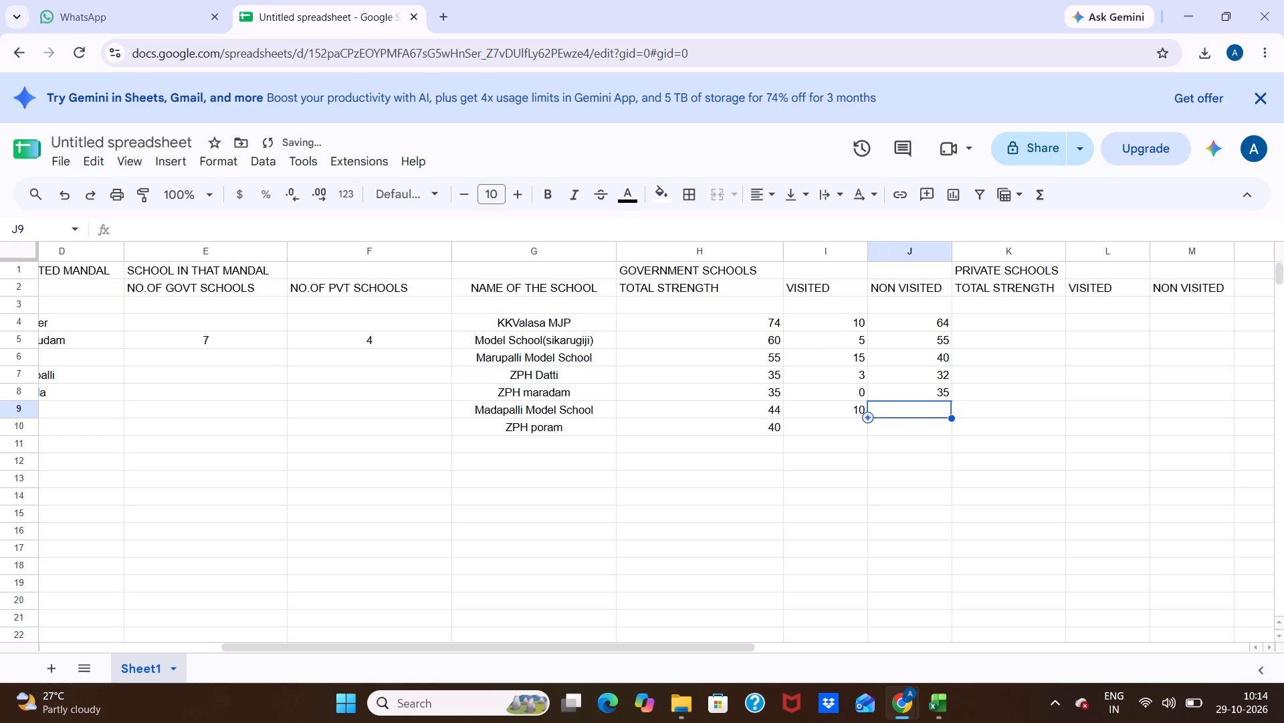
text(34)
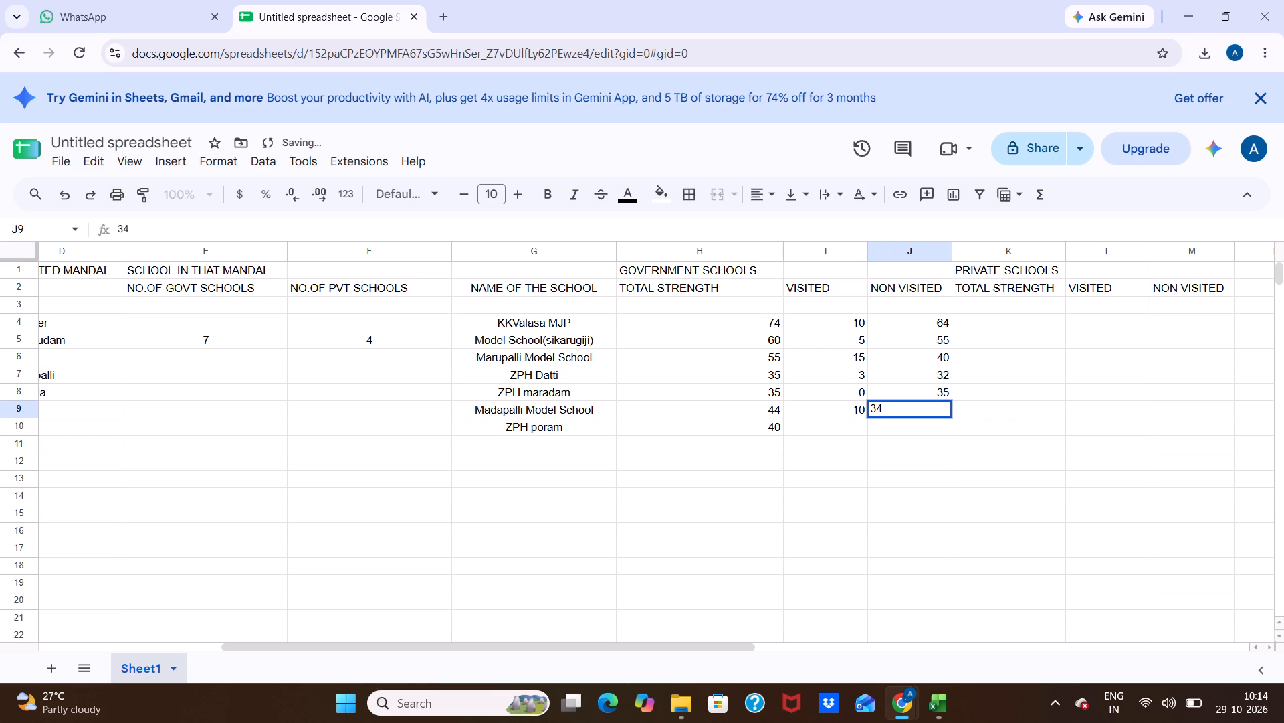
key(Down)
key(Left)
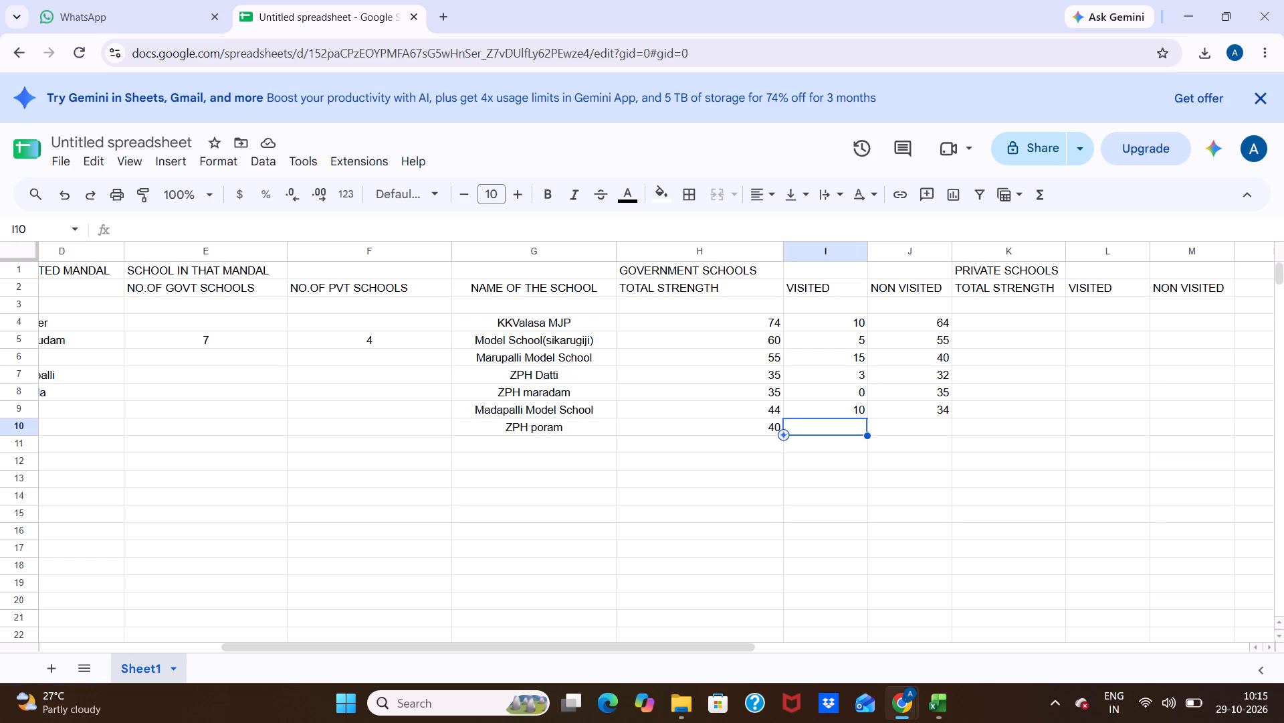
key(8)
key(Right)
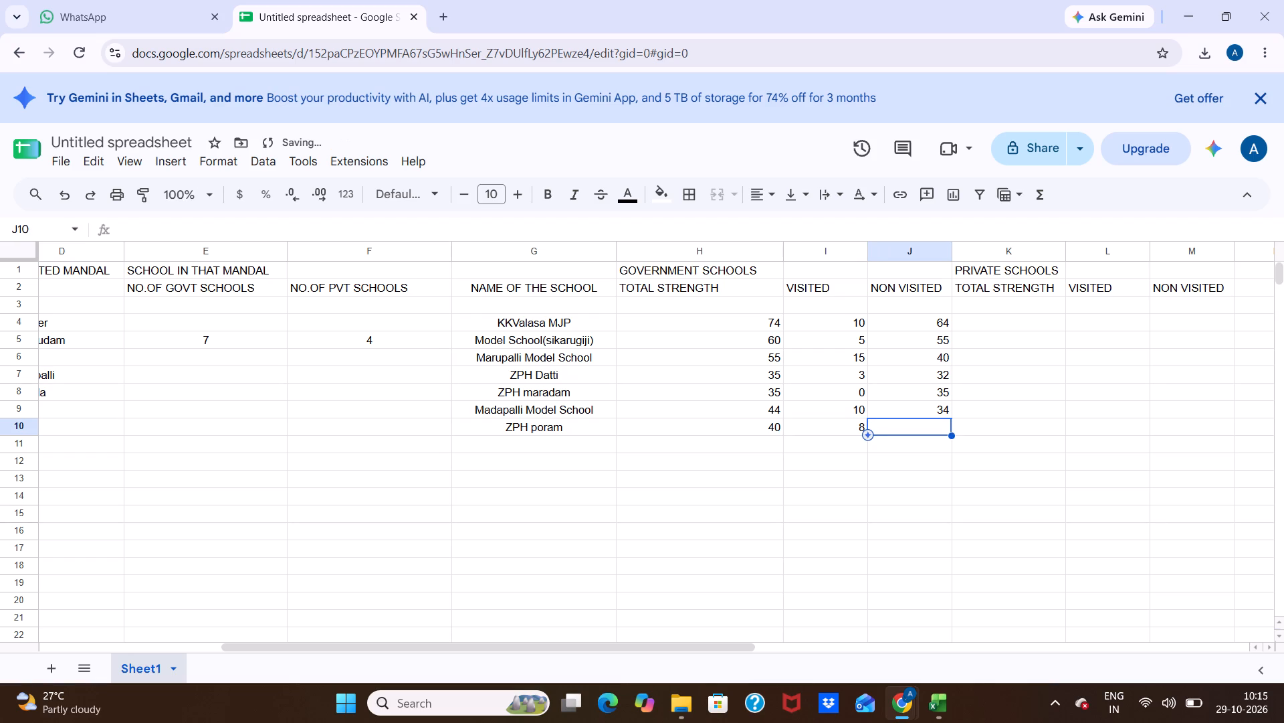
text(32)
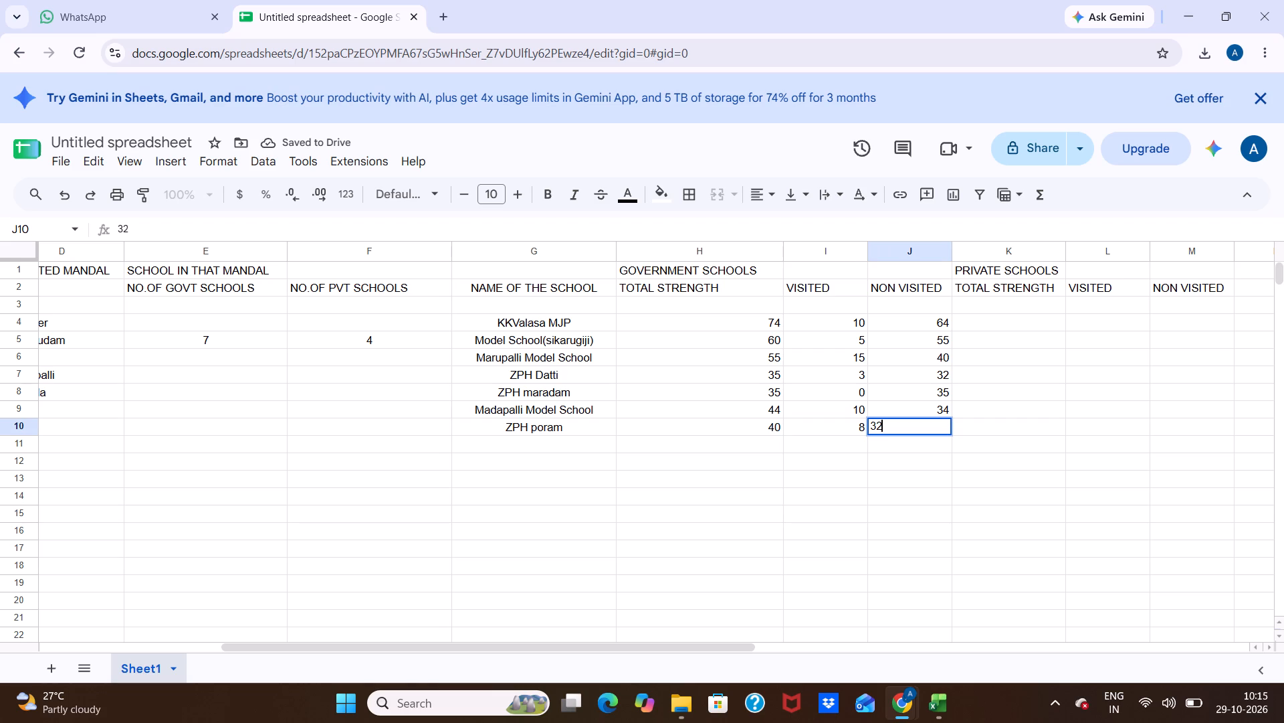
Insert one blank column before the government schools' NON VISITED column J.
click(1026, 301)
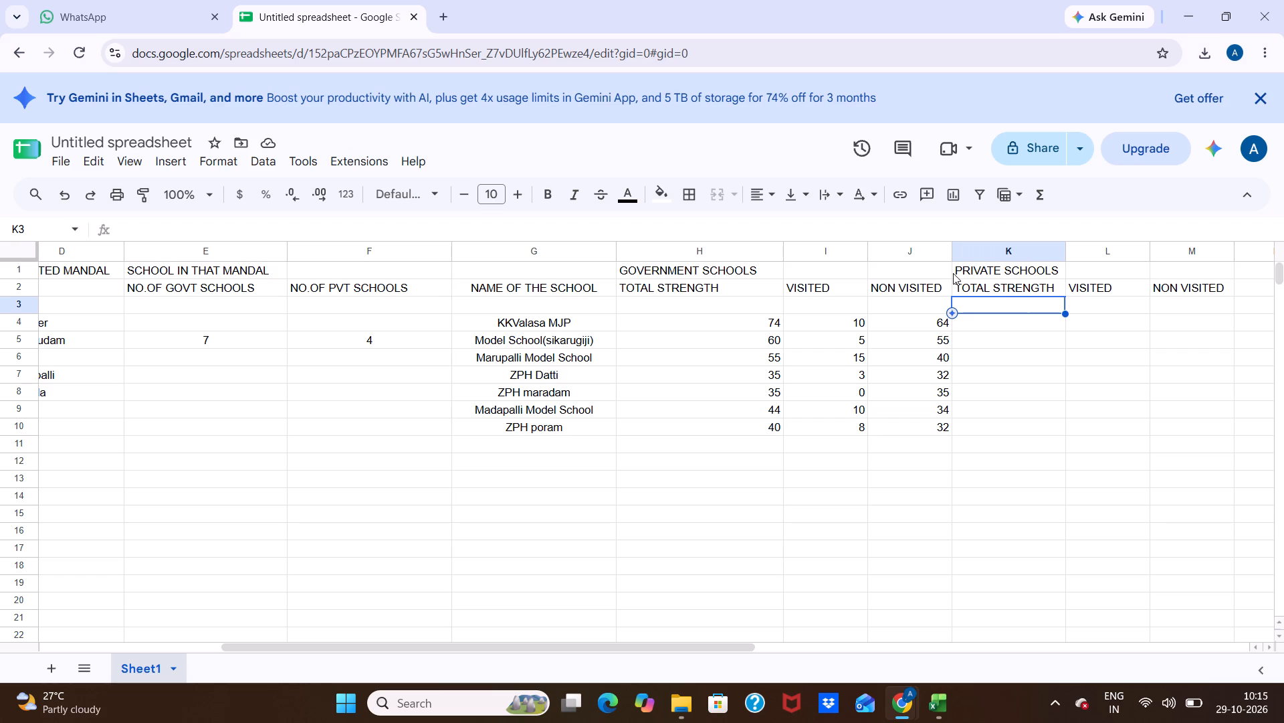
click(950, 274)
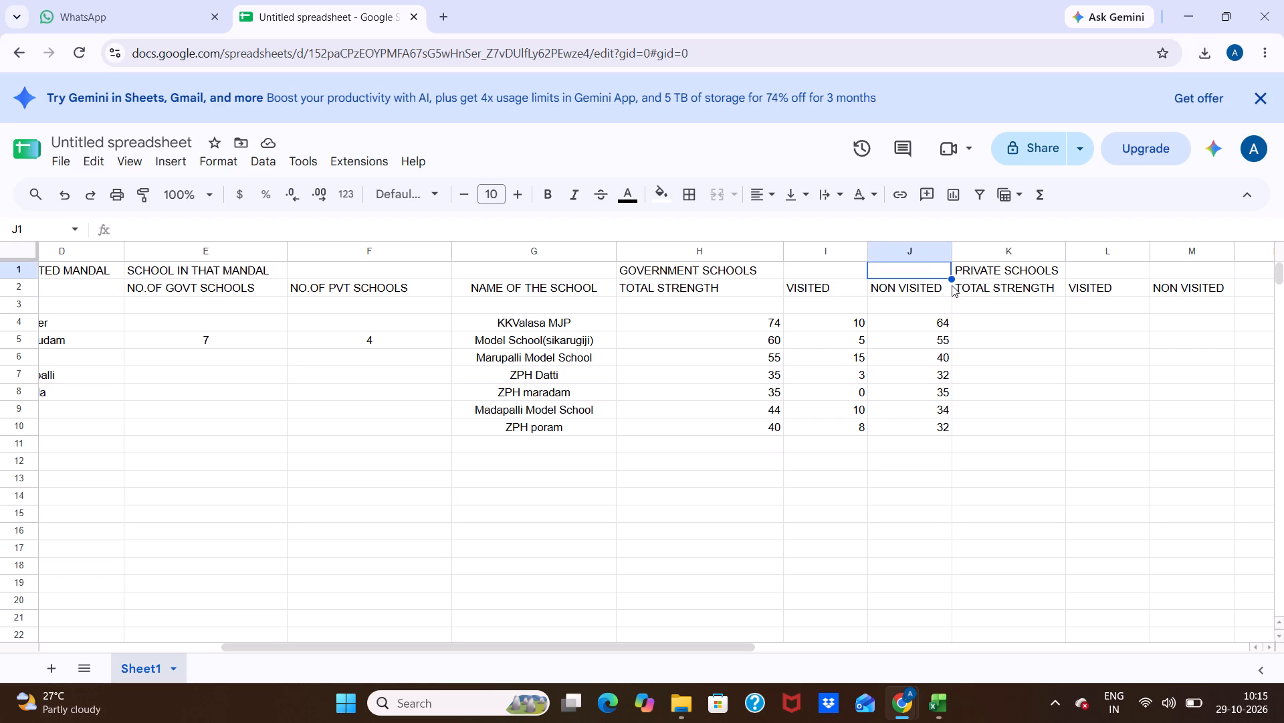
right_click(952, 285)
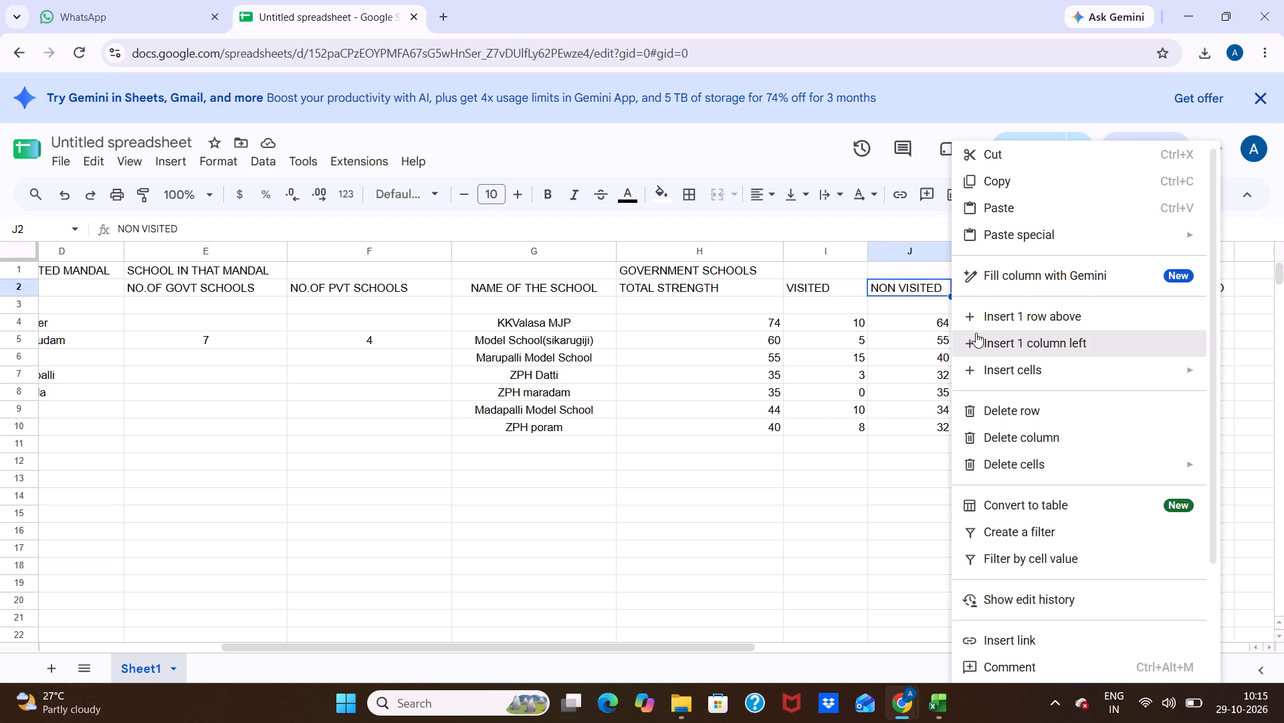
click(976, 333)
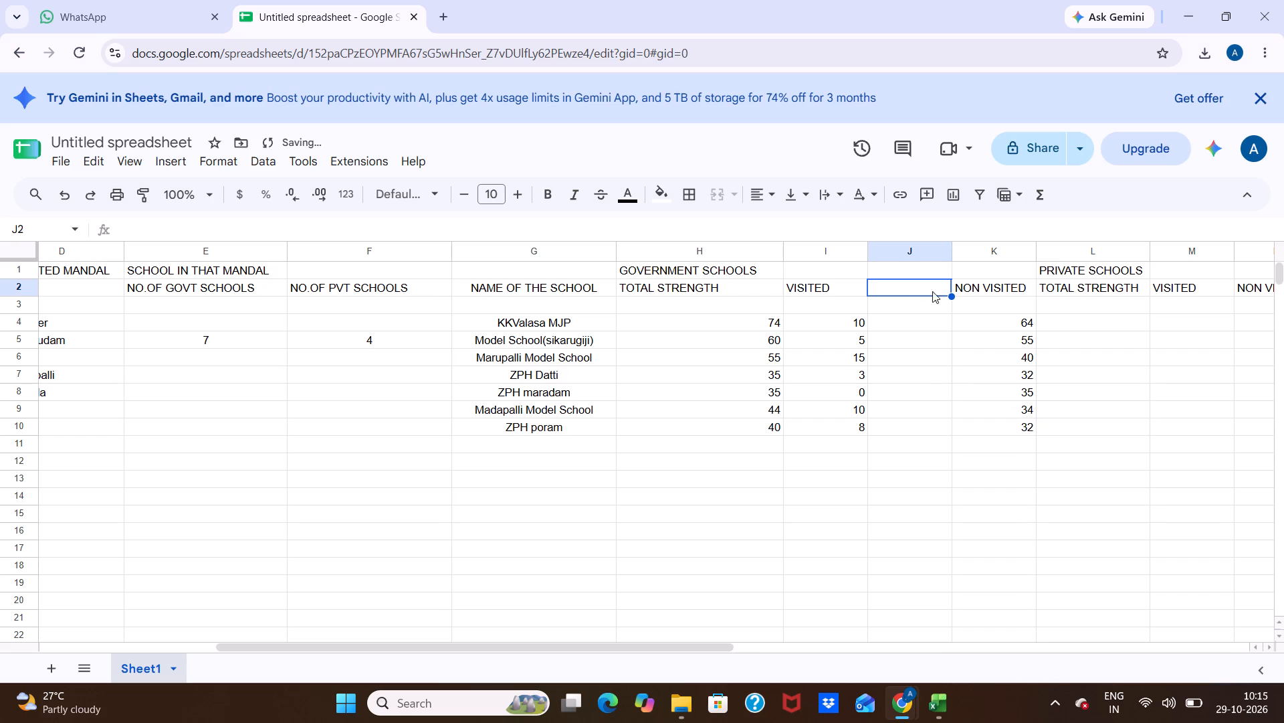
Copy the whole NON VISITED column K into the blank column J.
click(980, 286)
double_click(980, 286)
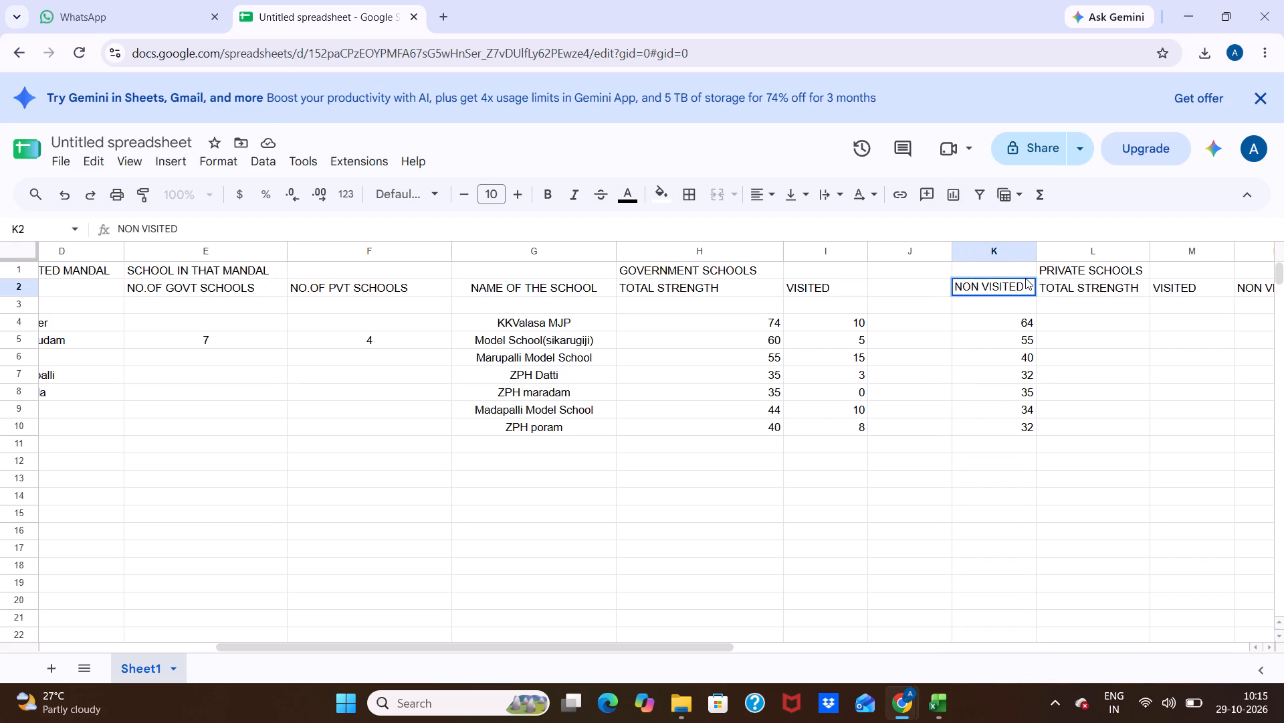
triple_click(1025, 278)
drag(1025, 278, 1009, 248)
double_click(1009, 248)
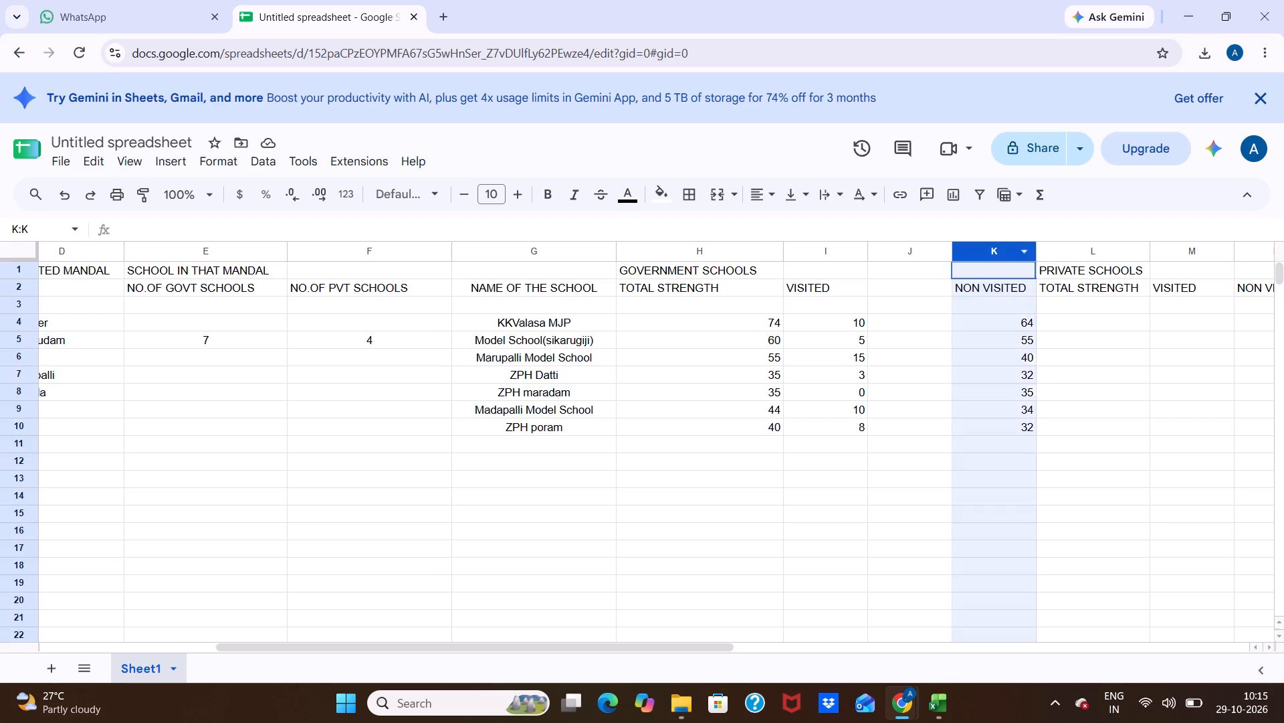
key(ctrl+c)
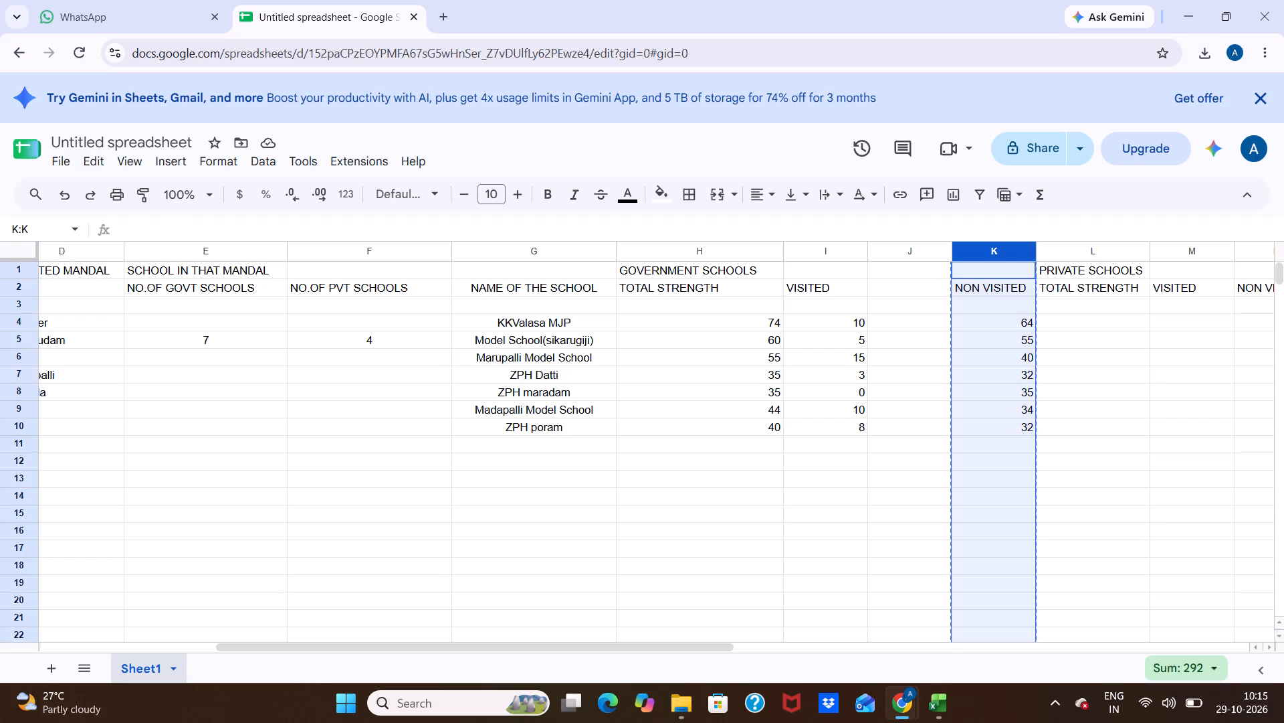
click(928, 265)
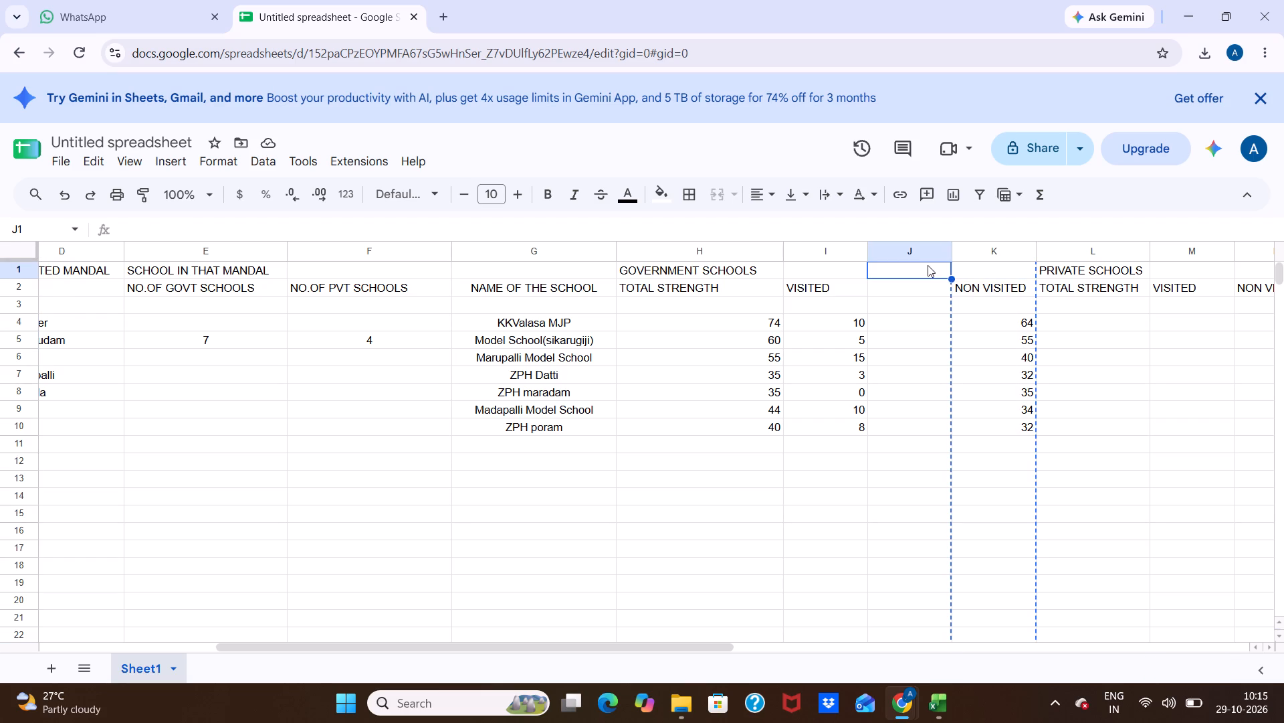
key(ctrl+v)
Clear the duplicate NON VISITED header and values from column K.
click(995, 272)
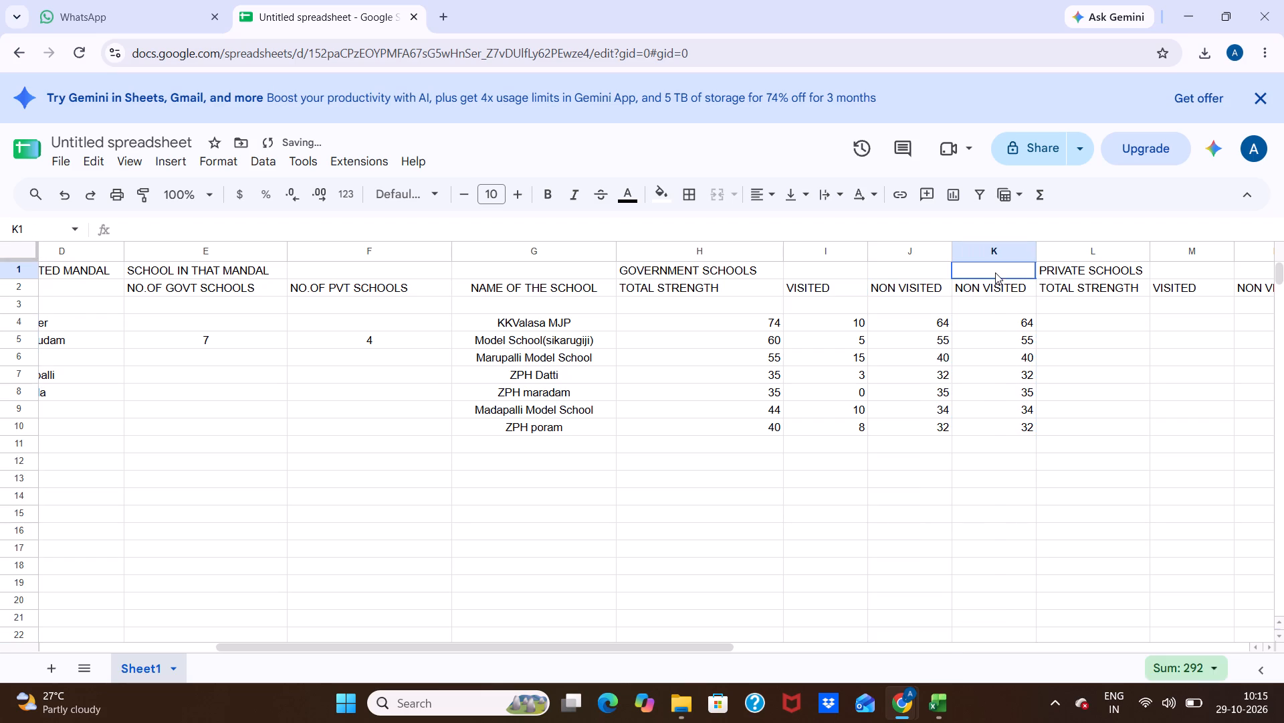
triple_click(995, 272)
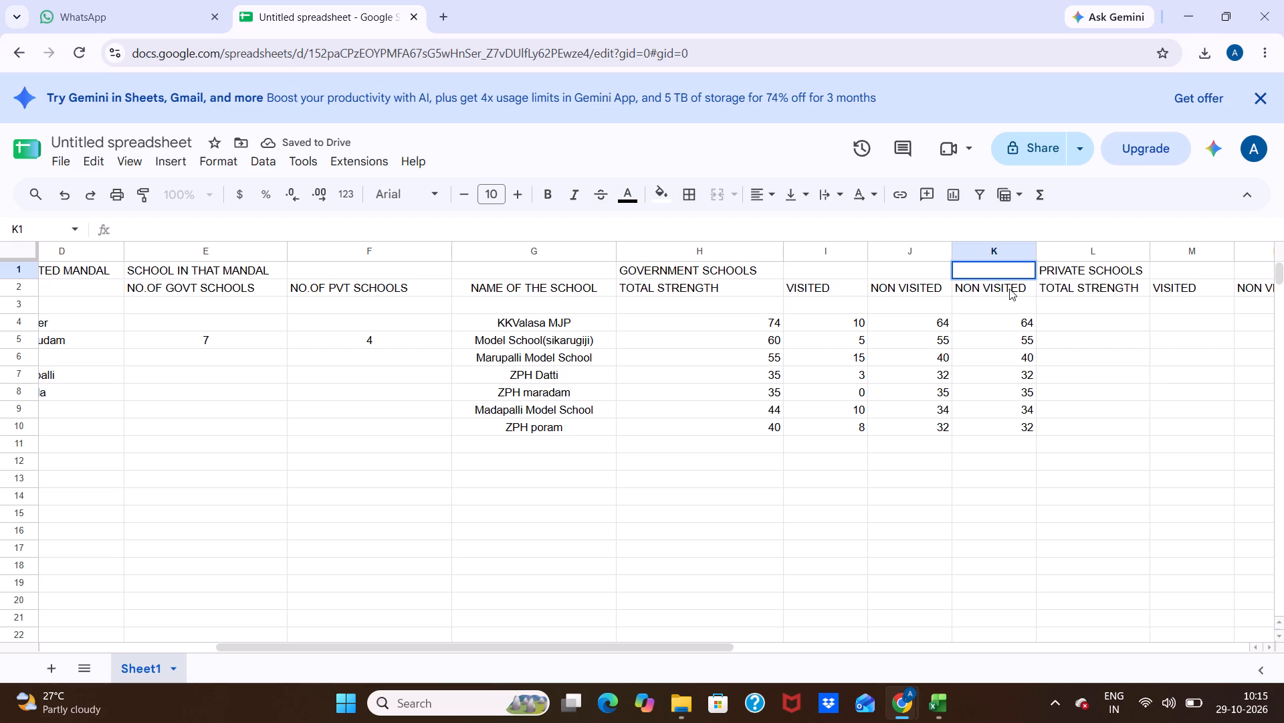
click(1012, 284)
drag(1012, 284, 1019, 394)
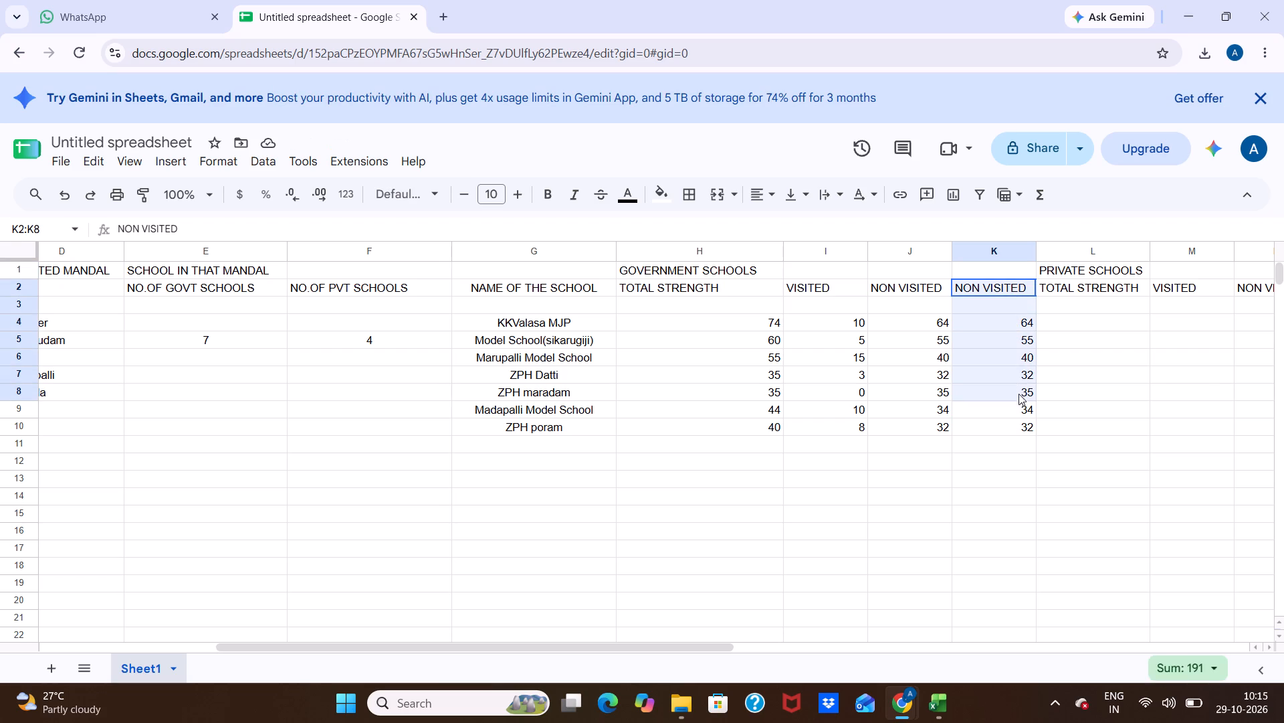
drag(1019, 394, 1019, 356)
key(BackSpace)
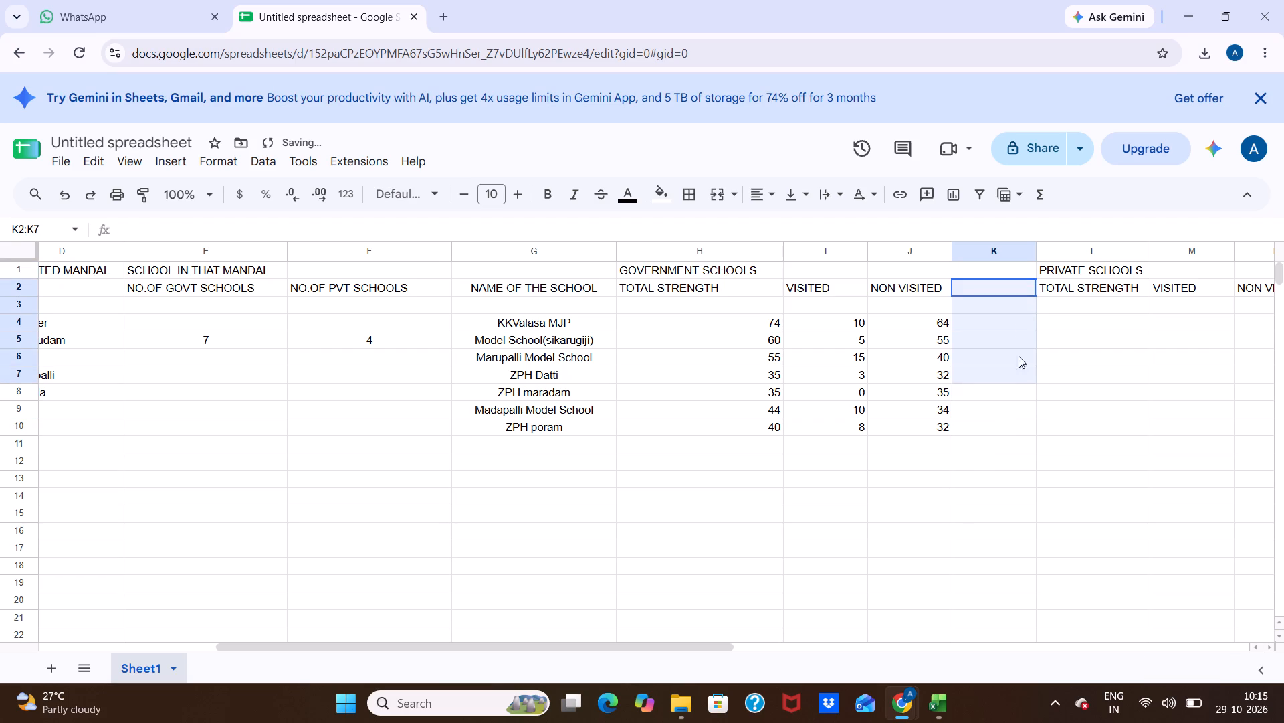
drag(1019, 356, 1002, 288)
click(1002, 288)
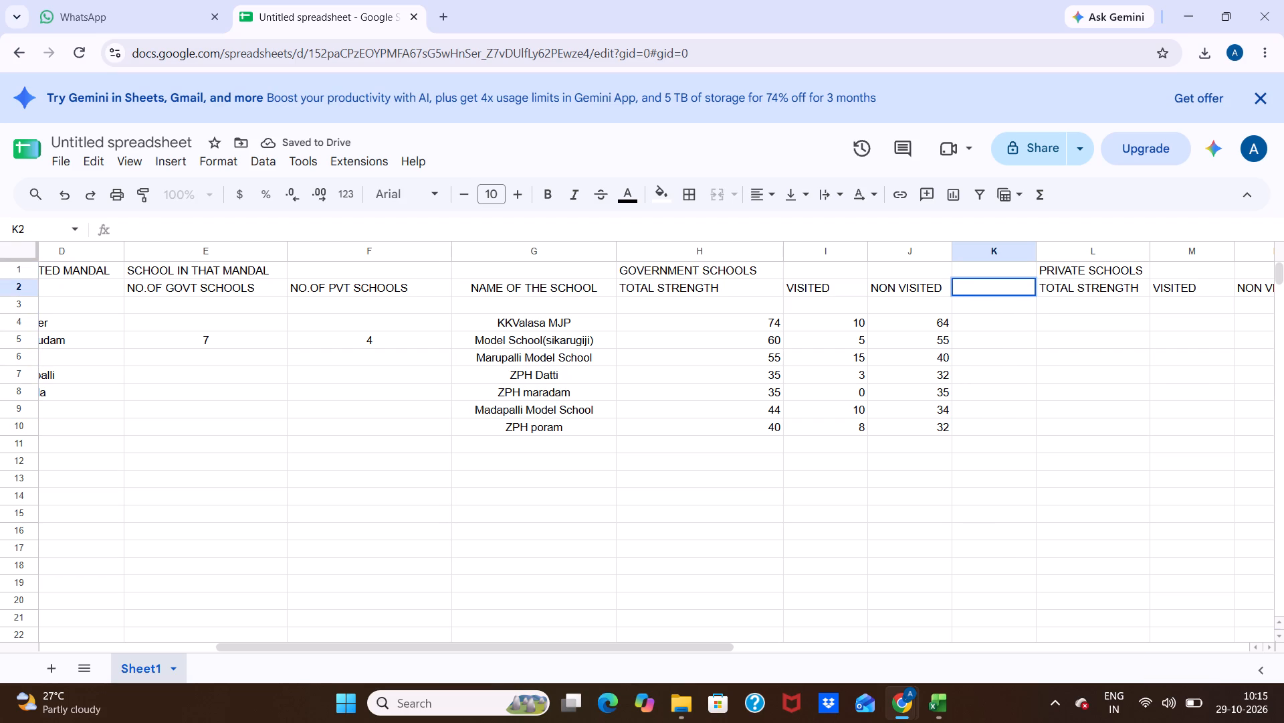
Delete the school name ZPH poram from G10.
click(579, 429)
click(579, 429)
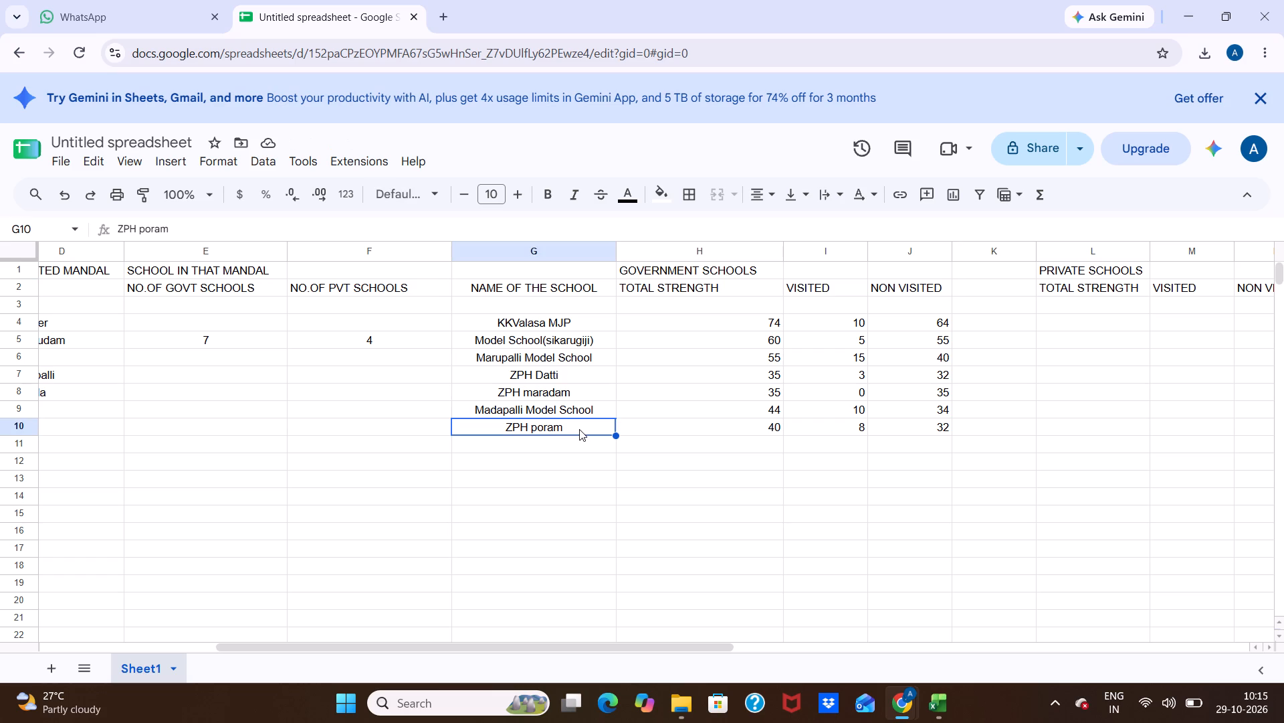
click(575, 425)
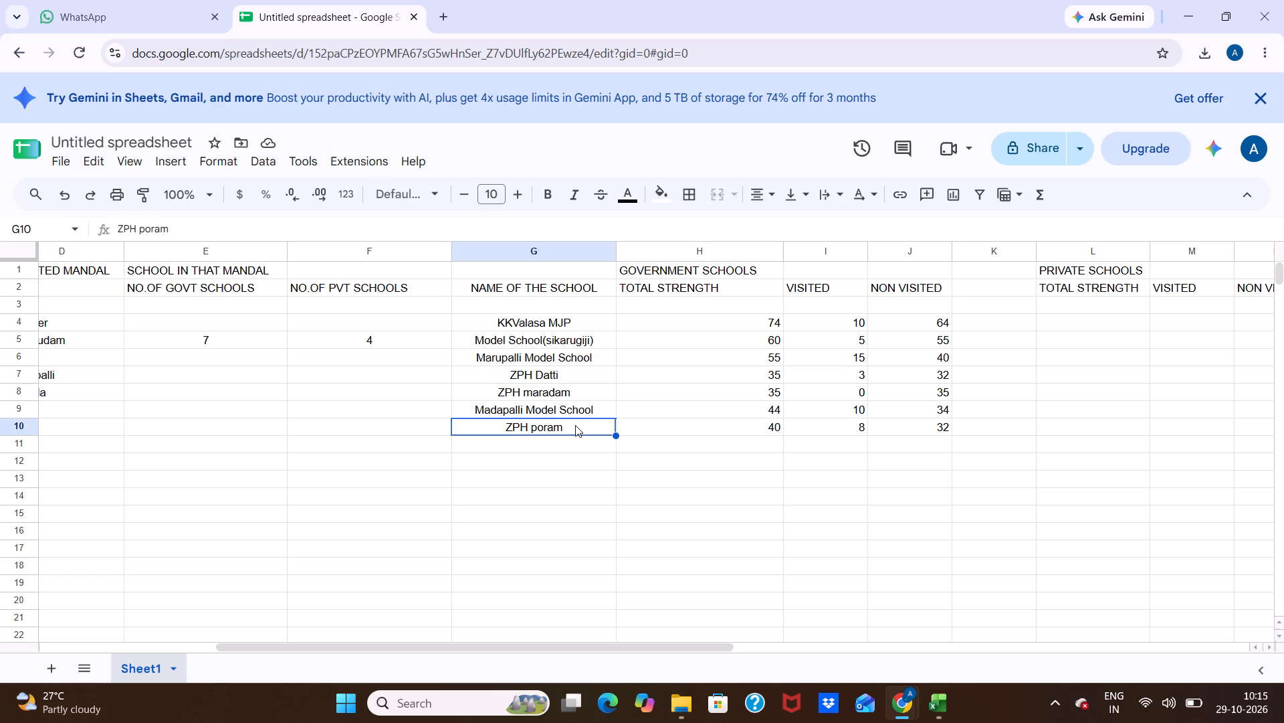
double_click(575, 425)
key(BackSpace)
key(BackSpace)
key(BackSpace)
key(BackSpace)
key(BackSpace)
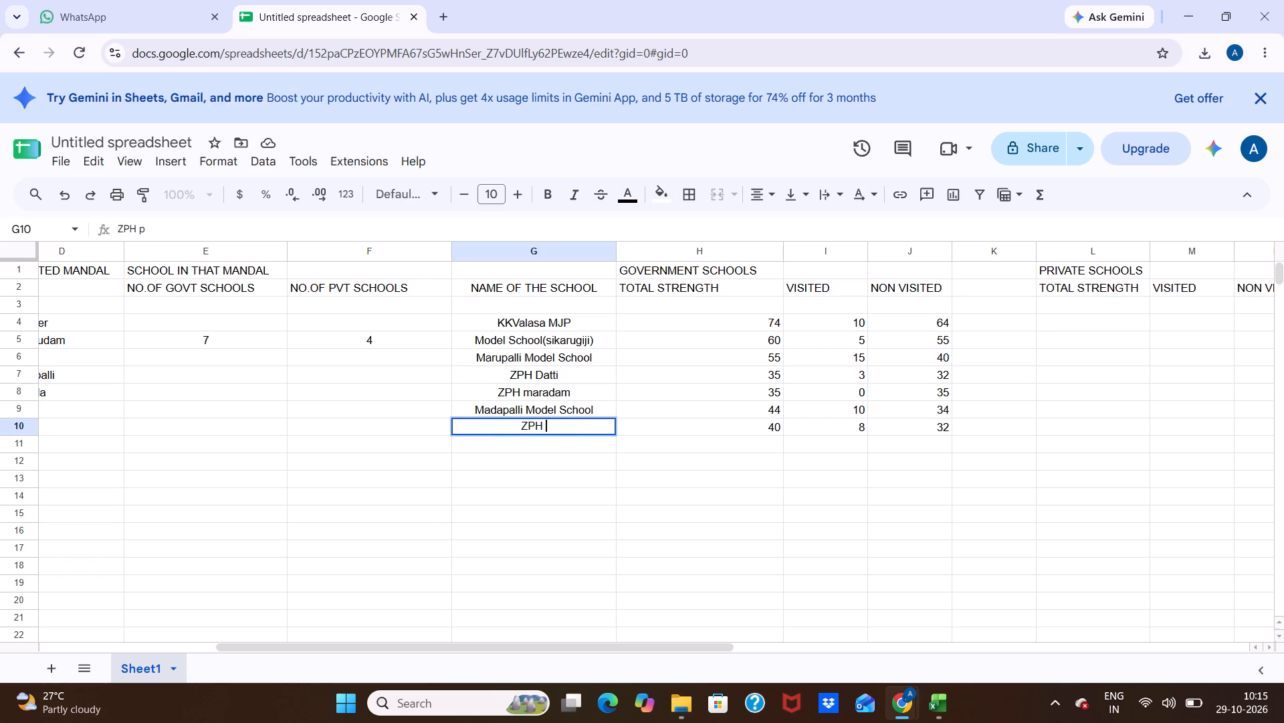
key(BackSpace)
key(BackSpace)
key(BackSpace)
key(BackSpace)
Clear the TOTAL STRENGTH, VISITED and NON VISITED values in H10, I10 and J10.
double_click(767, 425)
key(BackSpace)
key(BackSpace)
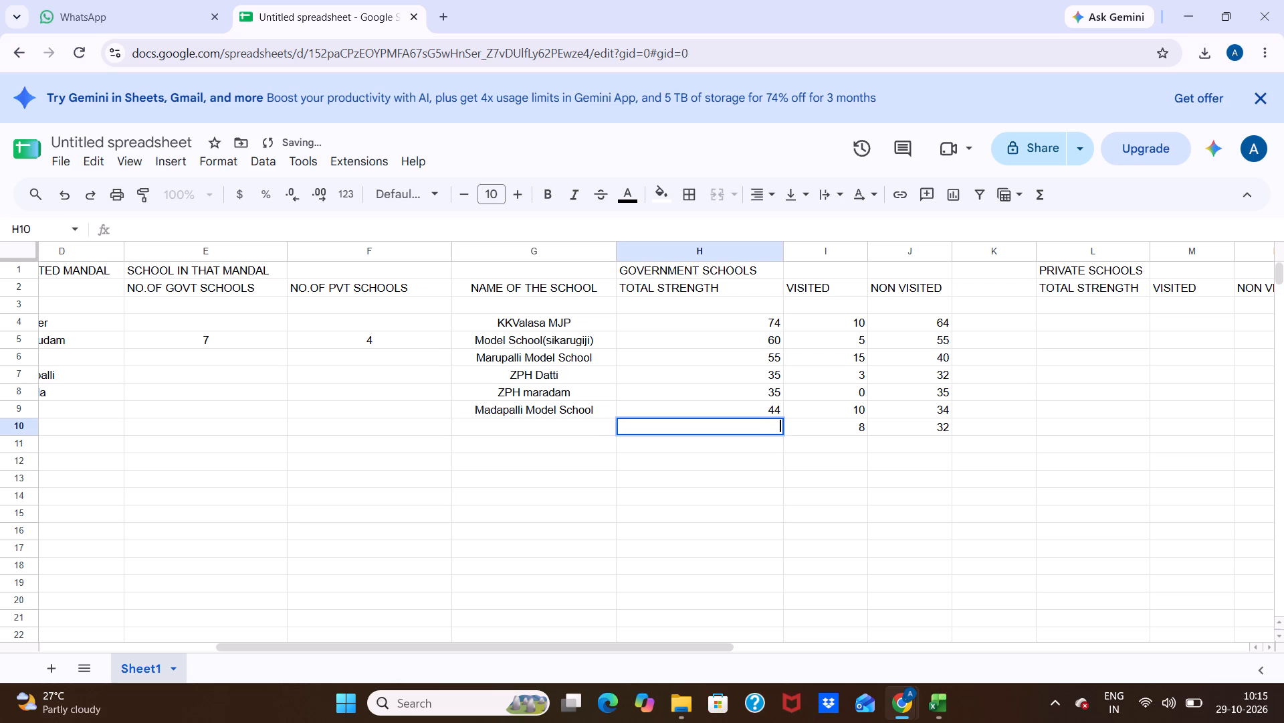
click(839, 420)
key(BackSpace)
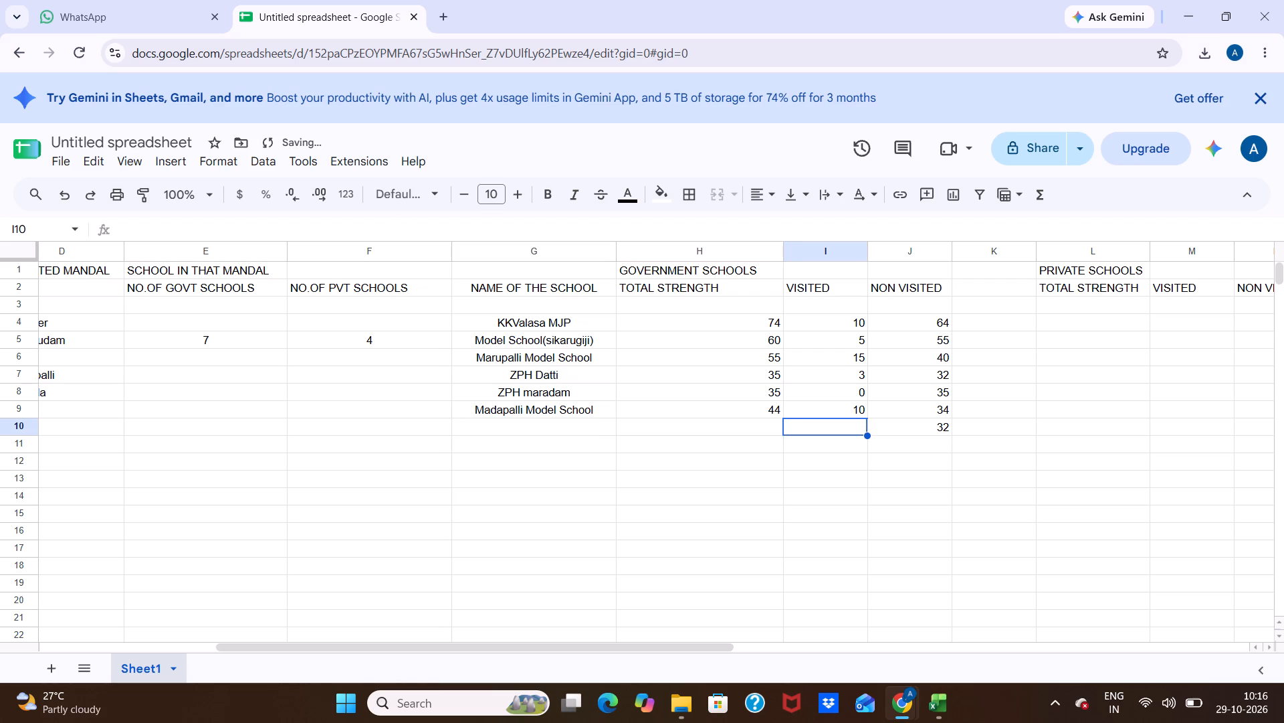
key(Right)
key(BackSpace)
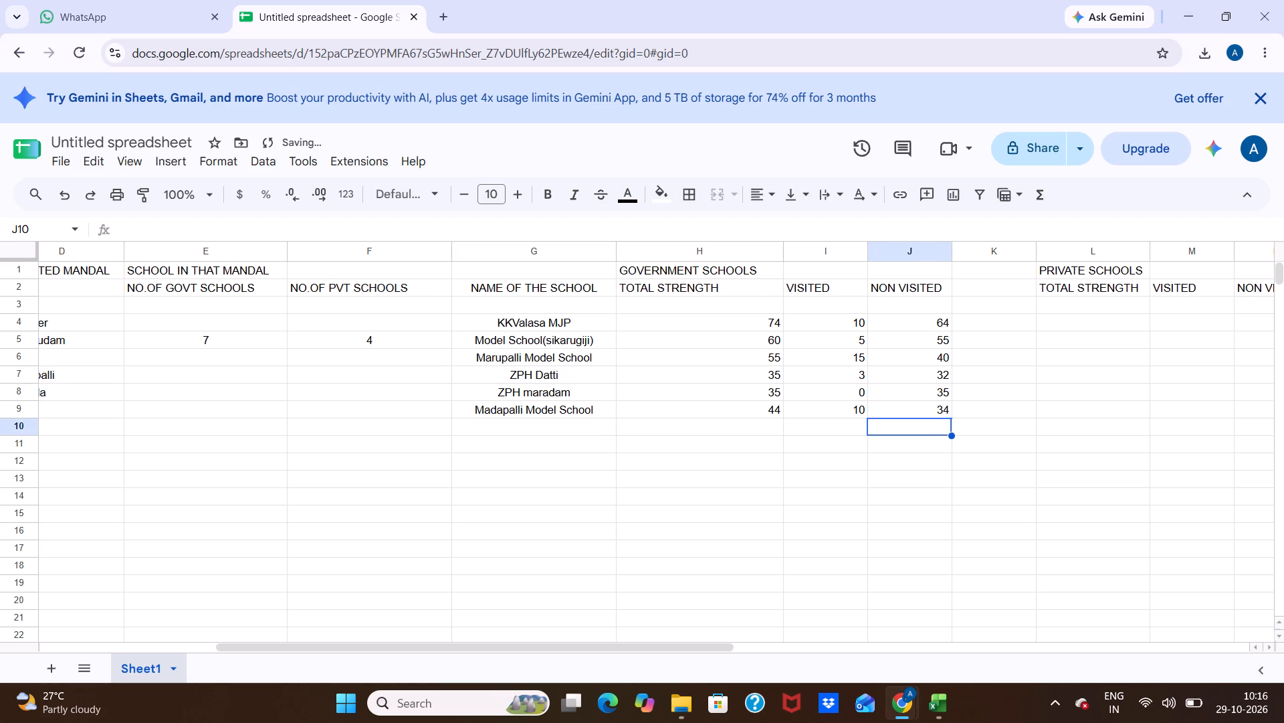
Set the NO.OF GOVT SCHOOLS value in E5 to 6.
click(245, 337)
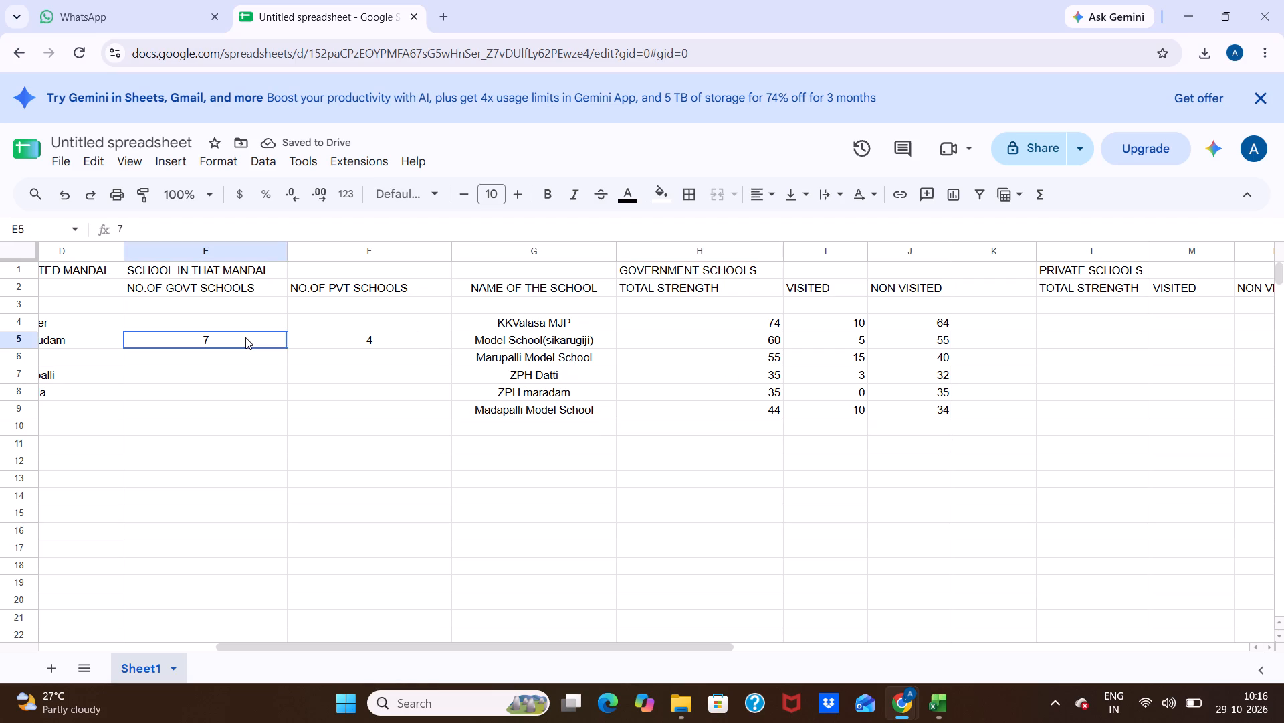
key(BackSpace)
key(6)
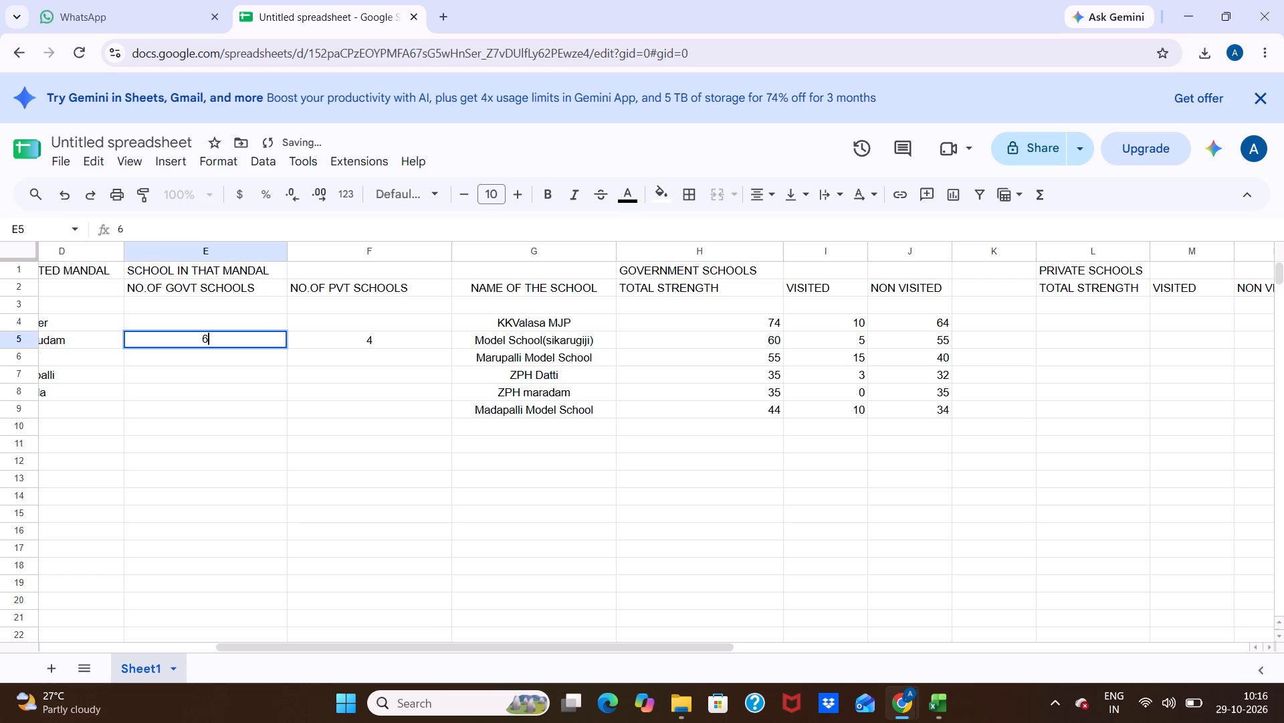
Enter the header NAME OF THE SCHOOLS in K2 and widen column K to fit it.
click(999, 289)
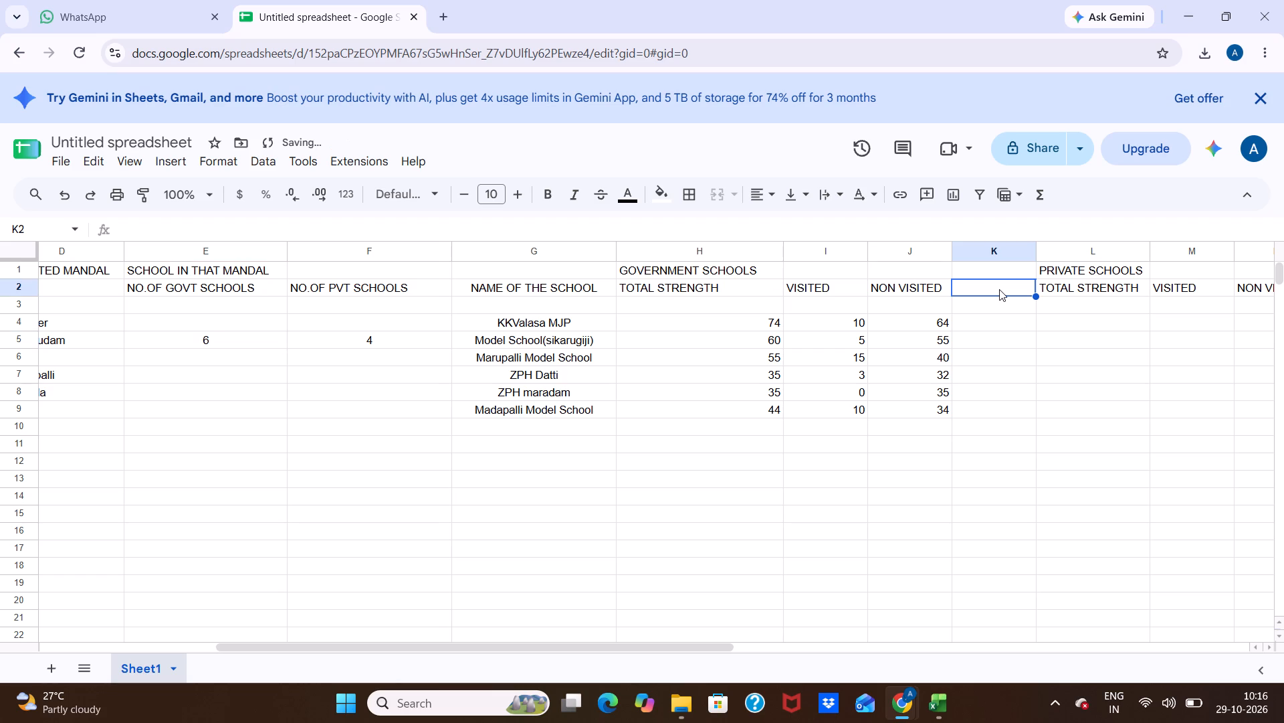
text(name)
key(space)
key(BackSpace)
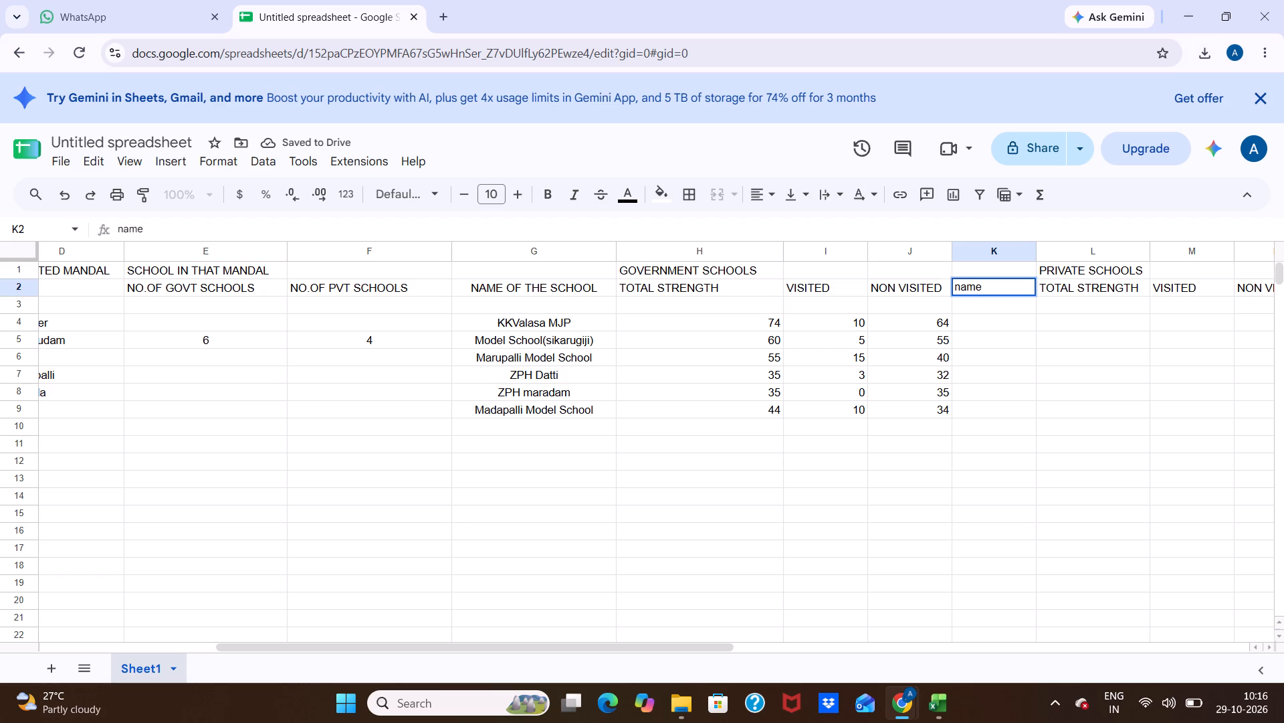
key(BackSpace)
key(BackSpace)
key(BackSpace)
key(BackSpace)
text(NAM E)
key(BackSpace)
key(BackSpace)
text(E OF THE SCHOOL)
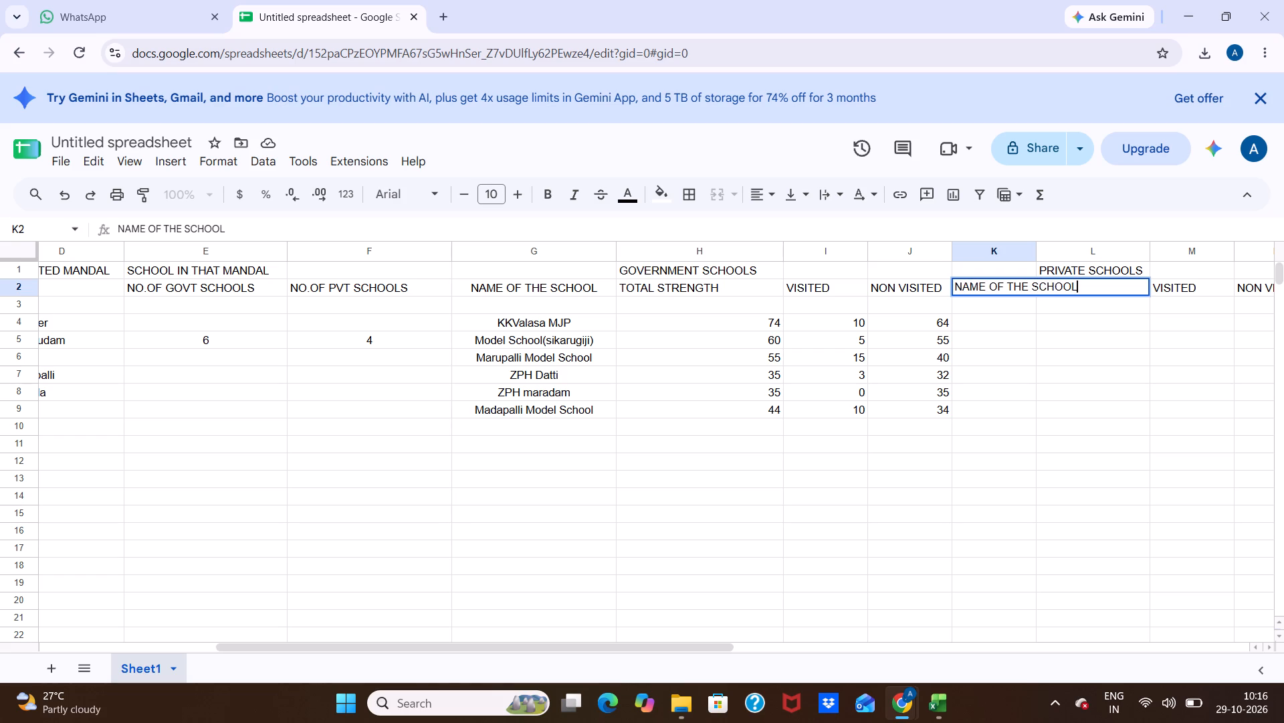
key(s)
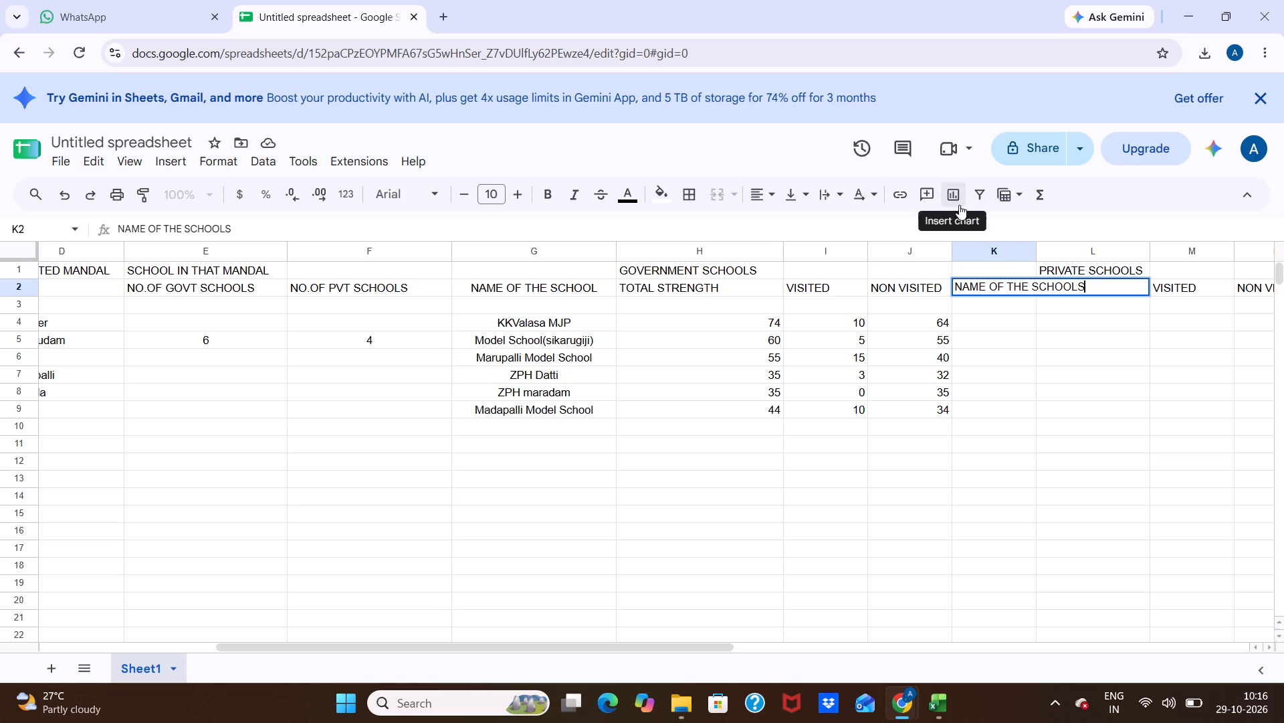
drag(1037, 252, 1085, 250)
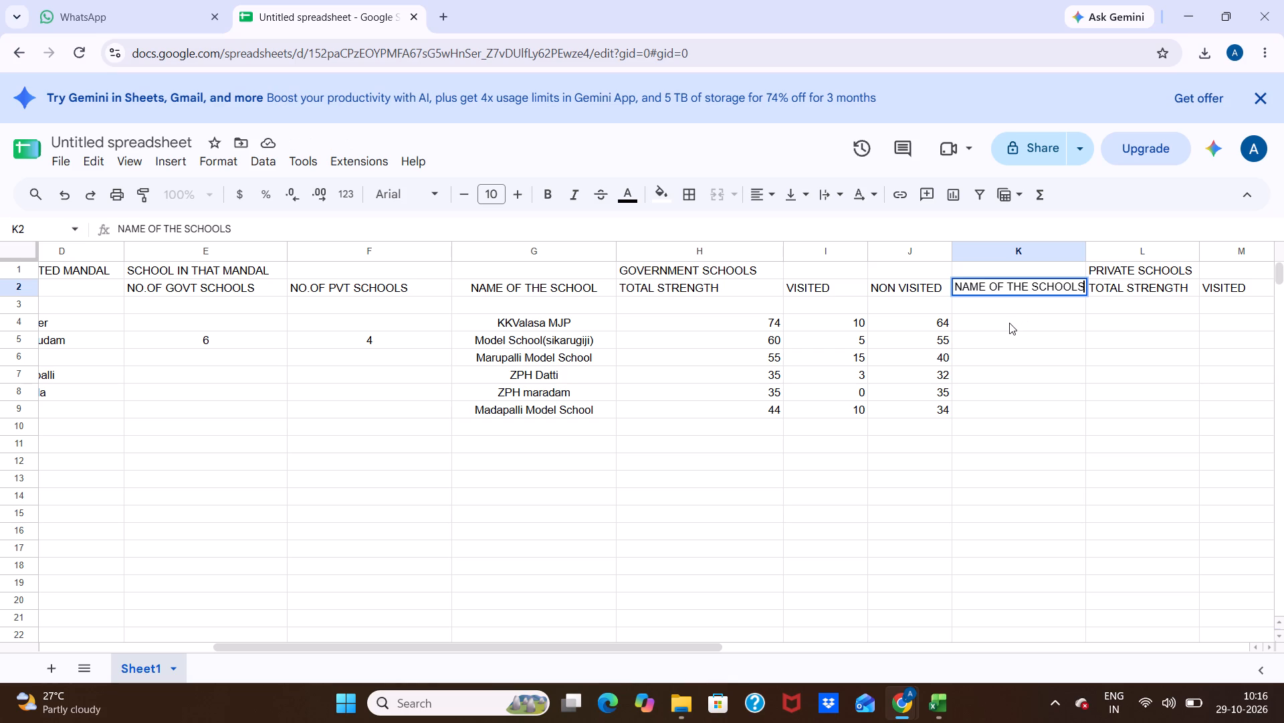
Enter the label TOTAL in G10 below the government school names, with black text colour.
click(572, 426)
text(TOTAL)
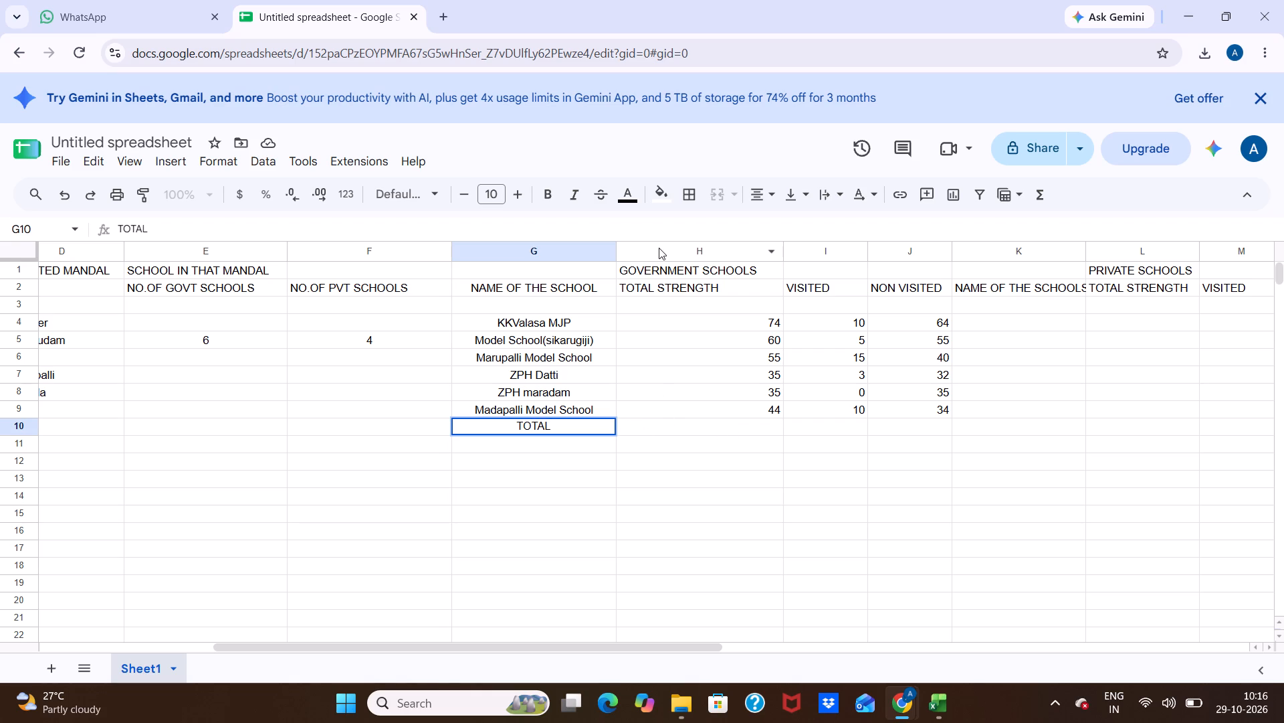
click(626, 194)
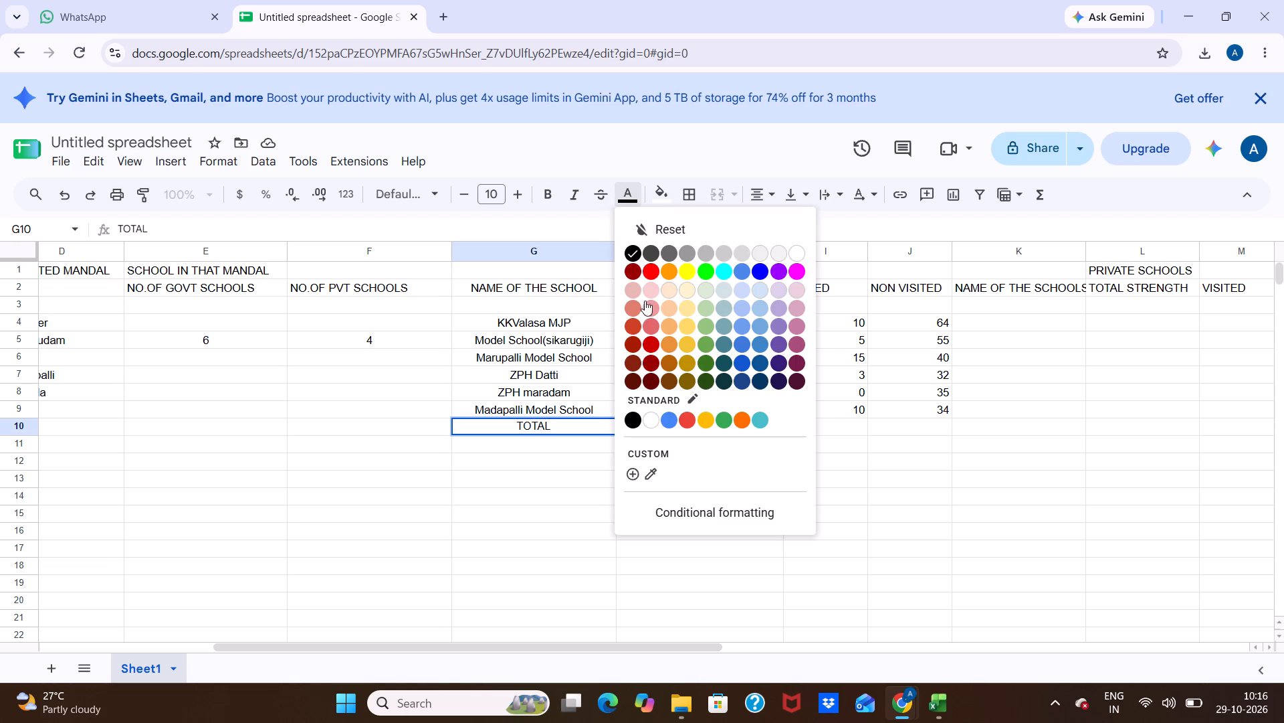
click(627, 413)
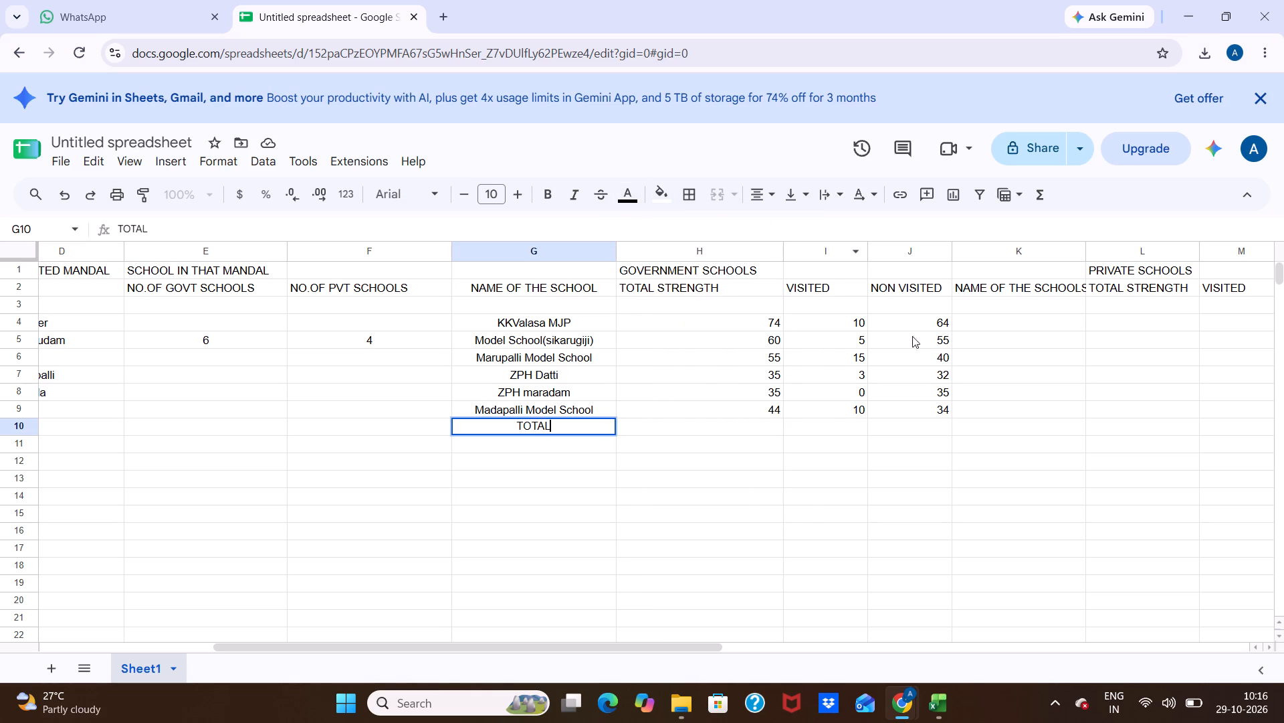
Enter the private school name Sai Gowtham in K4 under NAME OF THE SCHOOLS.
click(979, 318)
click(986, 322)
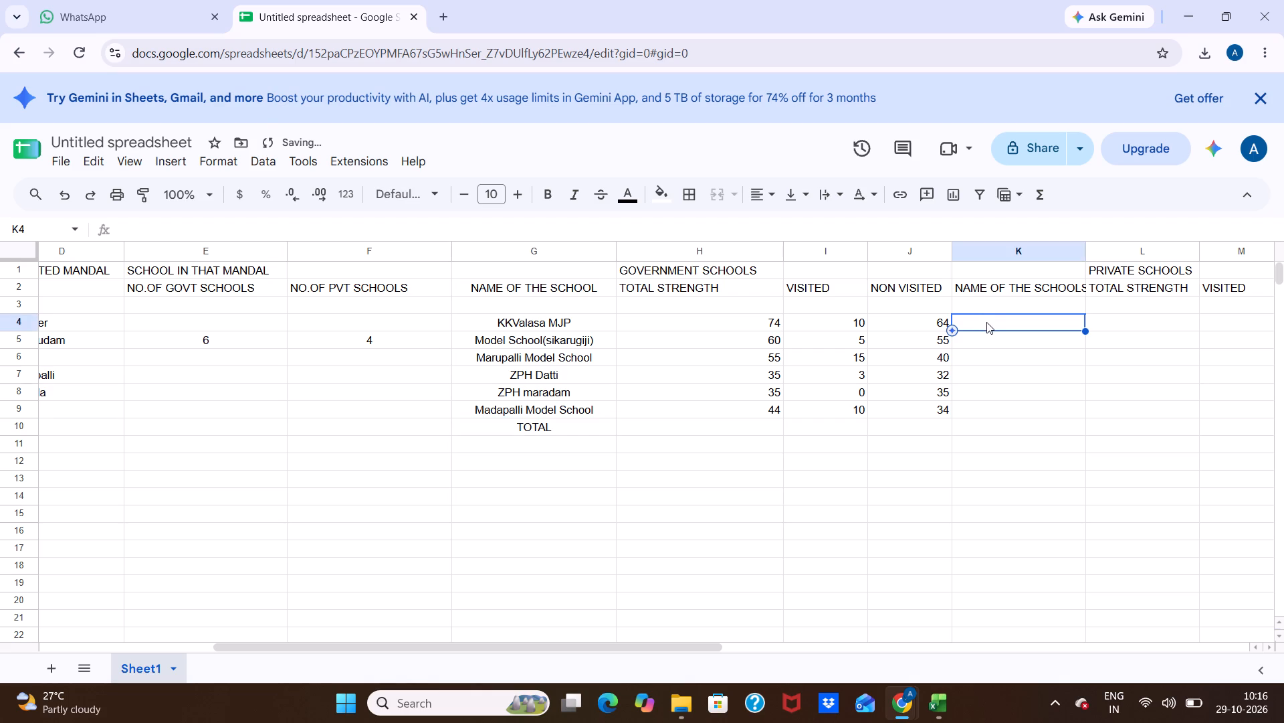
double_click(992, 318)
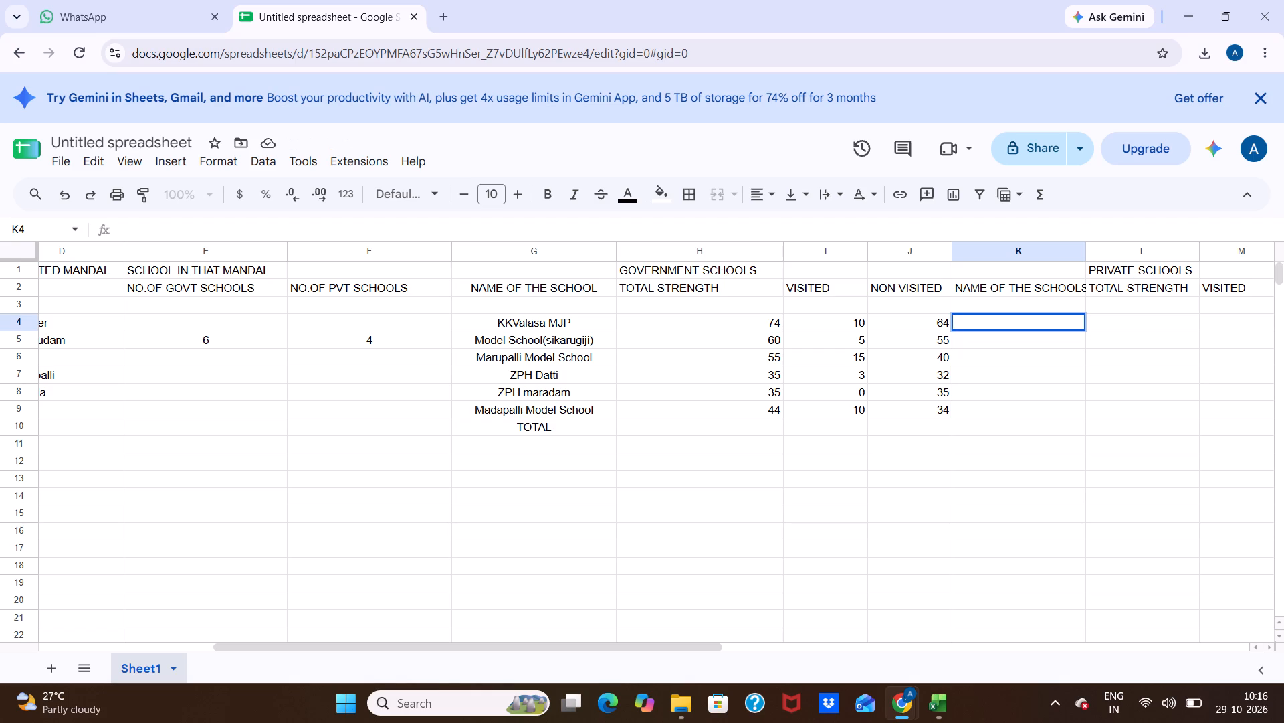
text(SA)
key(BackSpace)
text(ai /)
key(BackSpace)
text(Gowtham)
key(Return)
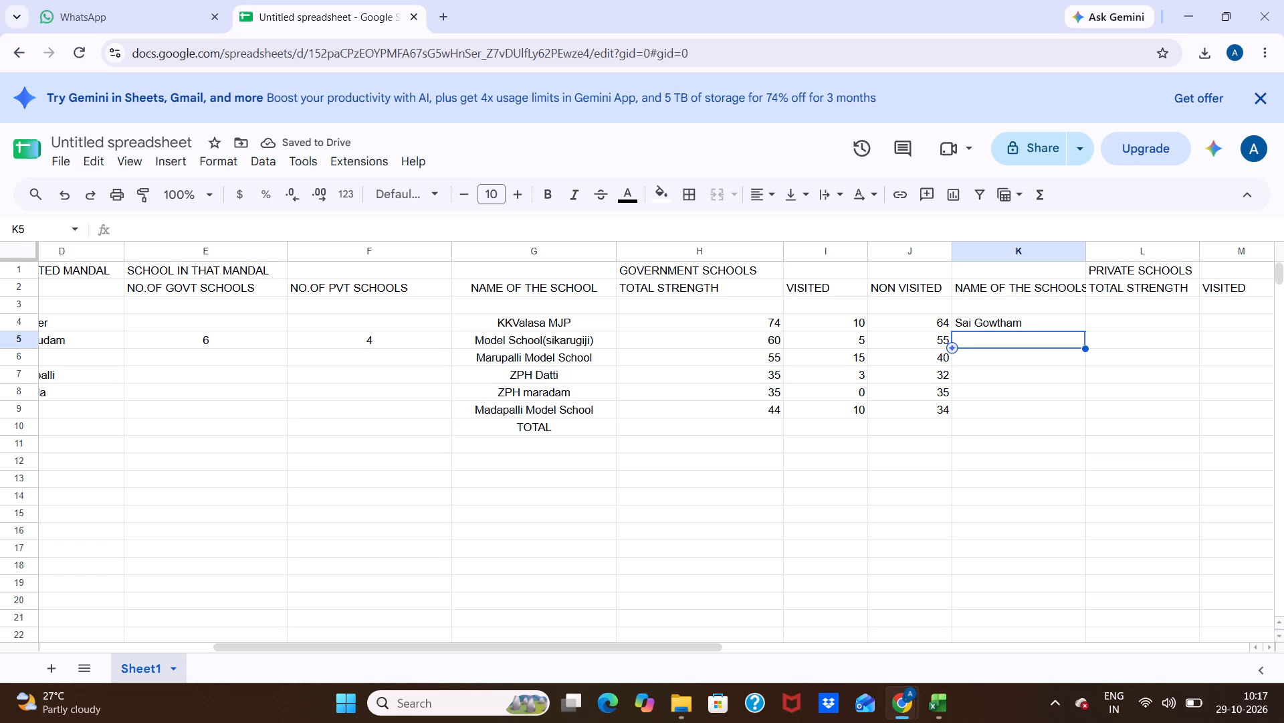
Enter the private school name Sri Krishna vidyapet in K5.
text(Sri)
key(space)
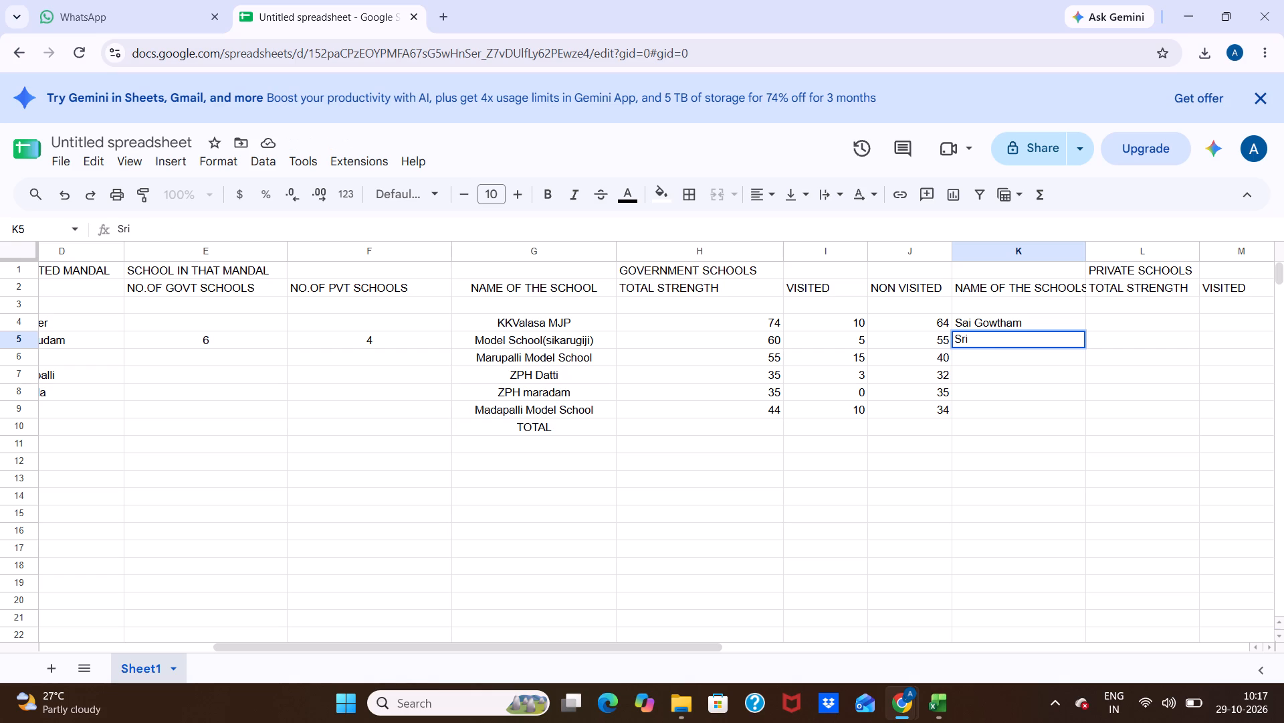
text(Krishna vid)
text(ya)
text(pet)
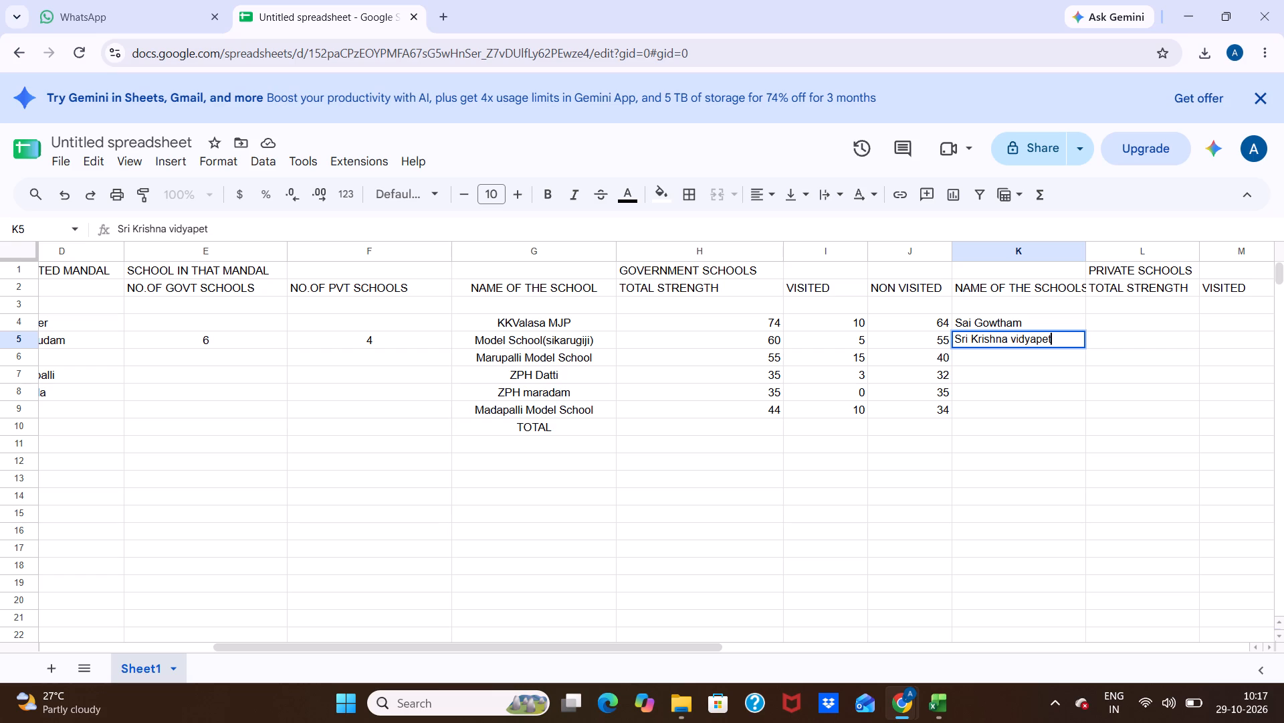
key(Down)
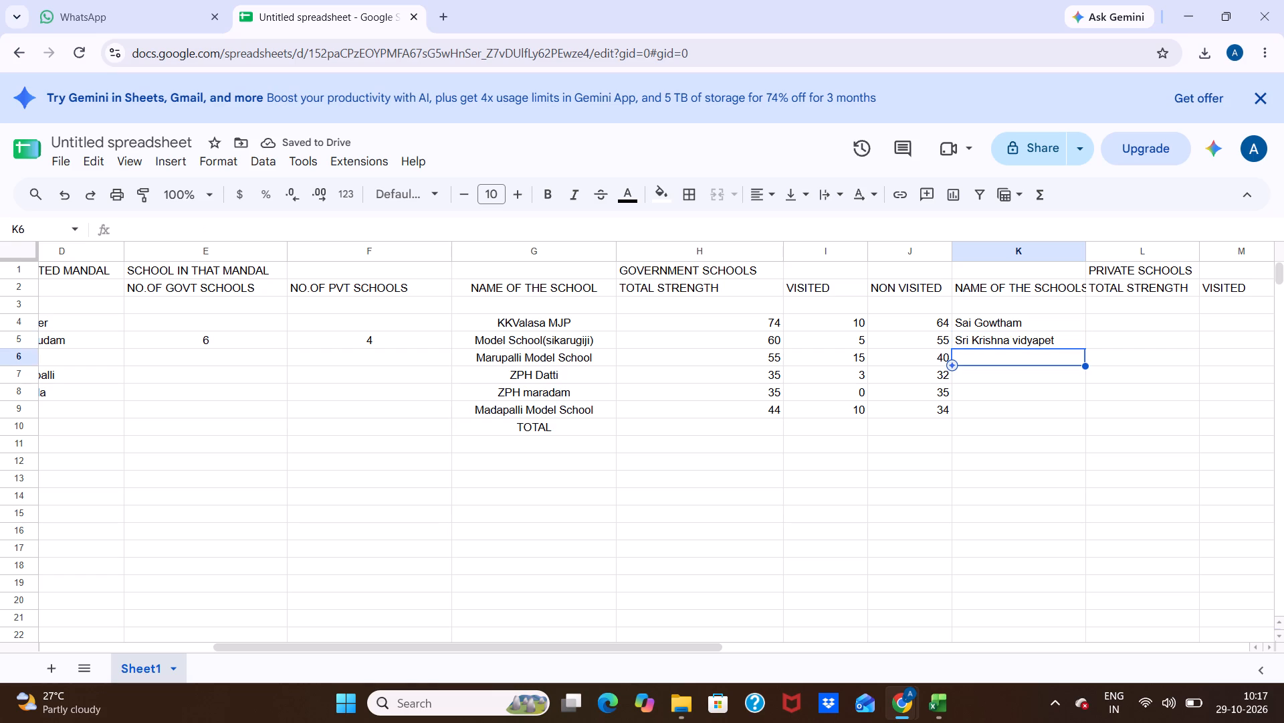
Enter the private school names HarshaVardhan in K6 and RCM in K7.
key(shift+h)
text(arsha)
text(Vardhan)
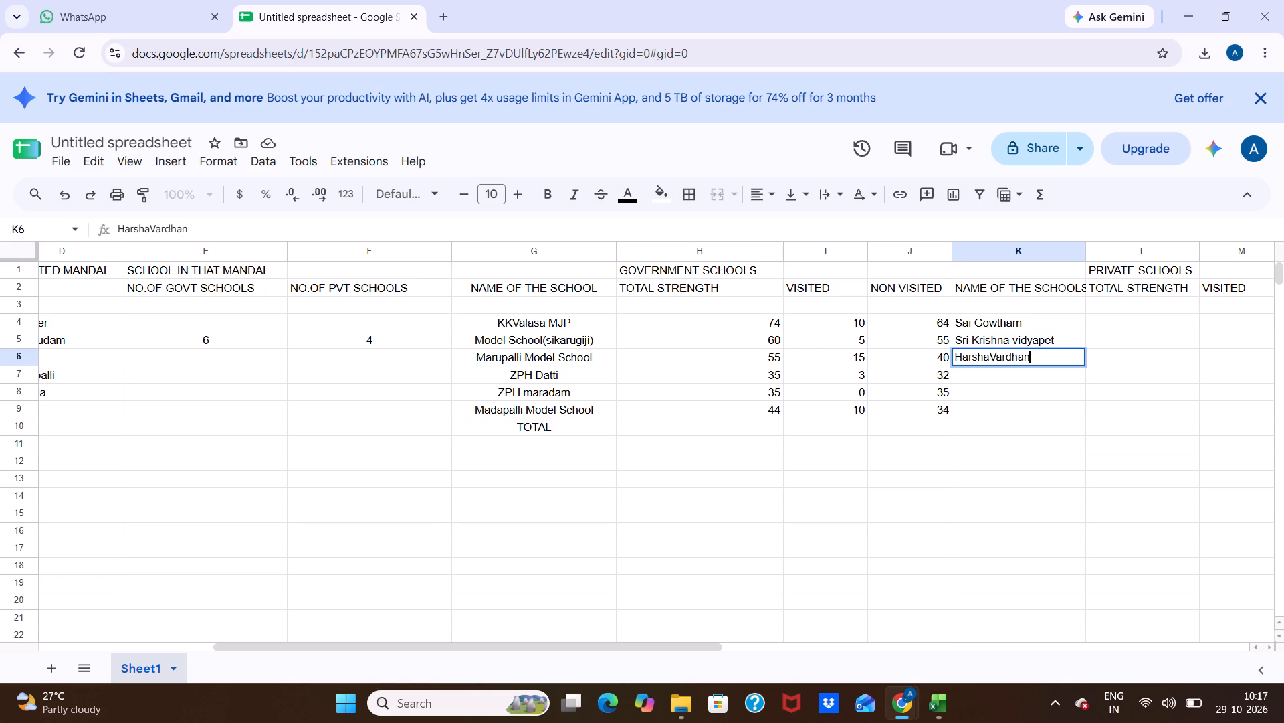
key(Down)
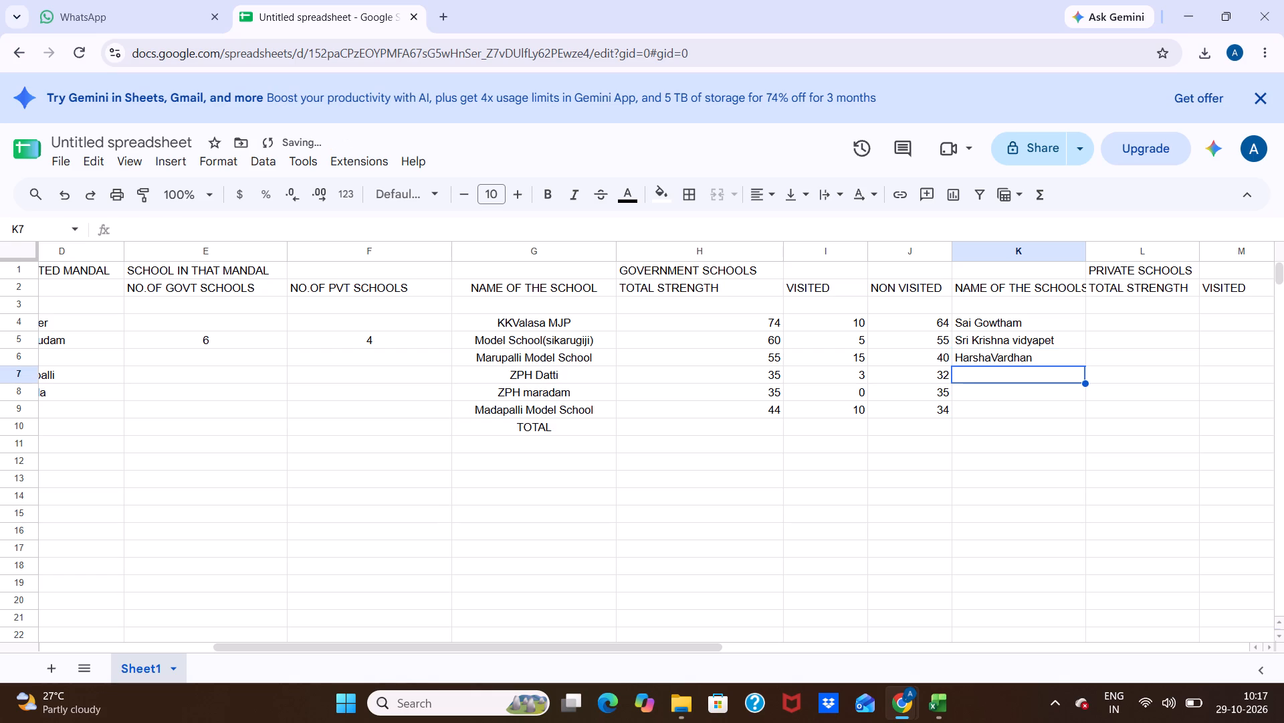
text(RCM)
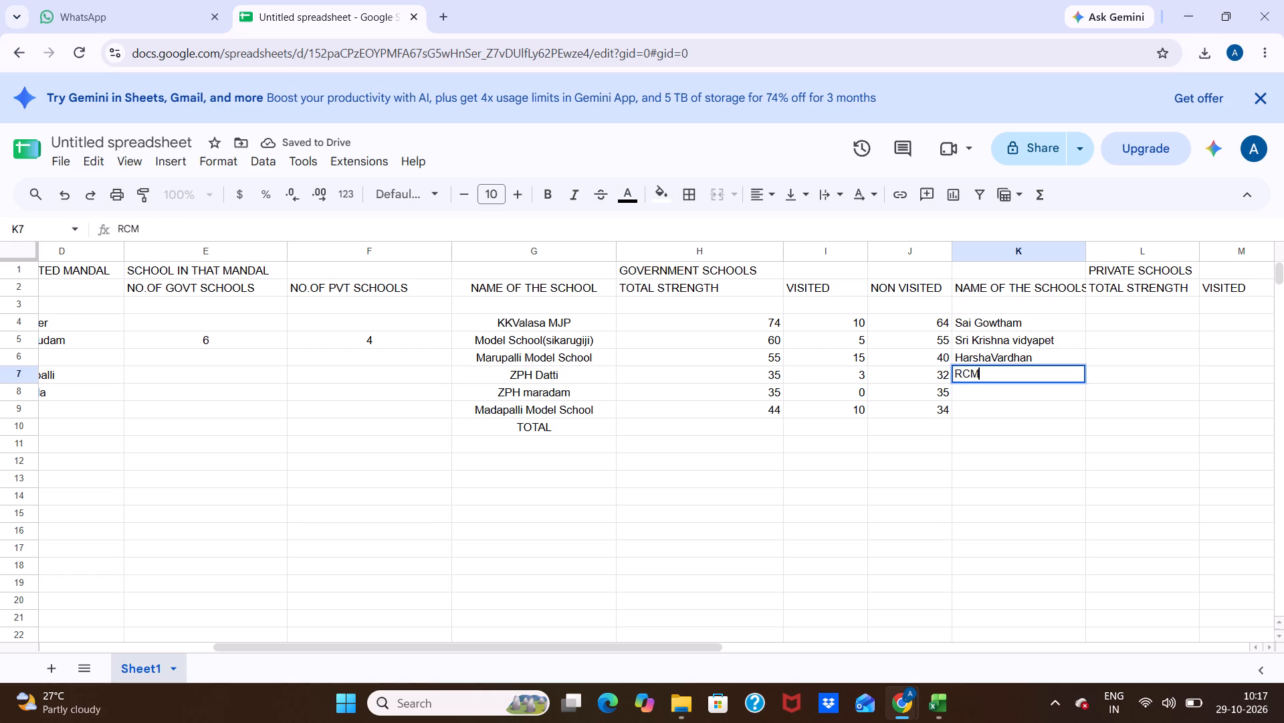